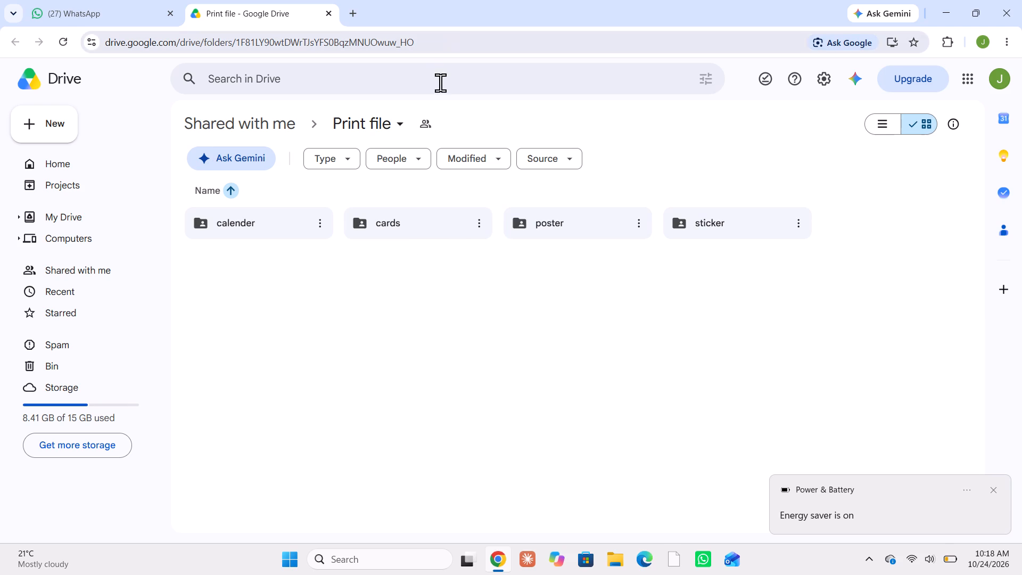
# Open the poster folder inside Print file.
pyautogui.click(606, 216)
pyautogui.doubleClick(549, 227)
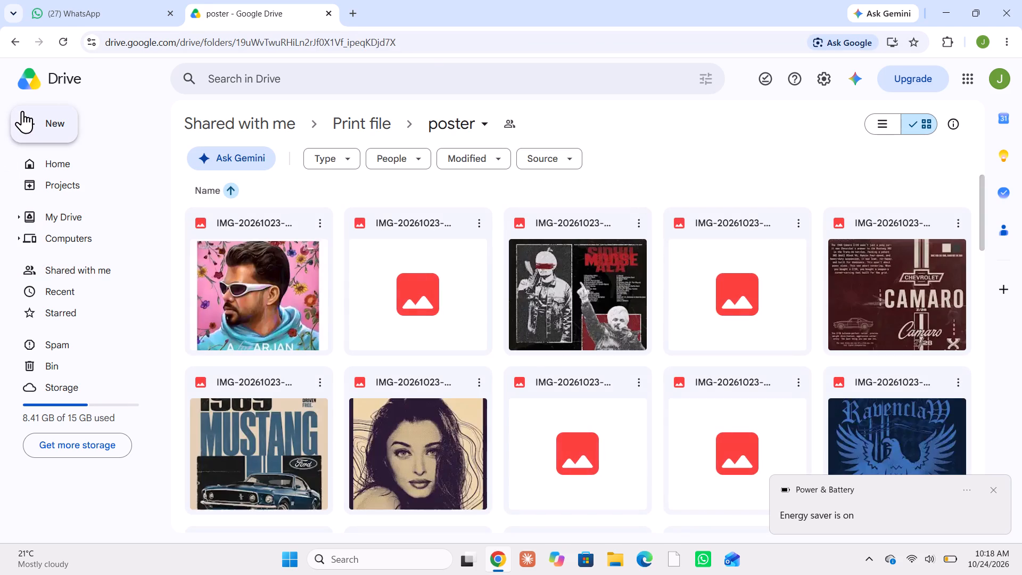
# Look through the poster images in the folder to judge which ones do not belong.
pyautogui.scroll(-4, 496, 357)
pyautogui.scroll(1, 496, 357)
pyautogui.scroll(-9, 496, 357)
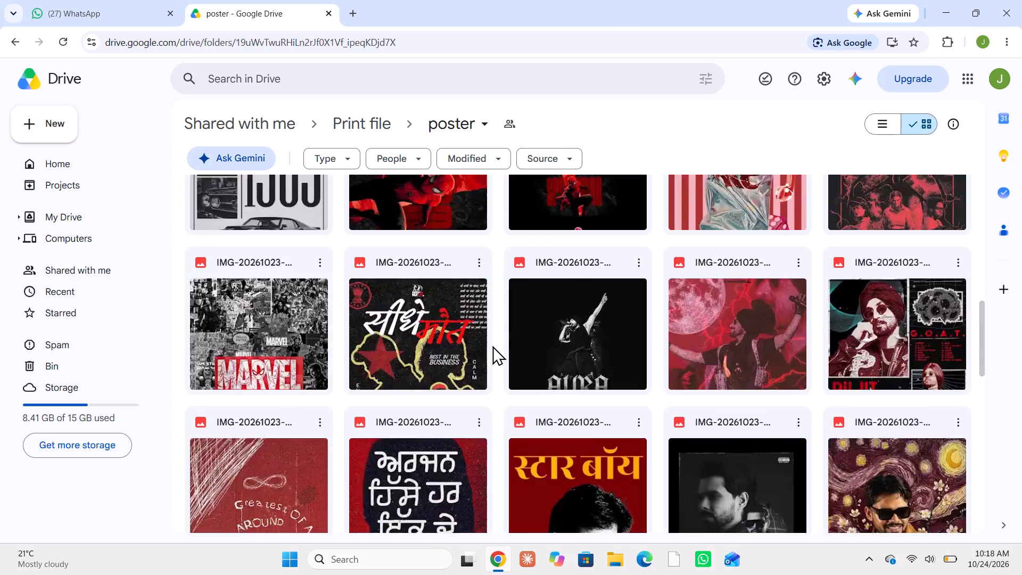
pyautogui.scroll(-3, 492, 346)
pyautogui.scroll(2, 487, 347)
pyautogui.scroll(-1, 487, 347)
pyautogui.scroll(6, 487, 347)
pyautogui.scroll(-1, 95, 301)
pyautogui.scroll(2, 95, 301)
pyautogui.scroll(10, 368, 364)
pyautogui.scroll(-3, 364, 355)
pyautogui.scroll(2, 364, 355)
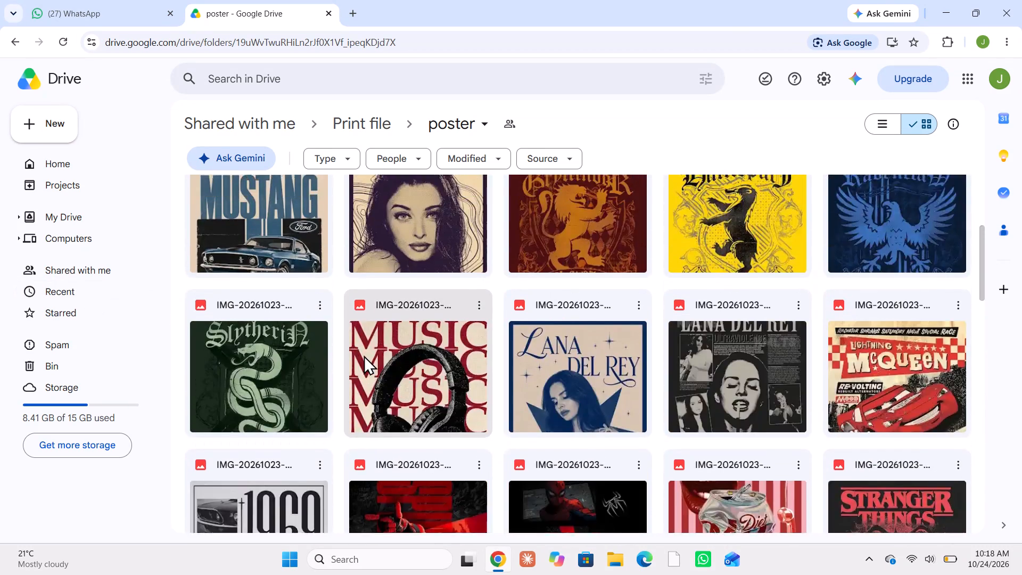
pyautogui.scroll(8, 364, 355)
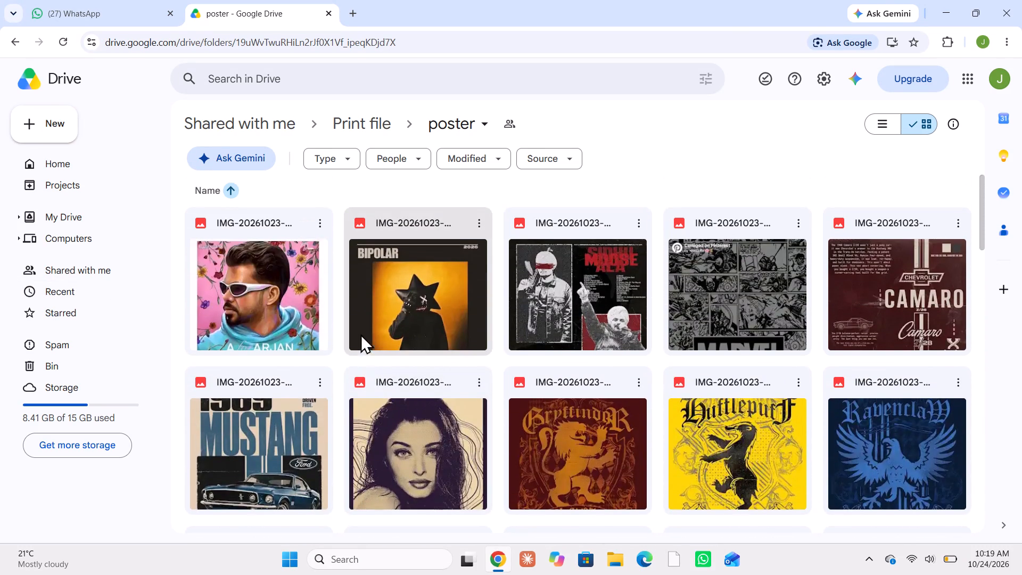
# Remove the portrait poster with white sunglasses and a pink floral background from the poster folder.
pyautogui.click(223, 226)
pyautogui.scroll(-6, 317, 343)
pyautogui.scroll(1, 318, 344)
pyautogui.scroll(-10, 318, 343)
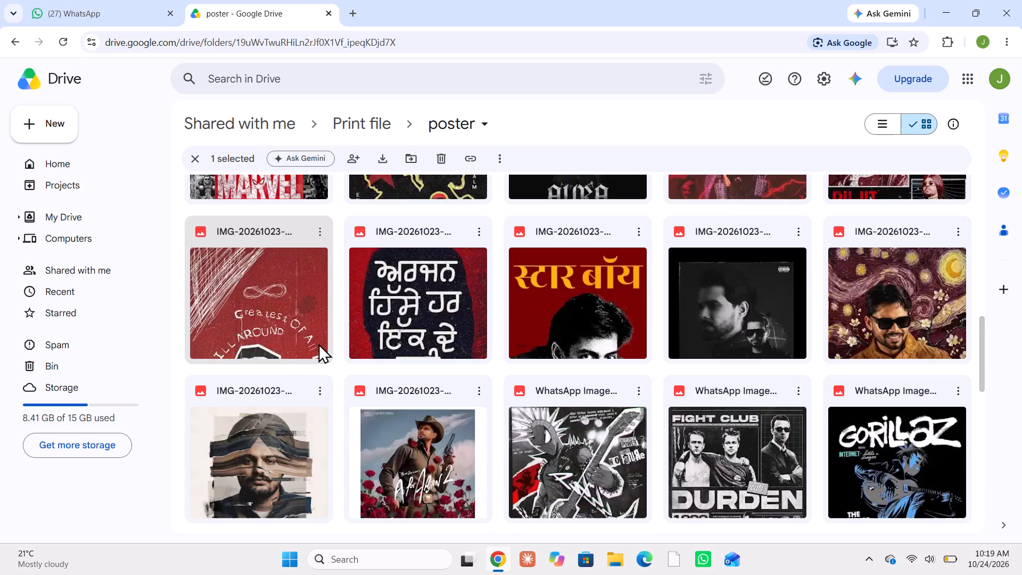
pyautogui.scroll(-3, 318, 343)
pyautogui.scroll(1, 318, 343)
pyautogui.scroll(-9, 318, 343)
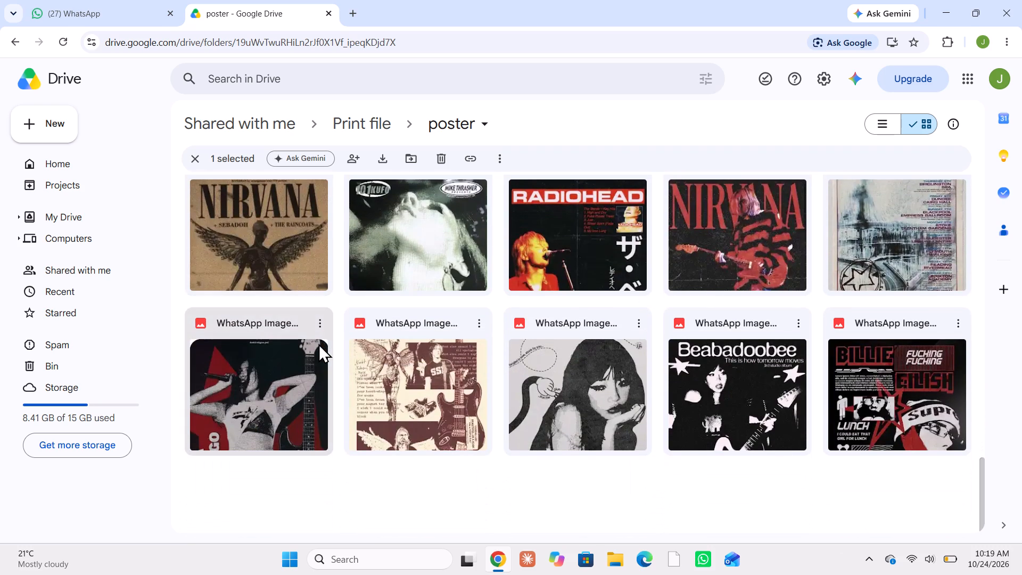
pyautogui.scroll(16, 313, 344)
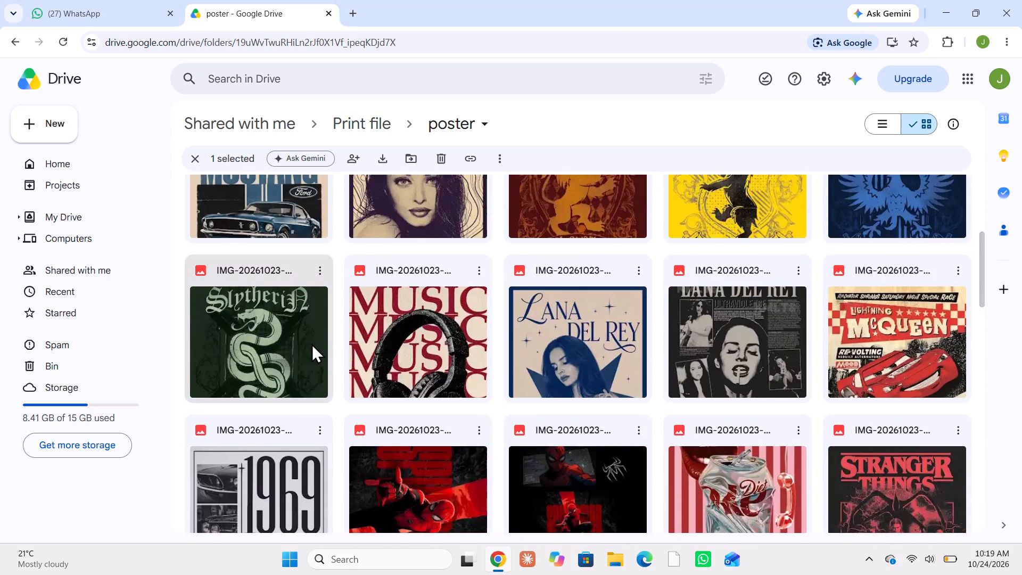
pyautogui.scroll(10, 311, 343)
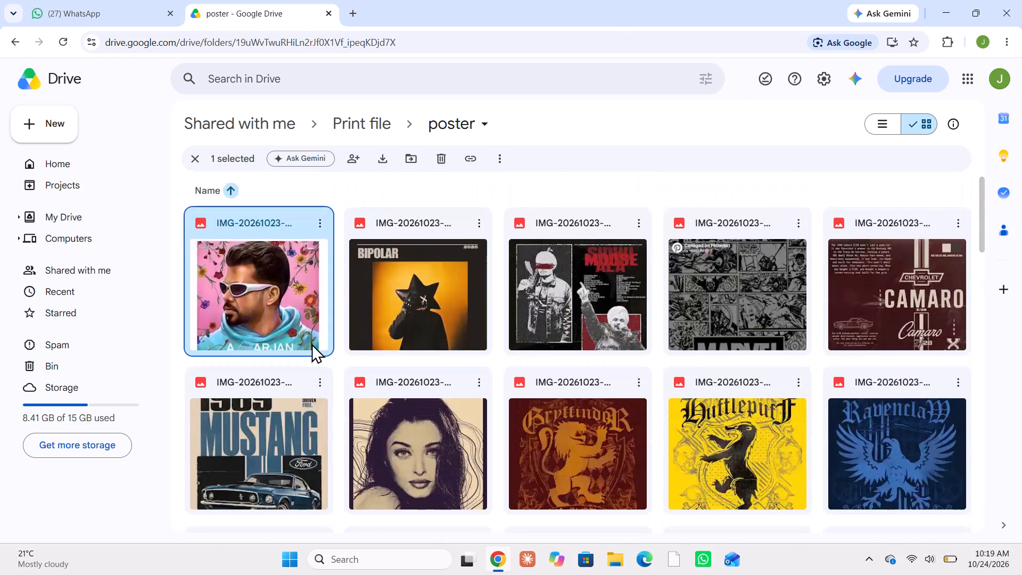
pyautogui.press('Delete')
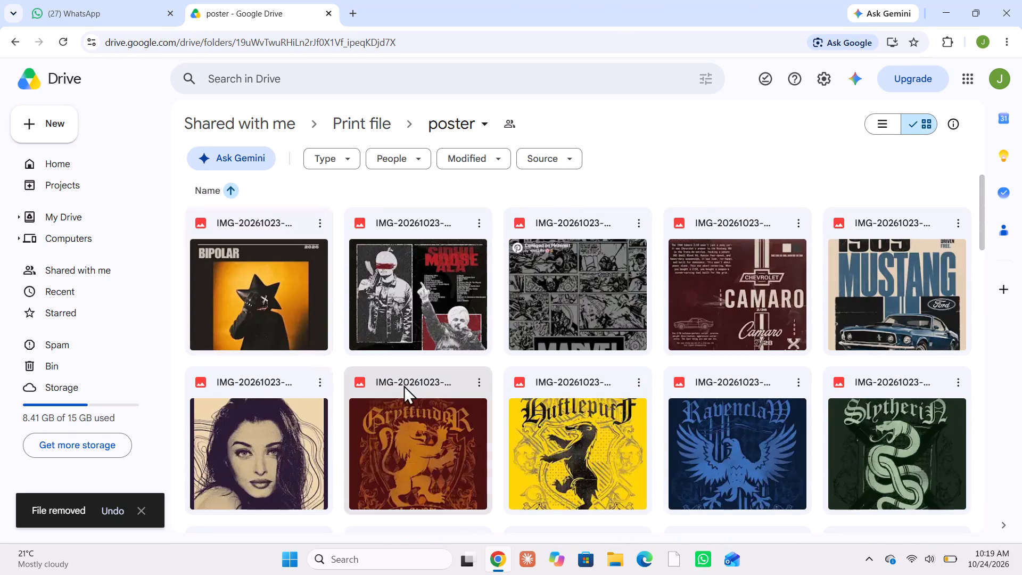
# Remove the grey Marvel comic-panel poster with the Pinterest watermark from the poster folder.
pyautogui.click(402, 237)
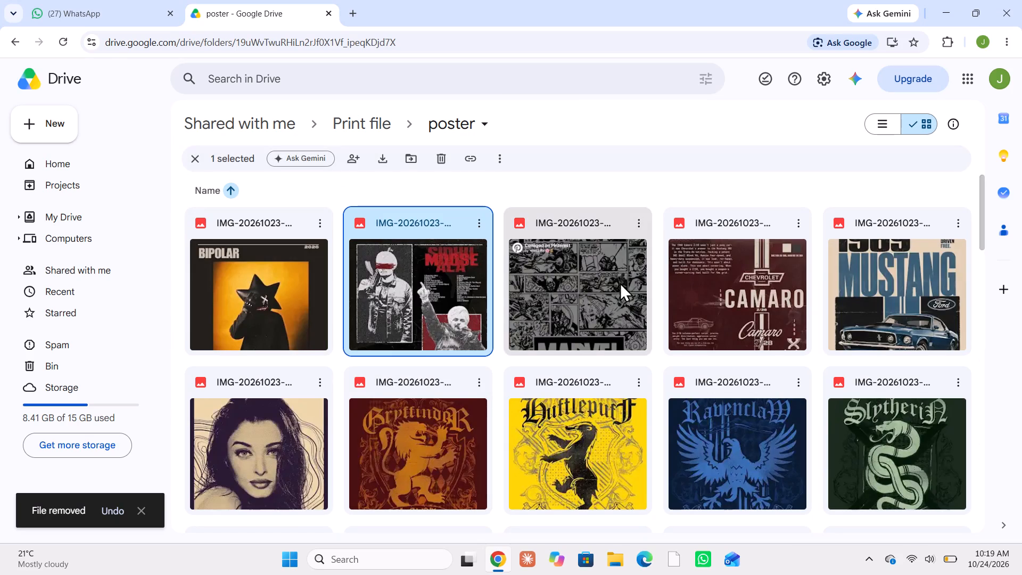
pyautogui.click(562, 236)
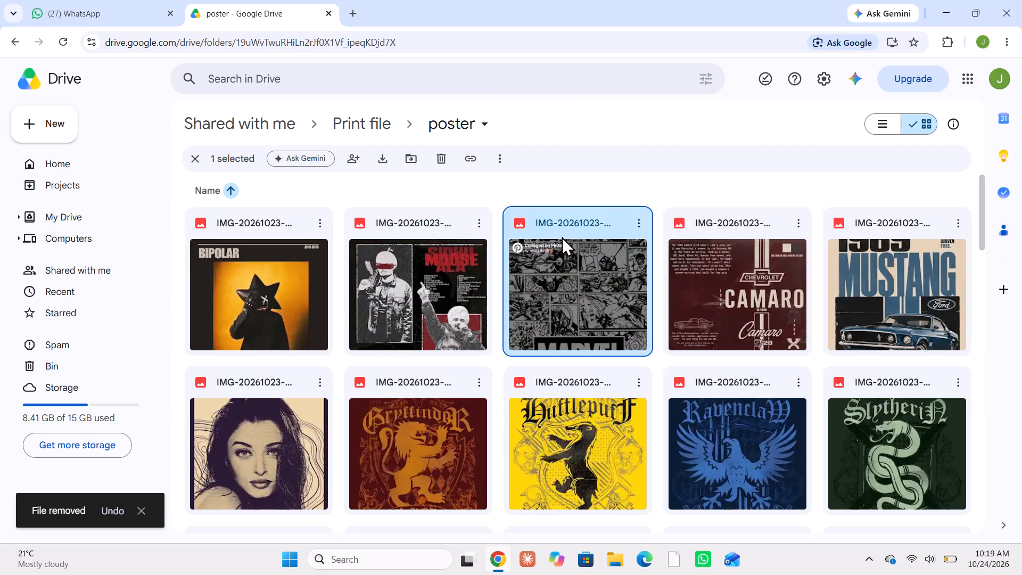
pyautogui.press('Delete')
# Examine the remaining posters down to the end of the folder, checking individual images as candidates for removal.
pyautogui.scroll(-3, 785, 363)
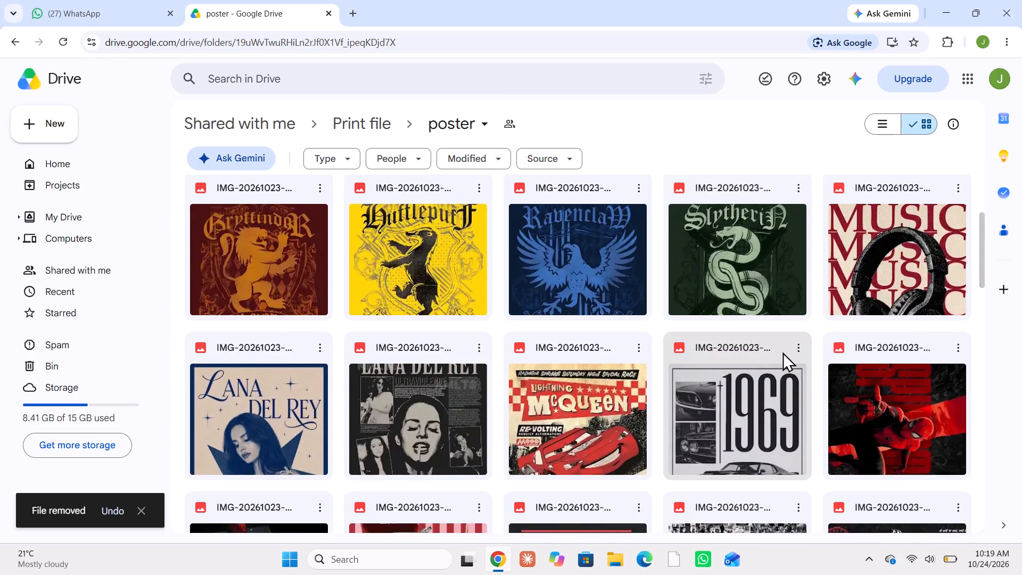
pyautogui.scroll(2, 782, 350)
pyautogui.click(407, 335)
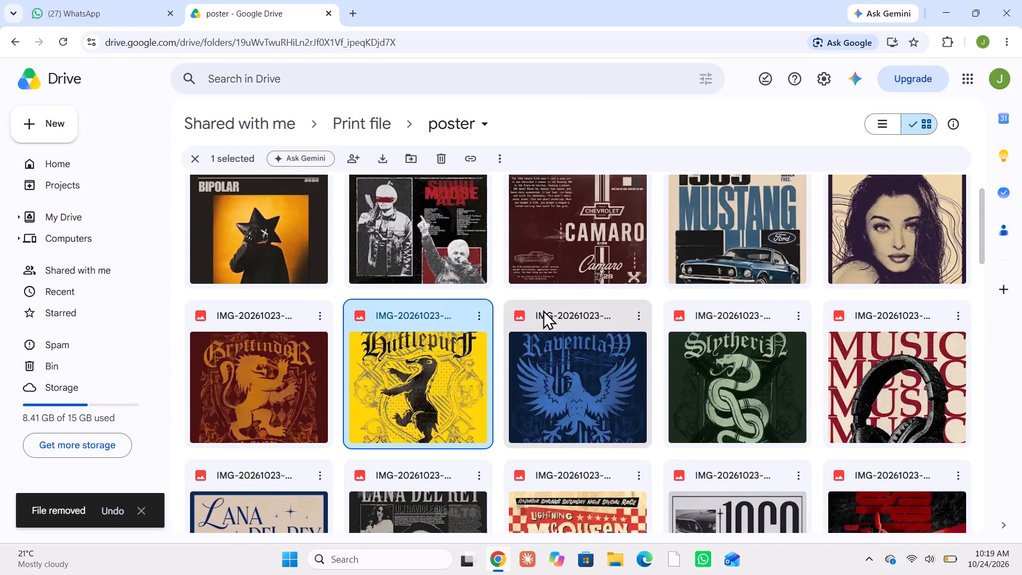
pyautogui.click(587, 310)
pyautogui.scroll(-6, 790, 398)
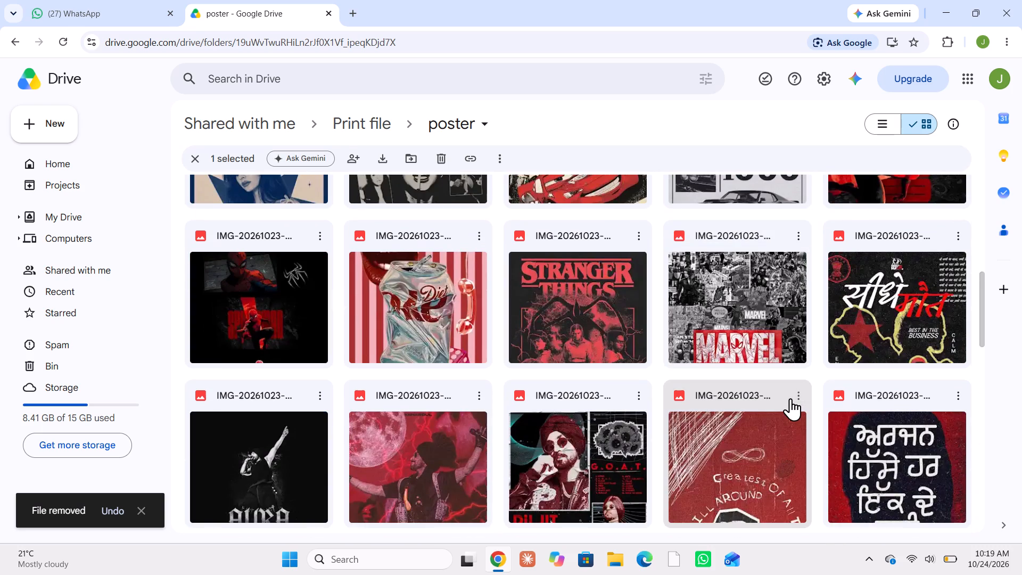
pyautogui.scroll(-3, 790, 398)
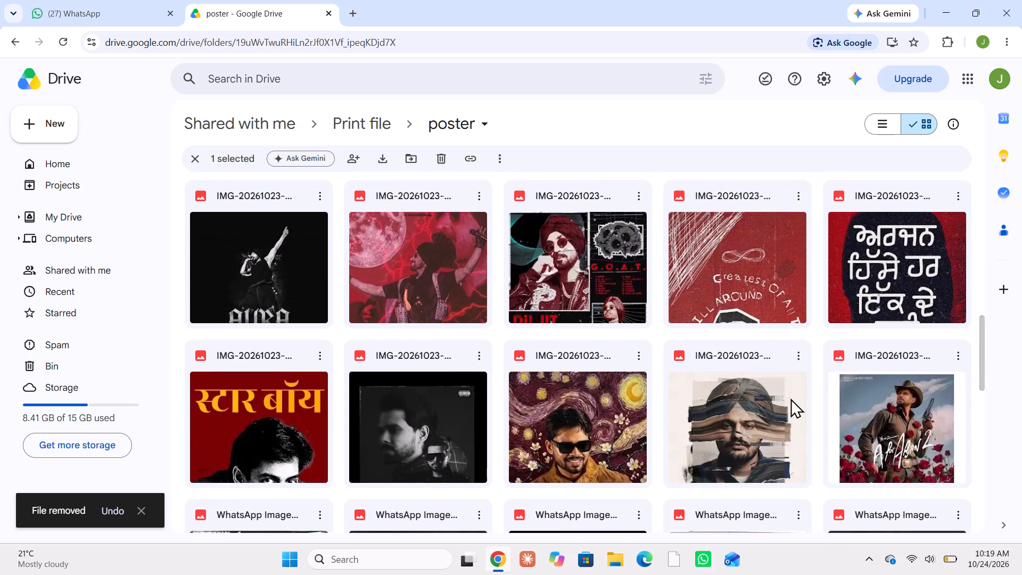
pyautogui.scroll(-1, 790, 398)
pyautogui.scroll(2, 790, 398)
pyautogui.scroll(-4, 790, 398)
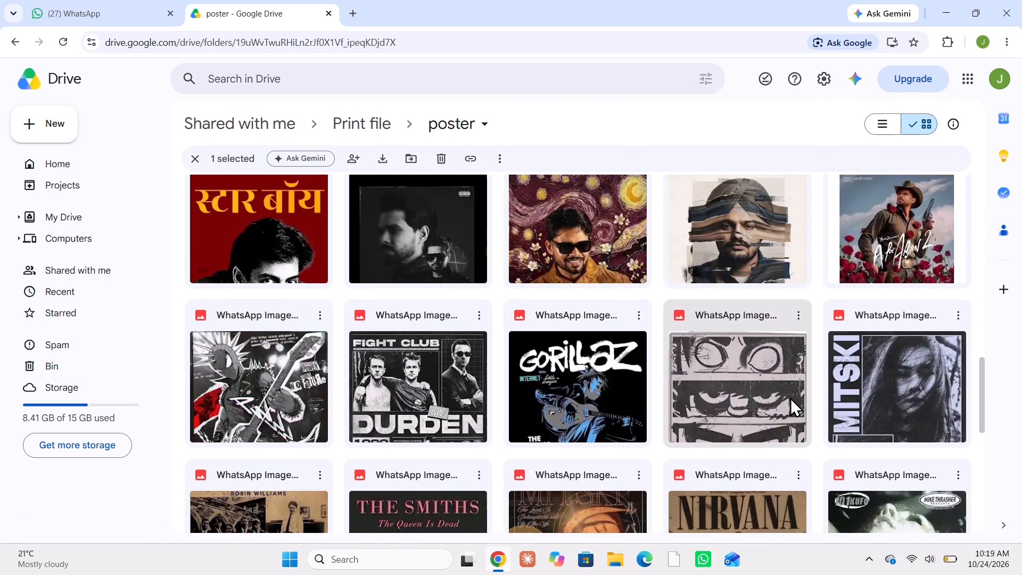
pyautogui.scroll(3, 790, 397)
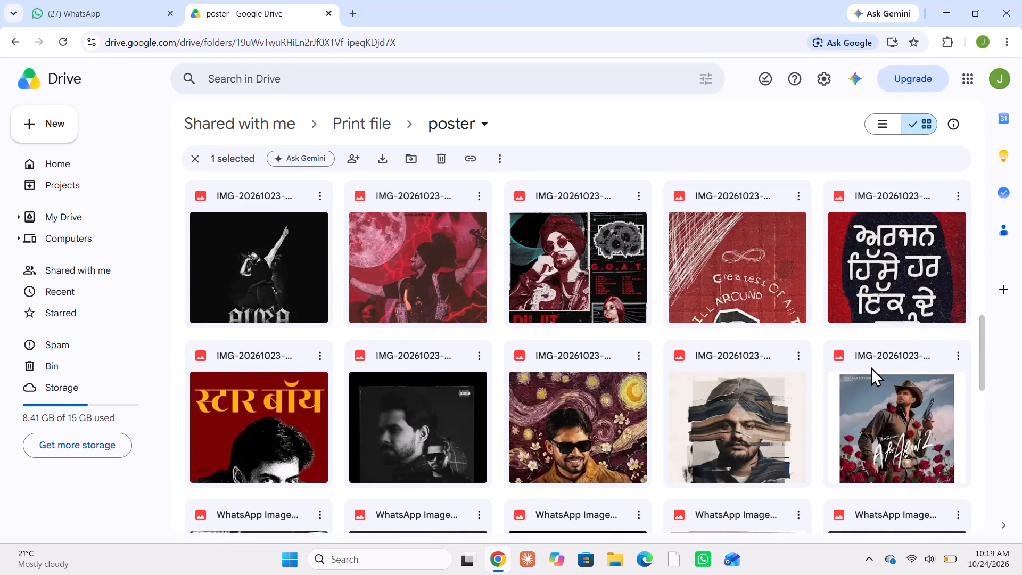
pyautogui.click(870, 365)
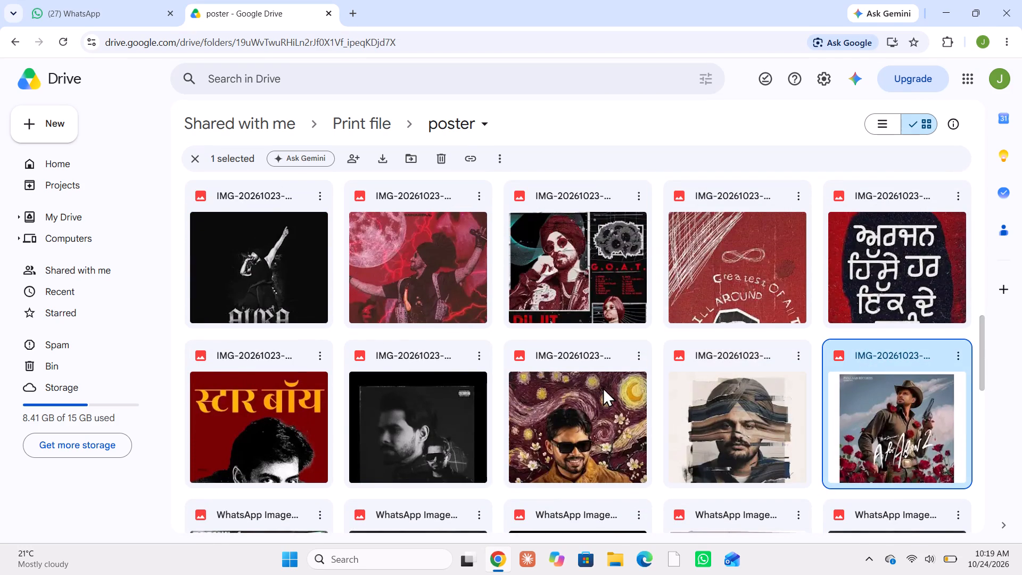
pyautogui.scroll(-2, 603, 387)
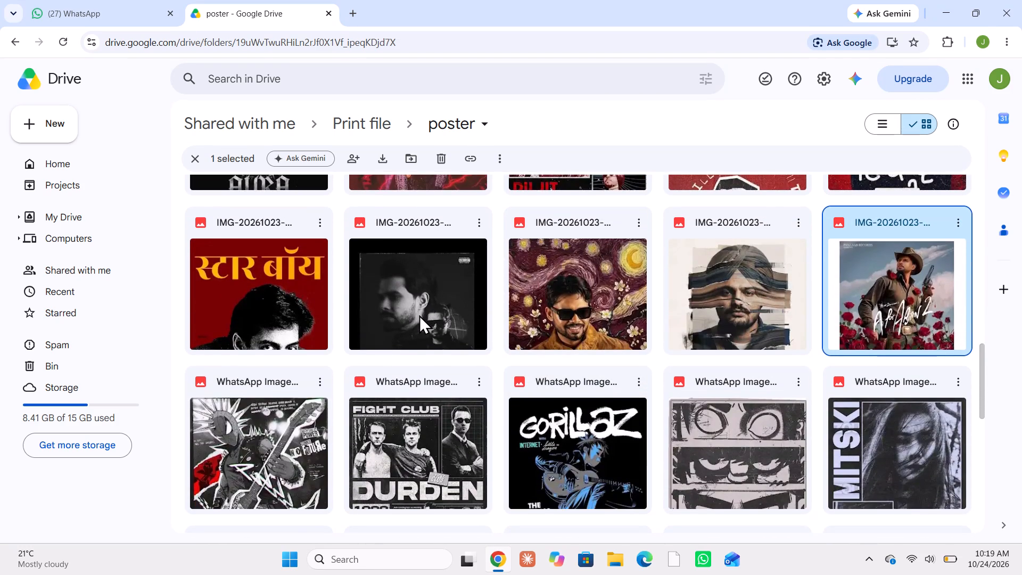
pyautogui.scroll(-3, 419, 315)
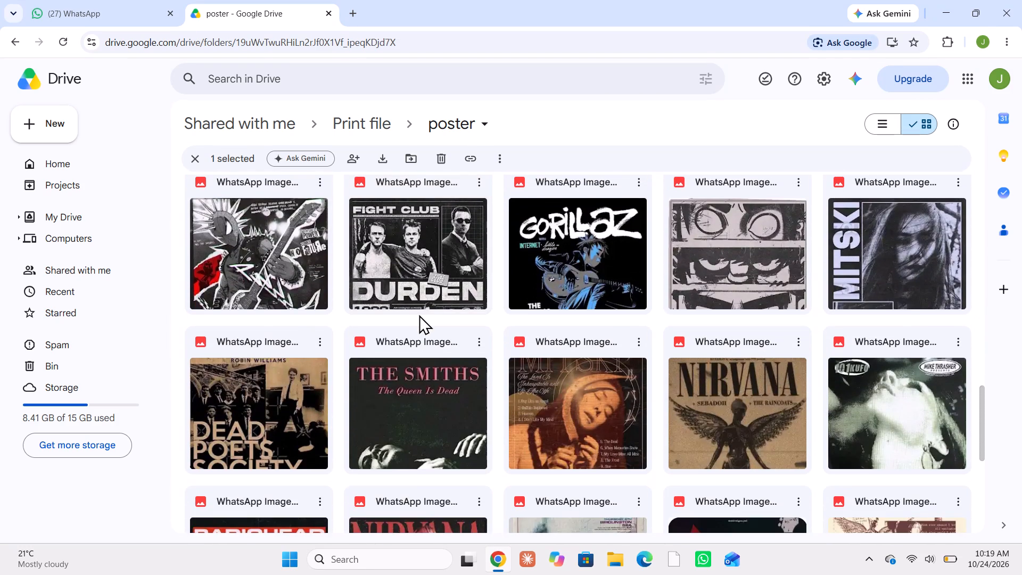
pyautogui.scroll(-6, 419, 315)
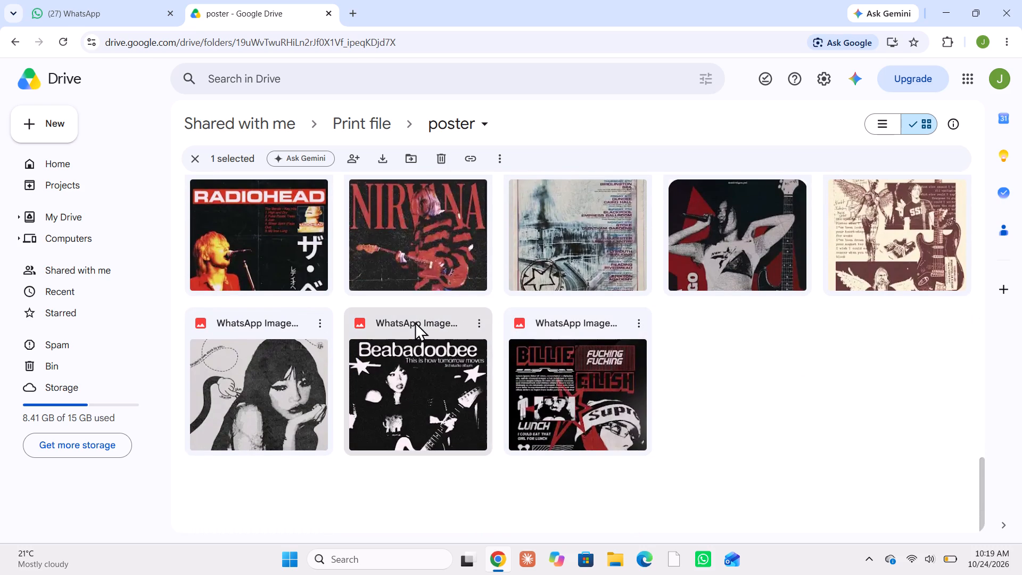
pyautogui.scroll(3, 415, 322)
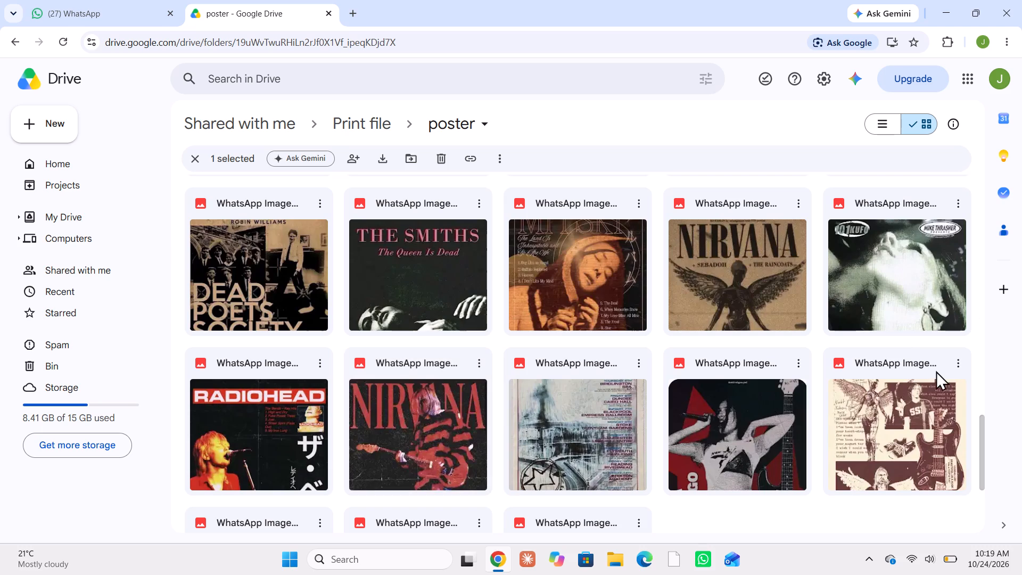
pyautogui.click(873, 362)
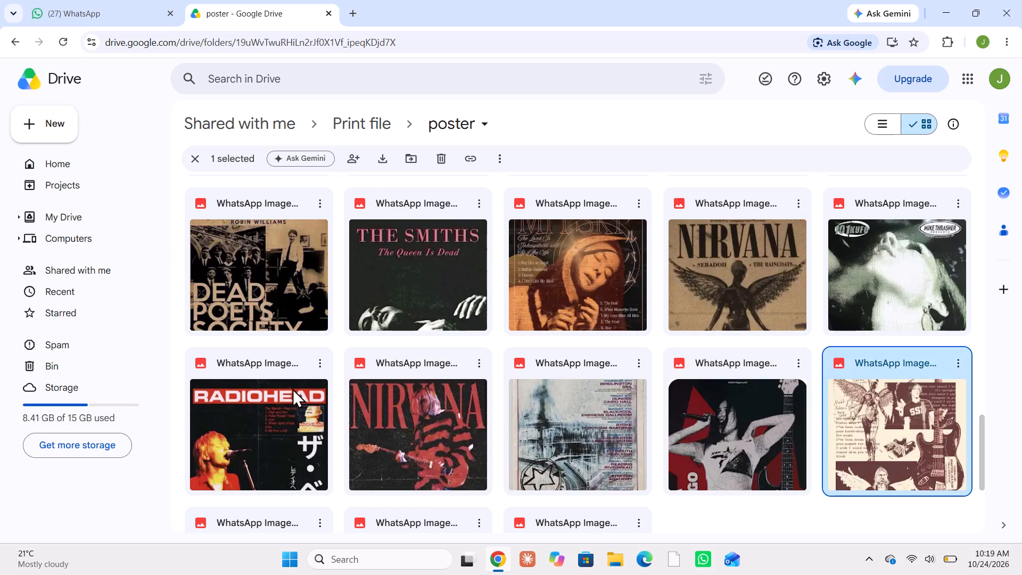
pyautogui.scroll(2, 289, 380)
pyautogui.click(252, 347)
pyautogui.scroll(2, 289, 328)
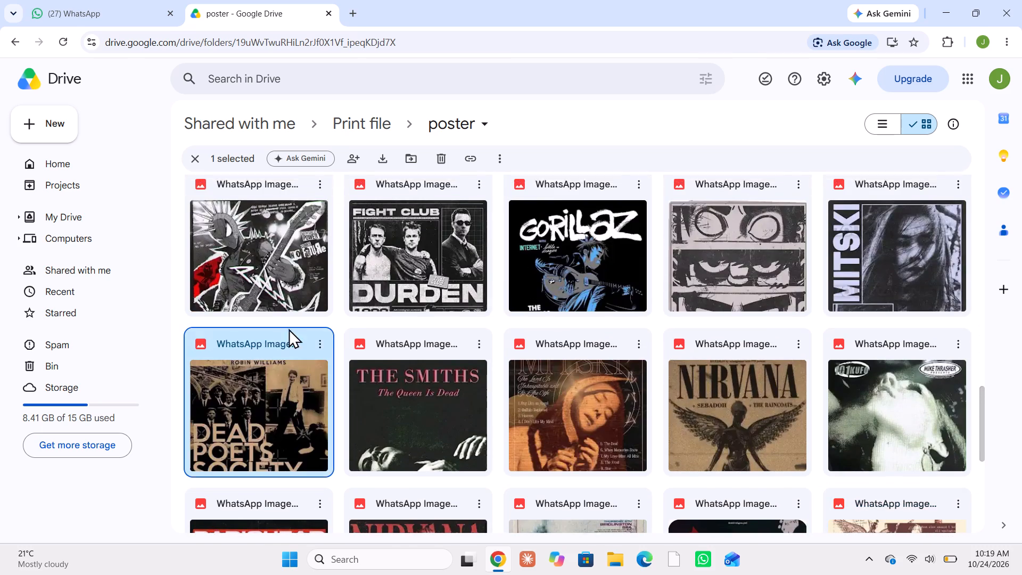
pyautogui.scroll(1, 289, 328)
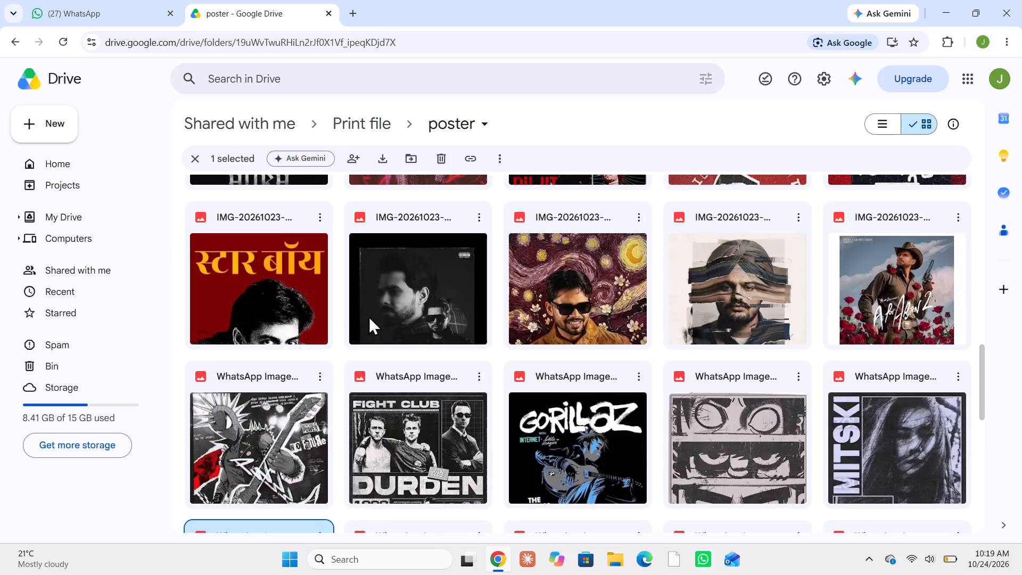
pyautogui.scroll(2, 410, 308)
pyautogui.scroll(-1, 364, 350)
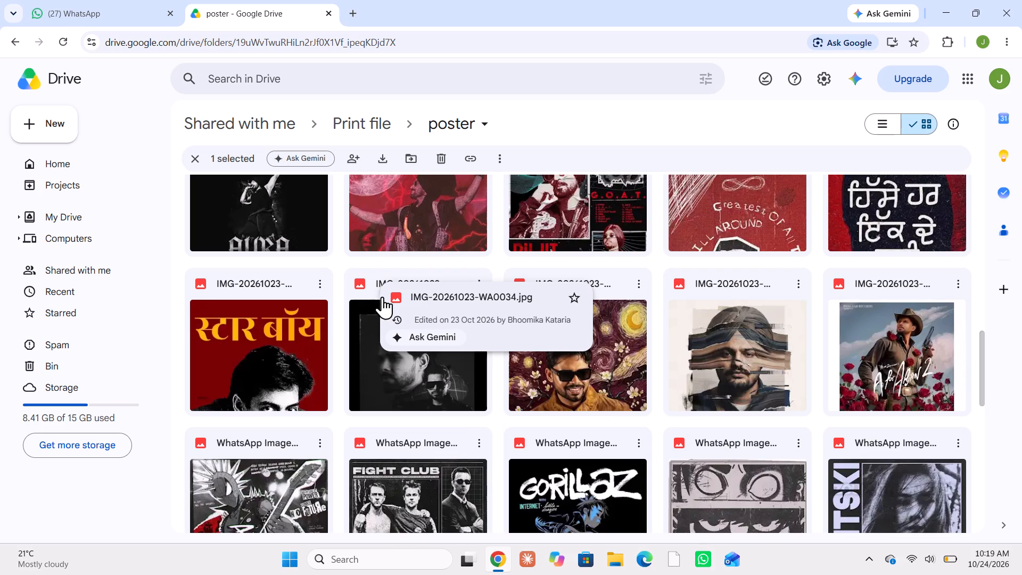
# Remove the black poster with the dim side portrait, IMG-20261023-WA0034.jpg, from the folder.
pyautogui.click(364, 323)
pyautogui.press('Delete')
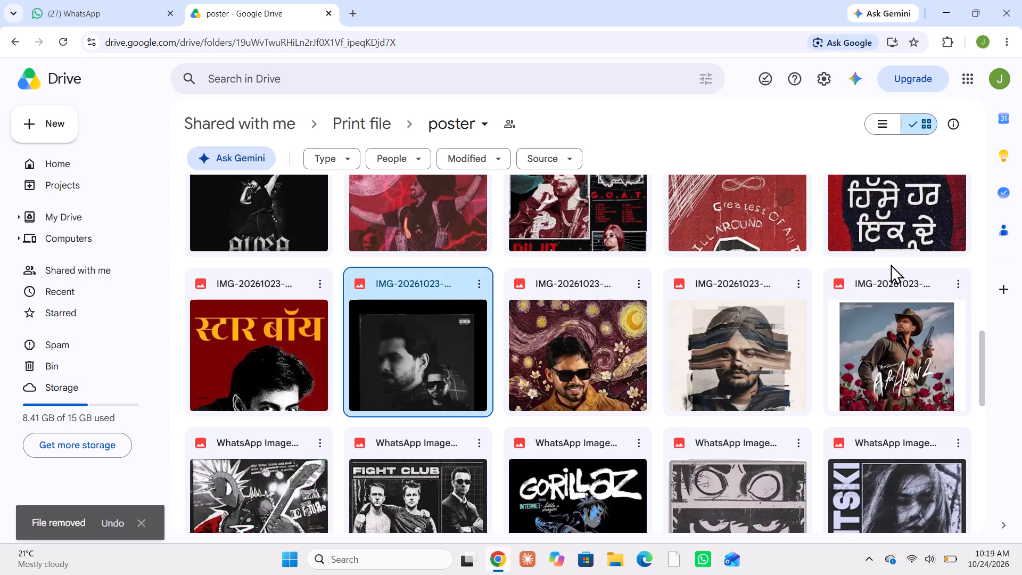
# Remove the poster of the man in a cowboy hat among red roses from the folder.
pyautogui.click(742, 289)
pyautogui.press('Delete')
# Review the whole poster folder again from the first image to the last for any other unwanted posters.
pyautogui.scroll(3, 669, 282)
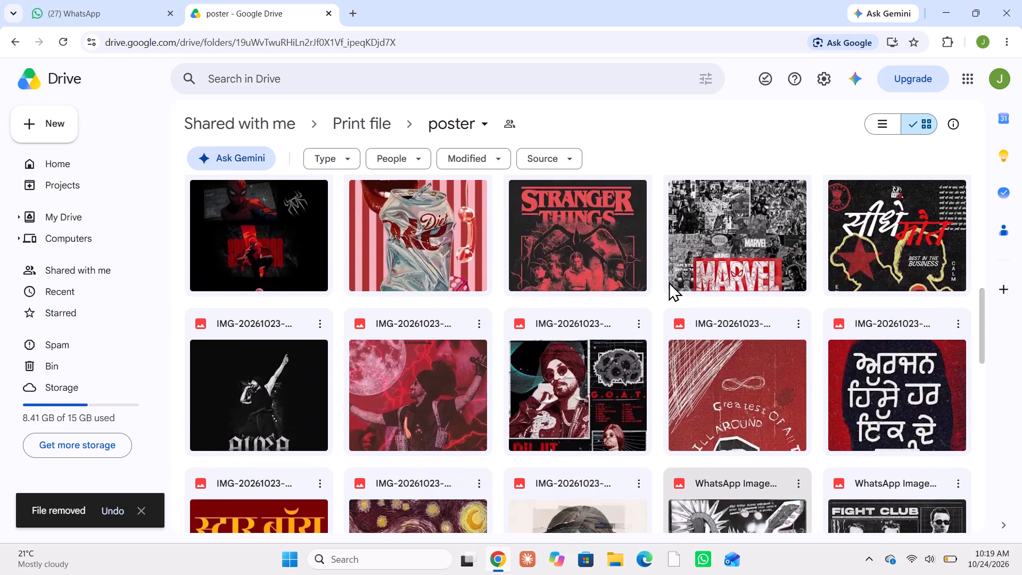
pyautogui.scroll(4, 463, 377)
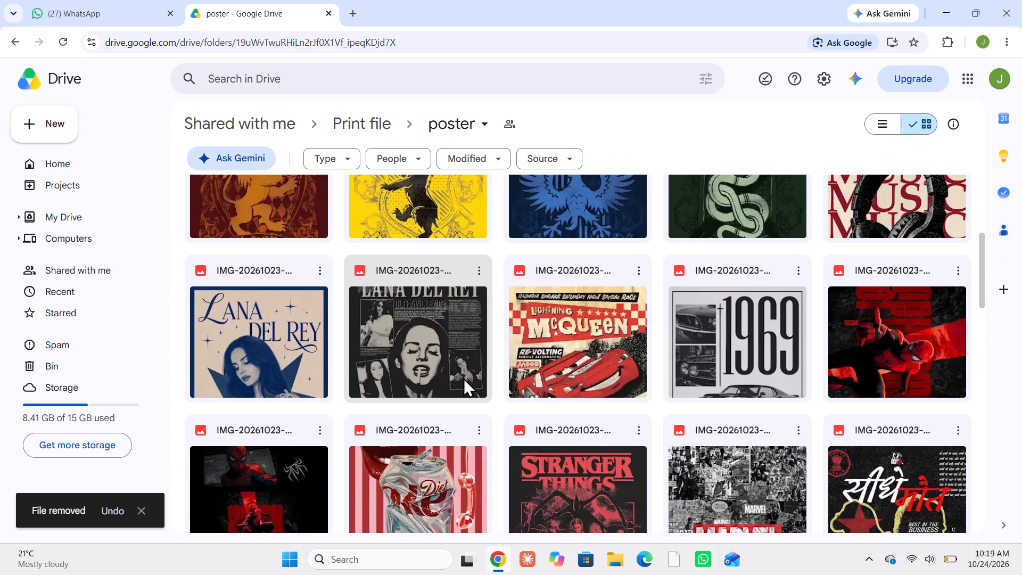
pyautogui.scroll(2, 463, 377)
pyautogui.scroll(-2, 463, 377)
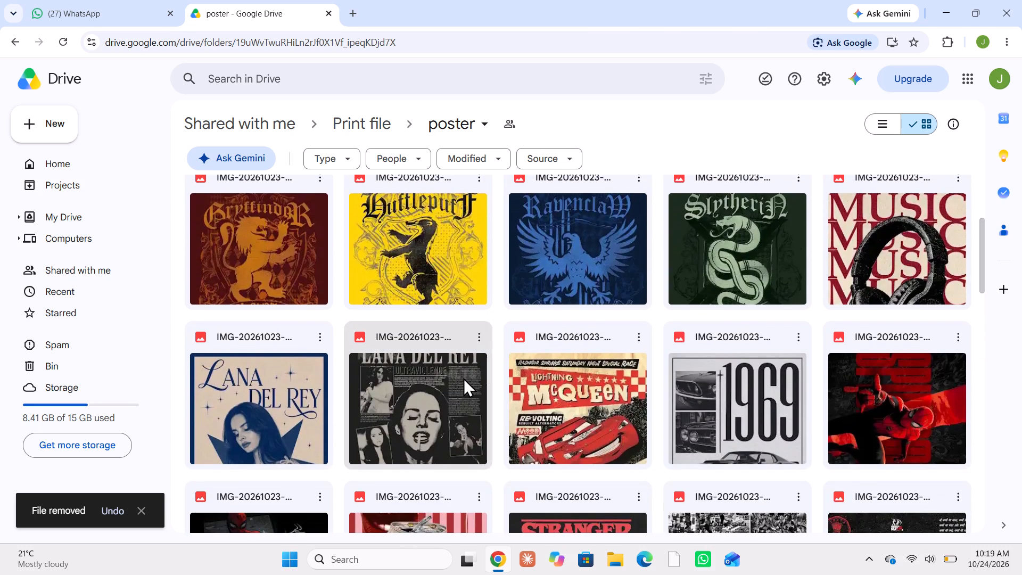
pyautogui.scroll(6, 463, 376)
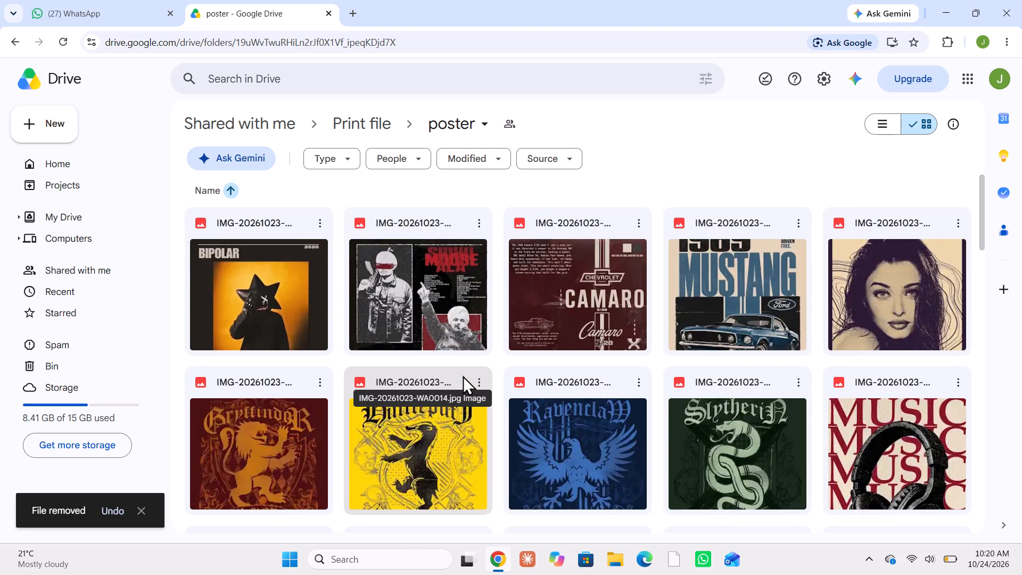
pyautogui.scroll(-7, 462, 372)
pyautogui.scroll(1, 461, 372)
pyautogui.scroll(-1, 461, 372)
pyautogui.scroll(1, 461, 372)
pyautogui.scroll(-1, 461, 372)
pyautogui.scroll(2, 461, 372)
pyautogui.scroll(-10, 461, 372)
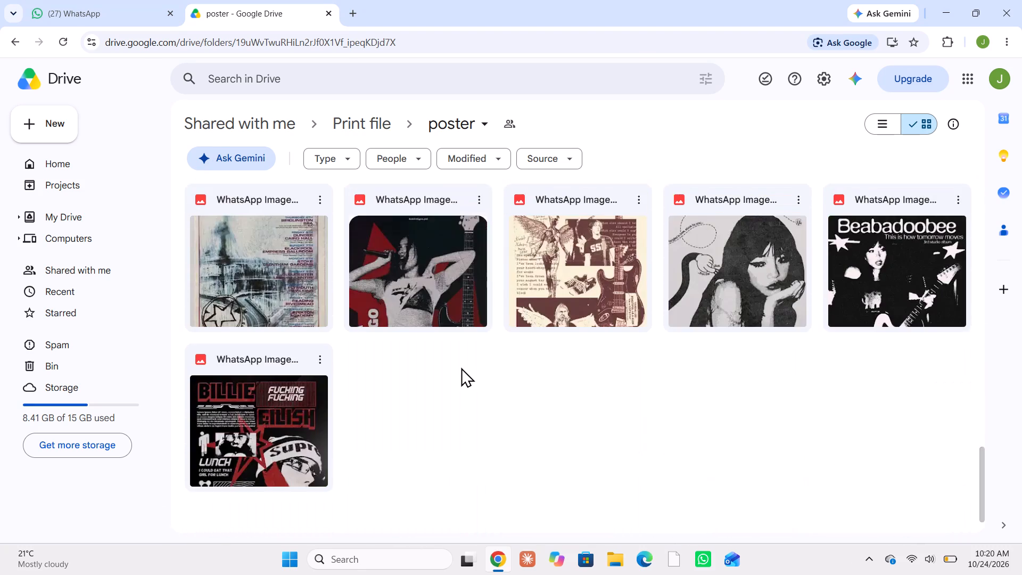
pyautogui.scroll(-3, 461, 367)
pyautogui.scroll(1, 461, 367)
pyautogui.scroll(-2, 461, 367)
pyautogui.scroll(1, 461, 367)
pyautogui.scroll(-1, 461, 367)
pyautogui.scroll(8, 461, 367)
pyautogui.scroll(10, 206, 216)
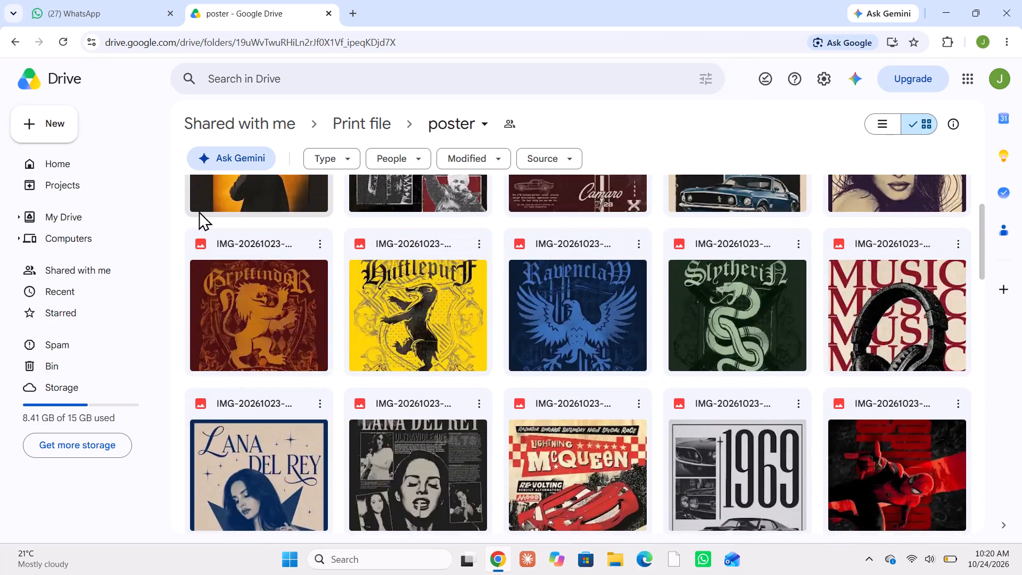
pyautogui.scroll(-20, 199, 211)
pyautogui.scroll(-1, 199, 211)
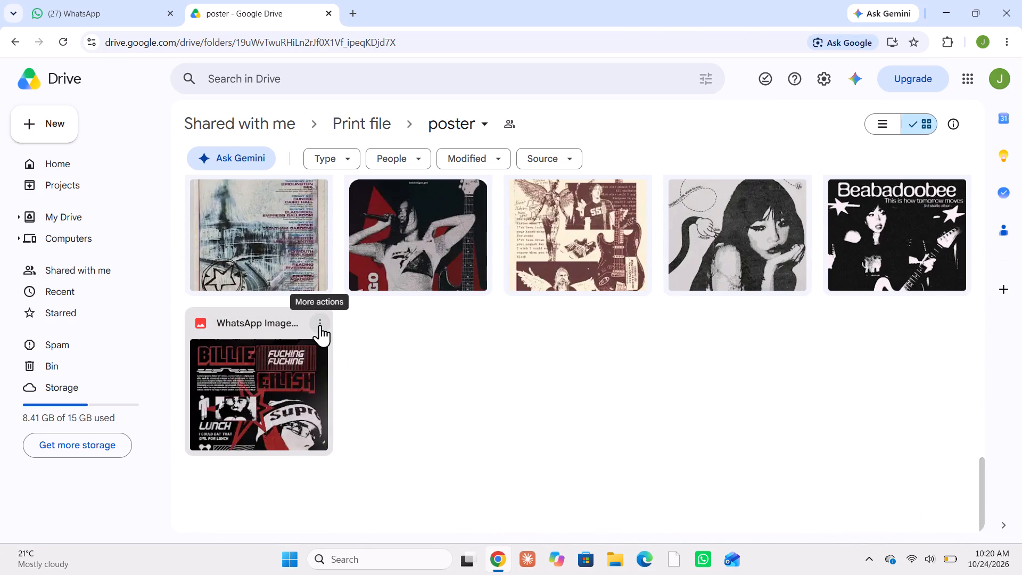
pyautogui.scroll(2, 320, 325)
pyautogui.scroll(-1, 320, 325)
pyautogui.scroll(18, 320, 325)
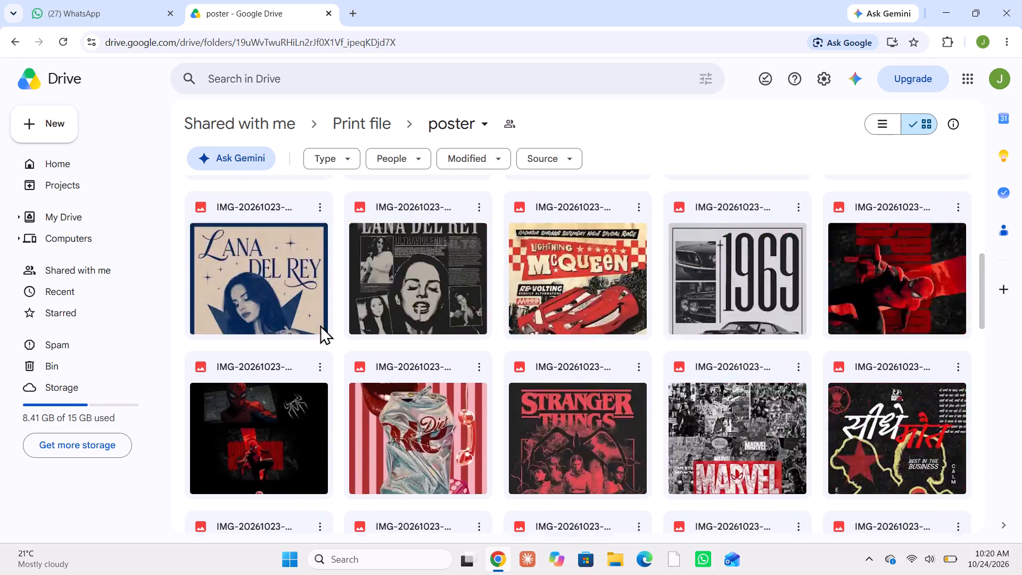
# Look through the poster images again down to the last one in the folder.
pyautogui.scroll(4, 320, 325)
pyautogui.scroll(-1, 320, 325)
pyautogui.scroll(6, 320, 325)
pyautogui.scroll(-9, 320, 325)
pyautogui.scroll(1, 320, 324)
pyautogui.scroll(-3, 320, 324)
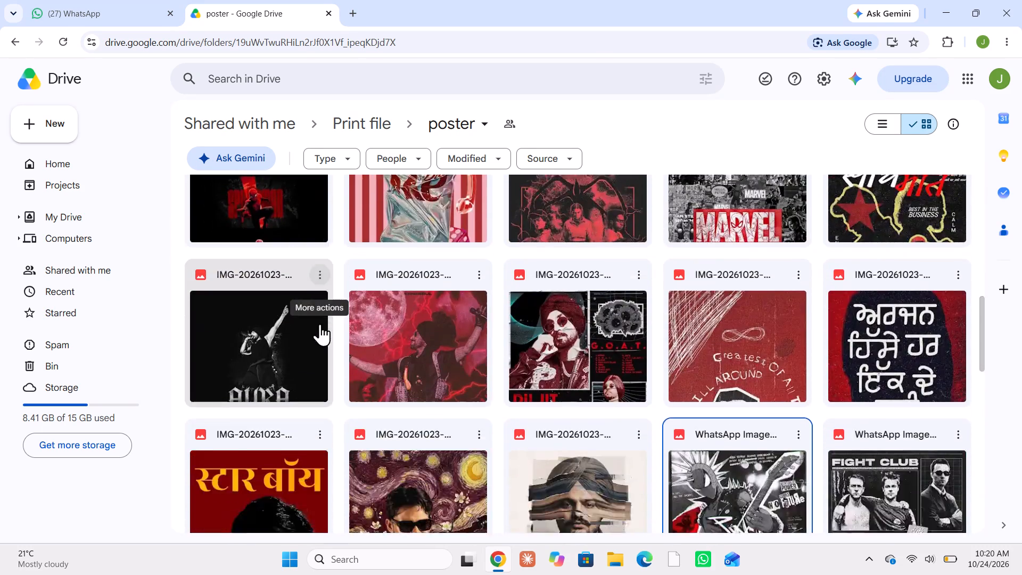
pyautogui.scroll(-18, 320, 324)
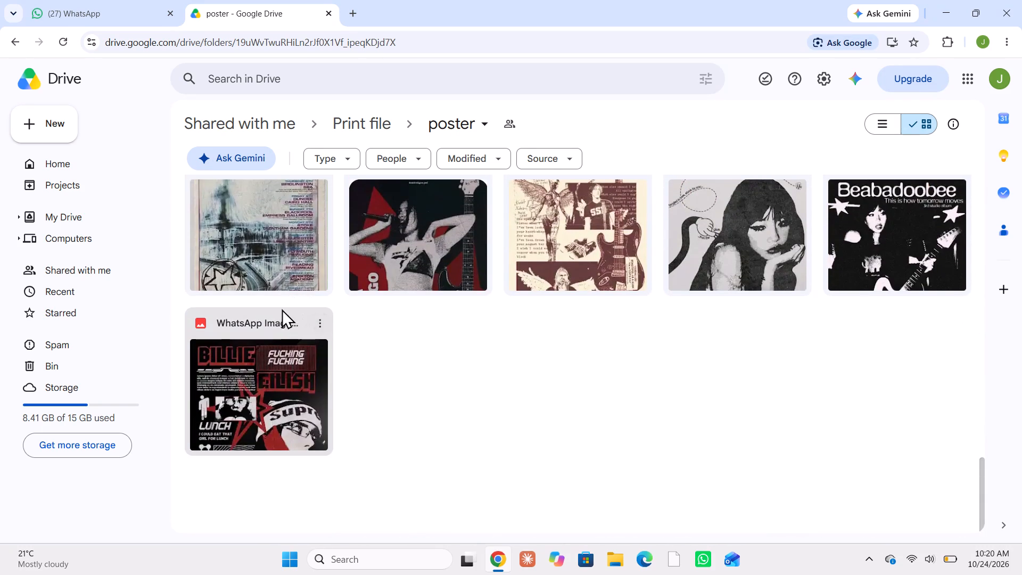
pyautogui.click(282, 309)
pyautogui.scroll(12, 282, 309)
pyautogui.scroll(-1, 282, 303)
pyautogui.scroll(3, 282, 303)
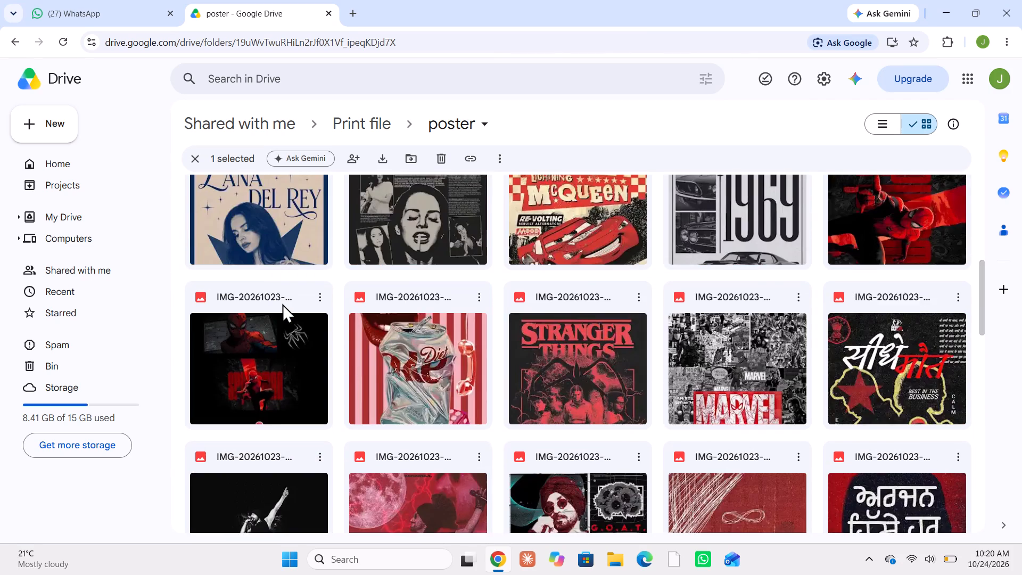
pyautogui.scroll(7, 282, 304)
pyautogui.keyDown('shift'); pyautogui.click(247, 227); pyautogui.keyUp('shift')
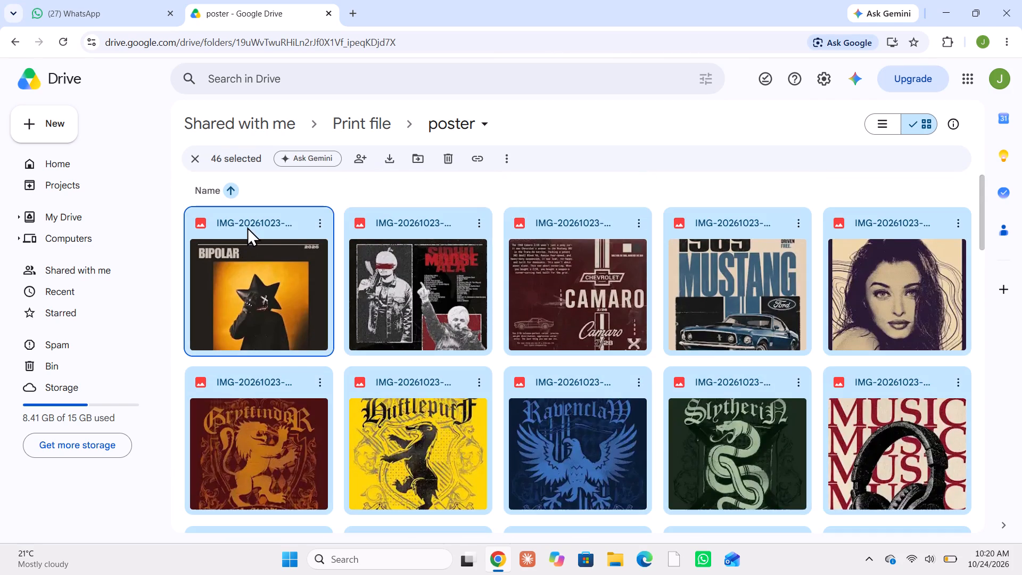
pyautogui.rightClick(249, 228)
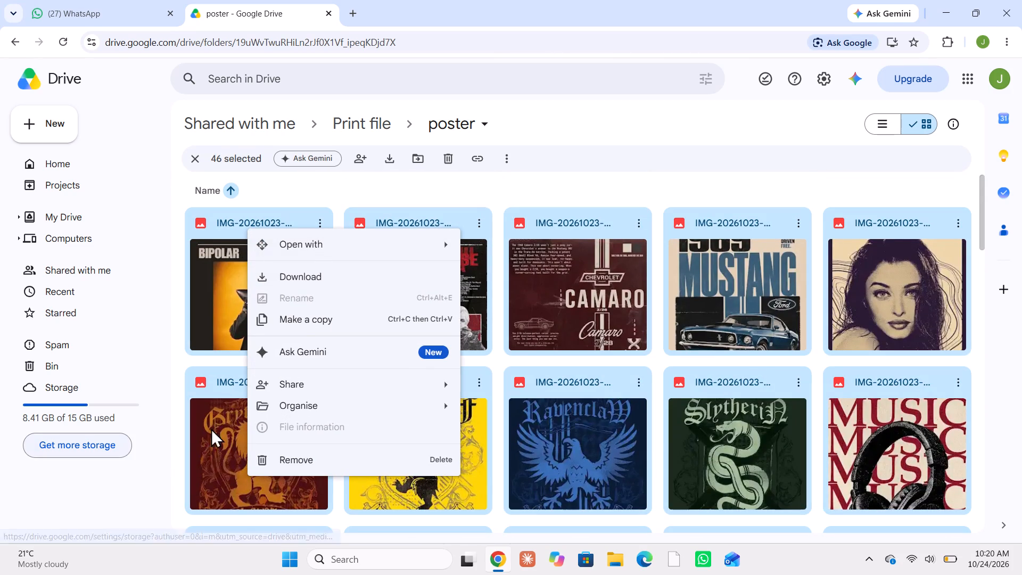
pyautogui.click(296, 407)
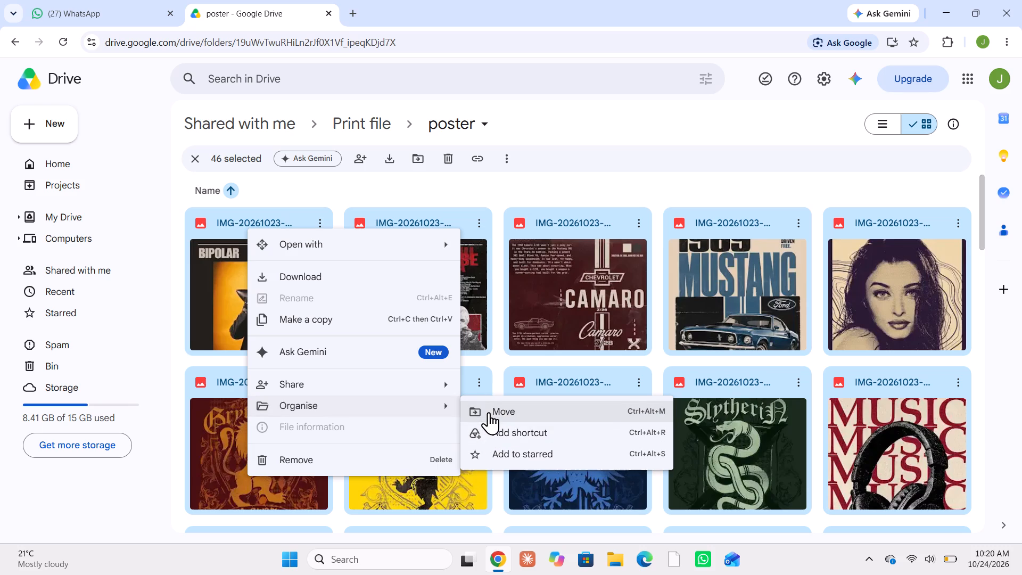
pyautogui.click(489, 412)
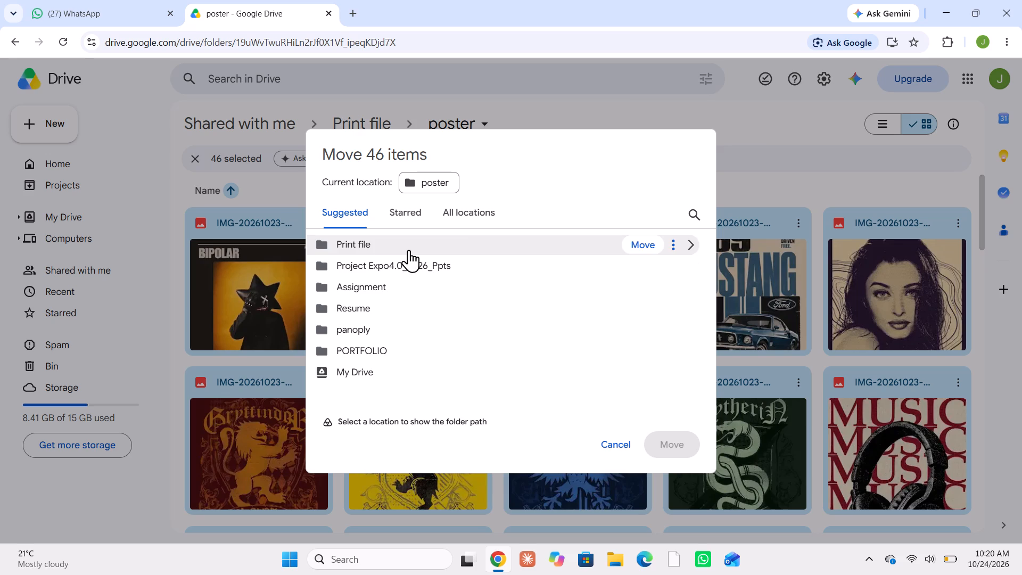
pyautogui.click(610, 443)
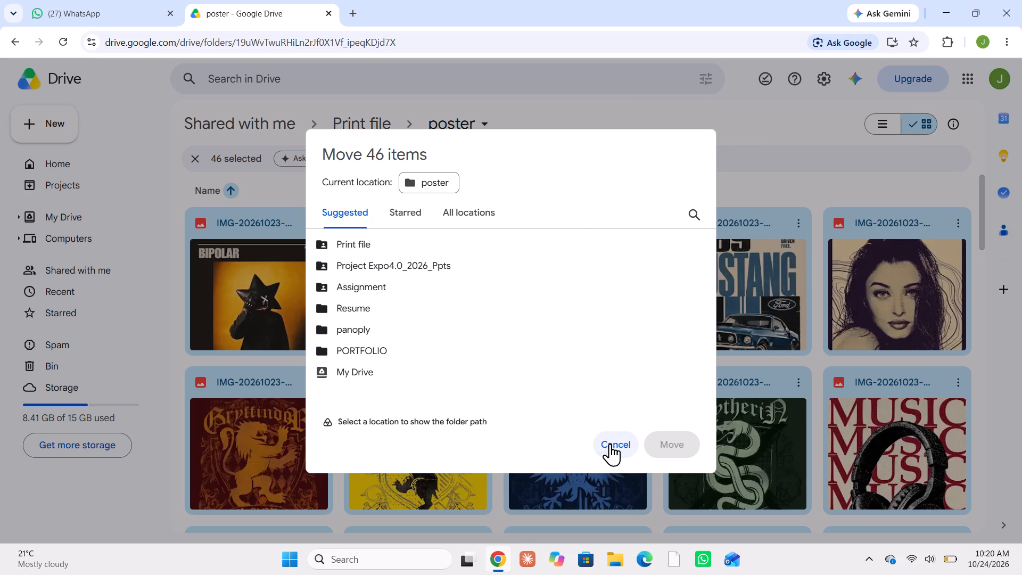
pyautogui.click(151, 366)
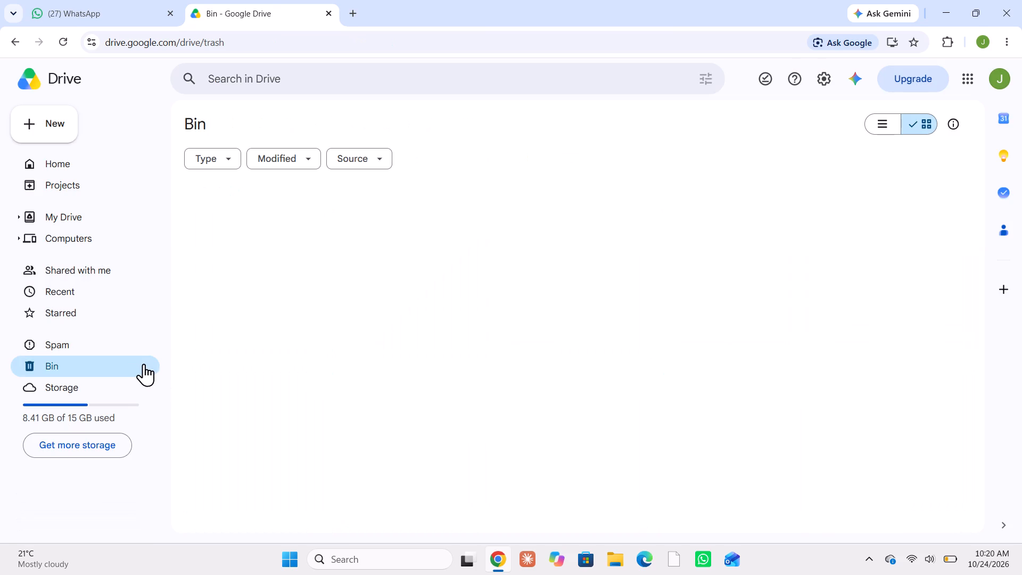
# Return from the Bin to the Drive home page and open the poster folder inside the shared Print file folder.
pyautogui.click(73, 158)
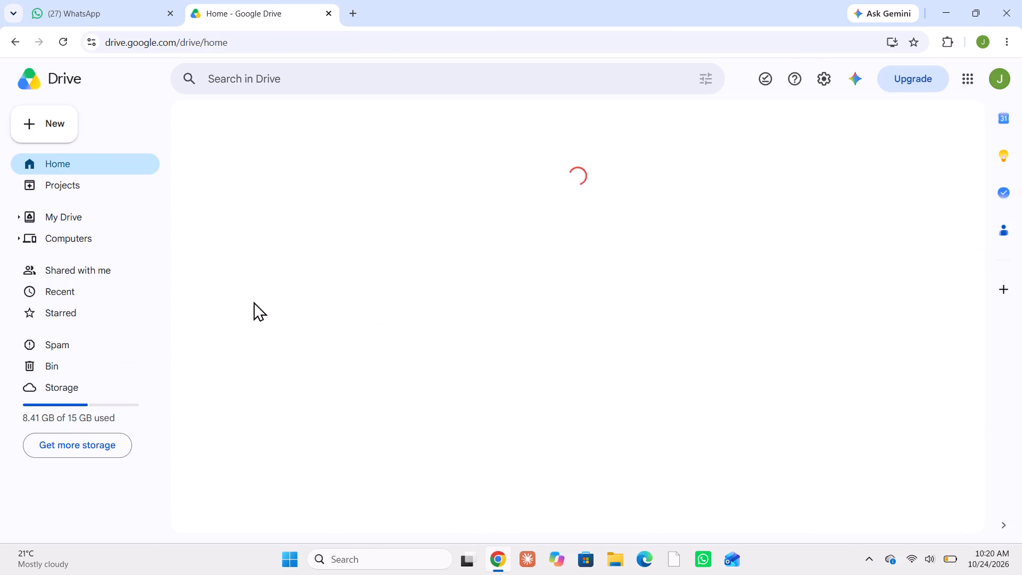
pyautogui.doubleClick(253, 207)
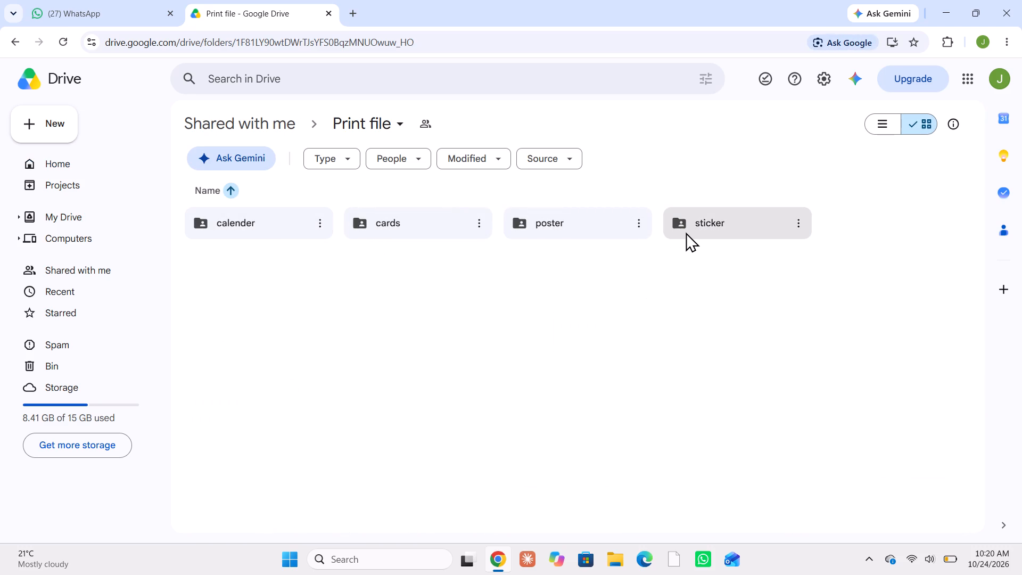
pyautogui.click(539, 227)
pyautogui.click(539, 227)
pyautogui.doubleClick(539, 227)
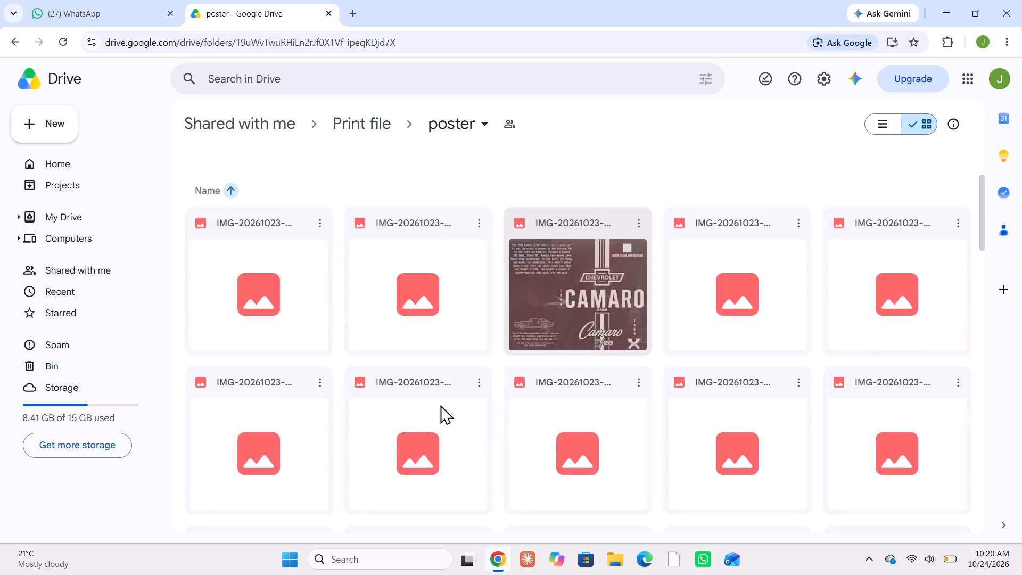
# Upload the image files POSTER-01 and POSTER-02 from the Desktop to the poster folder.
pyautogui.click(39, 126)
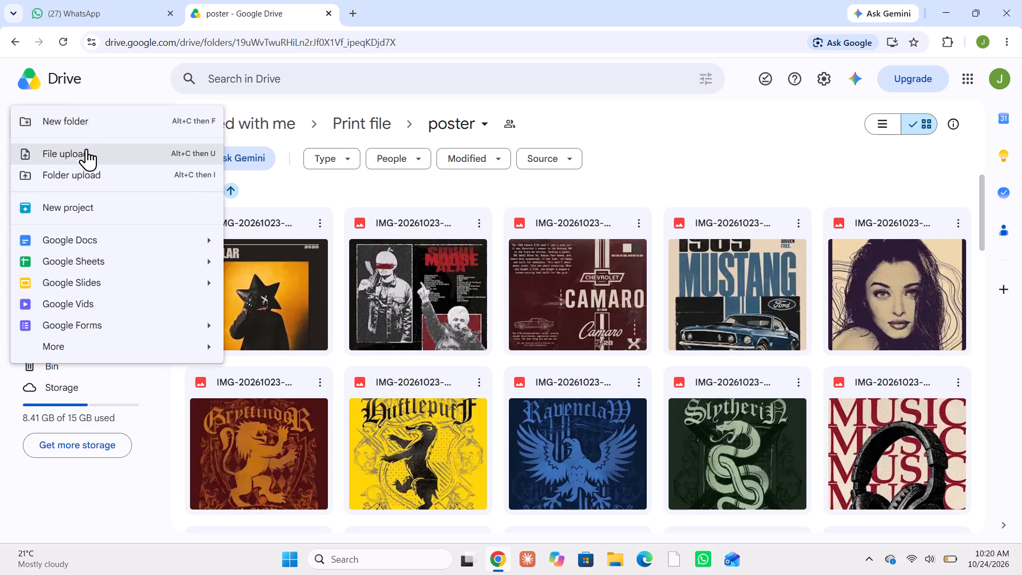
pyautogui.click(86, 149)
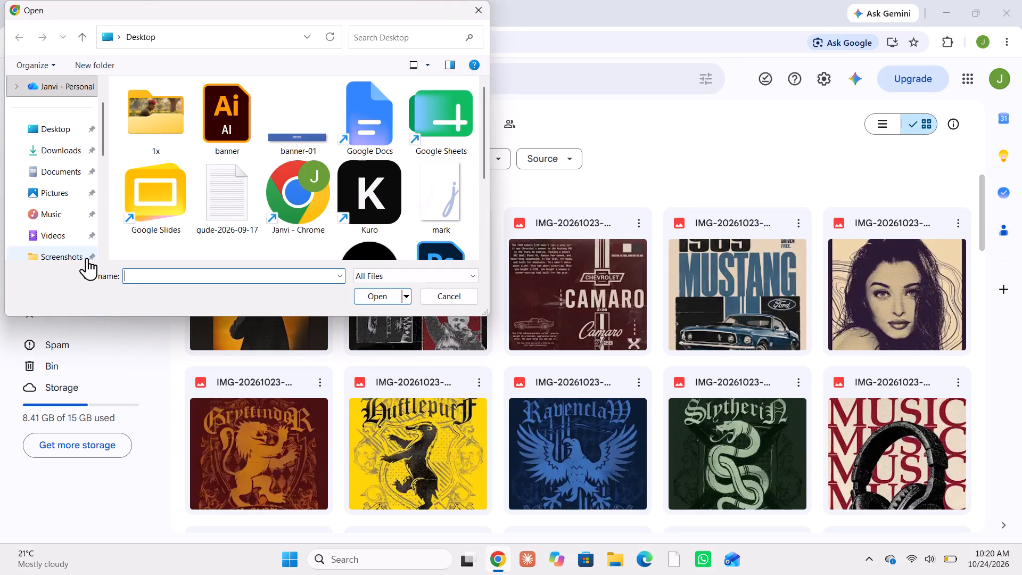
pyautogui.scroll(1, 61, 144)
pyautogui.scroll(-1, 61, 144)
pyautogui.scroll(8, 61, 144)
pyautogui.click(52, 116)
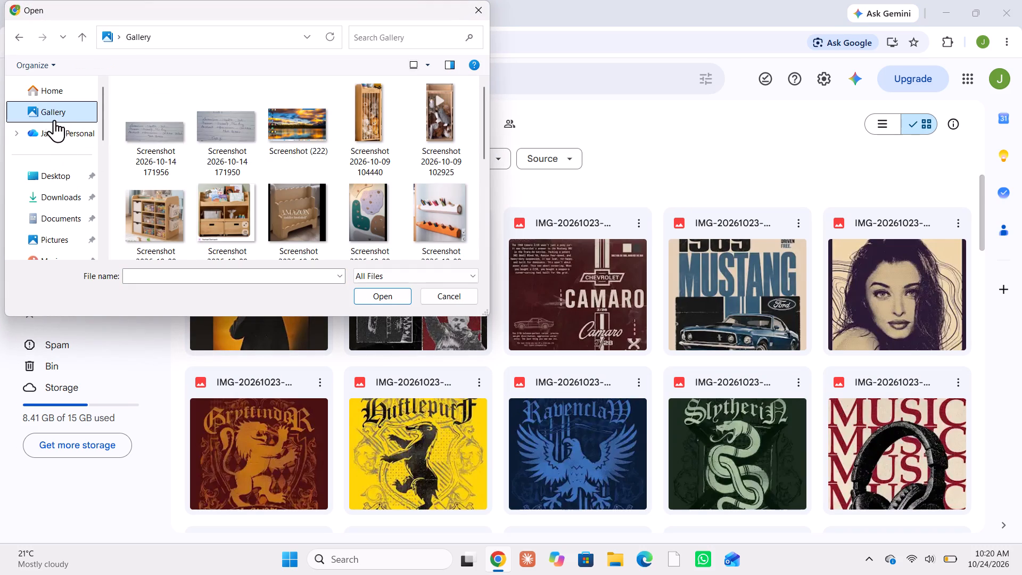
pyautogui.click(48, 95)
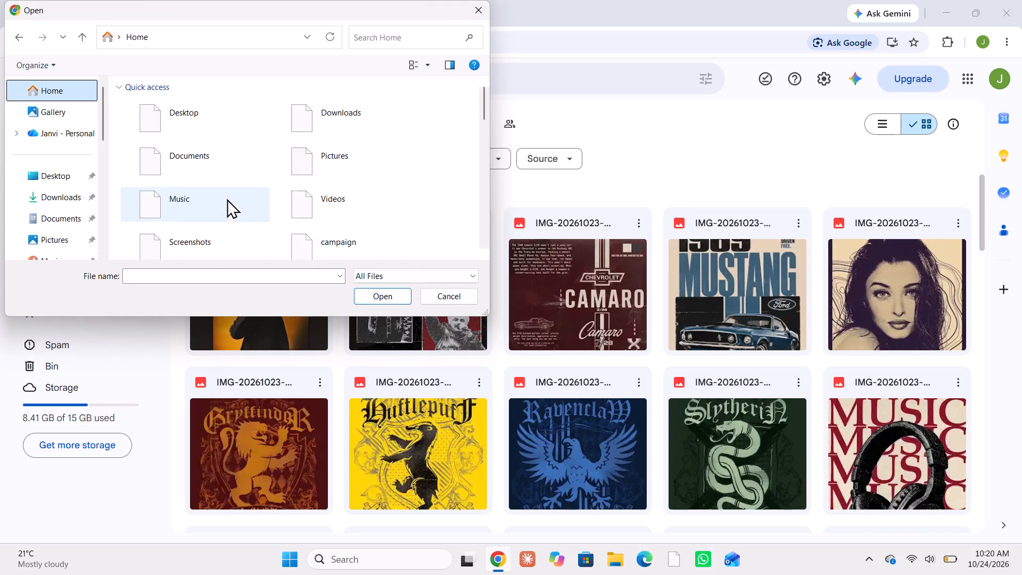
pyautogui.scroll(-6, 180, 180)
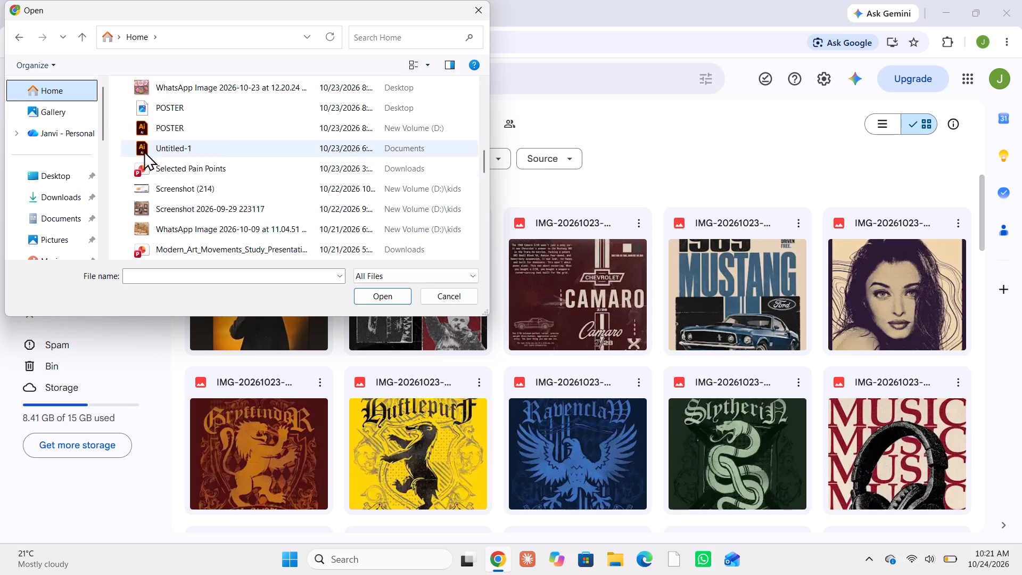
pyautogui.click(54, 175)
pyautogui.scroll(-5, 254, 176)
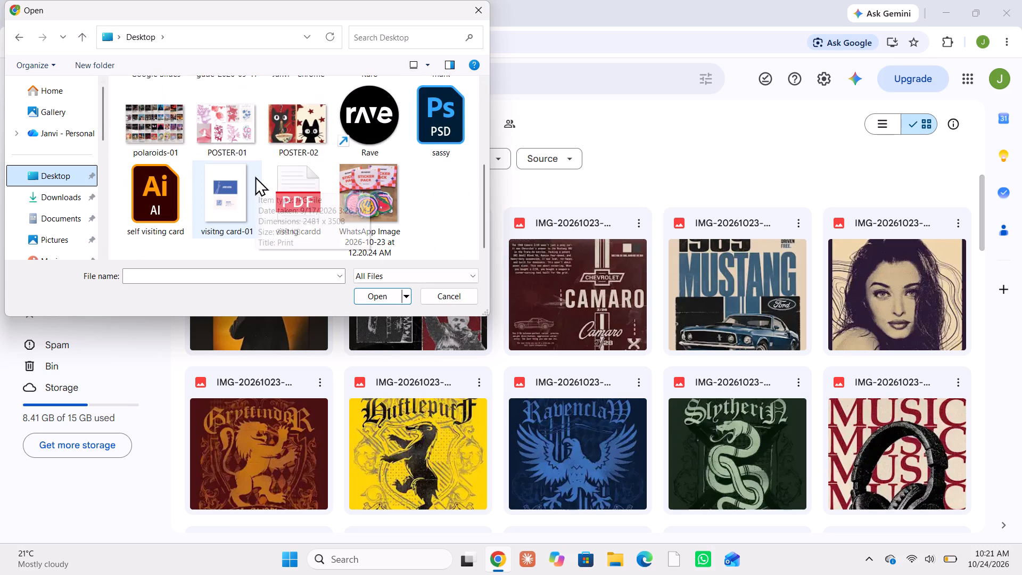
pyautogui.click(212, 132)
pyautogui.keyDown('shift'); pyautogui.click(294, 137); pyautogui.keyUp('shift')
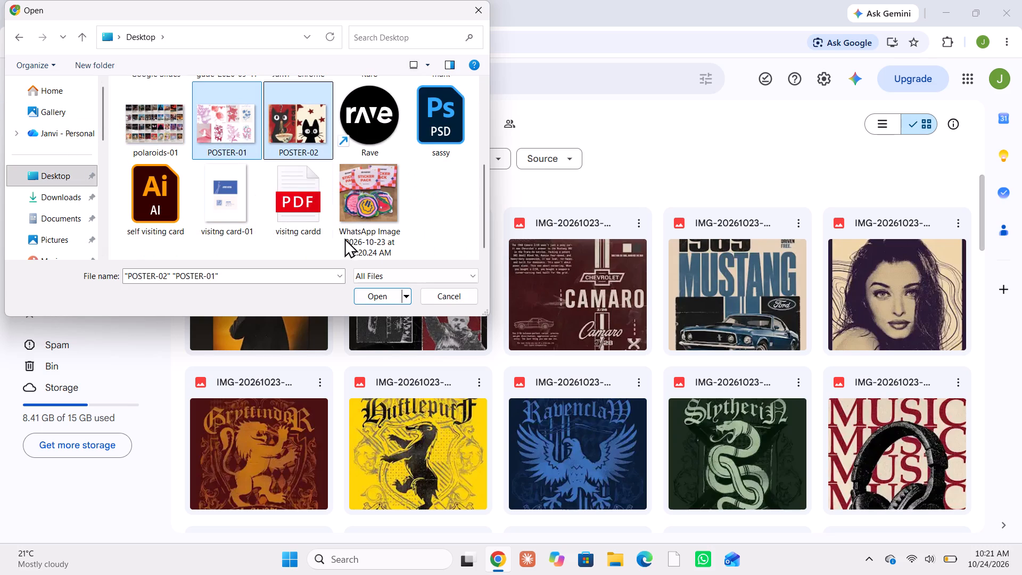
pyautogui.click(369, 298)
# Look through the poster folder down to the last image and back to the first while the files upload.
pyautogui.scroll(-6, 393, 389)
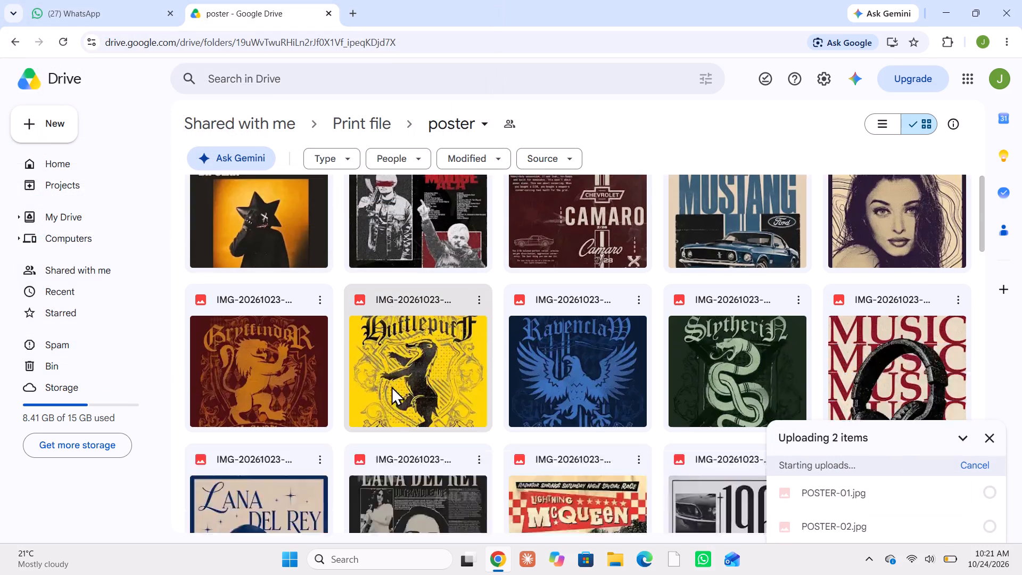
pyautogui.scroll(-2, 384, 377)
pyautogui.scroll(1, 384, 377)
pyautogui.scroll(-4, 384, 377)
pyautogui.scroll(1, 383, 374)
pyautogui.scroll(-12, 383, 374)
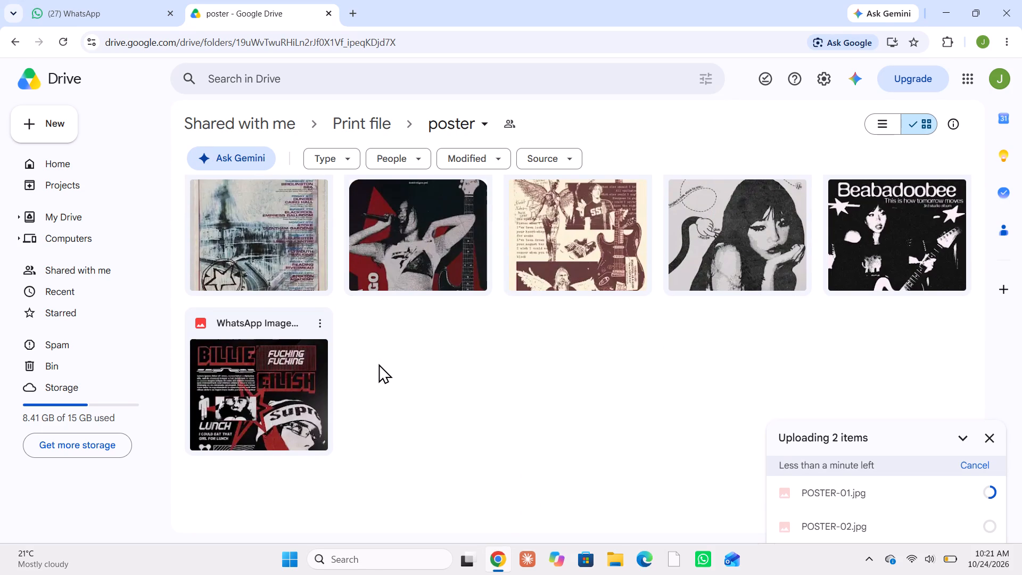
pyautogui.click(241, 323)
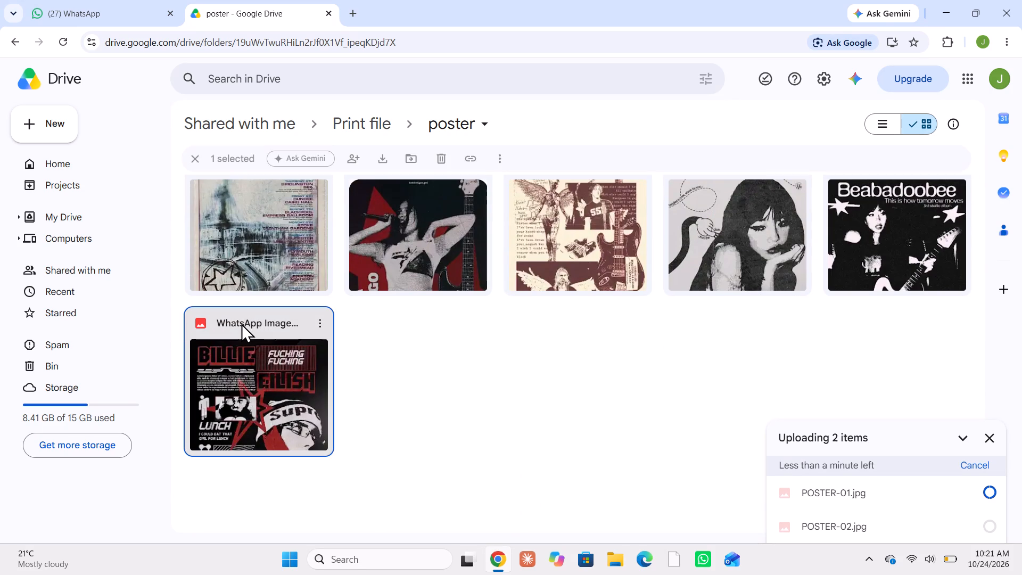
pyautogui.scroll(10, 241, 323)
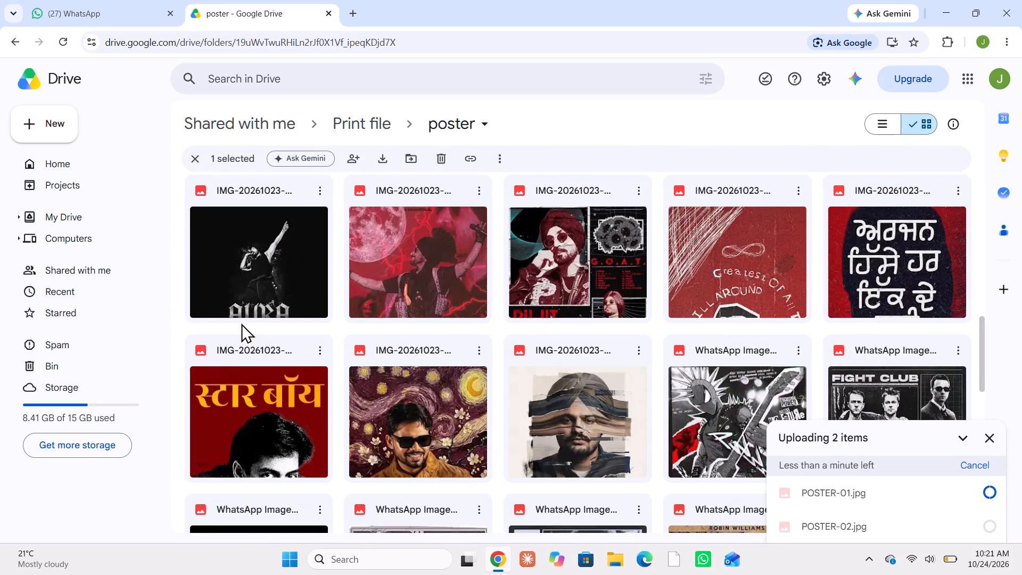
pyautogui.scroll(15, 241, 323)
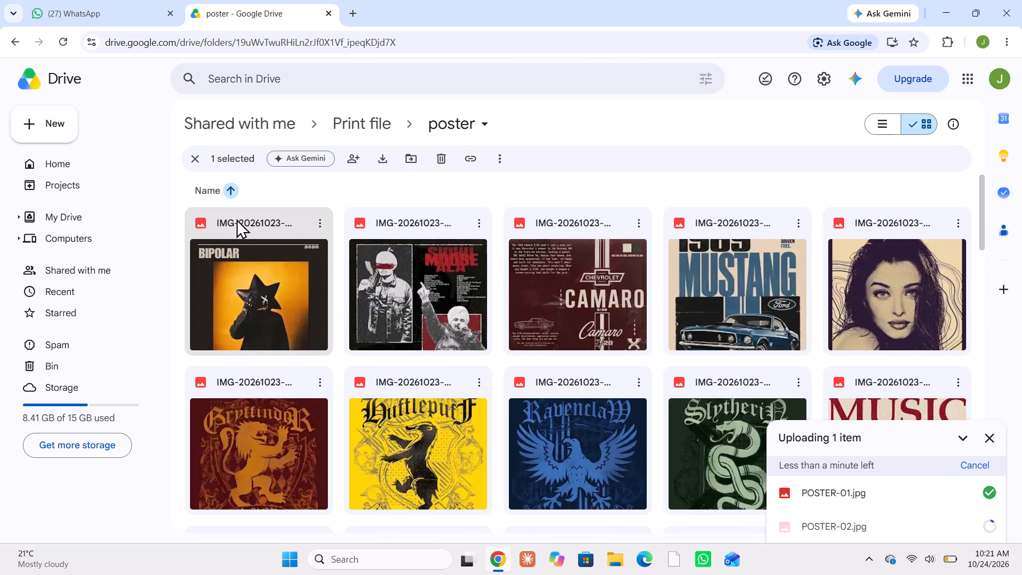
# Select all the listed images in the poster folder, including the first BIPOLAR poster, and remove them.
pyautogui.keyDown('shift'); pyautogui.click(234, 225); pyautogui.keyUp('shift')
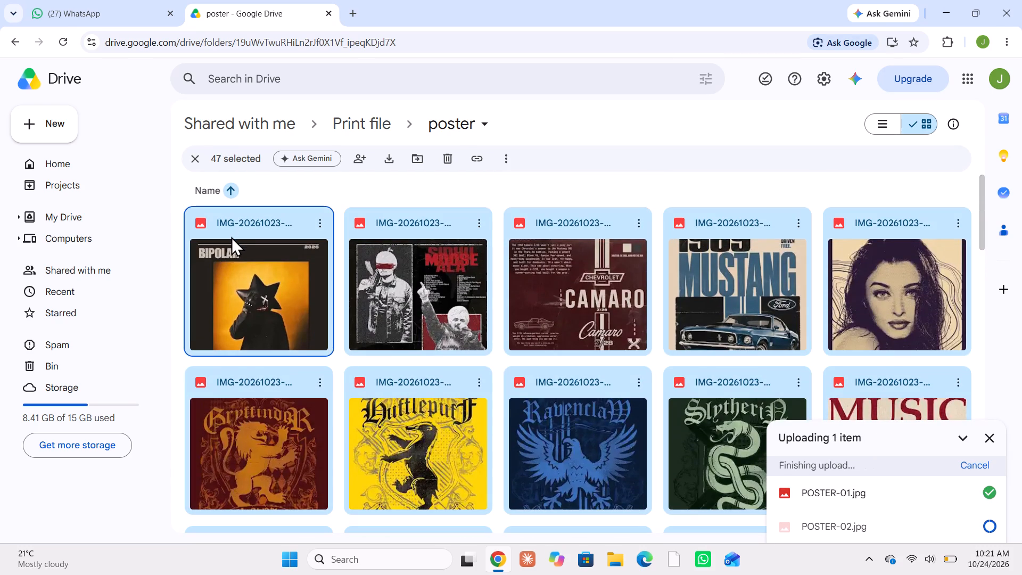
pyautogui.press('Delete')
# Create a new subfolder named poster inside the current poster folder.
pyautogui.rightClick(233, 241)
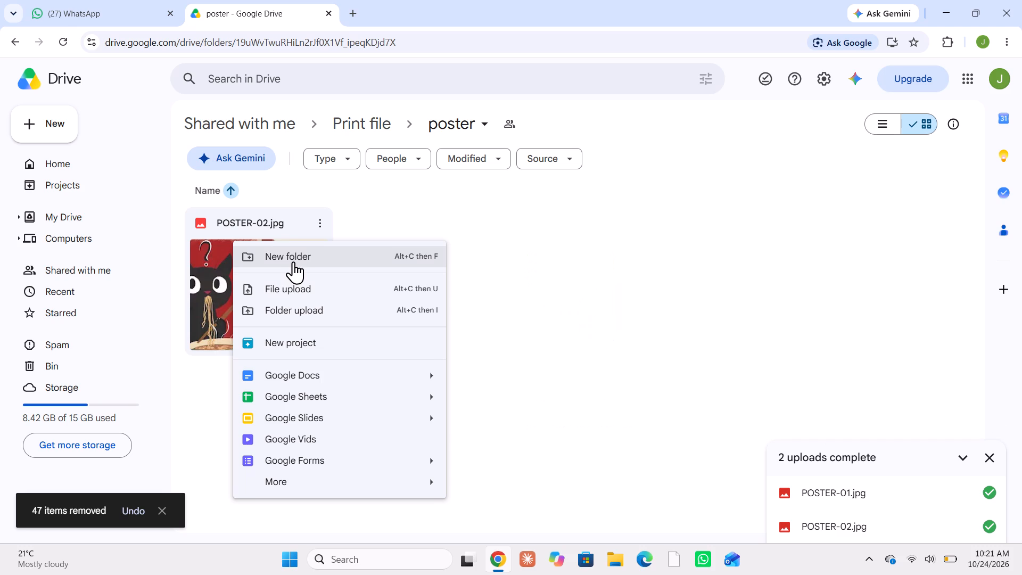
pyautogui.click(293, 261)
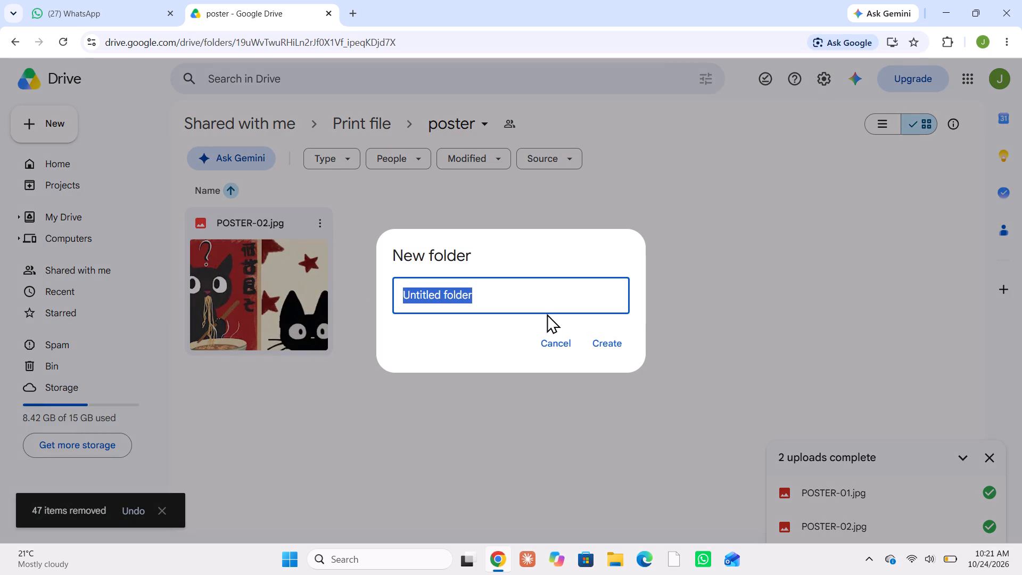
# Name the new subfolder poster and create it.
pyautogui.press('BackSpace')
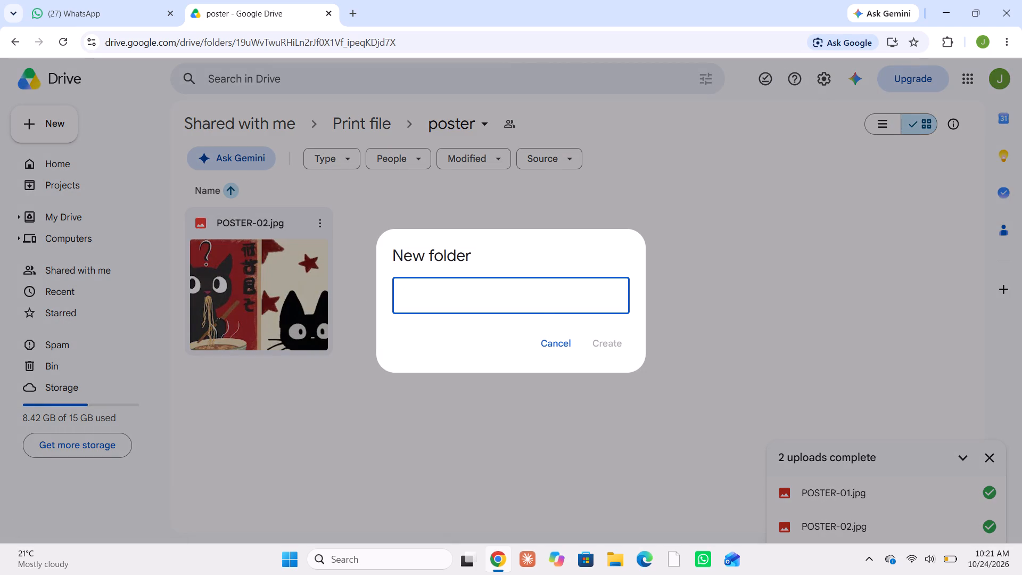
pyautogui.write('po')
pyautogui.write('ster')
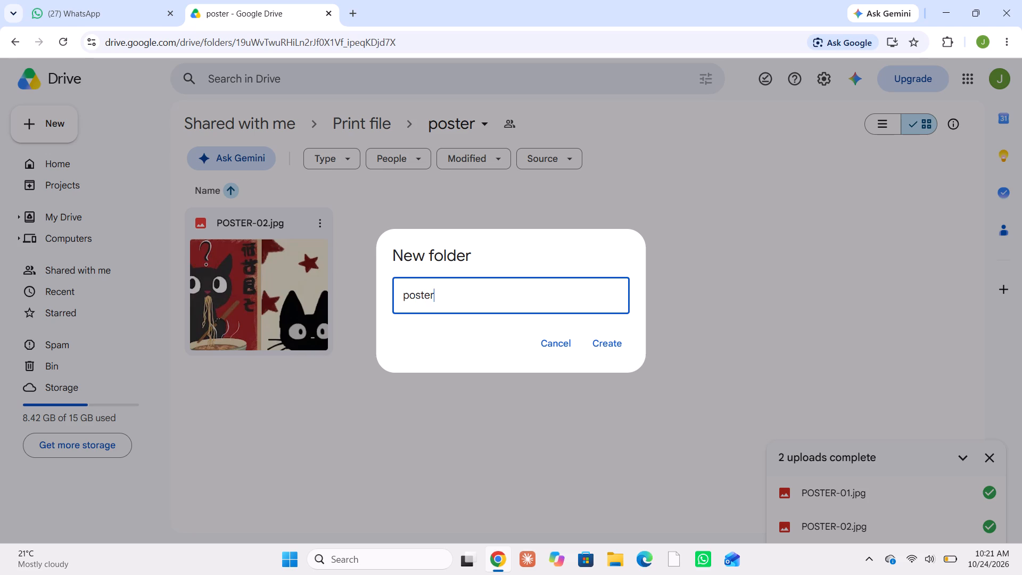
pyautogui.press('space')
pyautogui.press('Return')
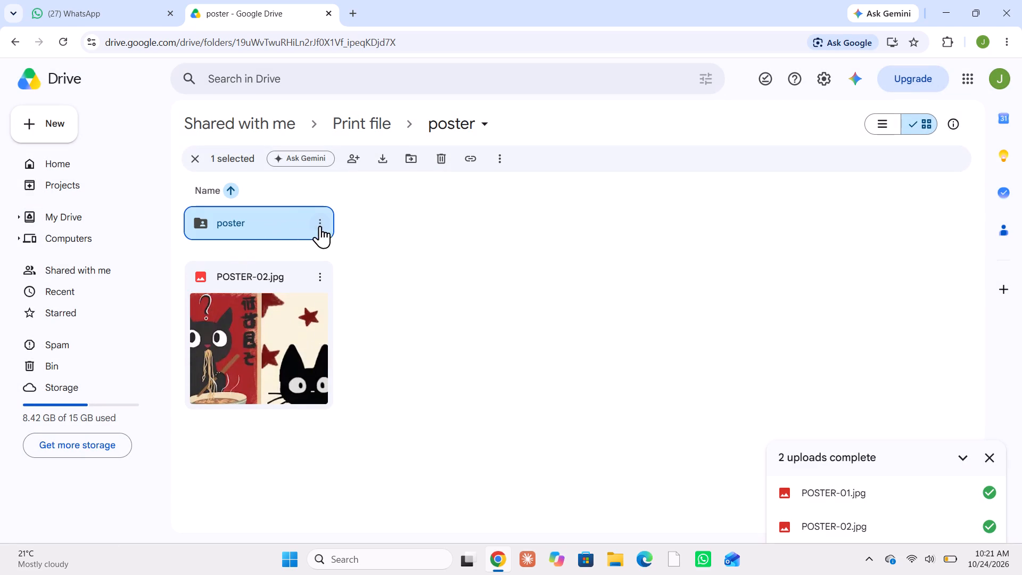
# Upload all the WhatsApp images from the POSTER 1 folder in Downloads into the new poster subfolder.
pyautogui.click(287, 222)
pyautogui.click(287, 222)
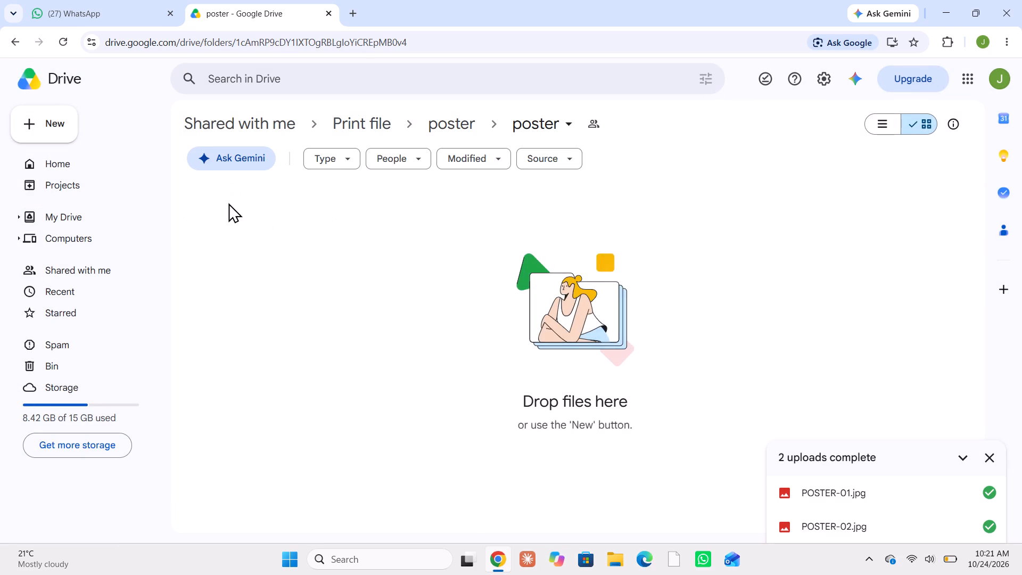
pyautogui.rightClick(253, 272)
pyautogui.click(304, 316)
pyautogui.click(57, 145)
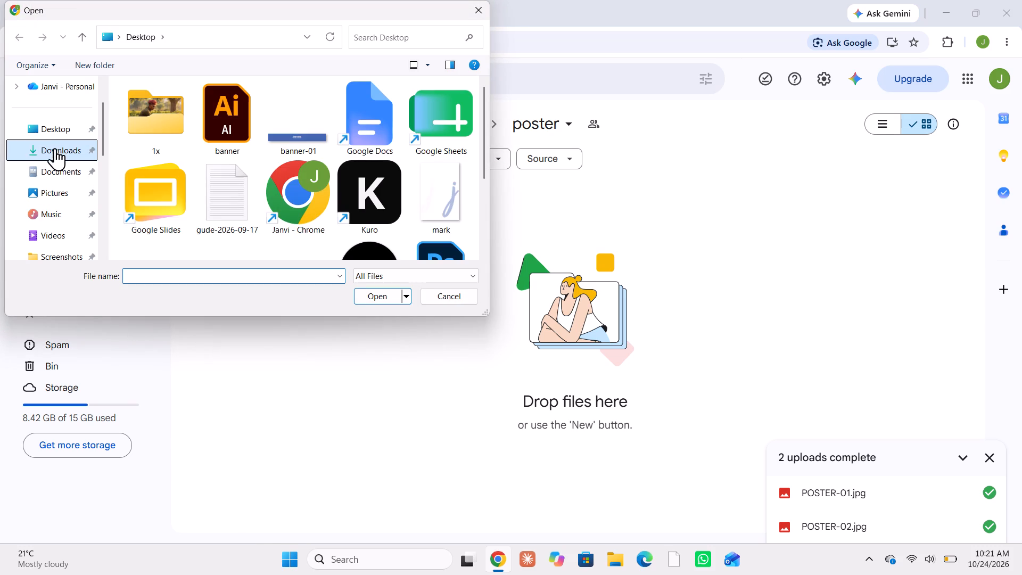
pyautogui.click(170, 114)
pyautogui.click(378, 300)
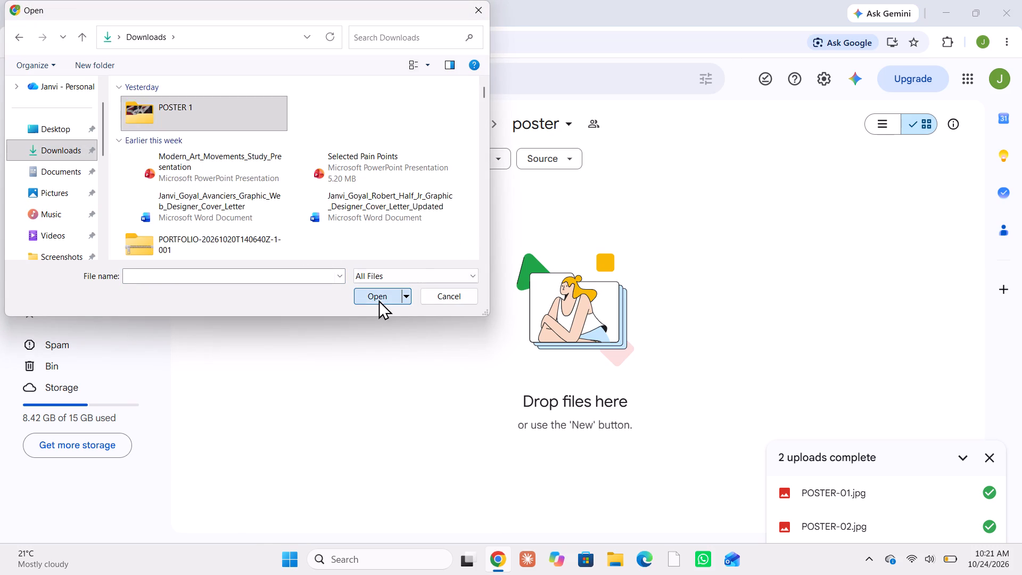
pyautogui.click(378, 300)
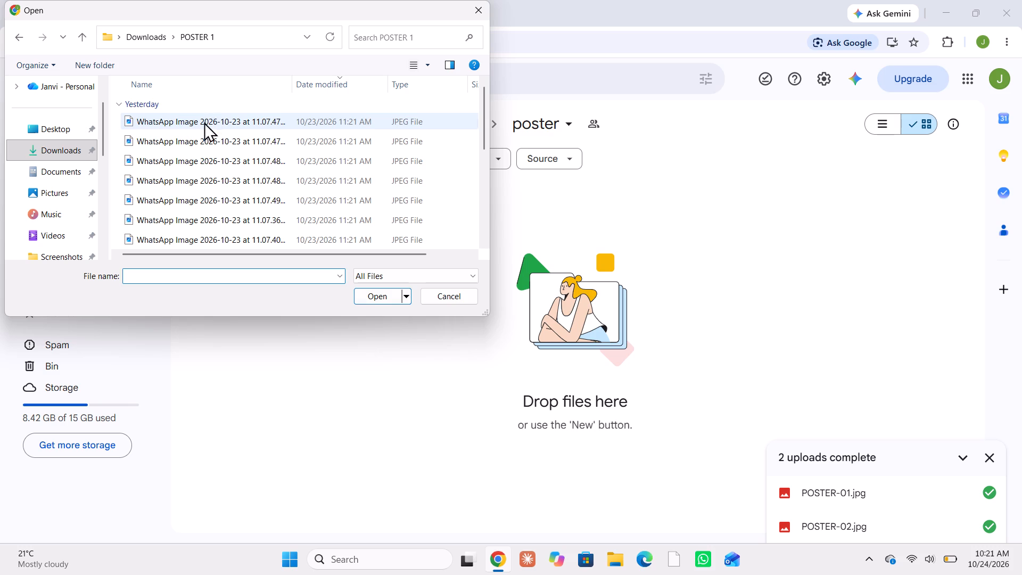
pyautogui.click(204, 122)
pyautogui.scroll(-2, 201, 155)
pyautogui.scroll(1, 201, 158)
pyautogui.scroll(-20, 201, 158)
pyautogui.scroll(-1, 201, 158)
pyautogui.scroll(2, 202, 178)
pyautogui.scroll(-2, 202, 178)
pyautogui.scroll(1, 202, 178)
pyautogui.scroll(-6, 198, 190)
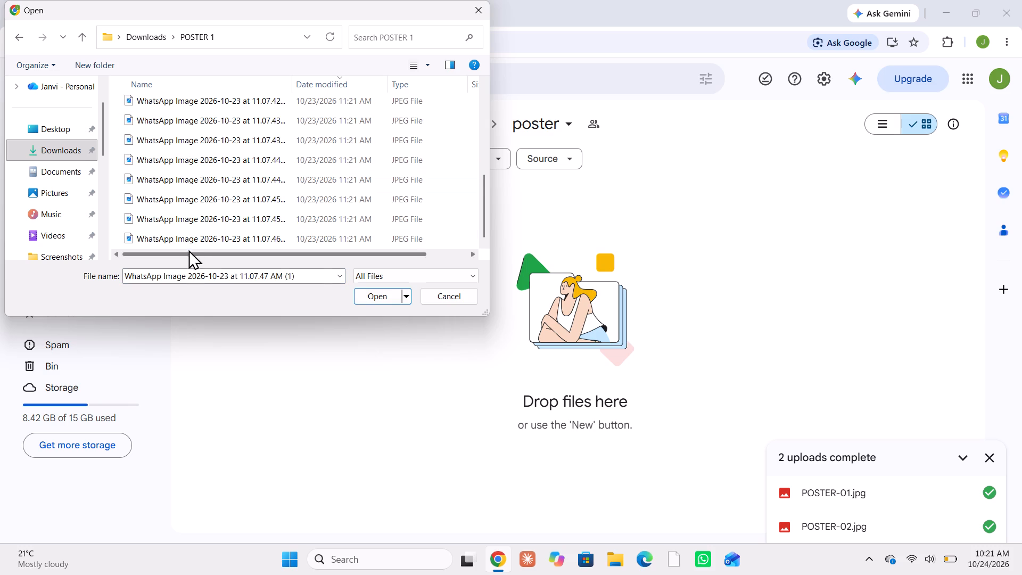
pyautogui.keyDown('shift'); pyautogui.click(192, 245); pyautogui.keyUp('shift')
pyautogui.click(362, 295)
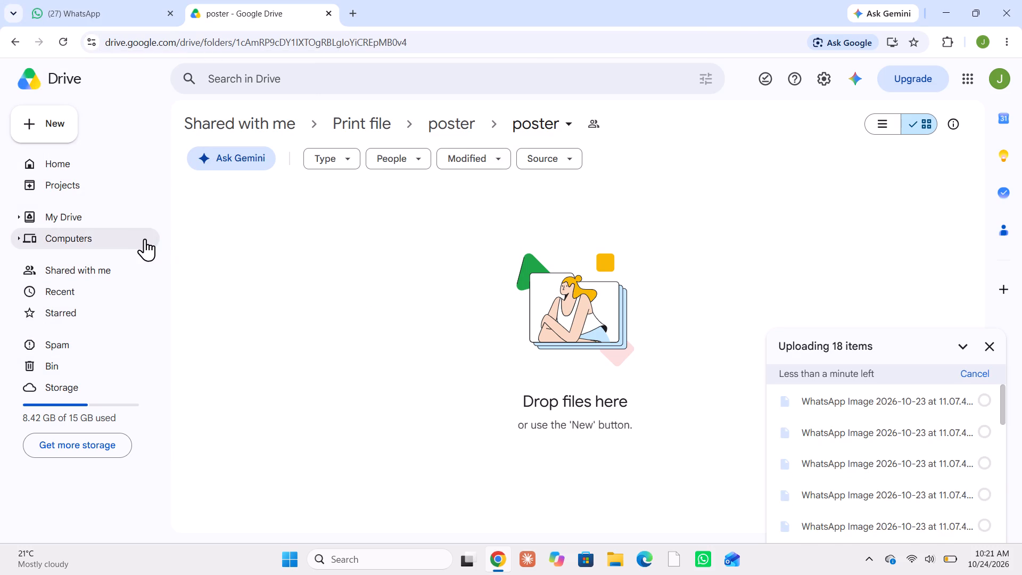
# Monitor the upload progress of the WhatsApp images in the poster subfolder.
pyautogui.scroll(-6, 395, 296)
pyautogui.scroll(5, 395, 296)
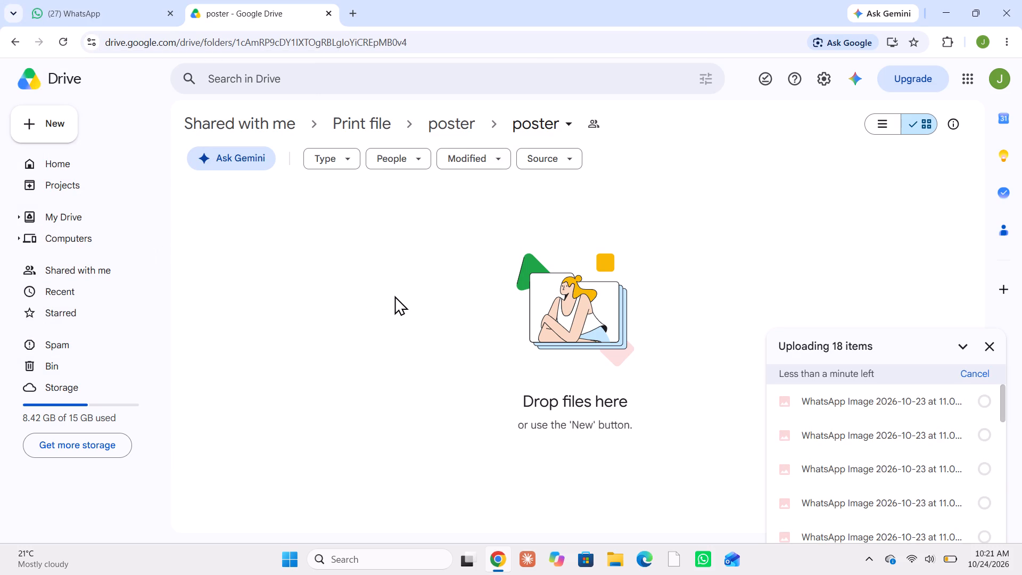
pyautogui.scroll(2, 378, 286)
pyautogui.scroll(-2, 913, 425)
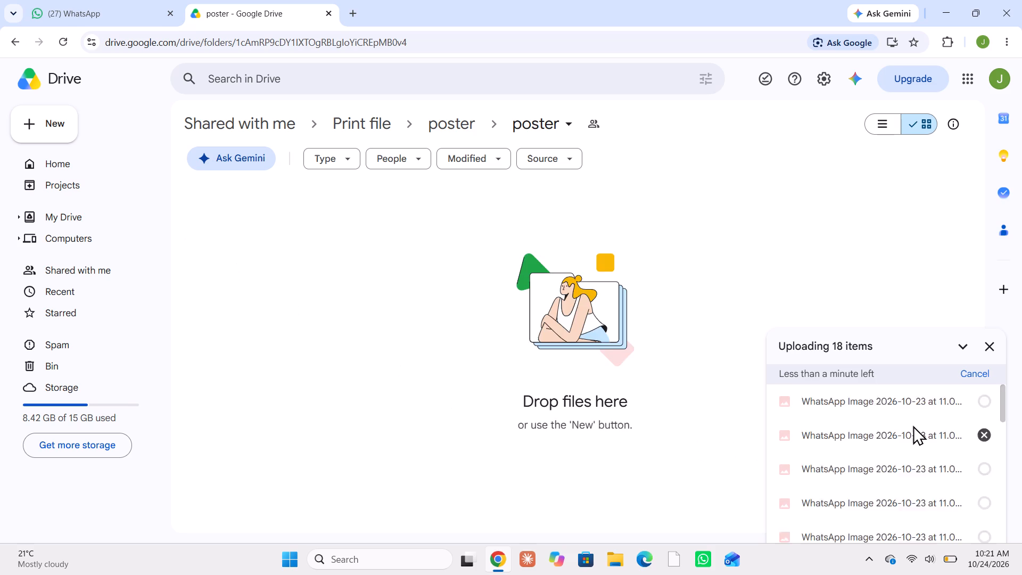
pyautogui.scroll(-10, 913, 425)
pyautogui.scroll(6, 908, 424)
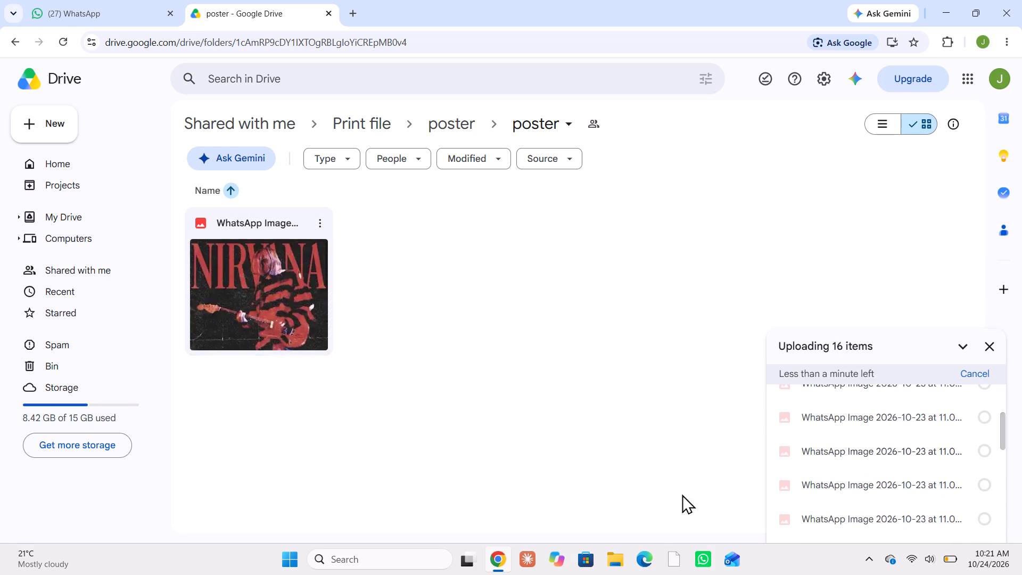
pyautogui.scroll(-5, 872, 474)
pyautogui.scroll(-3, 519, 391)
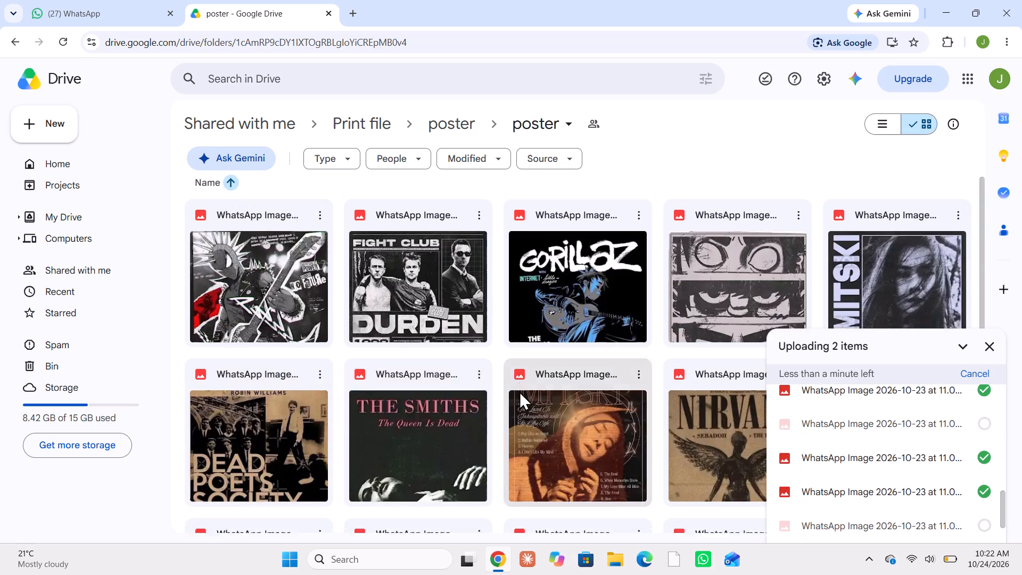
# Look through the uploaded poster images in the subfolder from the first to the last.
pyautogui.scroll(-10, 519, 391)
pyautogui.scroll(2, 519, 390)
pyautogui.scroll(-1, 519, 390)
pyautogui.scroll(10, 519, 390)
pyautogui.scroll(-2, 519, 390)
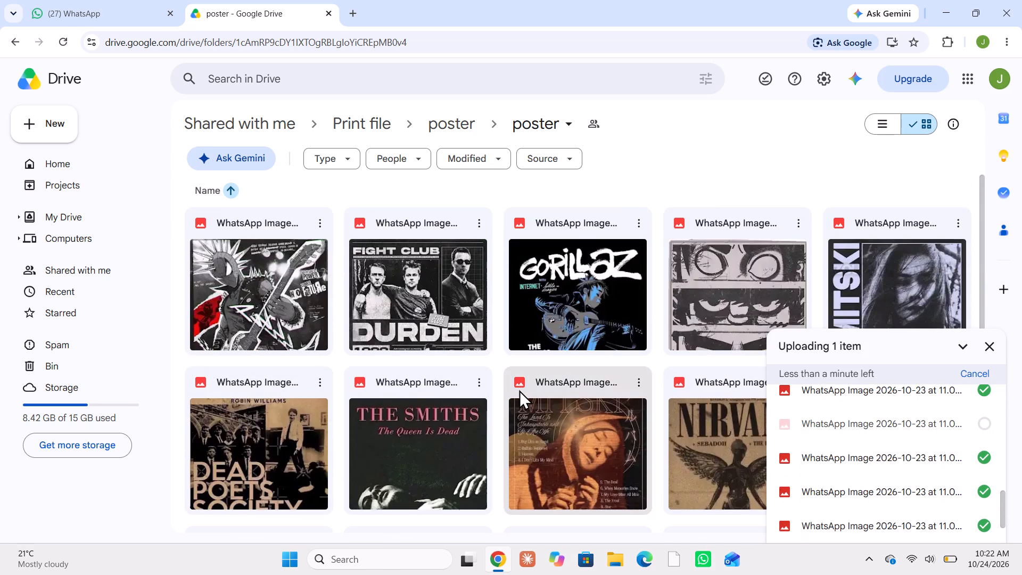
pyautogui.scroll(-14, 519, 390)
pyautogui.scroll(1, 519, 390)
pyautogui.scroll(-1, 519, 390)
pyautogui.scroll(2, 519, 390)
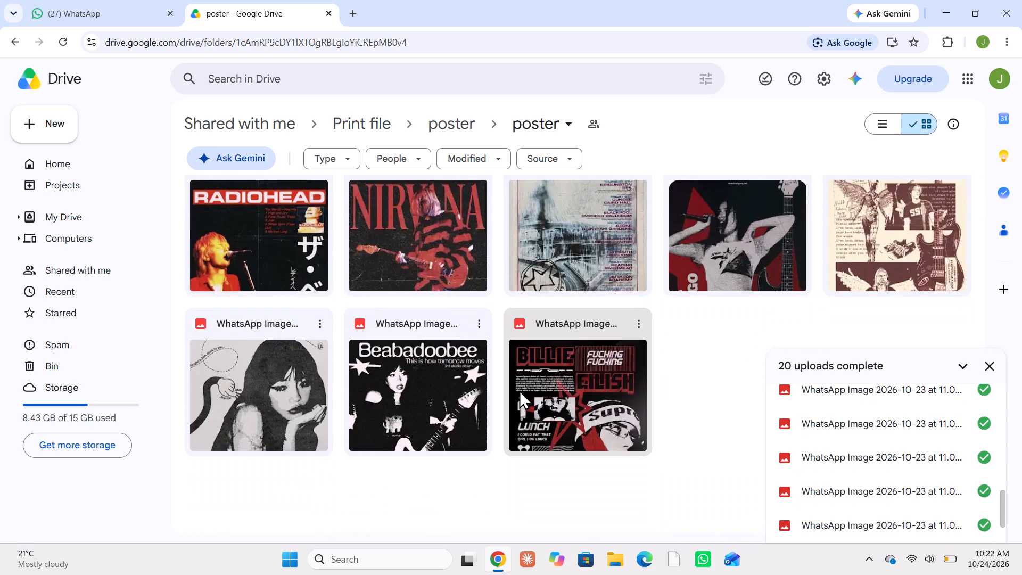
pyautogui.scroll(7, 519, 390)
pyautogui.scroll(-7, 519, 387)
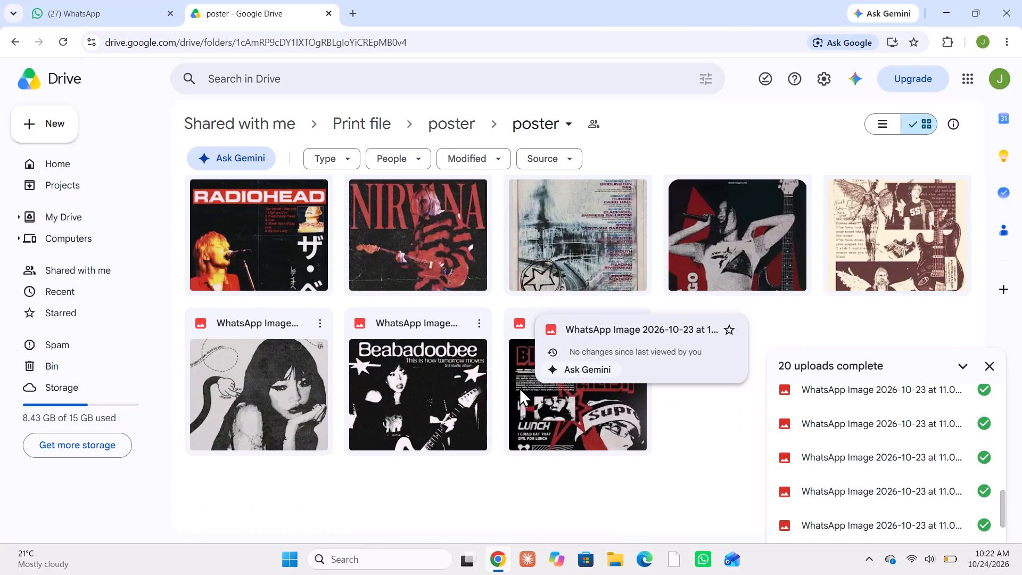
pyautogui.scroll(-4, 519, 387)
# Check the list of completed uploads, dismiss it and look over the posters in the subfolder again.
pyautogui.click(714, 393)
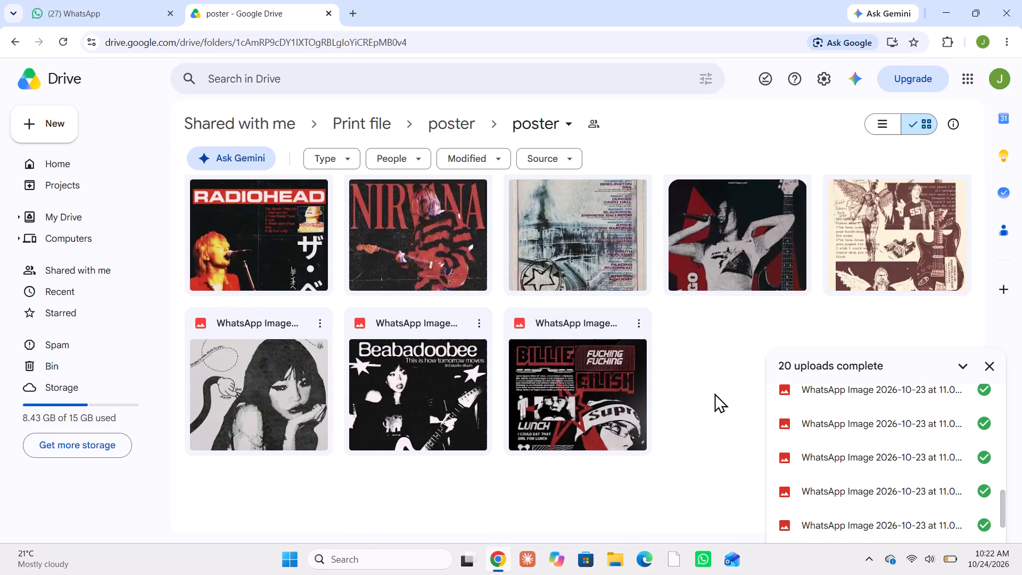
pyautogui.scroll(-9, 932, 455)
pyautogui.scroll(2, 931, 451)
pyautogui.scroll(-12, 931, 451)
pyautogui.scroll(5, 912, 482)
pyautogui.scroll(-1, 912, 482)
pyautogui.scroll(16, 912, 482)
pyautogui.scroll(-1, 888, 458)
pyautogui.scroll(4, 888, 458)
pyautogui.click(693, 417)
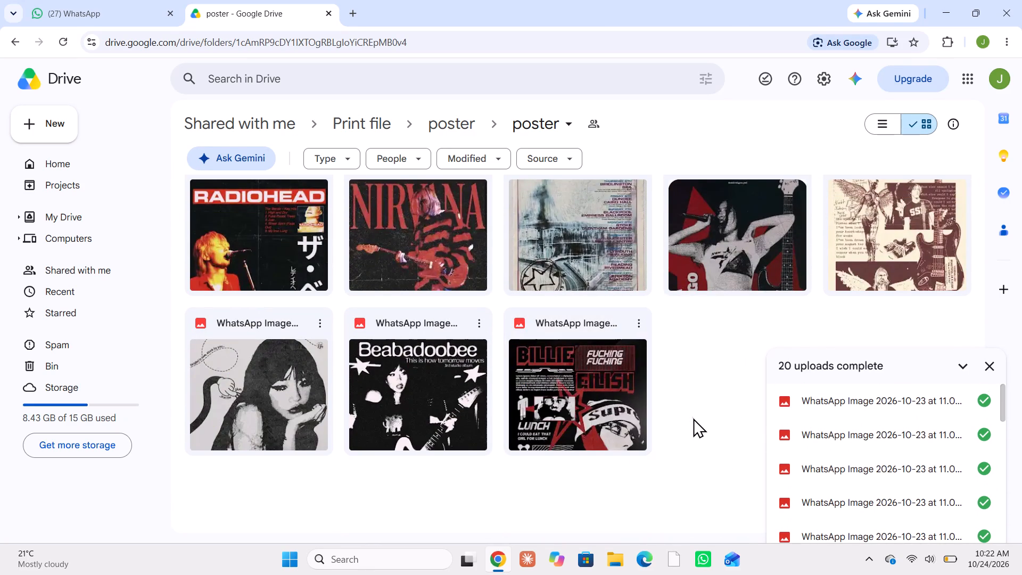
pyautogui.click(1000, 369)
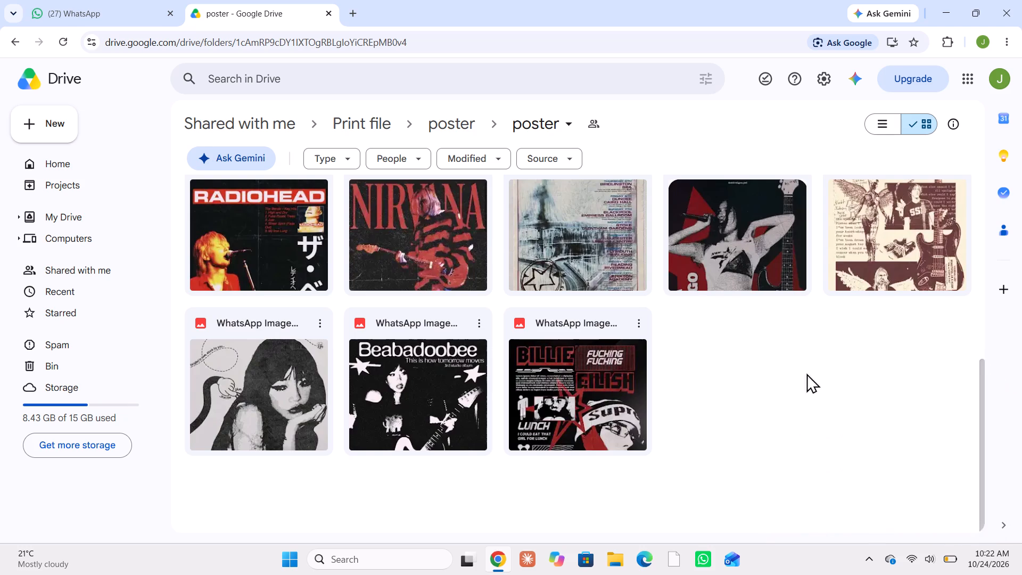
pyautogui.scroll(7, 648, 381)
pyautogui.scroll(-1, 636, 381)
pyautogui.scroll(3, 636, 381)
pyautogui.scroll(-7, 636, 381)
pyautogui.scroll(8, 636, 381)
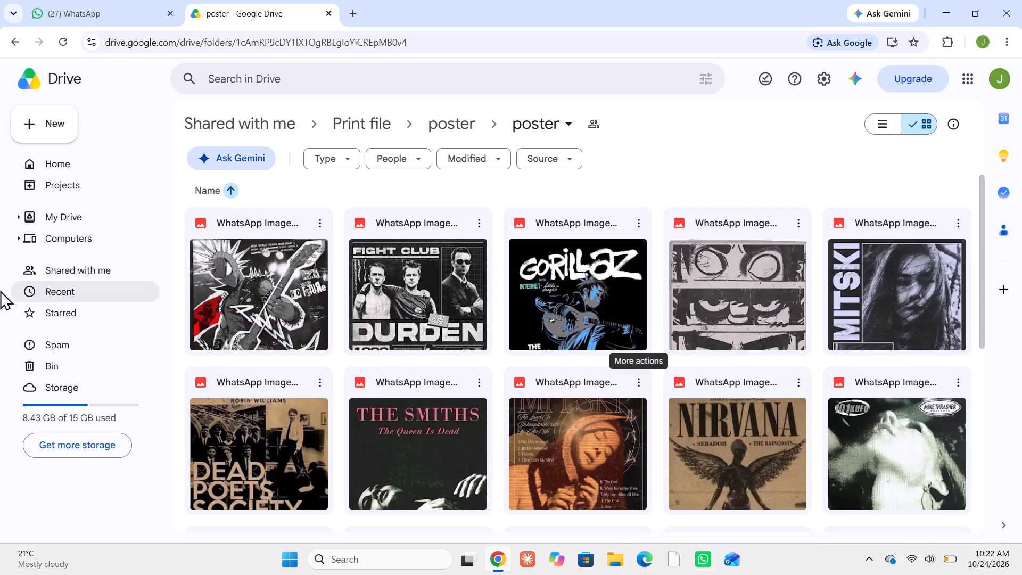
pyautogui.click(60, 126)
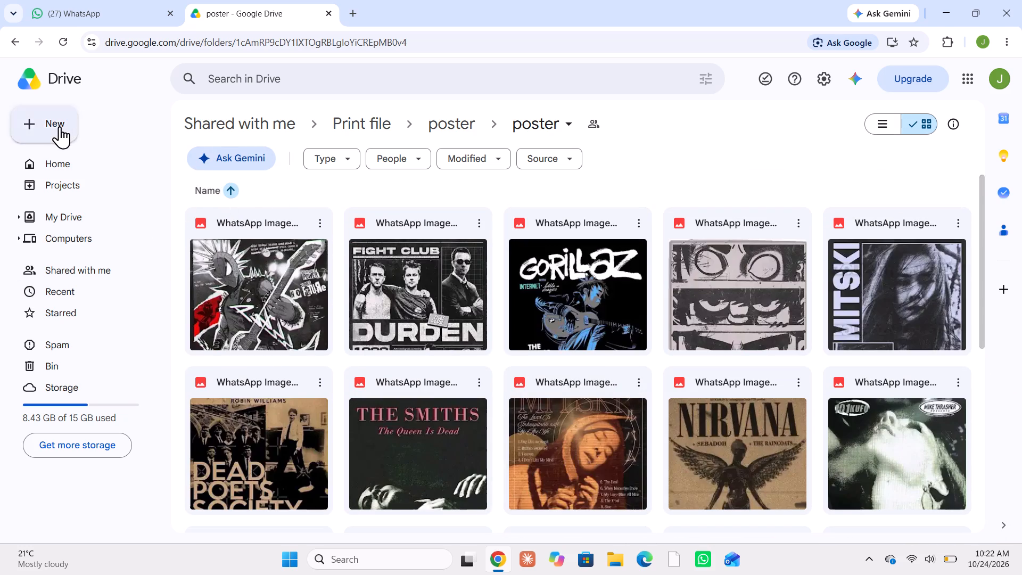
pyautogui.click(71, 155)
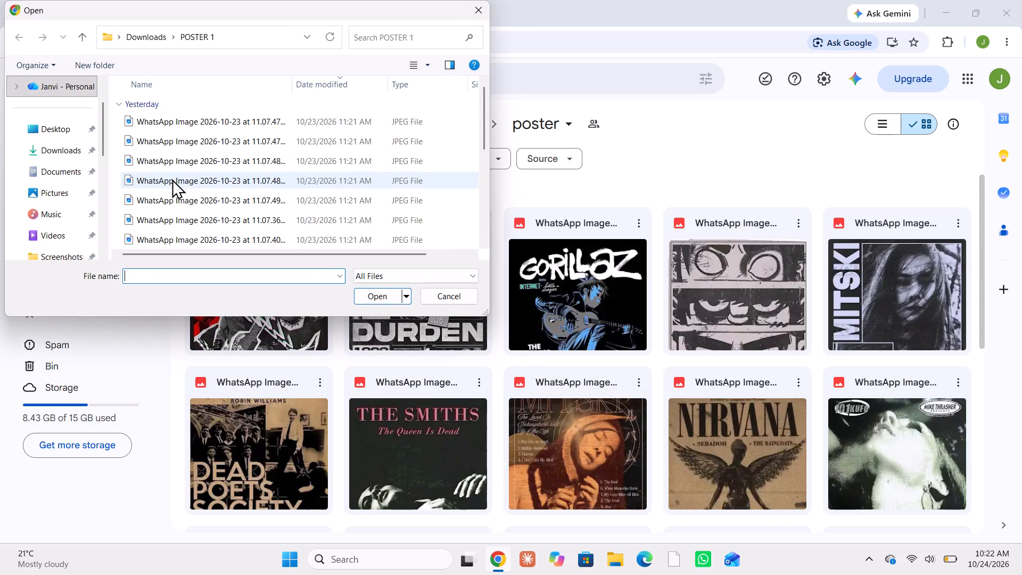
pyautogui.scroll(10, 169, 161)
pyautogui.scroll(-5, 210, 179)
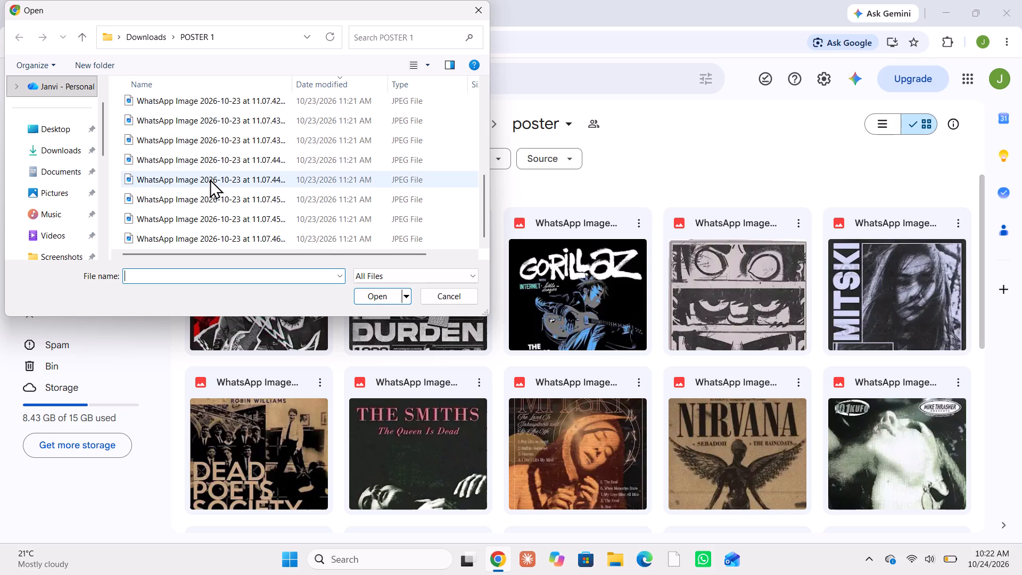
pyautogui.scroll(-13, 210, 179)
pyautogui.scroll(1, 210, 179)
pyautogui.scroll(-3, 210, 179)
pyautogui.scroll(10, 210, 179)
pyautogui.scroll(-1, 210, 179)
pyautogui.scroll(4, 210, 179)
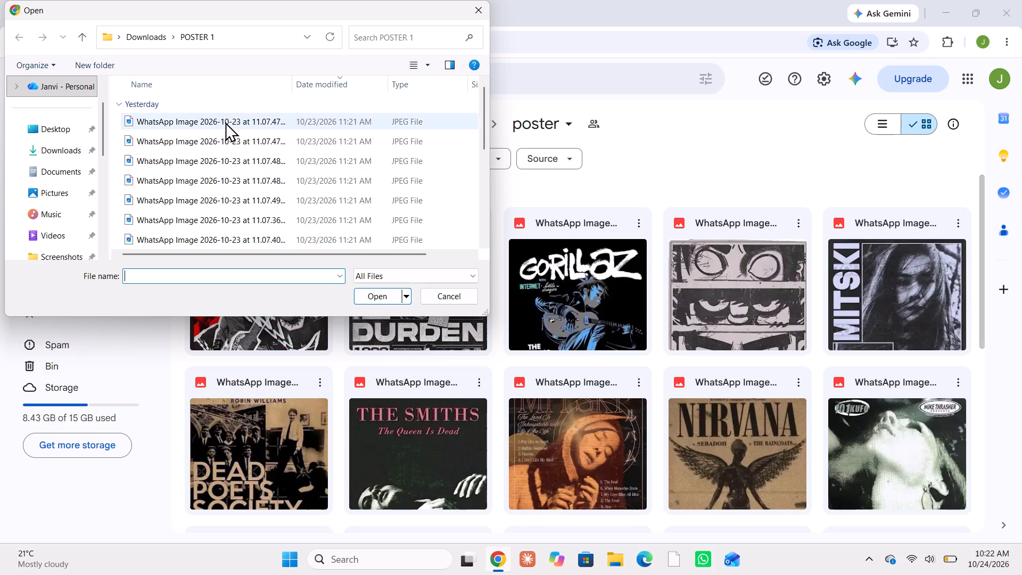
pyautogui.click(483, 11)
# Review the poster images in the subfolder once more from the first row to the last.
pyautogui.scroll(-5, 516, 369)
pyautogui.scroll(1, 516, 369)
pyautogui.scroll(-4, 516, 369)
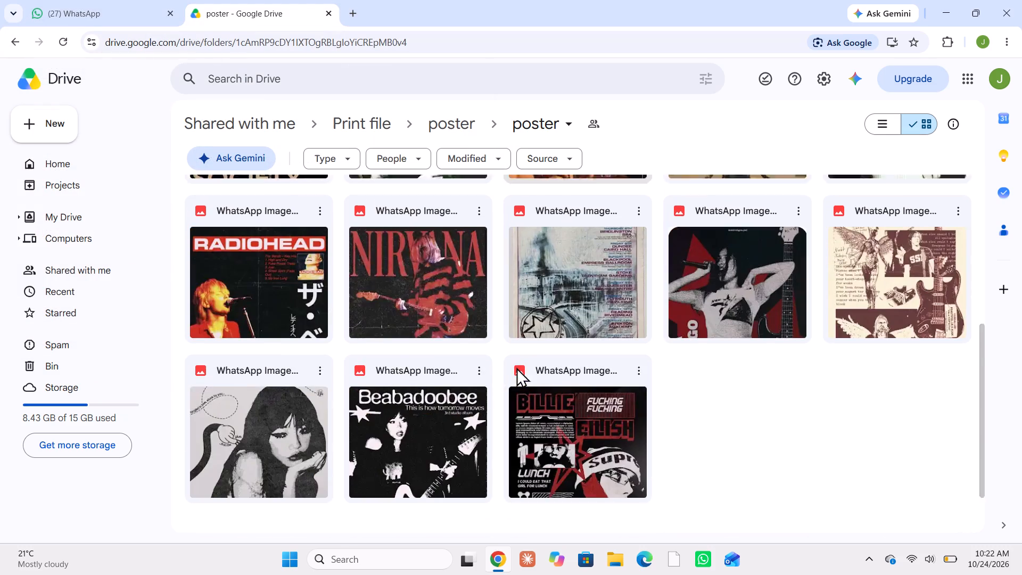
pyautogui.scroll(-6, 516, 367)
pyautogui.scroll(2, 516, 362)
pyautogui.scroll(-1, 516, 362)
pyautogui.scroll(5, 516, 362)
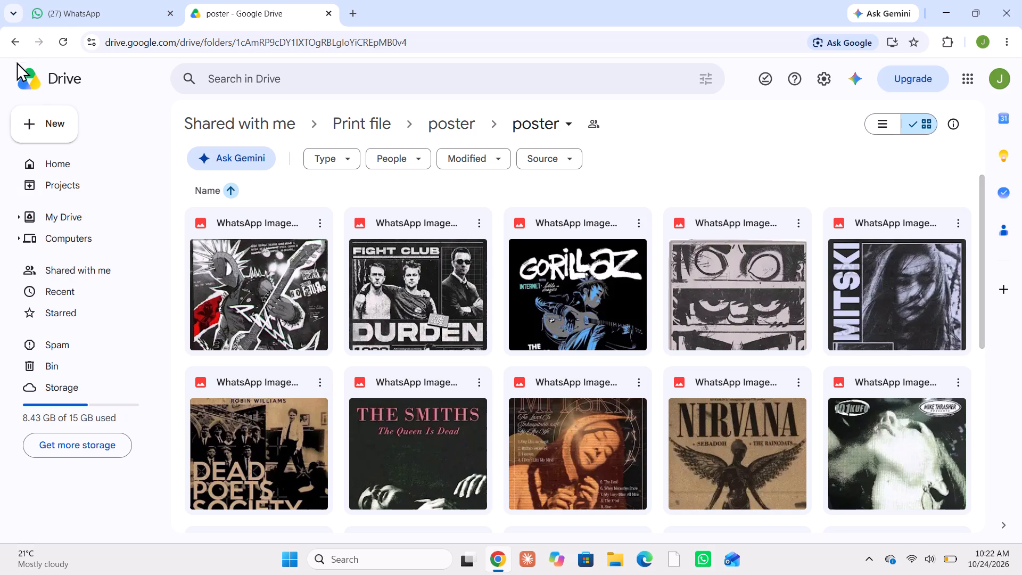
# Return to the parent poster folder and start a file upload there.
pyautogui.click(18, 47)
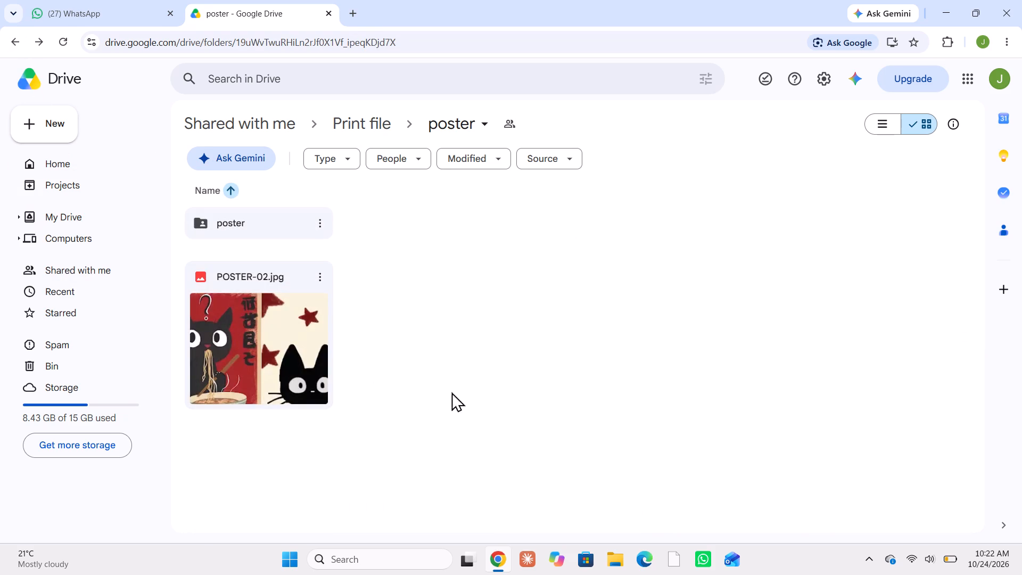
pyautogui.click(460, 374)
pyautogui.click(464, 316)
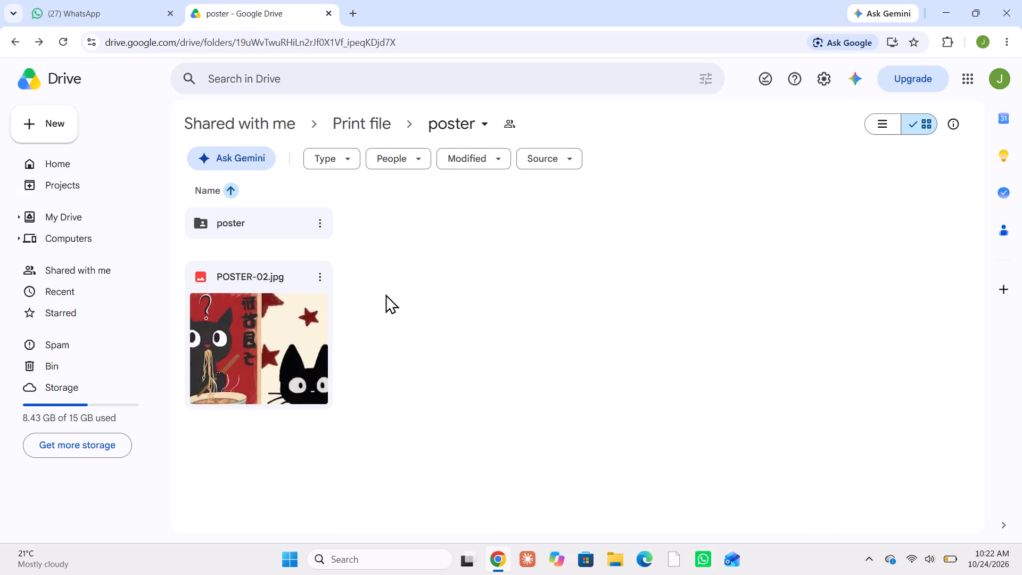
pyautogui.rightClick(386, 292)
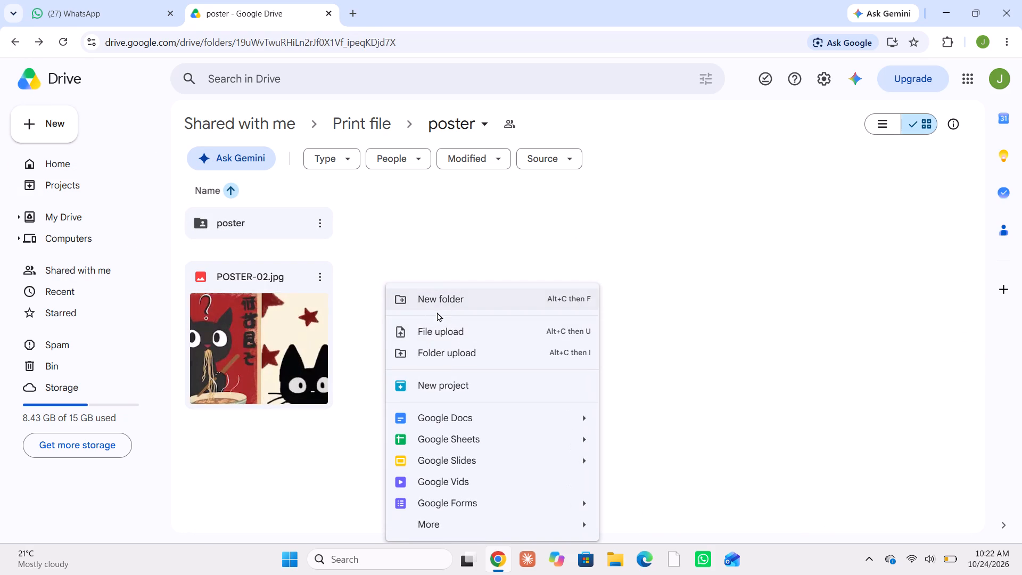
pyautogui.click(438, 329)
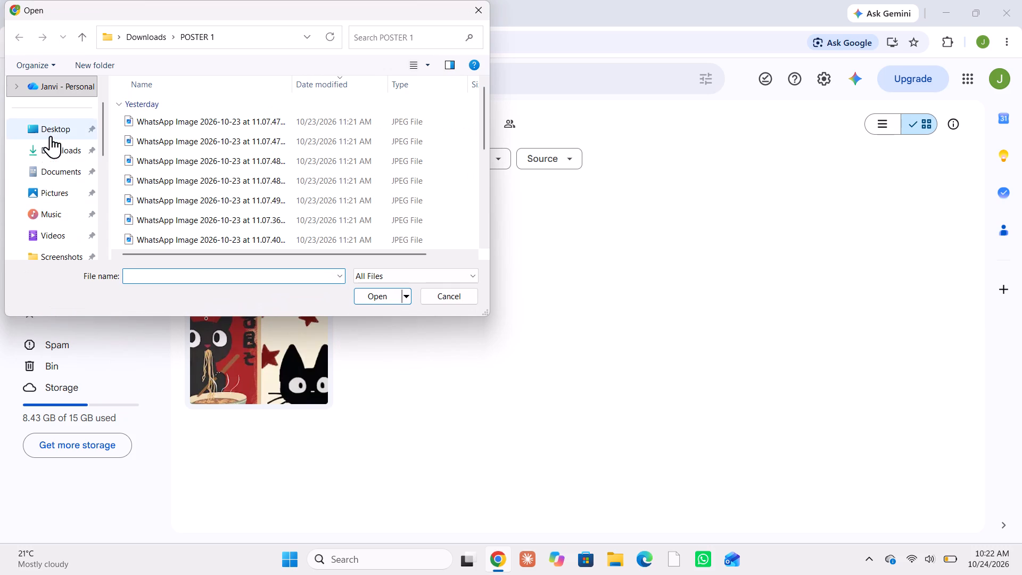
# Upload the POSTER-01 image from the Desktop into the outer poster folder, alongside POSTER-02.jpg.
pyautogui.scroll(6, 54, 137)
pyautogui.click(60, 178)
pyautogui.scroll(-2, 226, 224)
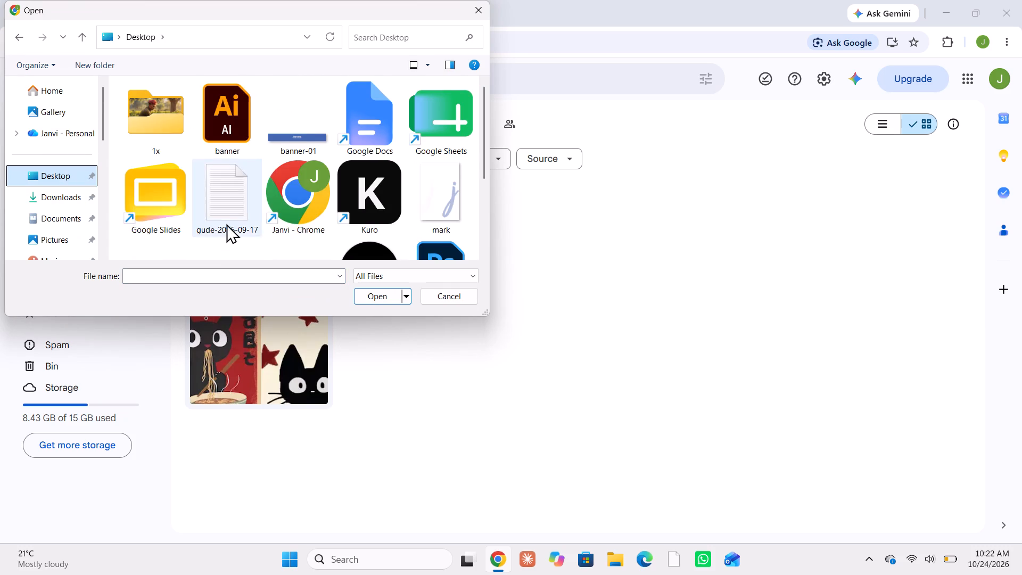
pyautogui.scroll(-4, 226, 224)
pyautogui.click(211, 127)
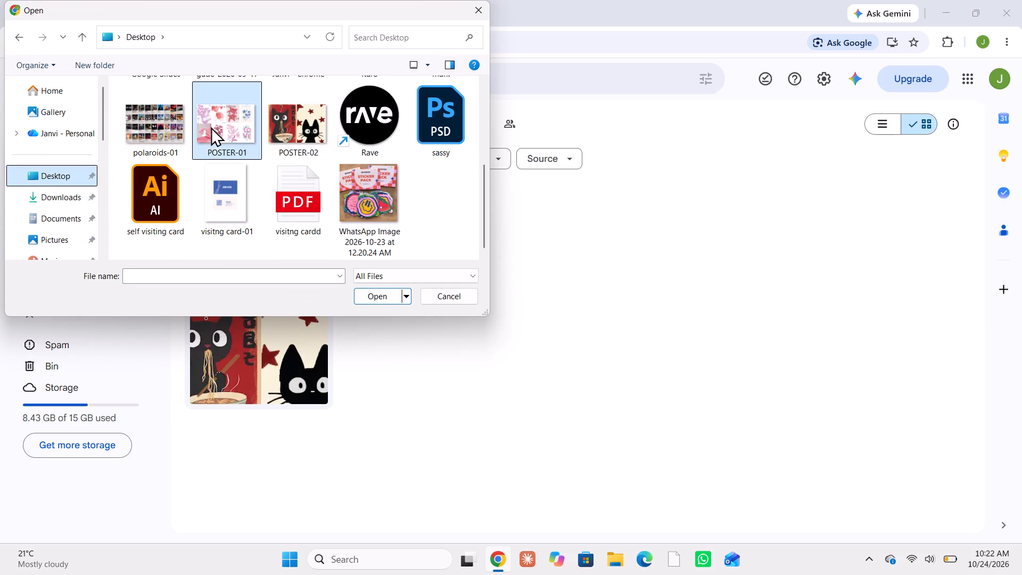
pyautogui.click(380, 295)
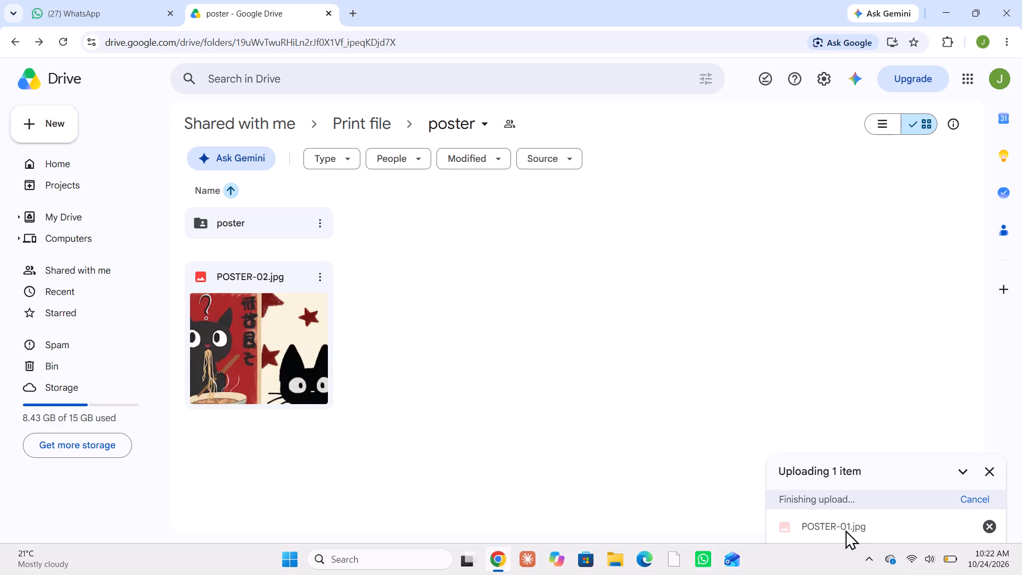
pyautogui.scroll(-4, 844, 522)
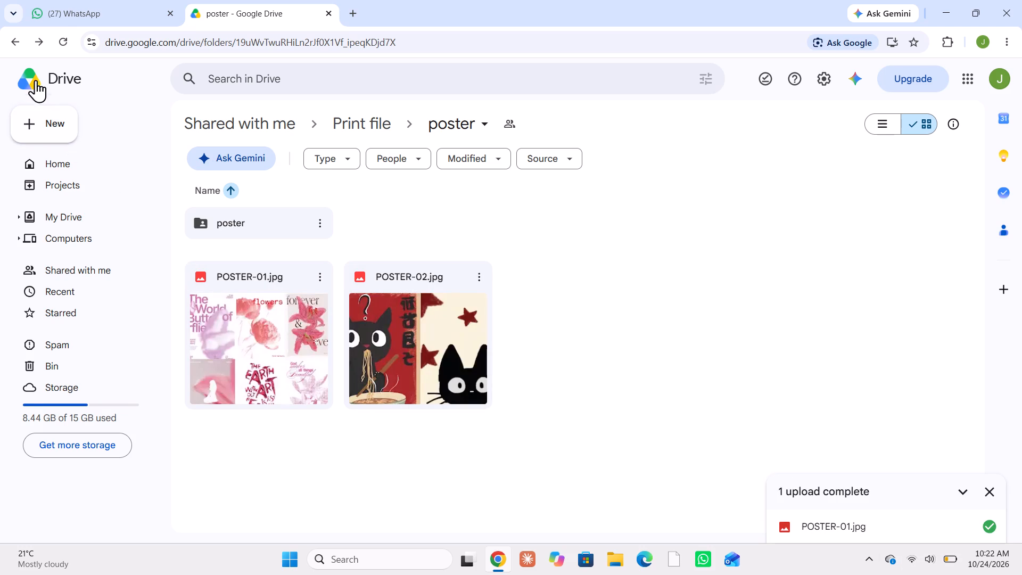
# Return to the parent Print file folder.
pyautogui.click(11, 41)
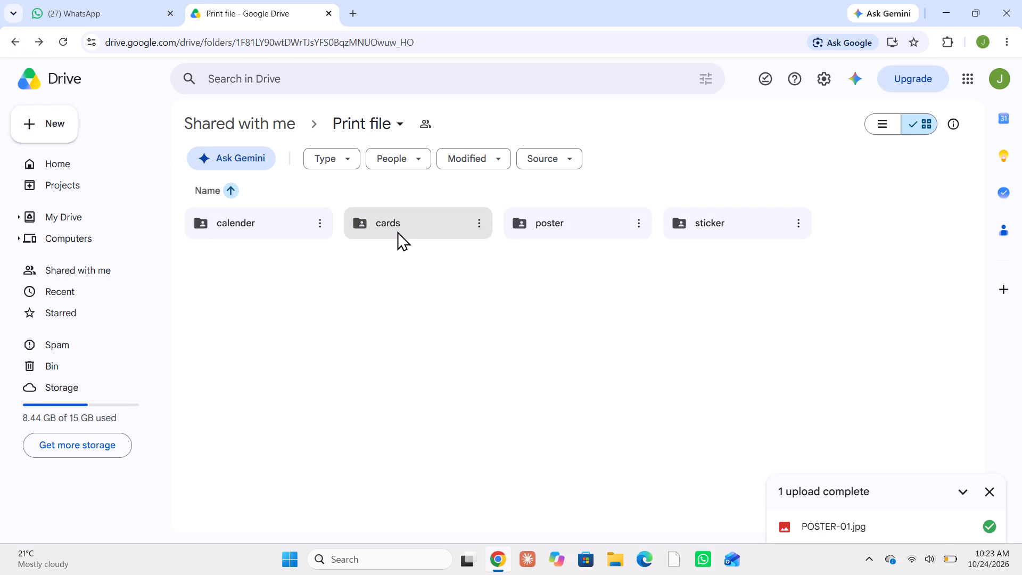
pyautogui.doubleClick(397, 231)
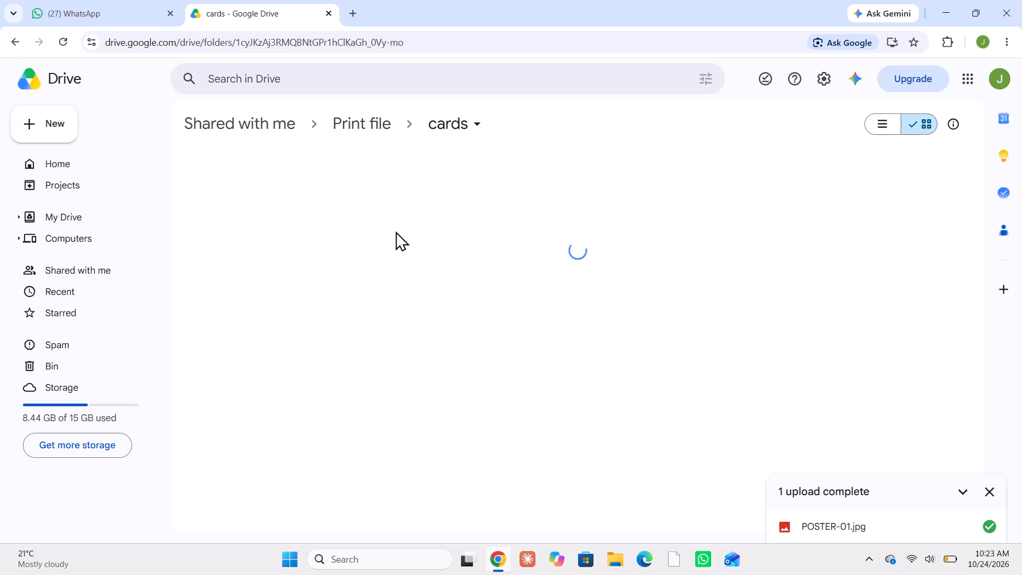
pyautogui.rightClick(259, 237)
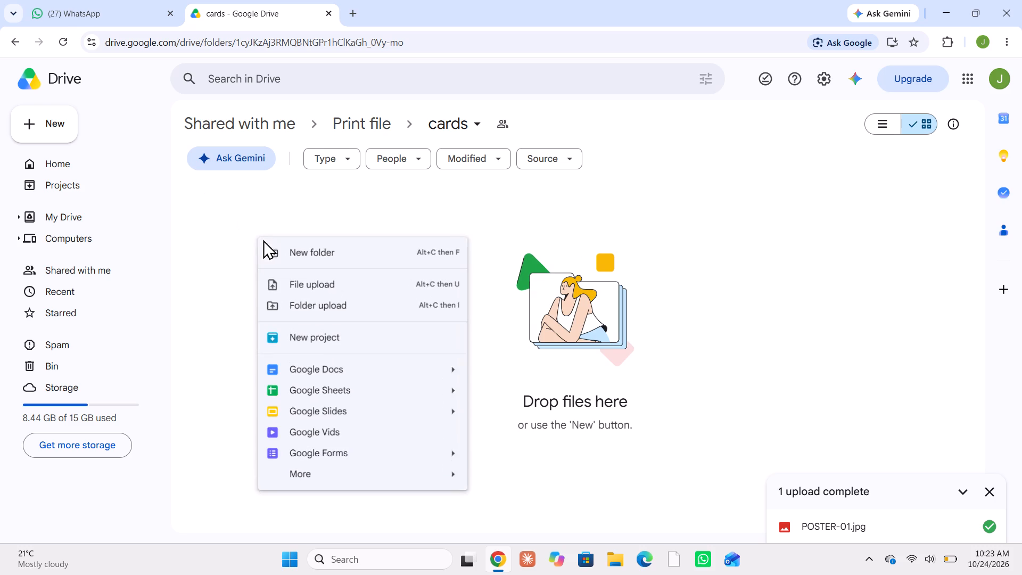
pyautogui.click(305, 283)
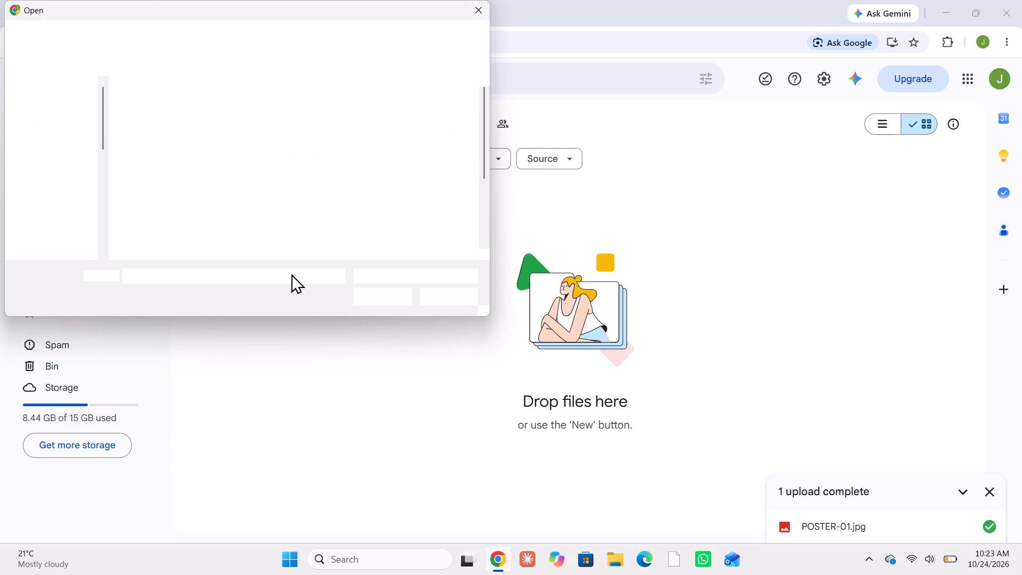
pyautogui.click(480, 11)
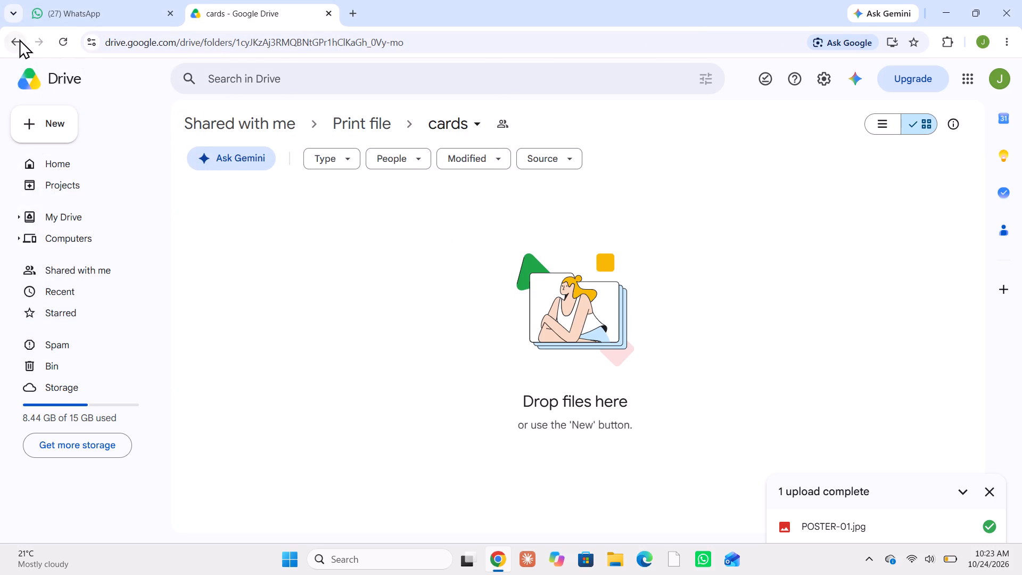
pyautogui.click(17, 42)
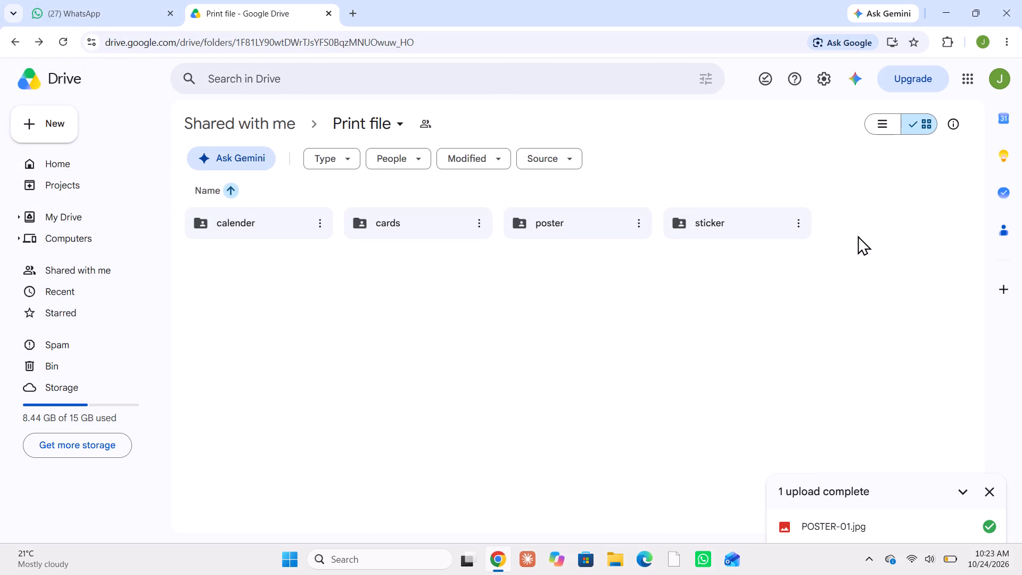
# Create a new folder named Polaroids in the Print file folder.
pyautogui.rightClick(864, 210)
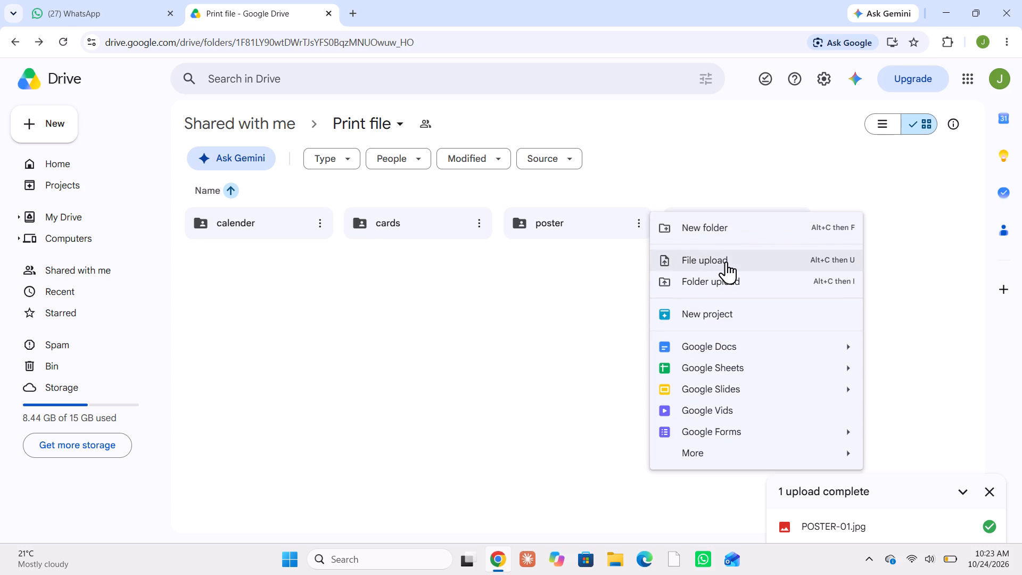
pyautogui.click(719, 231)
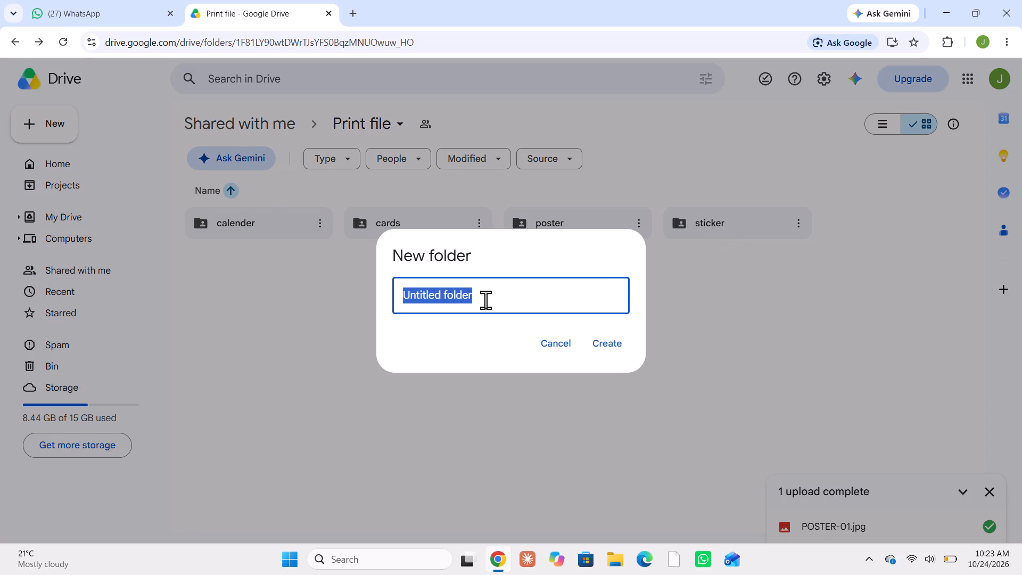
pyautogui.press('BackSpace')
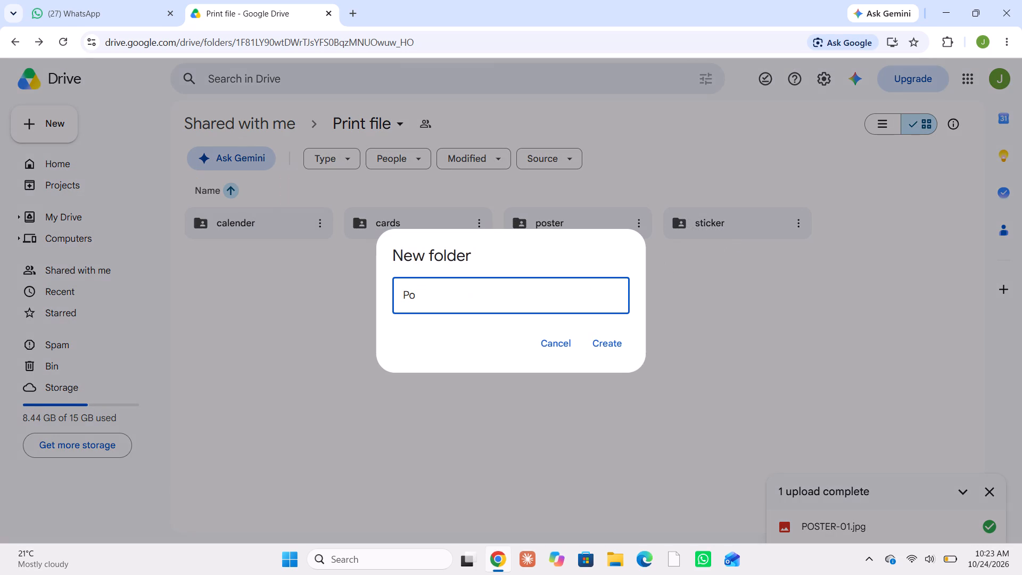
pyautogui.write('laroids')
pyautogui.click(604, 345)
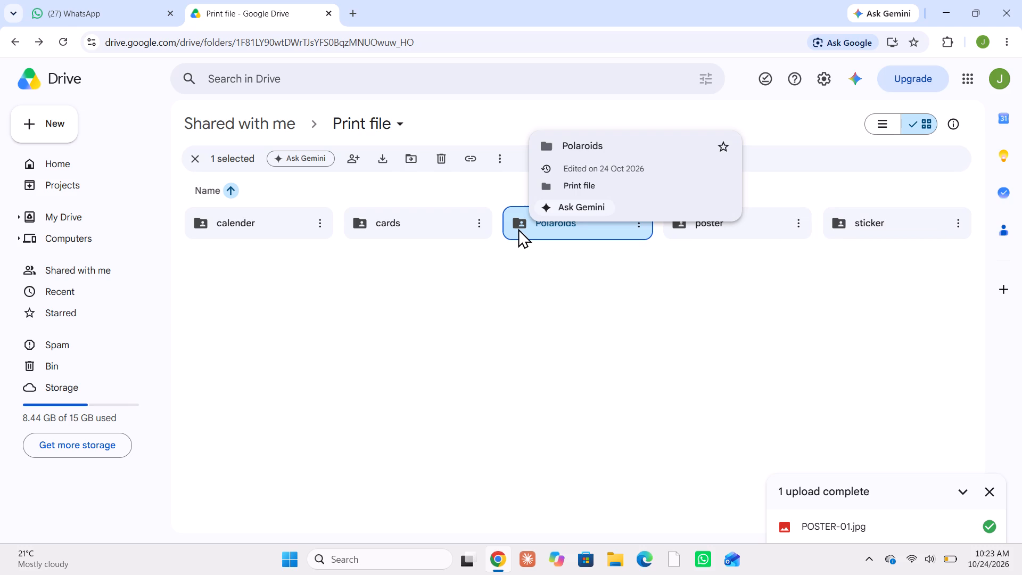
# Create another new folder named Book Marks in the Print file folder.
pyautogui.rightClick(320, 285)
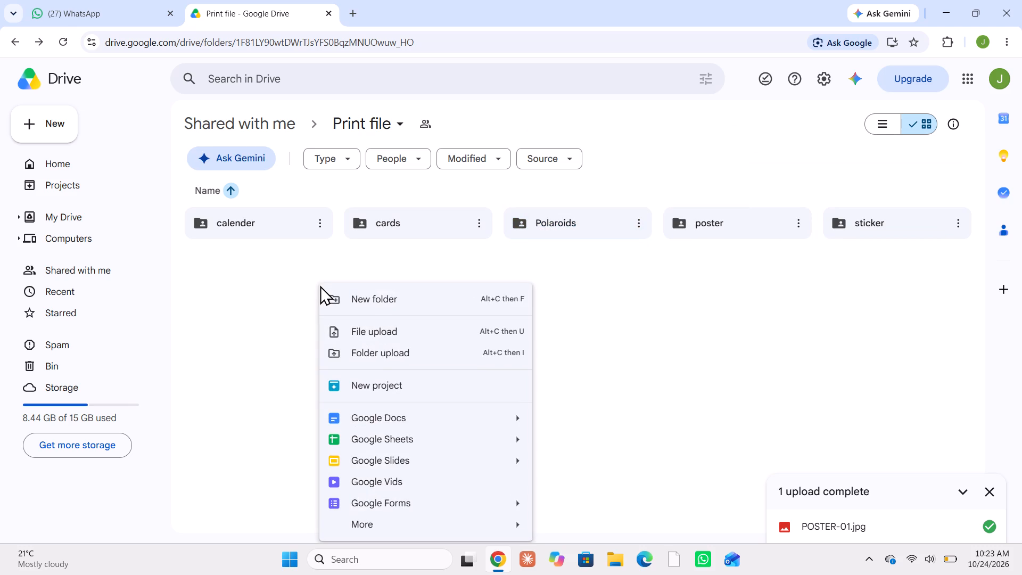
pyautogui.click(380, 298)
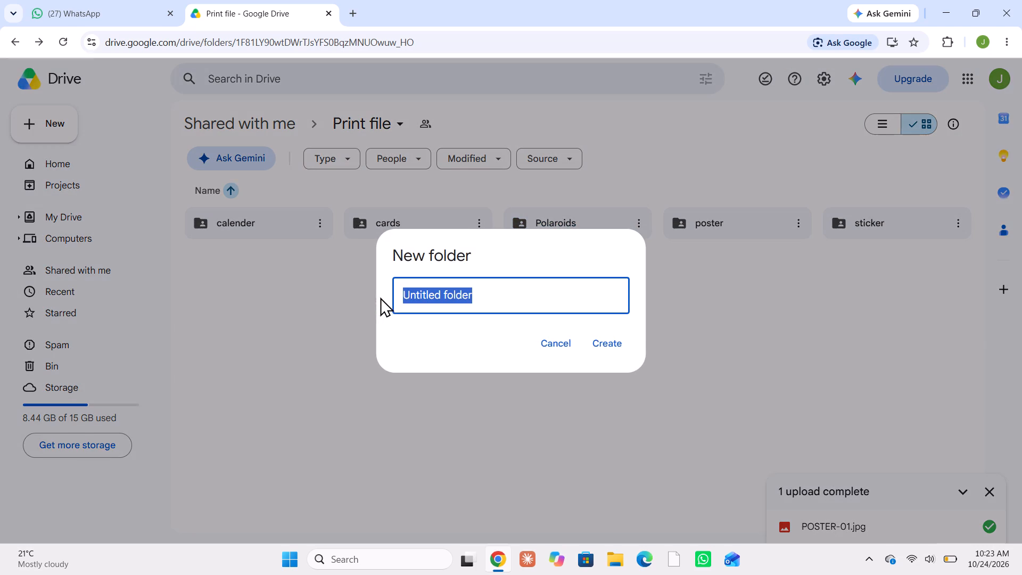
pyautogui.press('b')
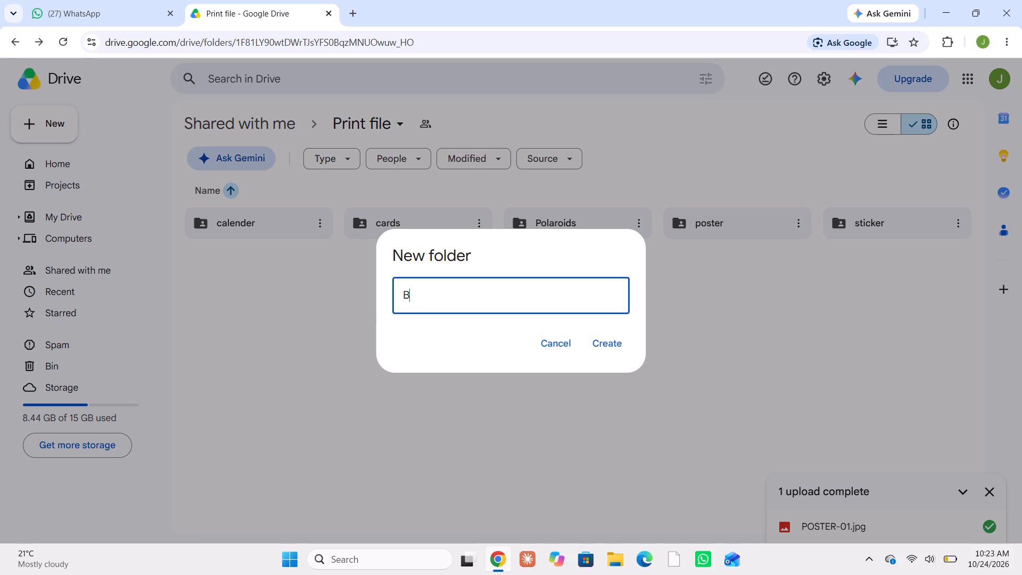
pyautogui.write('ook')
pyautogui.press('space')
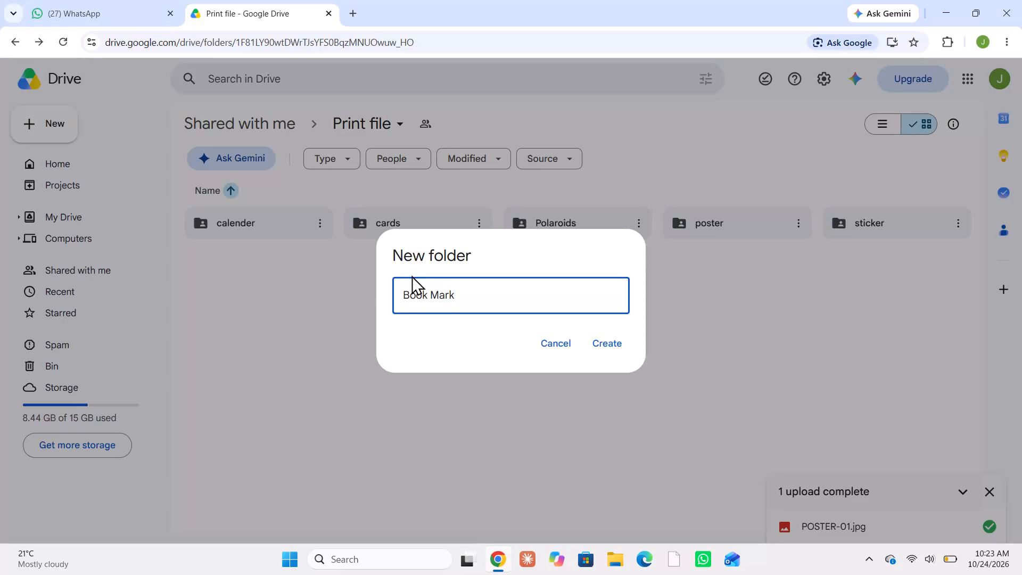
pyautogui.press('s')
pyautogui.click(594, 343)
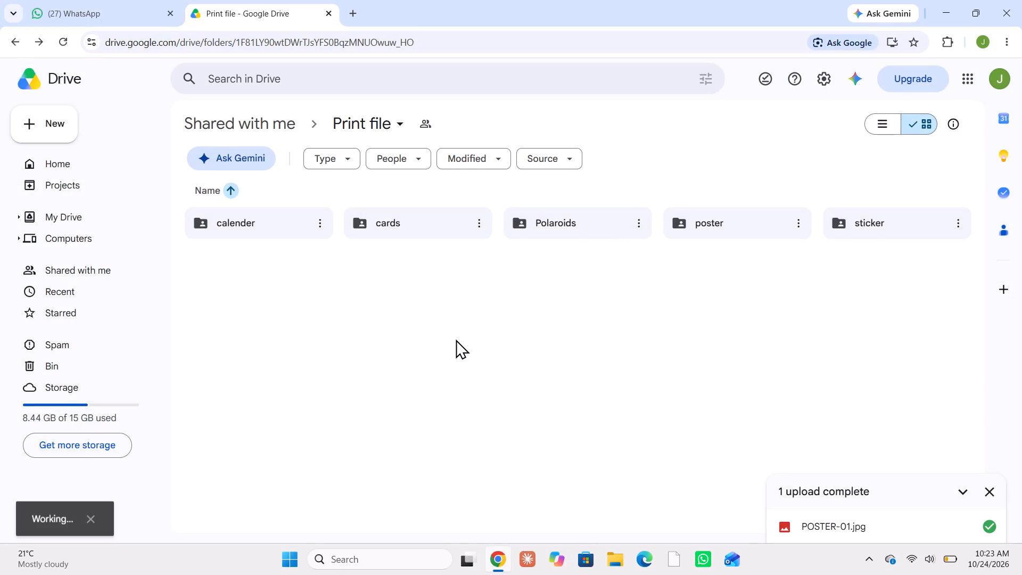
pyautogui.scroll(3, 380, 308)
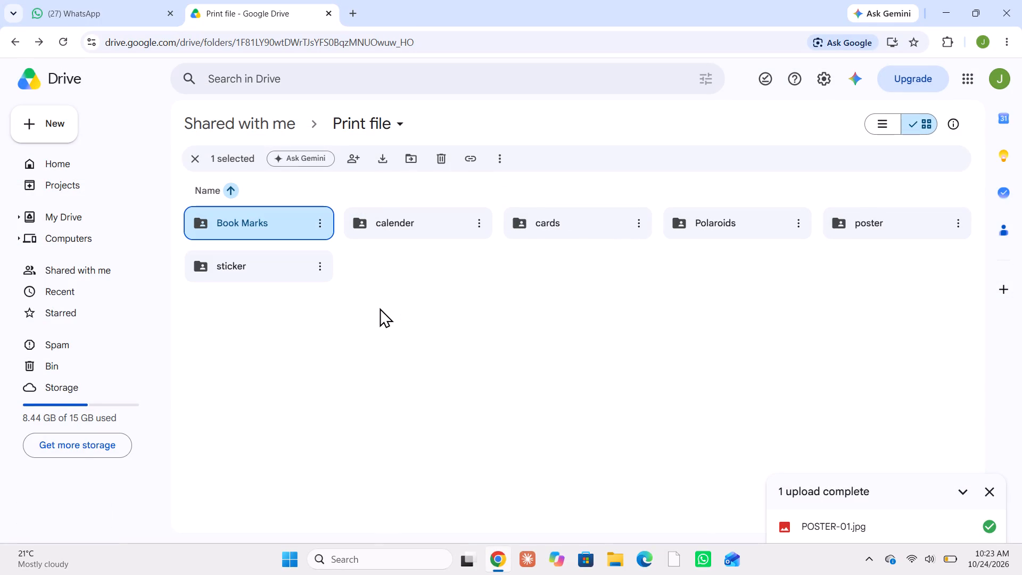
# Upload the polaroids-01 image from the Desktop into the Polaroids folder.
pyautogui.doubleClick(731, 222)
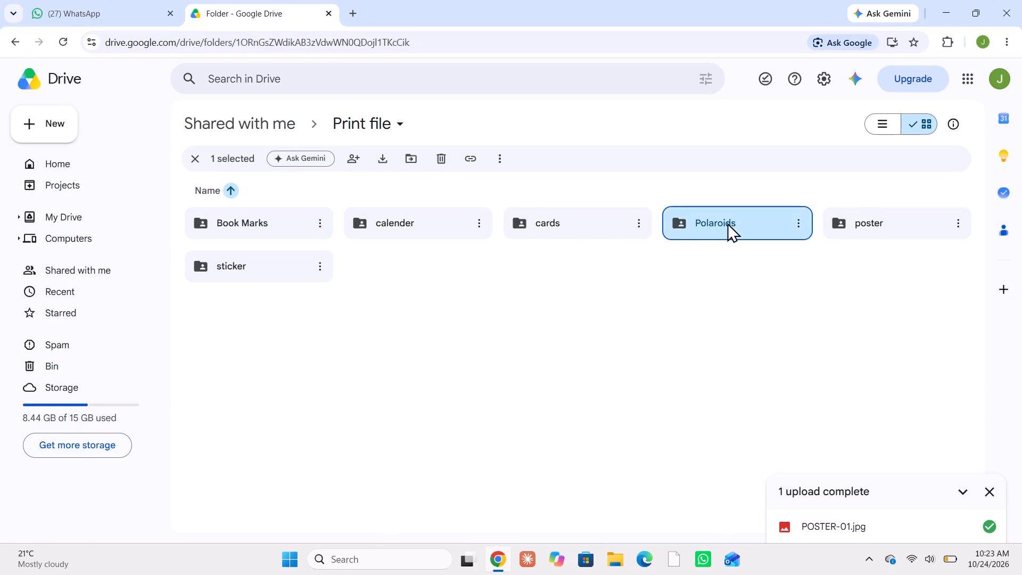
pyautogui.rightClick(169, 246)
pyautogui.rightClick(244, 247)
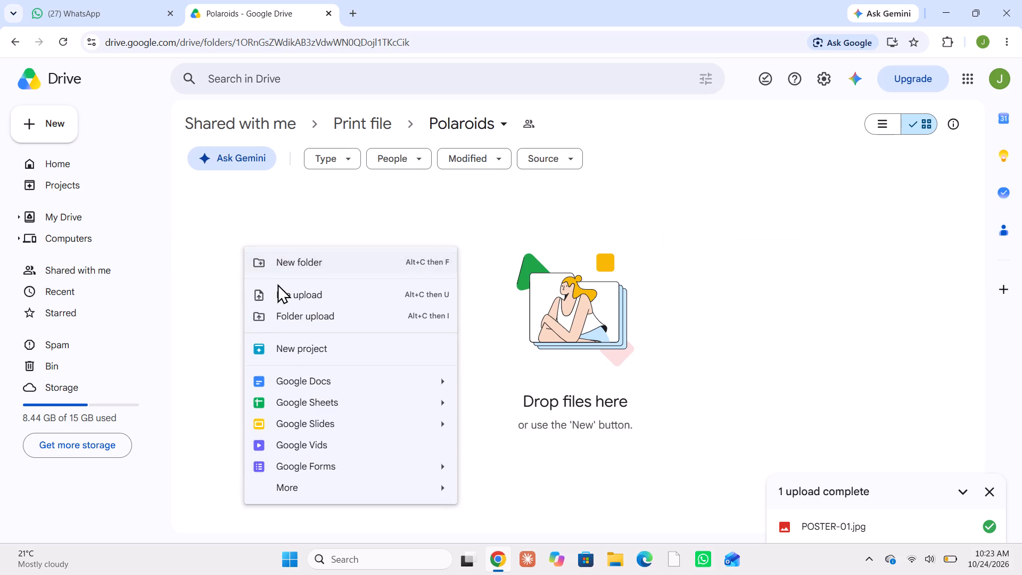
pyautogui.click(279, 287)
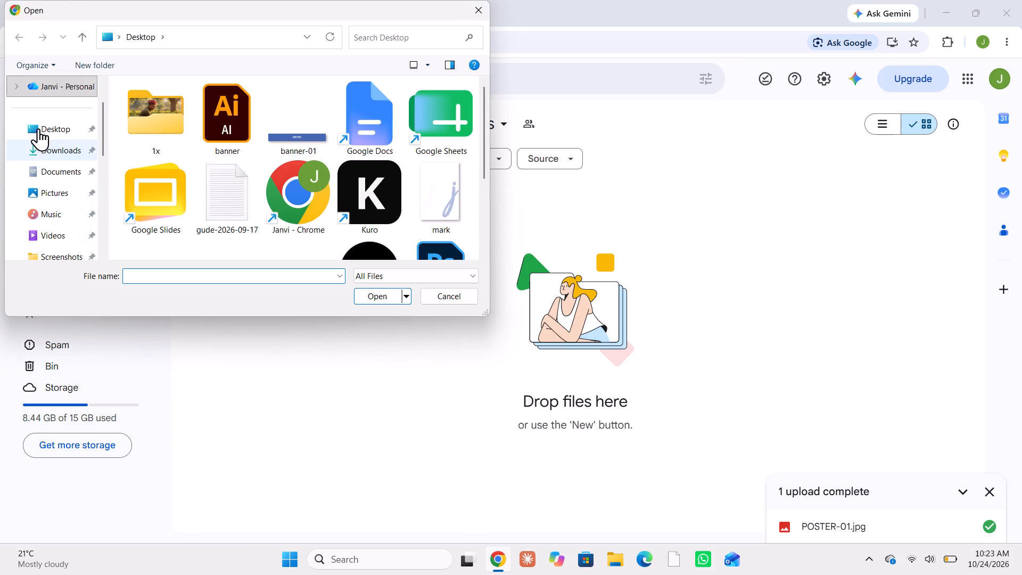
pyautogui.scroll(4, 44, 128)
pyautogui.click(61, 172)
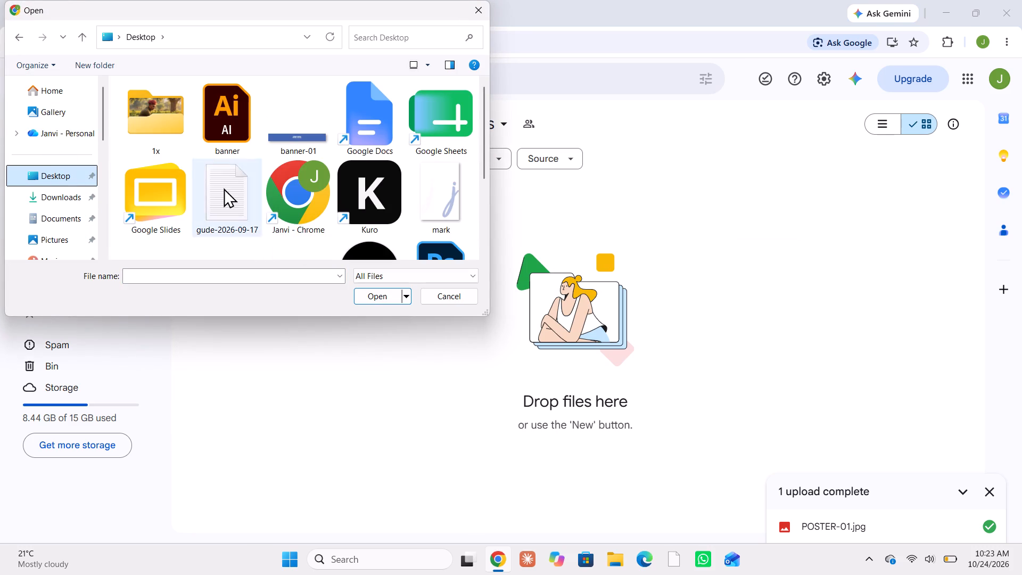
pyautogui.scroll(-6, 116, 160)
pyautogui.click(143, 132)
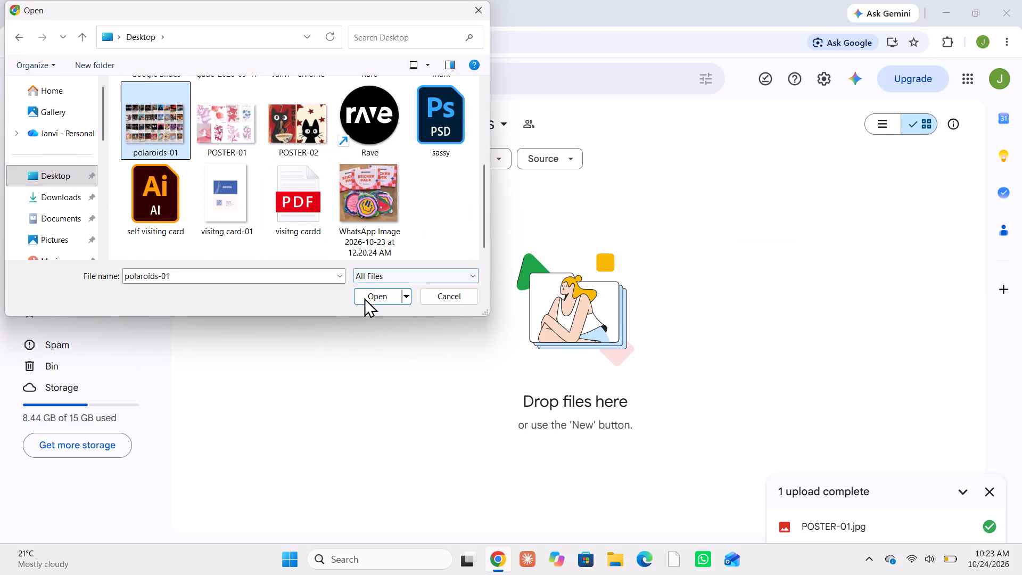
pyautogui.click(364, 298)
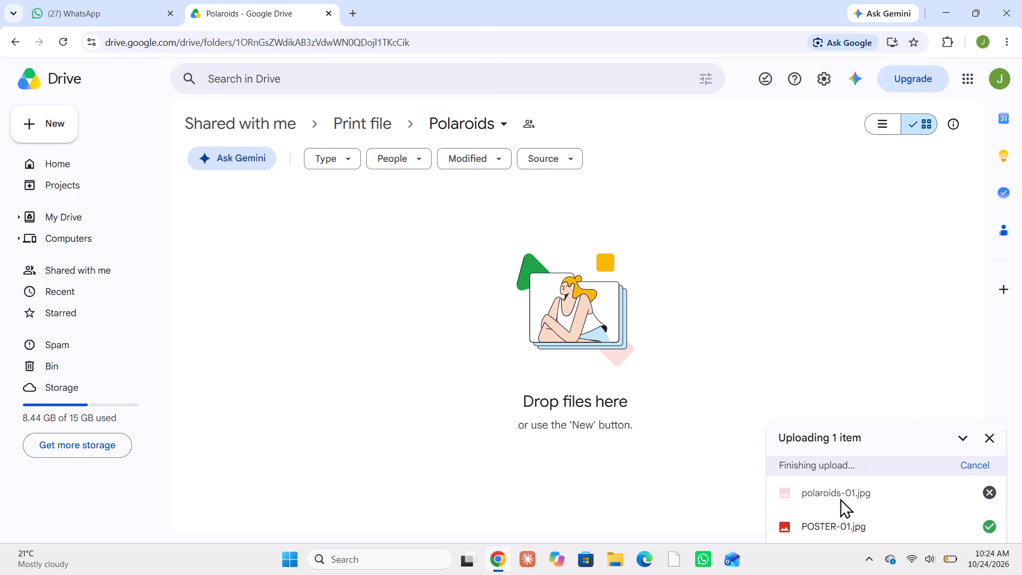
pyautogui.scroll(4, 277, 273)
pyautogui.scroll(-6, 277, 273)
# Go back to Print file, preview sticker.pdf in the sticker folder, then close it and reload the folder.
pyautogui.click(15, 44)
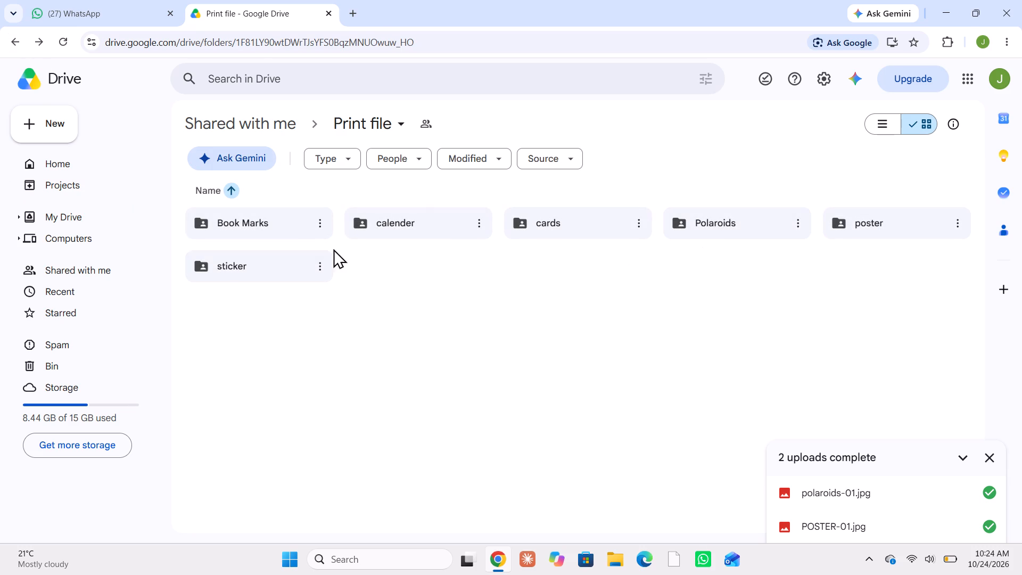
pyautogui.tripleClick(245, 265)
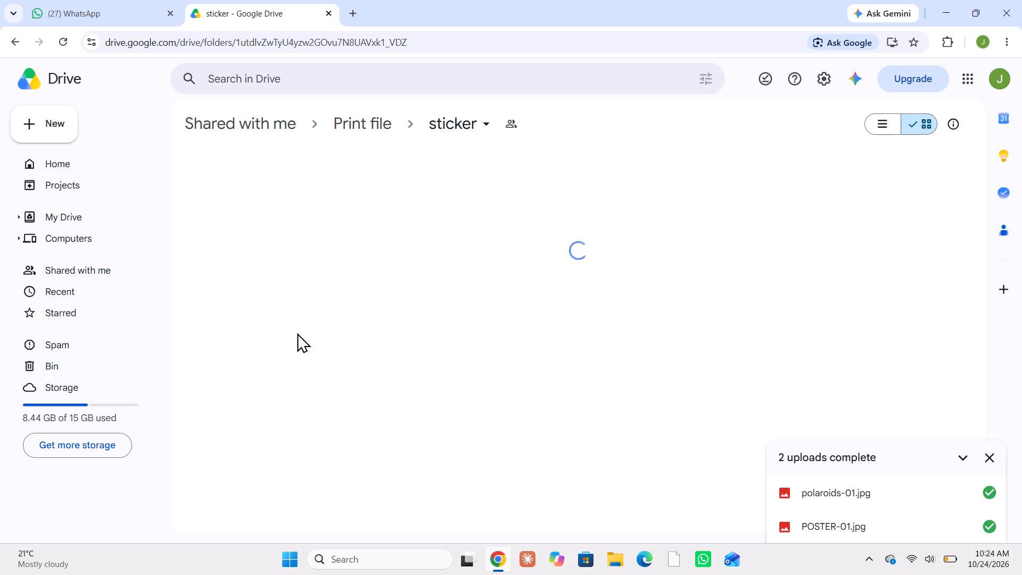
pyautogui.scroll(3, 248, 320)
pyautogui.scroll(-2, 249, 320)
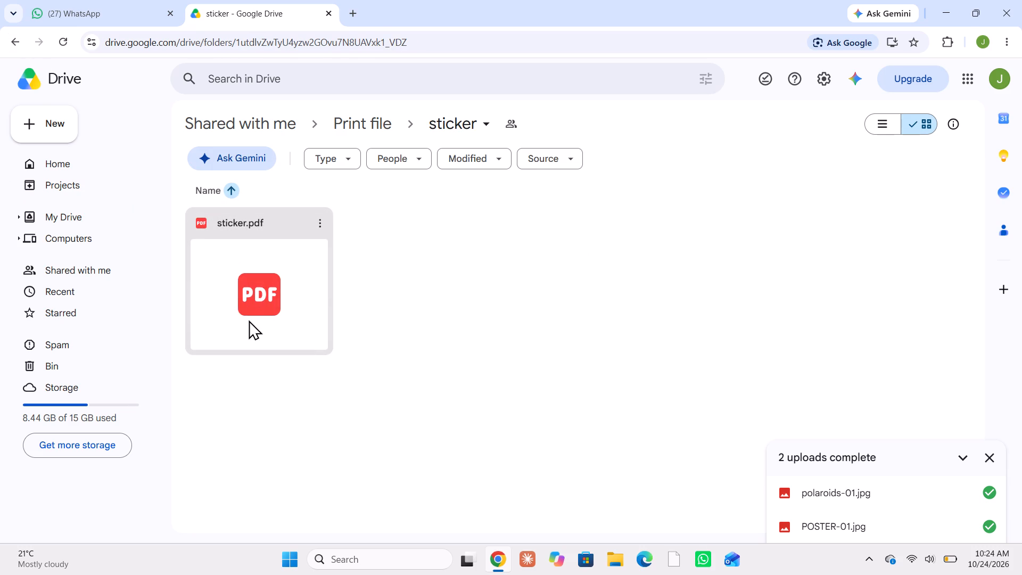
pyautogui.scroll(-2, 249, 320)
pyautogui.doubleClick(249, 318)
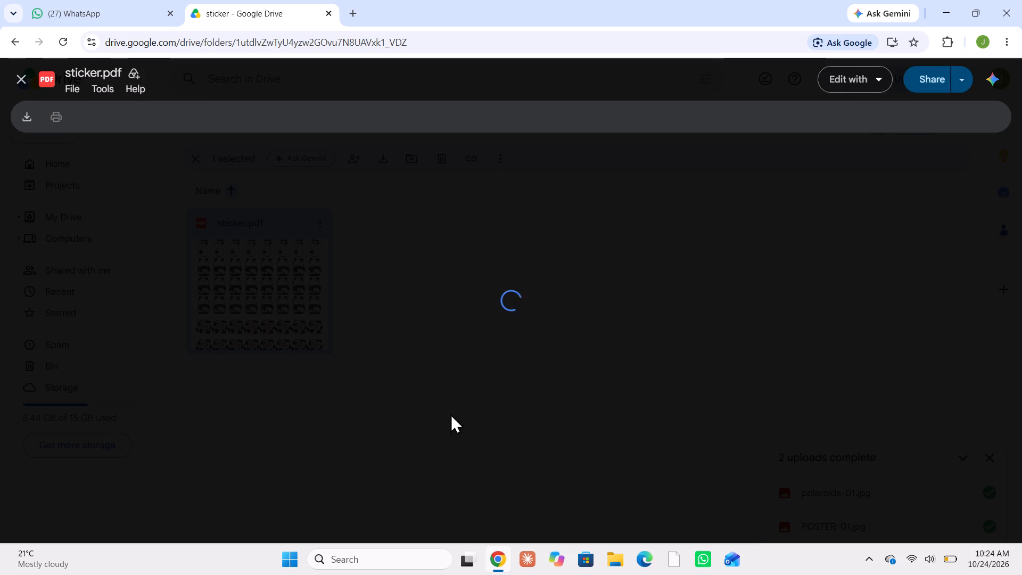
pyautogui.scroll(-3, 546, 408)
pyautogui.scroll(1, 546, 408)
pyautogui.scroll(-3, 546, 408)
pyautogui.scroll(5, 546, 407)
pyautogui.scroll(-5, 546, 407)
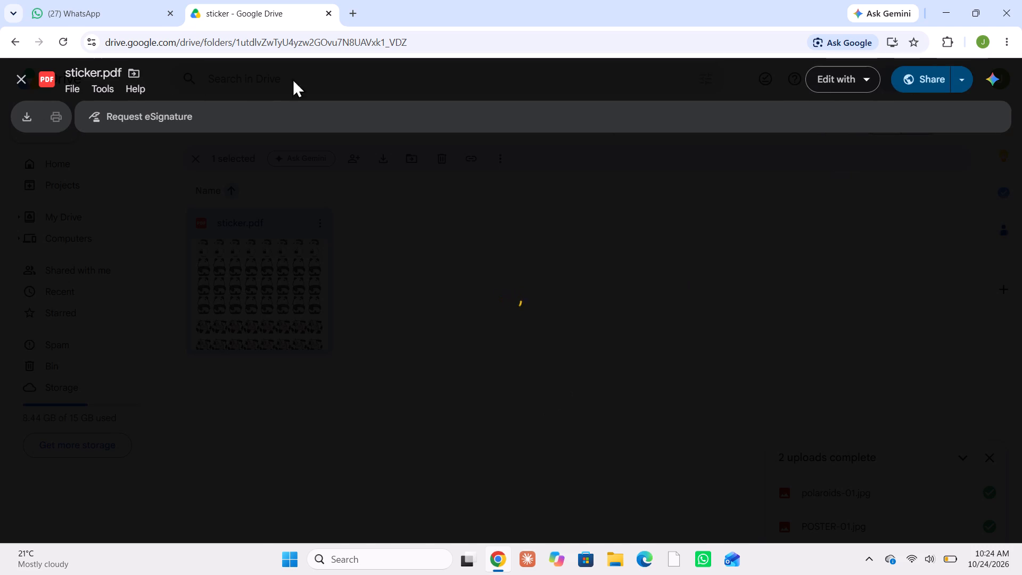
pyautogui.click(21, 81)
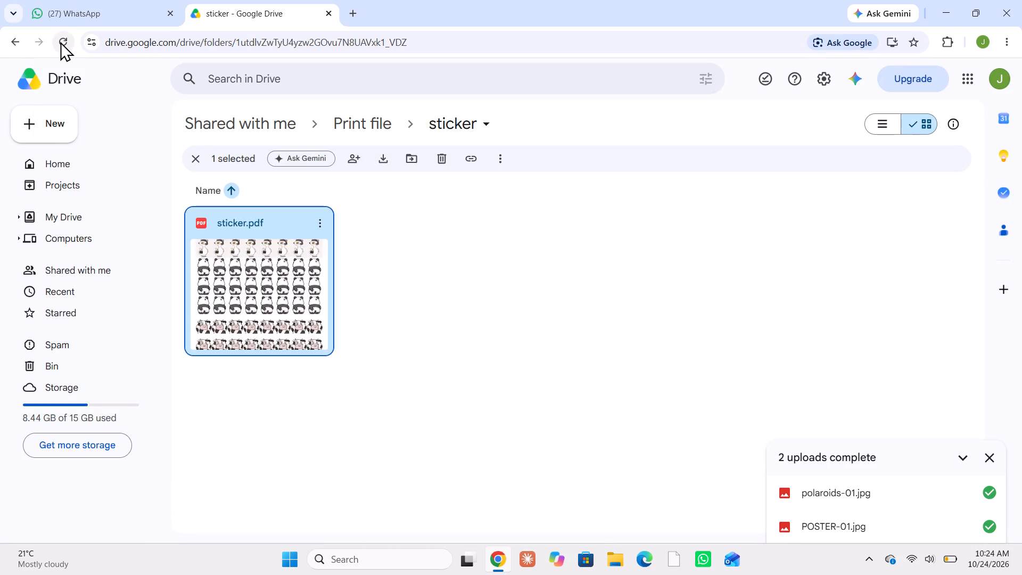
pyautogui.click(60, 42)
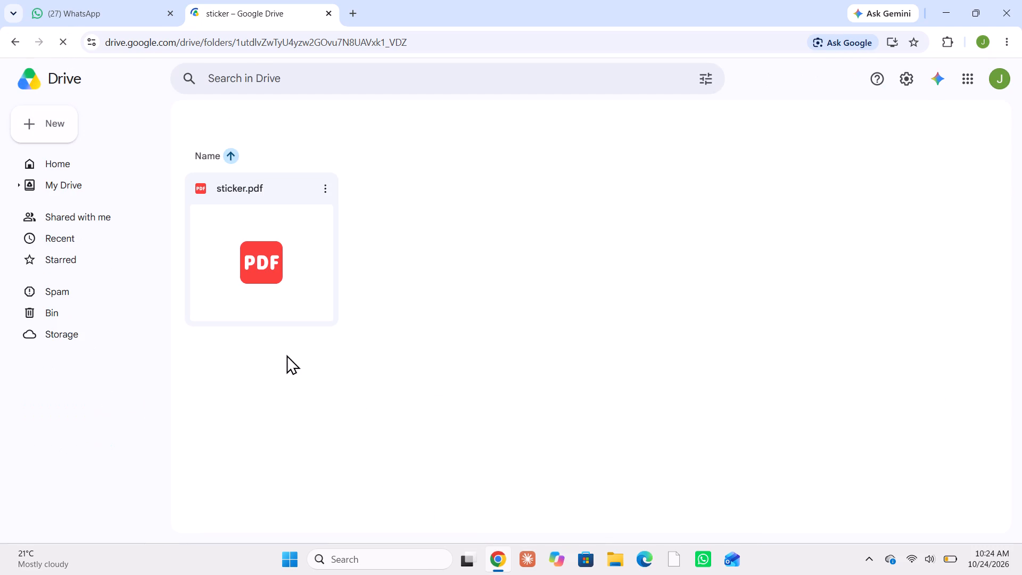
# Return to the Print file folder and move Bookmarks.pdf into the Book Marks folder, accepting the access change.
pyautogui.click(15, 46)
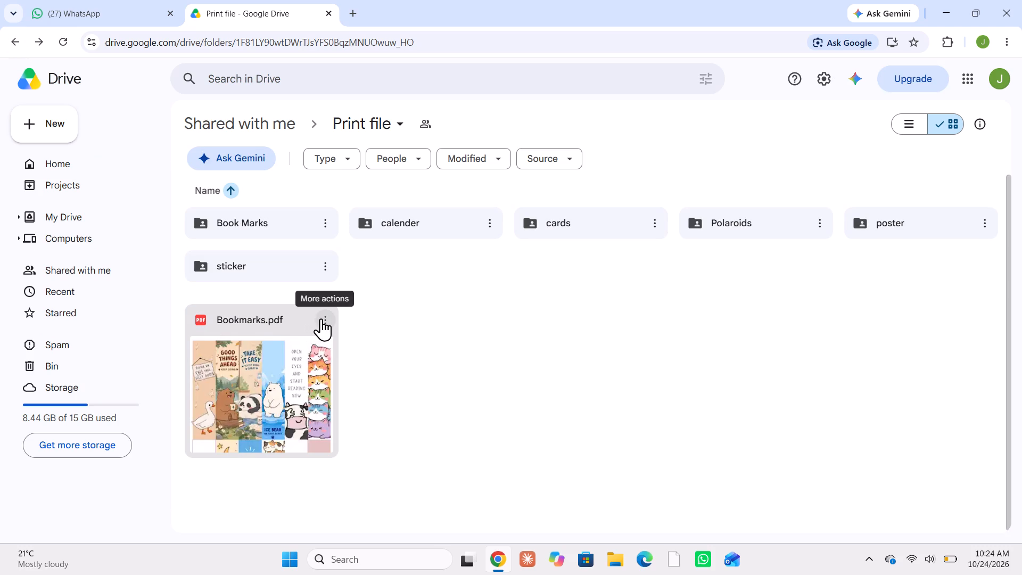
pyautogui.moveTo(290, 320); pyautogui.dragTo(814, 225)
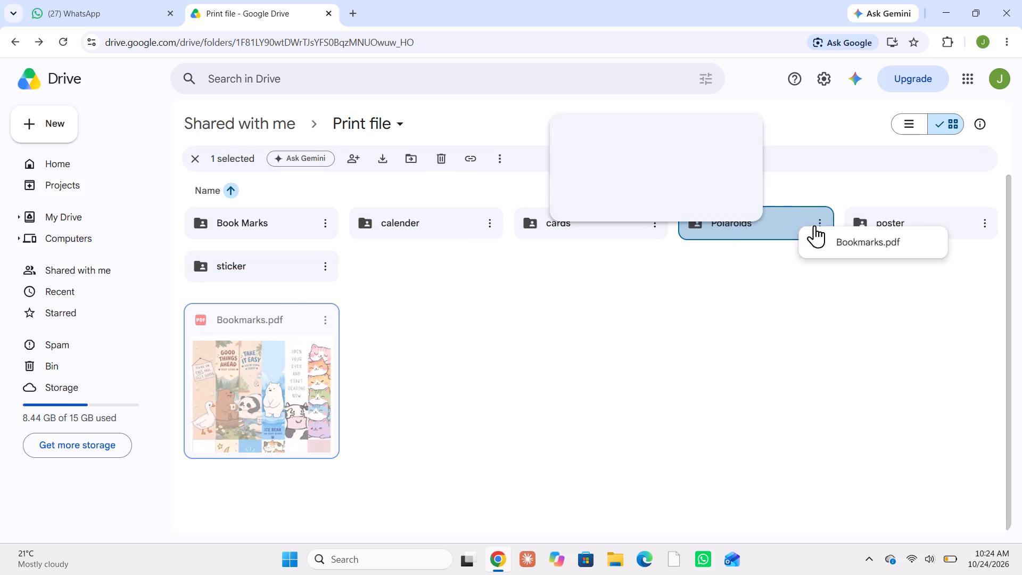
pyautogui.moveTo(814, 225); pyautogui.dragTo(252, 220)
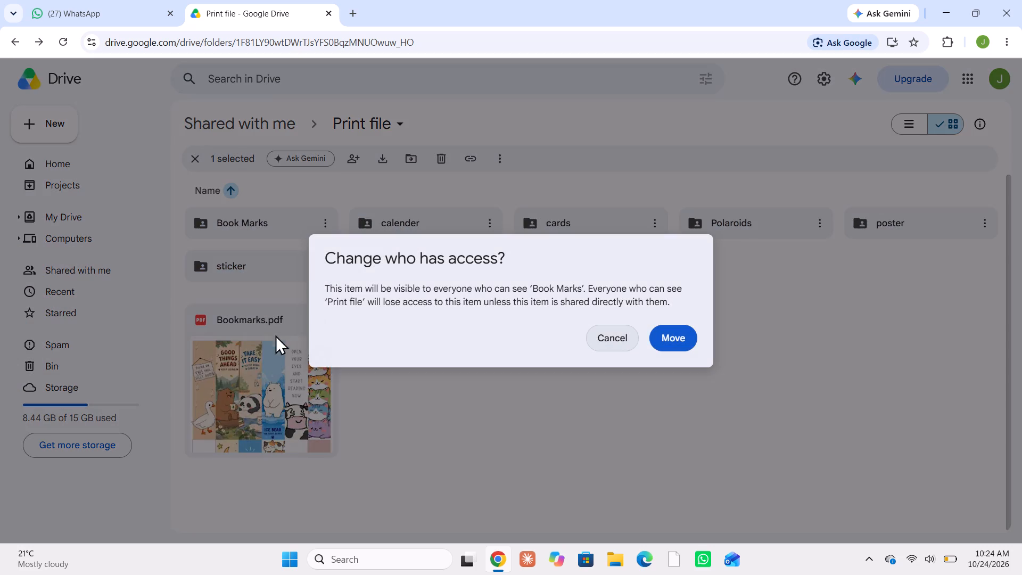
pyautogui.click(673, 341)
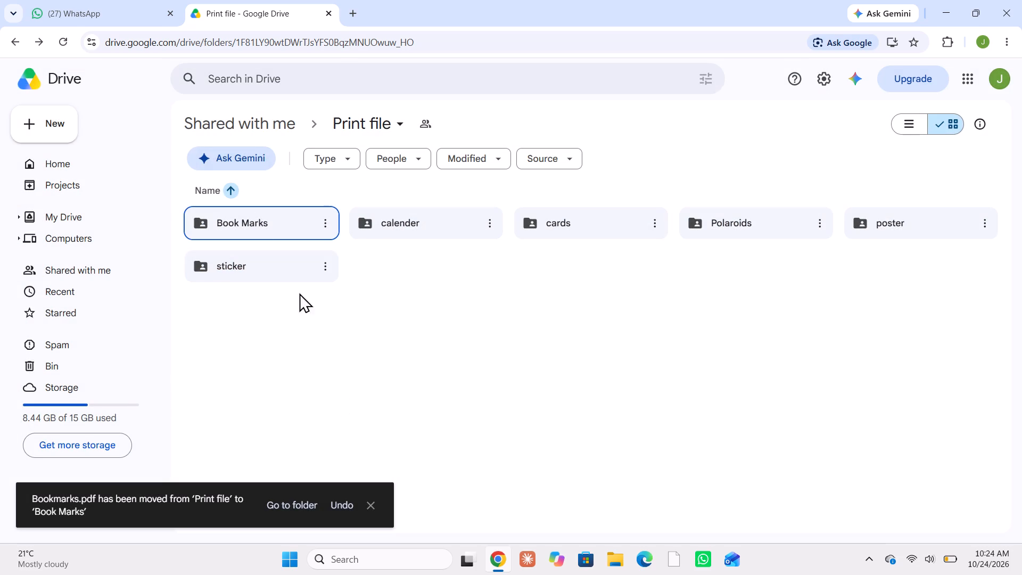
# Open Bookmarks.pdf in the Book Marks folder, examine the full sheet of bookmark designs, and close the preview.
pyautogui.doubleClick(257, 229)
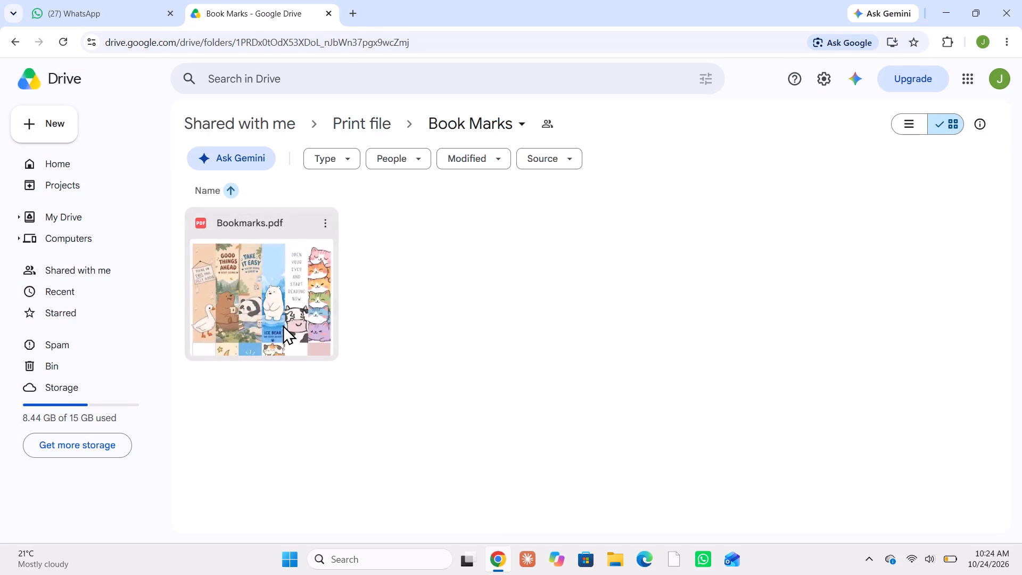
pyautogui.doubleClick(256, 229)
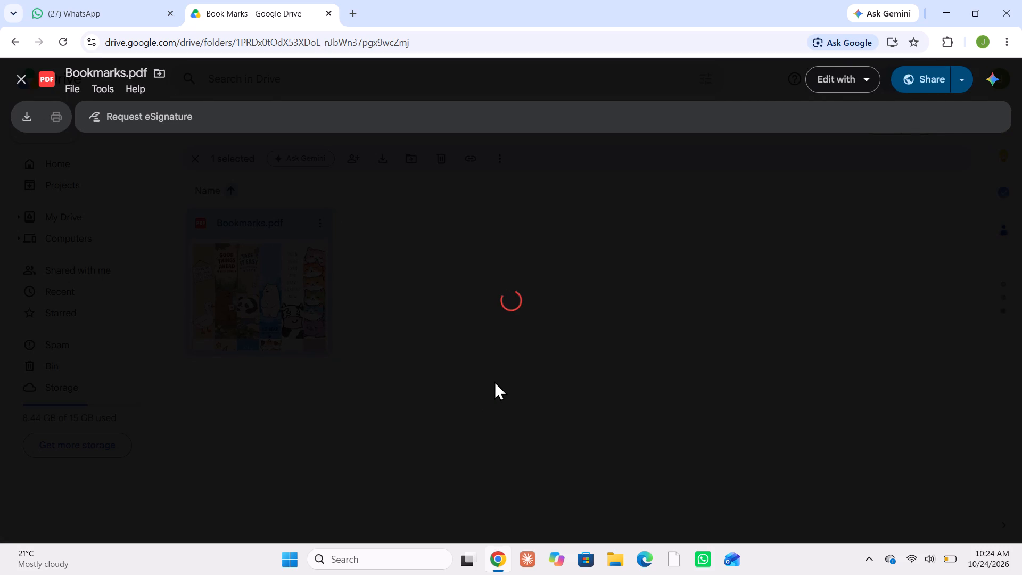
pyautogui.scroll(-7, 493, 381)
pyautogui.scroll(6, 492, 382)
pyautogui.scroll(-4, 492, 382)
pyautogui.scroll(2, 492, 382)
pyautogui.scroll(-11, 492, 382)
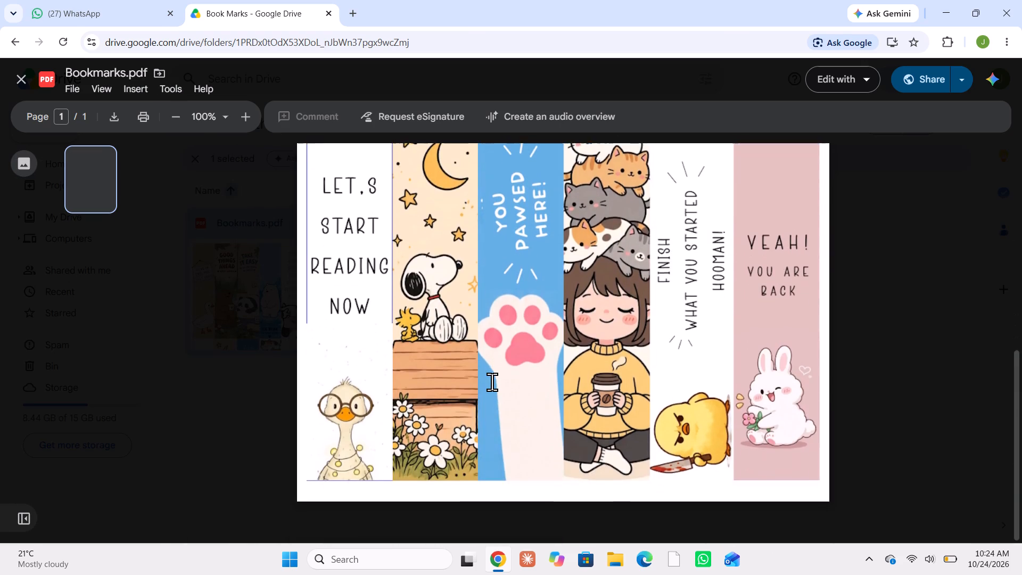
pyautogui.scroll(-6, 492, 382)
pyautogui.scroll(15, 492, 382)
pyautogui.scroll(-5, 492, 380)
pyautogui.scroll(6, 492, 380)
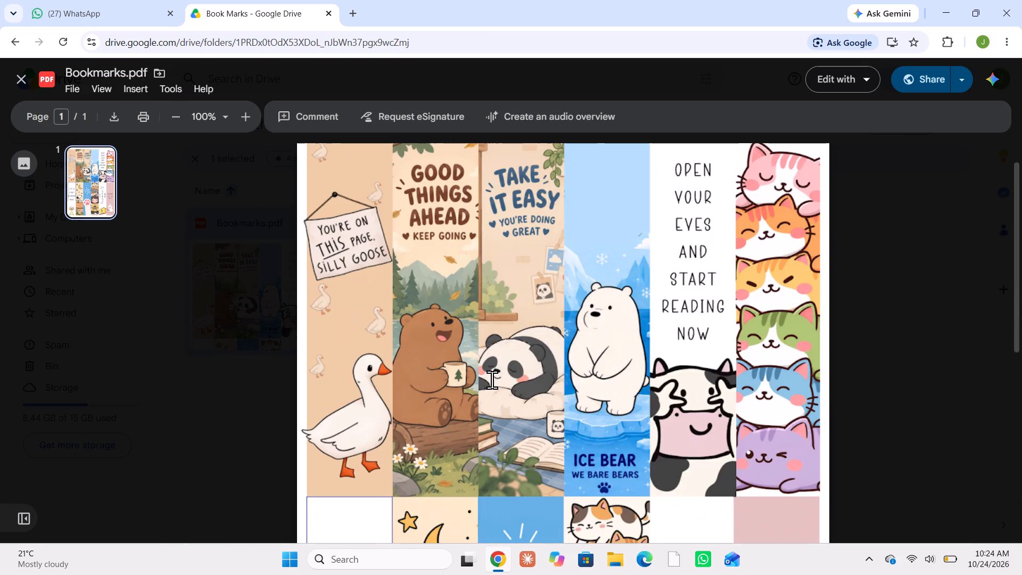
pyautogui.scroll(-1, 492, 380)
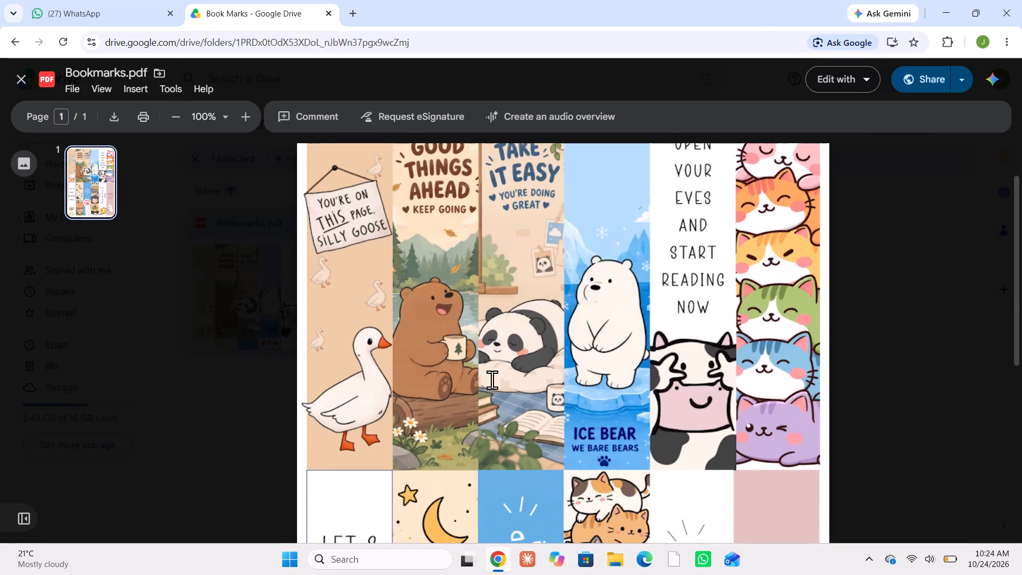
pyautogui.scroll(1, 492, 380)
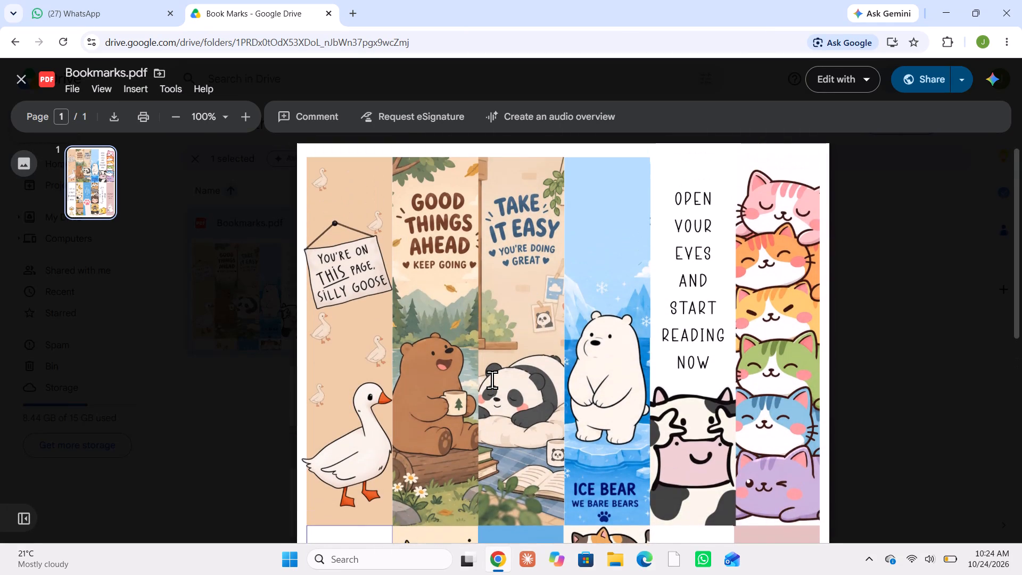
pyautogui.scroll(-7, 492, 380)
pyautogui.scroll(8, 492, 380)
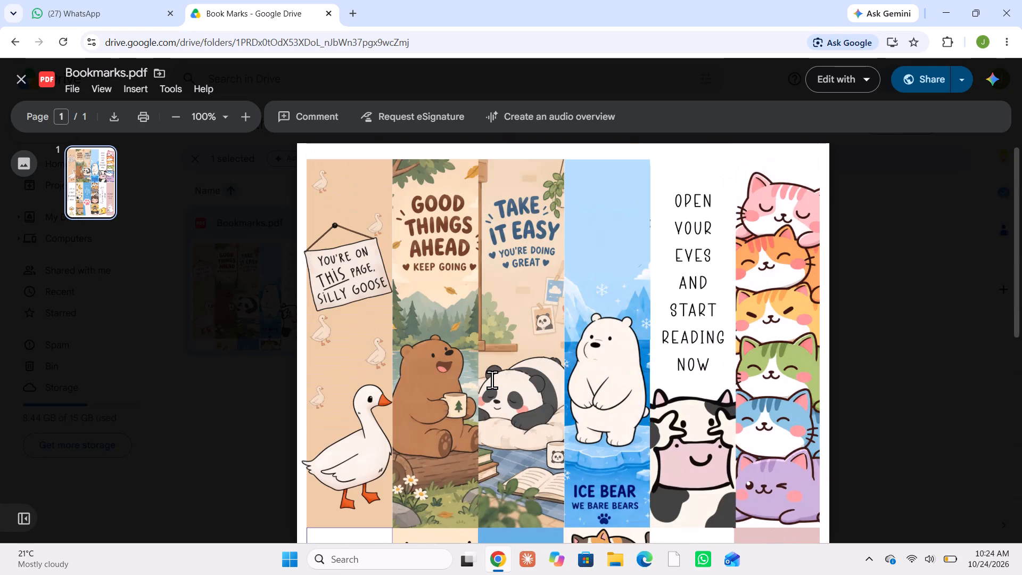
pyautogui.scroll(4, 486, 375)
pyautogui.click(19, 81)
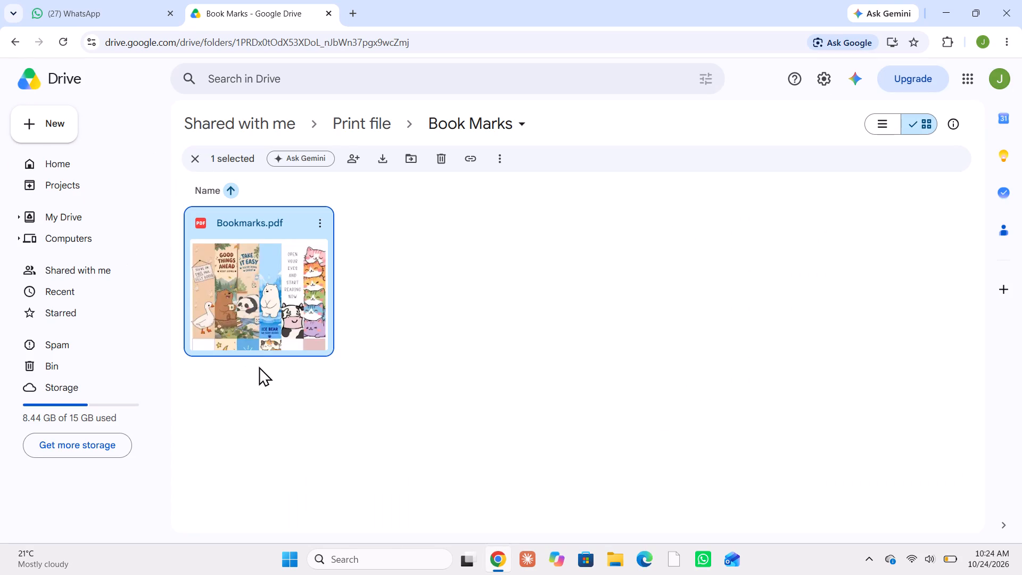
# Switch from the Book Marks folder in Drive to the WhatsApp desktop app.
pyautogui.click(703, 558)
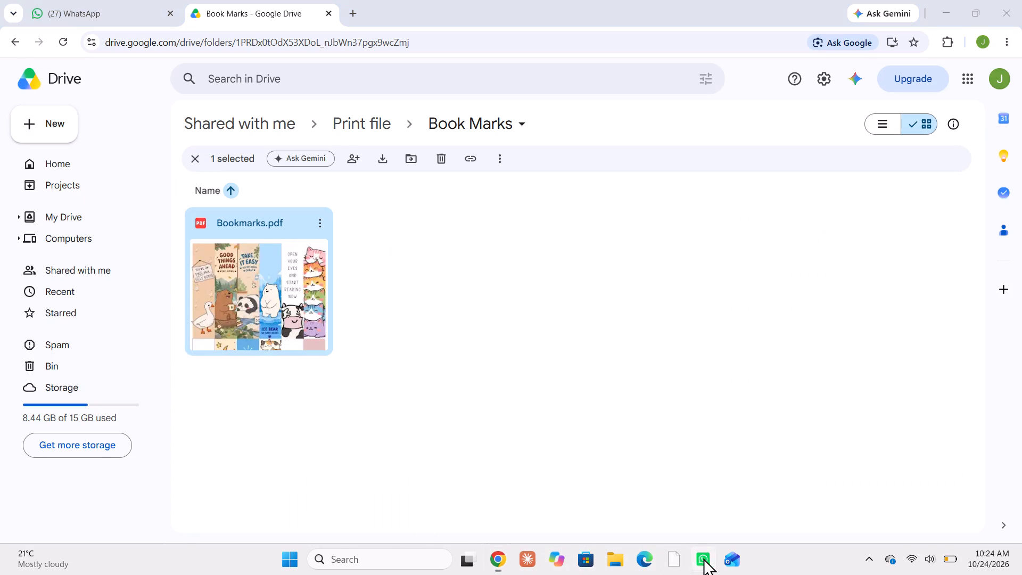
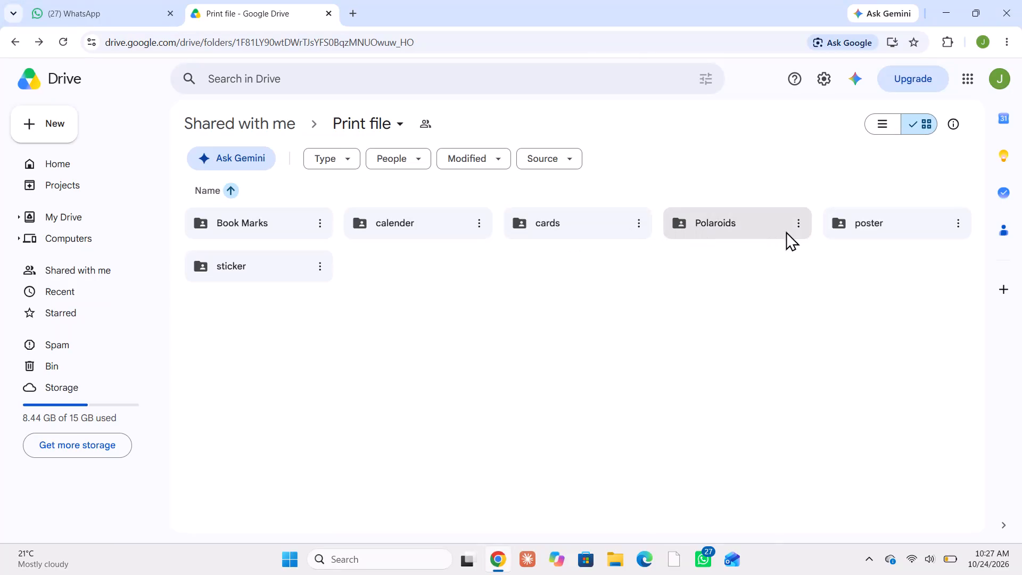
# Open the poster folder inside Print file to check its contents.
pyautogui.doubleClick(858, 226)
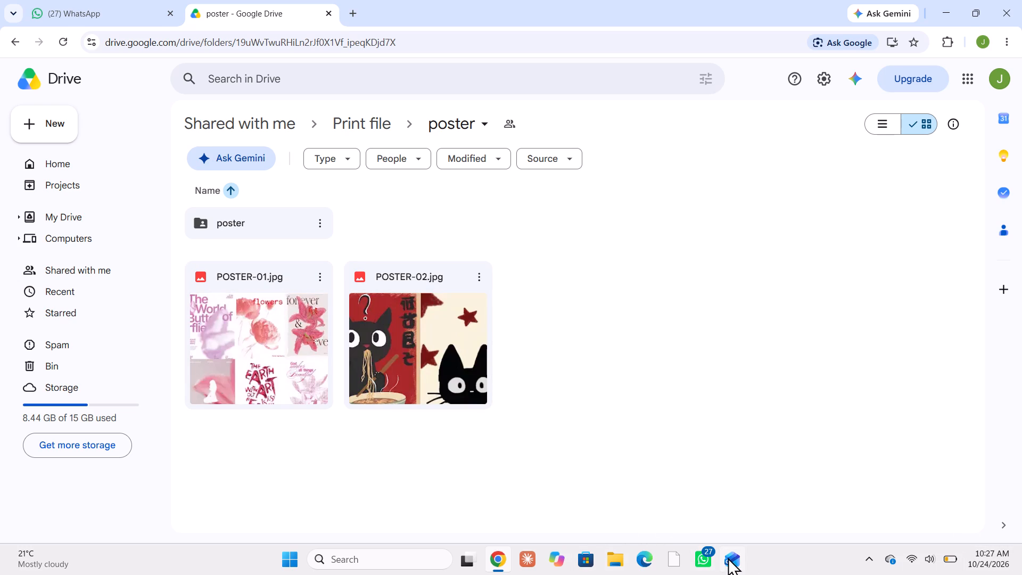
# Turn off the computer's Wi-Fi connection.
pyautogui.click(906, 561)
pyautogui.click(805, 315)
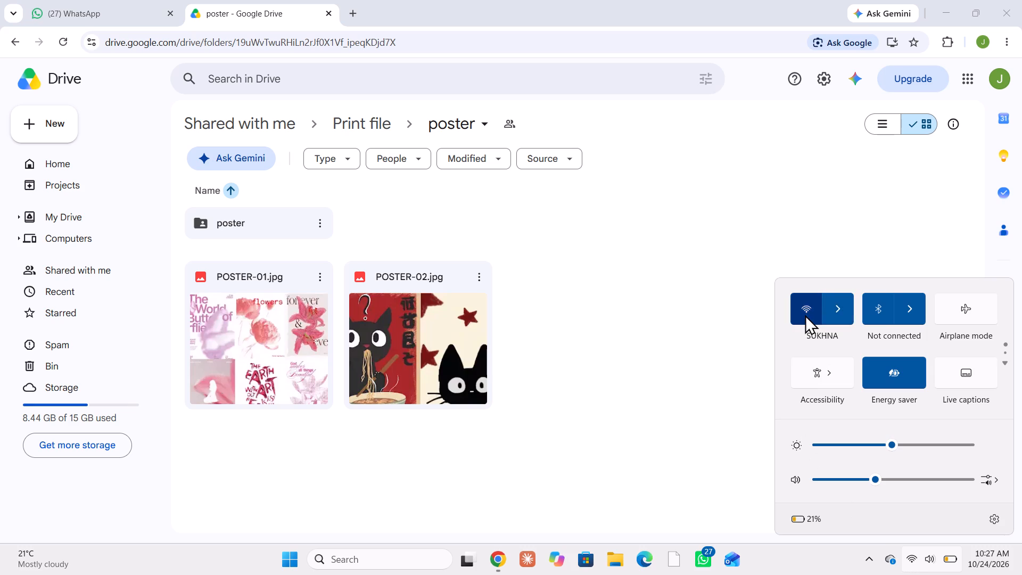
# Launch Adobe Illustrator from the Windows search.
pyautogui.click(415, 560)
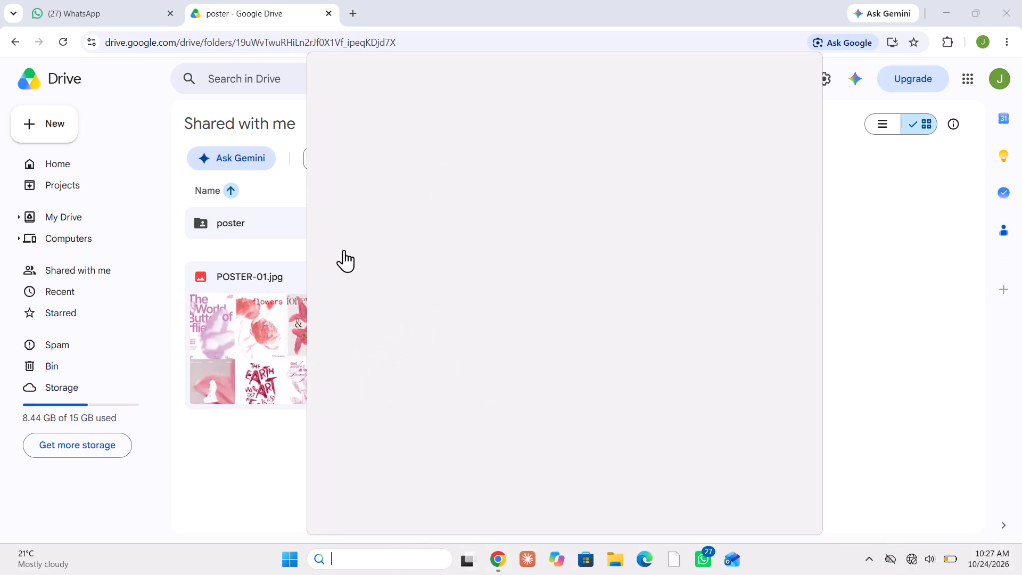
pyautogui.click(406, 119)
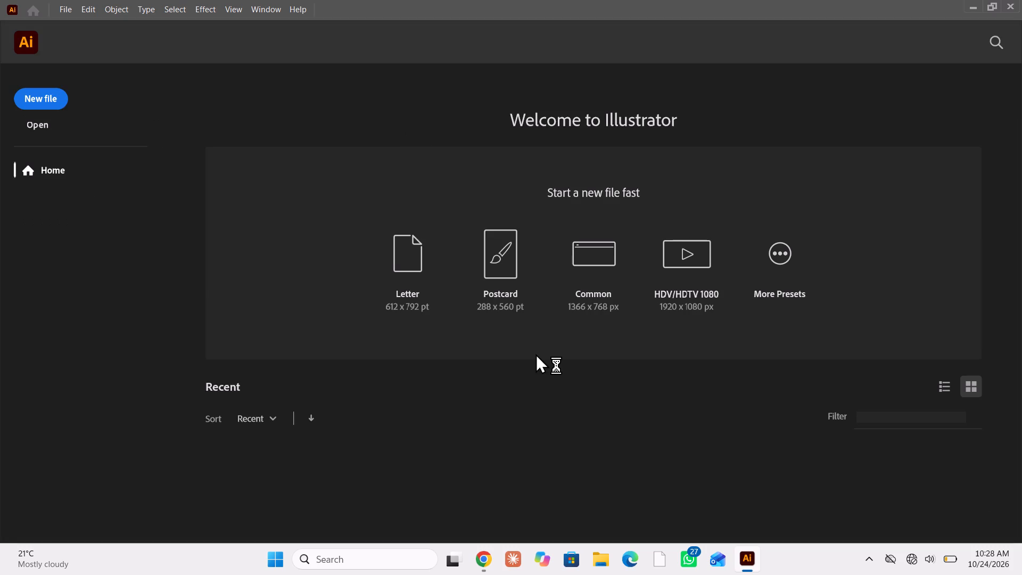
# Close Adobe Illustrator from its home screen without opening any recent file.
pyautogui.scroll(-5, 534, 350)
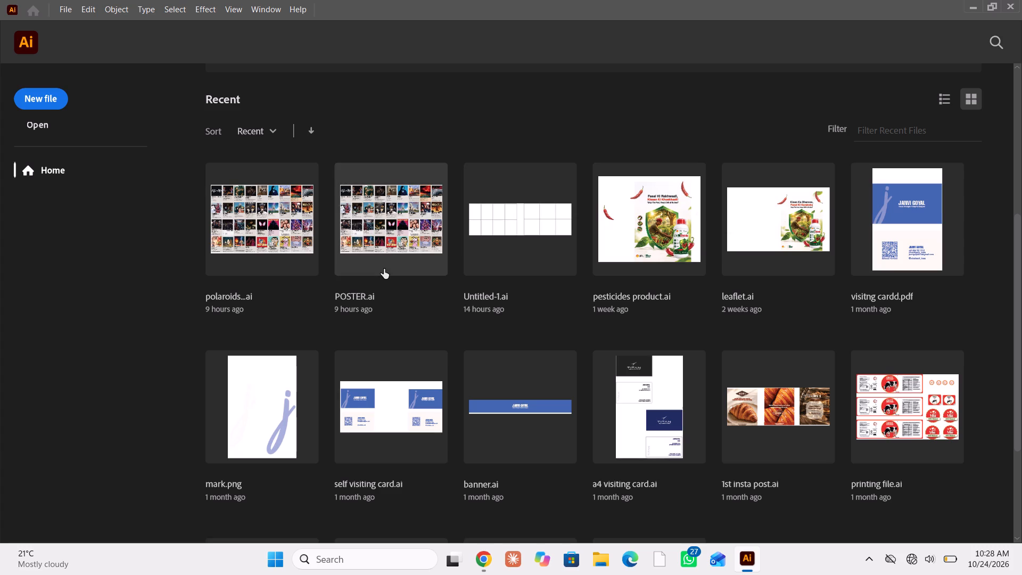
pyautogui.click(1013, 0)
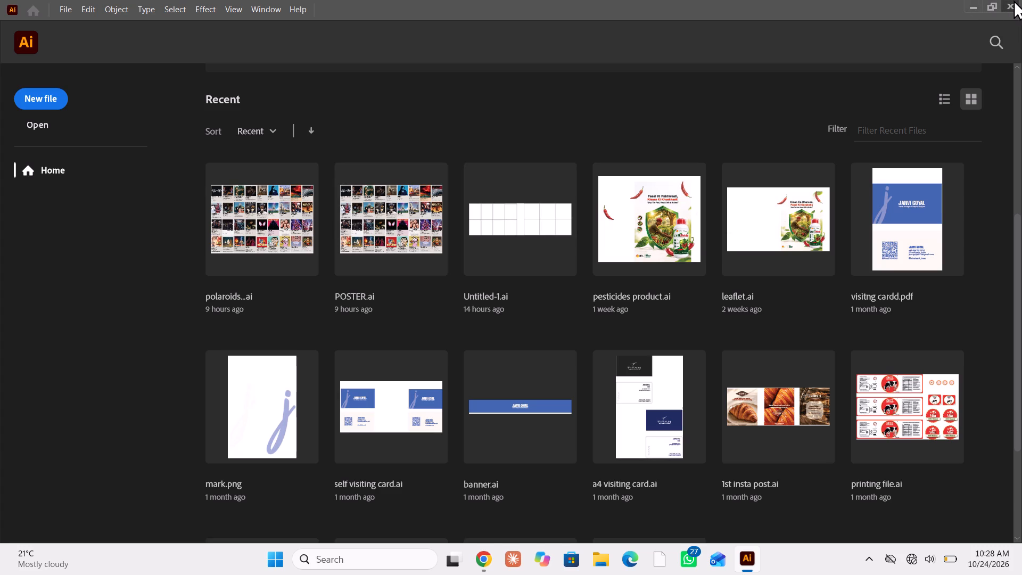
pyautogui.click(1007, 2)
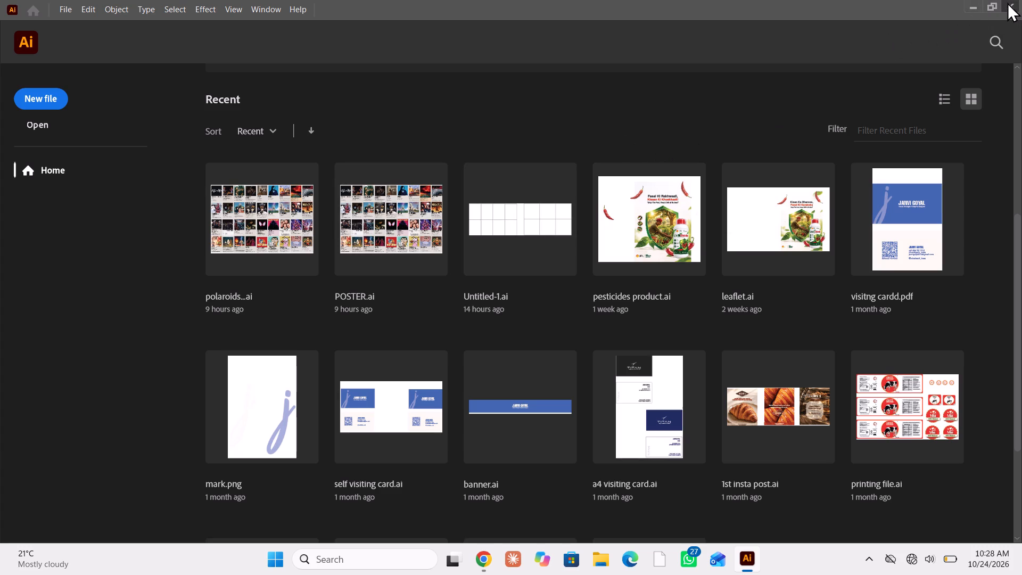
pyautogui.tripleClick(1011, 1)
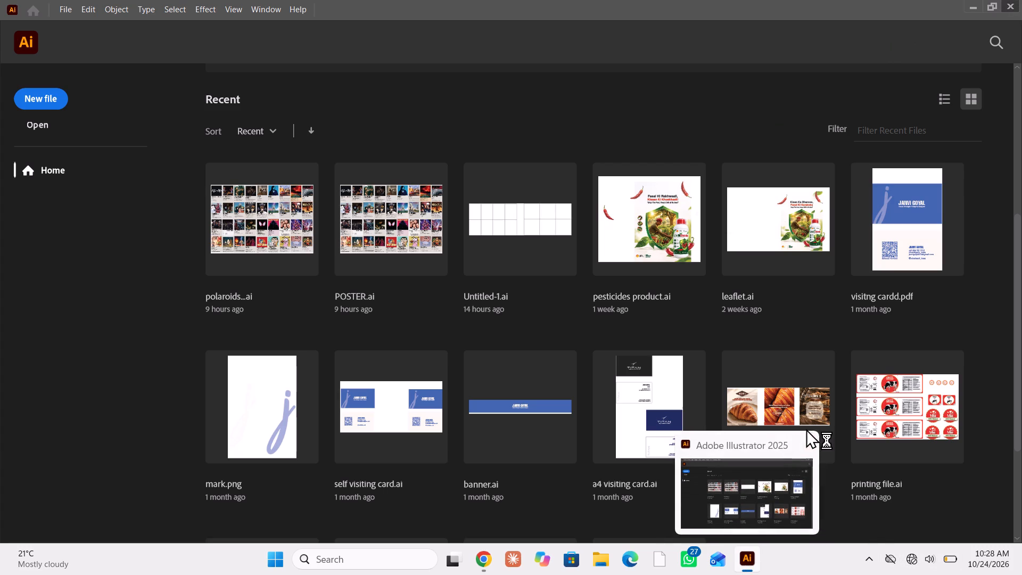
pyautogui.tripleClick(806, 442)
pyautogui.click(806, 442)
pyautogui.tripleClick(805, 442)
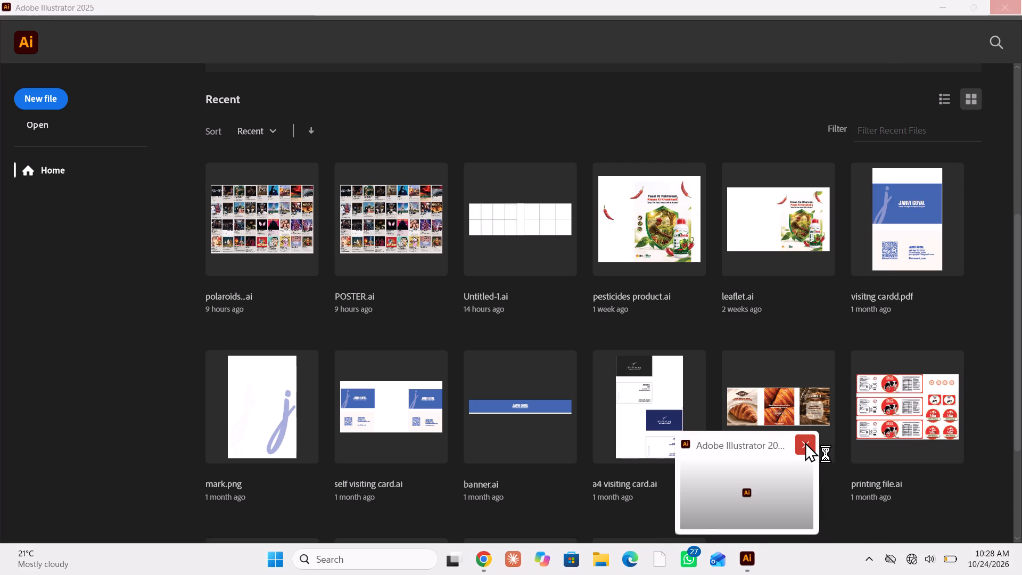
# Close the remaining Adobe Illustrator window and switch to the Google Drive poster folder in Chrome.
pyautogui.click(805, 442)
pyautogui.click(481, 562)
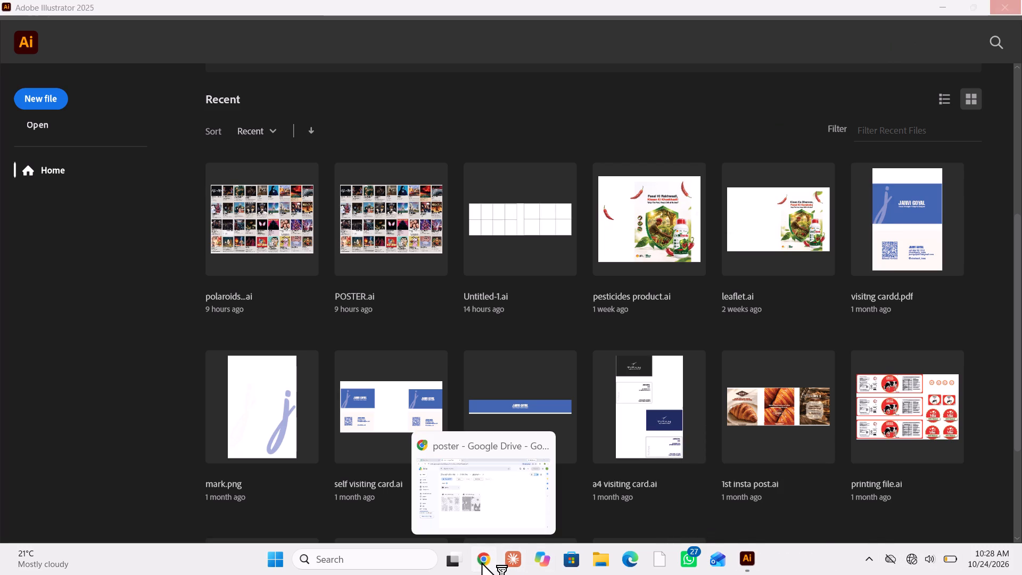
# Turn Wi-Fi on and connect the computer to the open SUKHNA network.
pyautogui.click(913, 559)
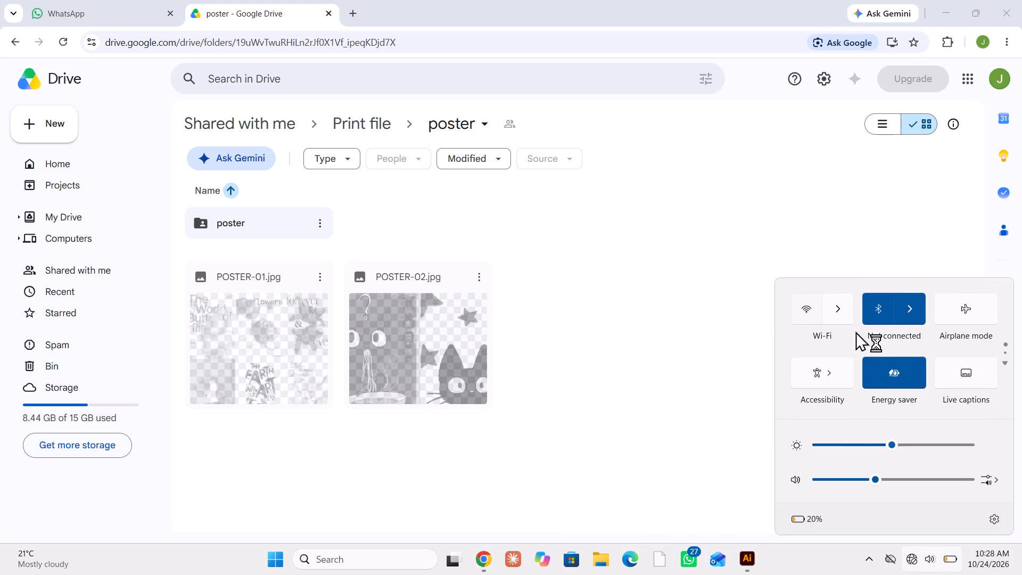
pyautogui.click(809, 310)
pyautogui.click(835, 318)
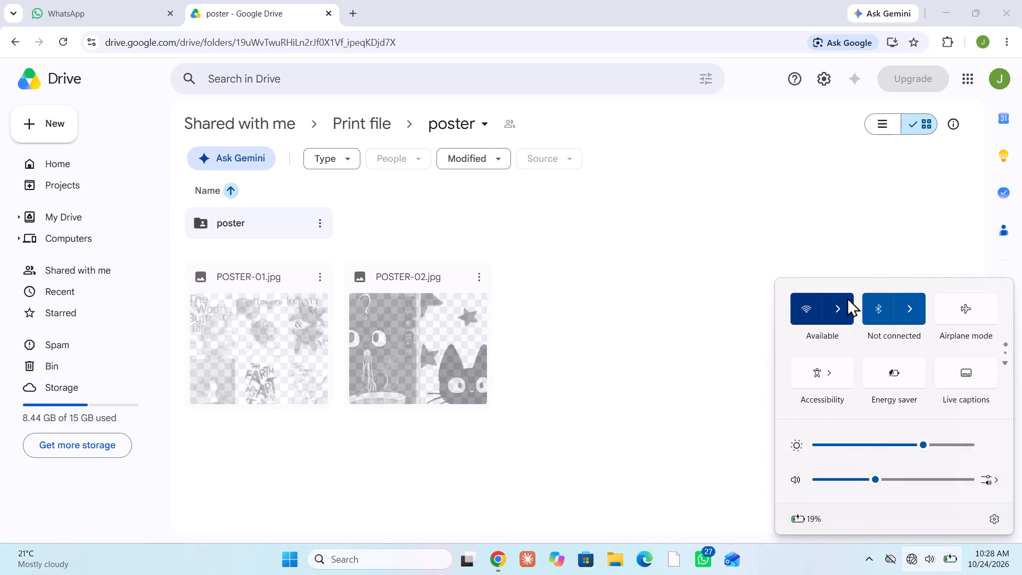
pyautogui.click(841, 313)
pyautogui.click(868, 318)
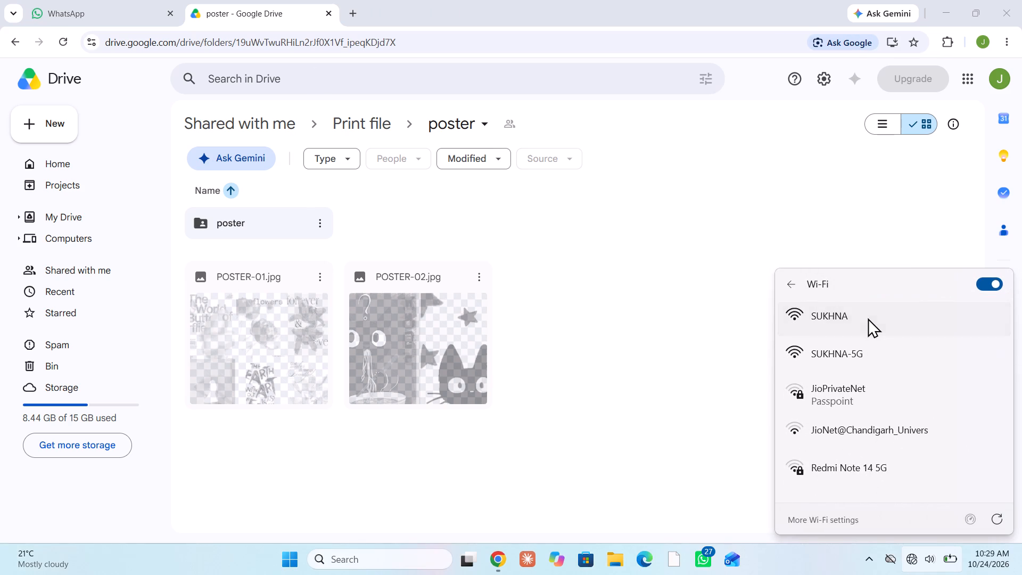
pyautogui.click(945, 406)
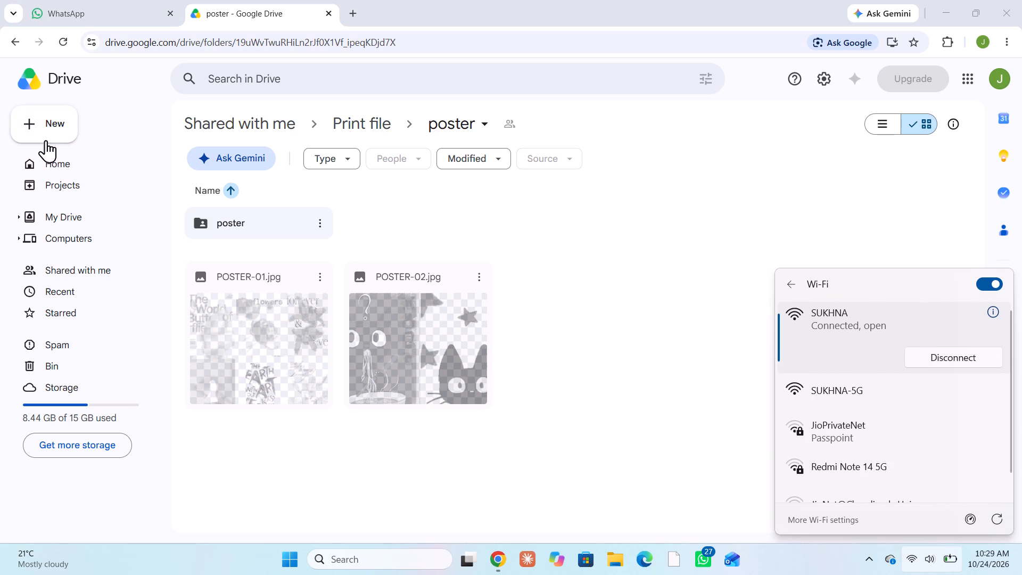
# Go back to the Print file folder, check the contents of its poster folder, and return to Print file.
pyautogui.click(19, 42)
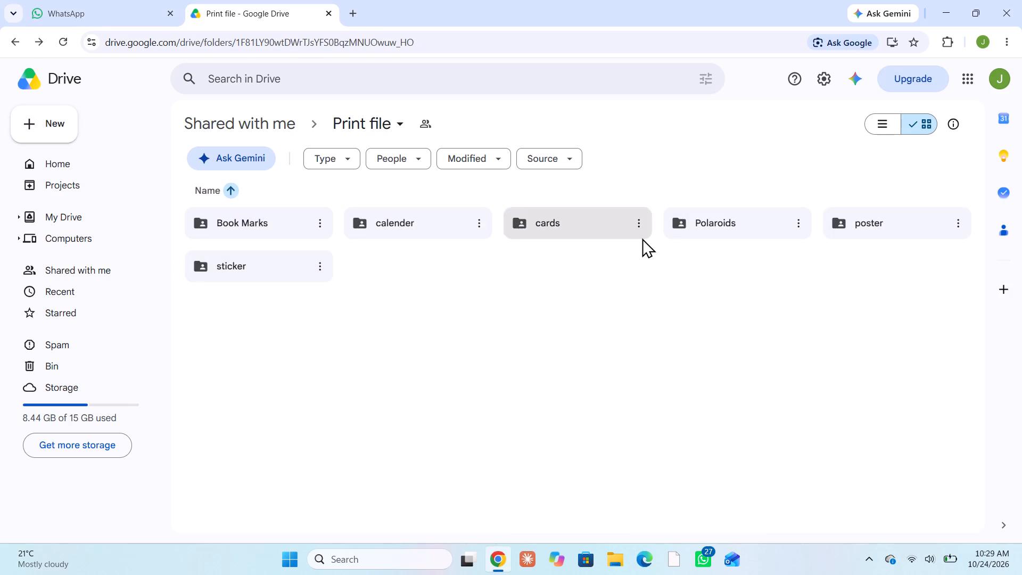
pyautogui.doubleClick(848, 226)
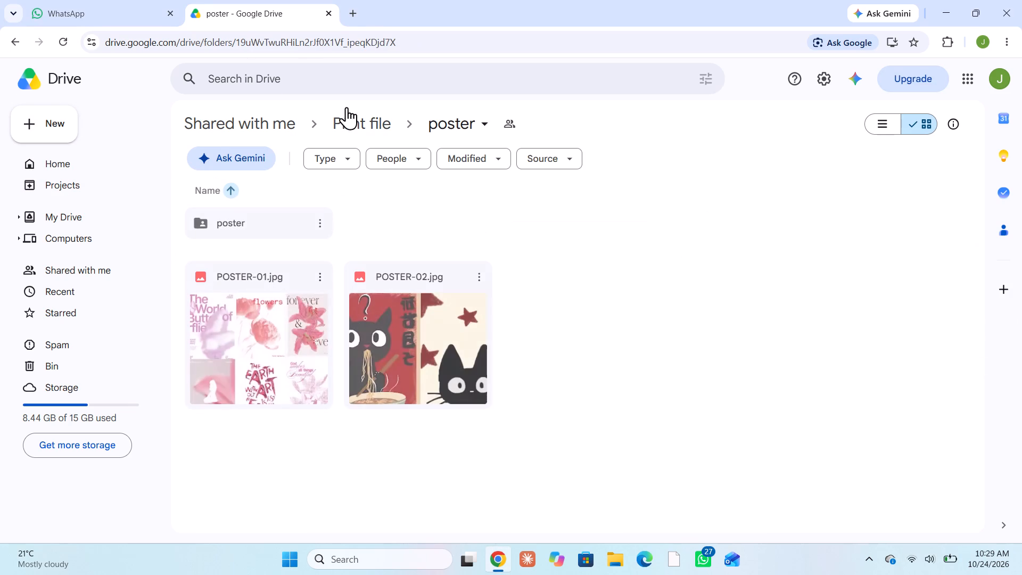
pyautogui.click(12, 37)
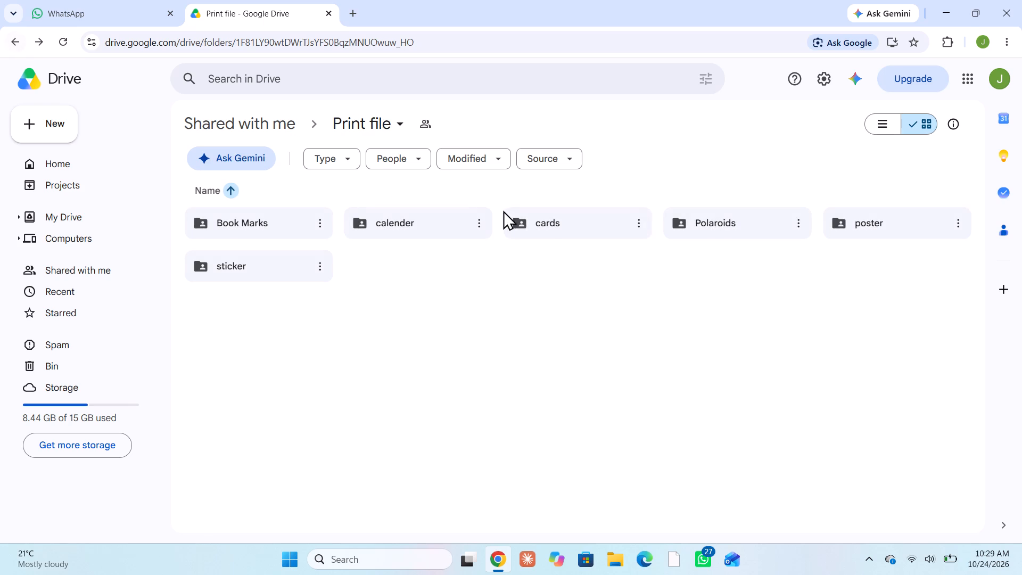
# Open sticker.pdf from the sticker folder in the preview.
pyautogui.doubleClick(269, 260)
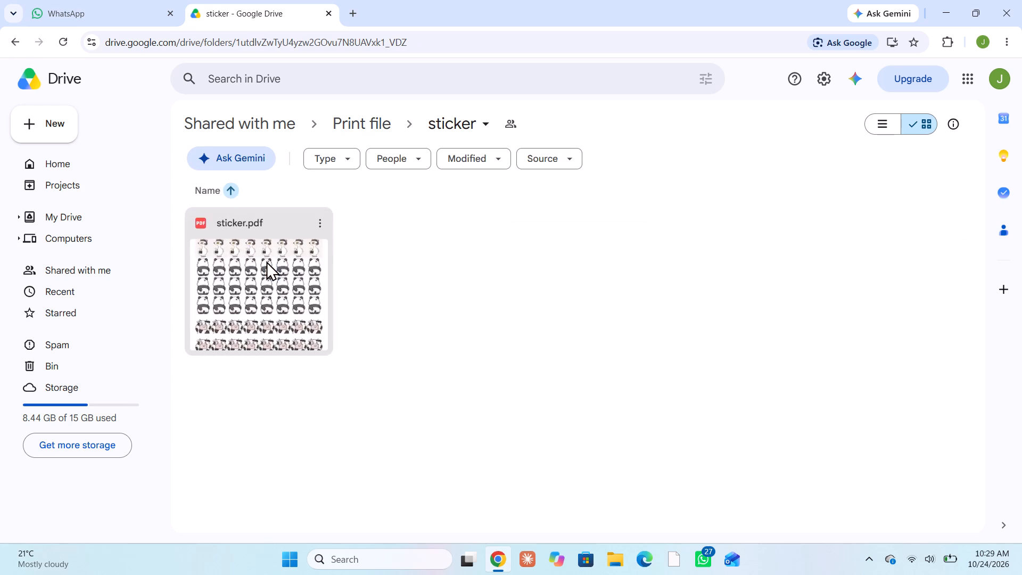
pyautogui.doubleClick(275, 230)
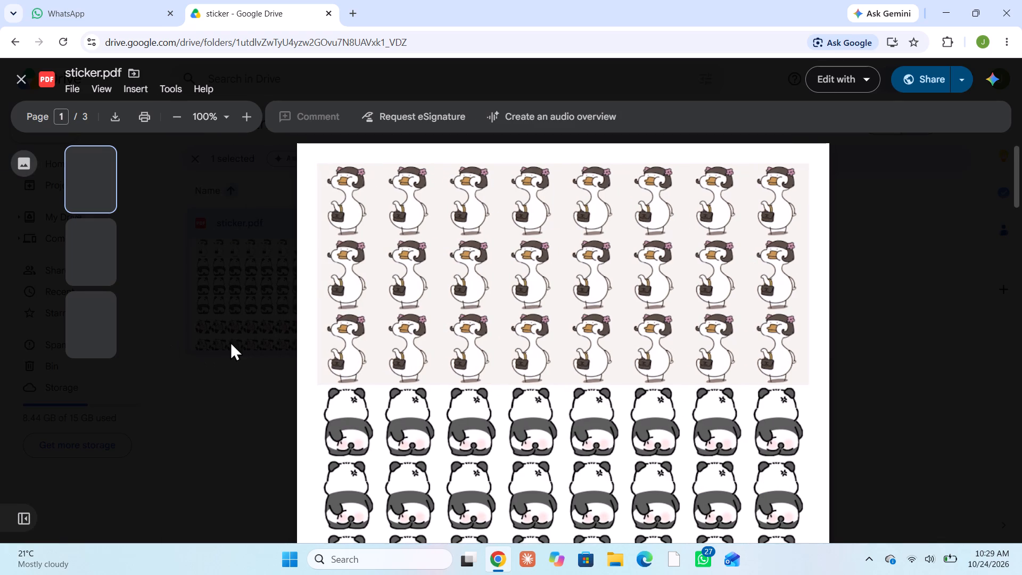
# Examine the sticker designs across all three pages of sticker.pdf in the Google Drive preview, and close the preview.
pyautogui.scroll(-15, 695, 433)
pyautogui.scroll(-14, 675, 415)
pyautogui.scroll(4, 675, 415)
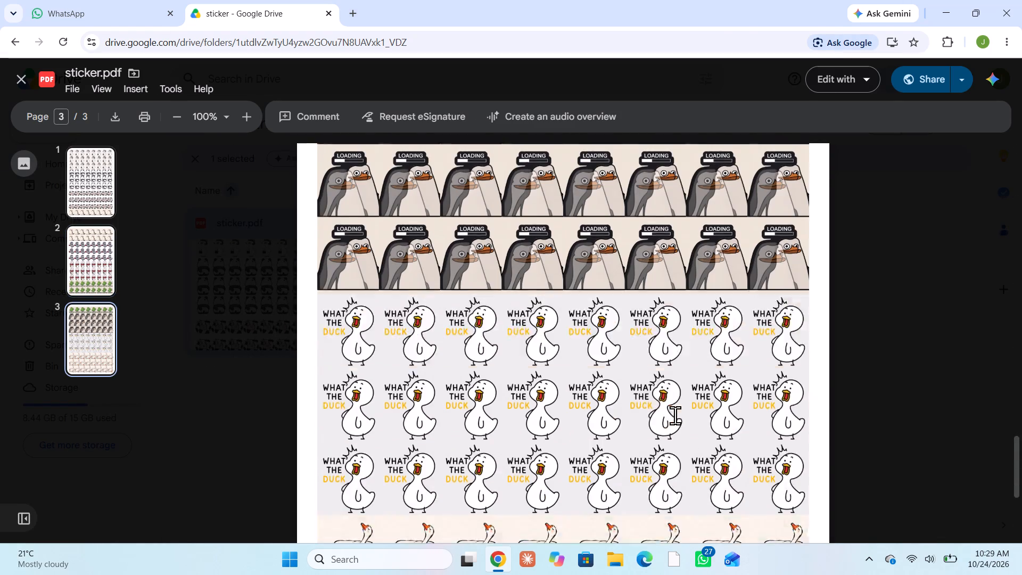
pyautogui.scroll(1, 675, 415)
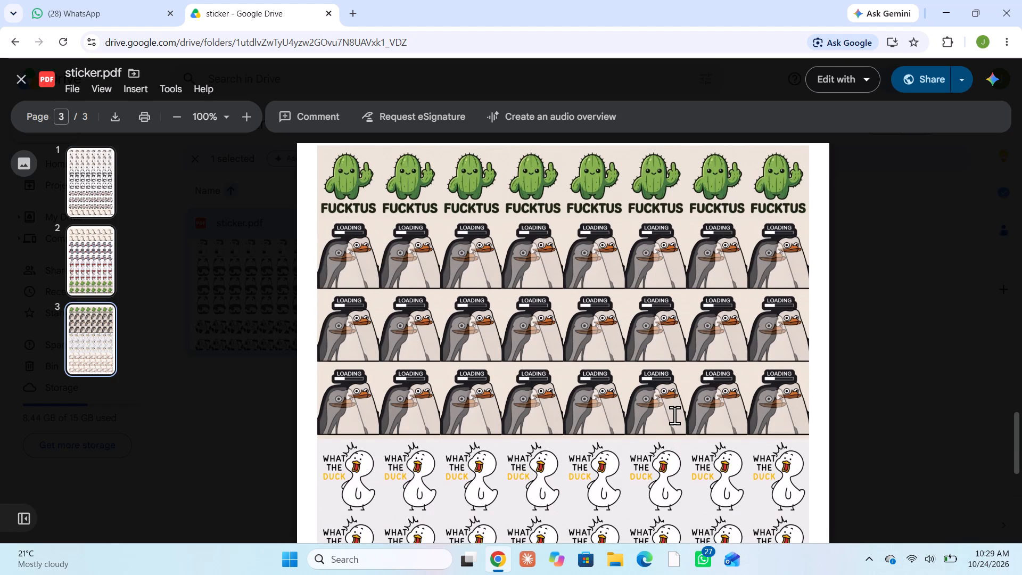
pyautogui.scroll(-6, 674, 415)
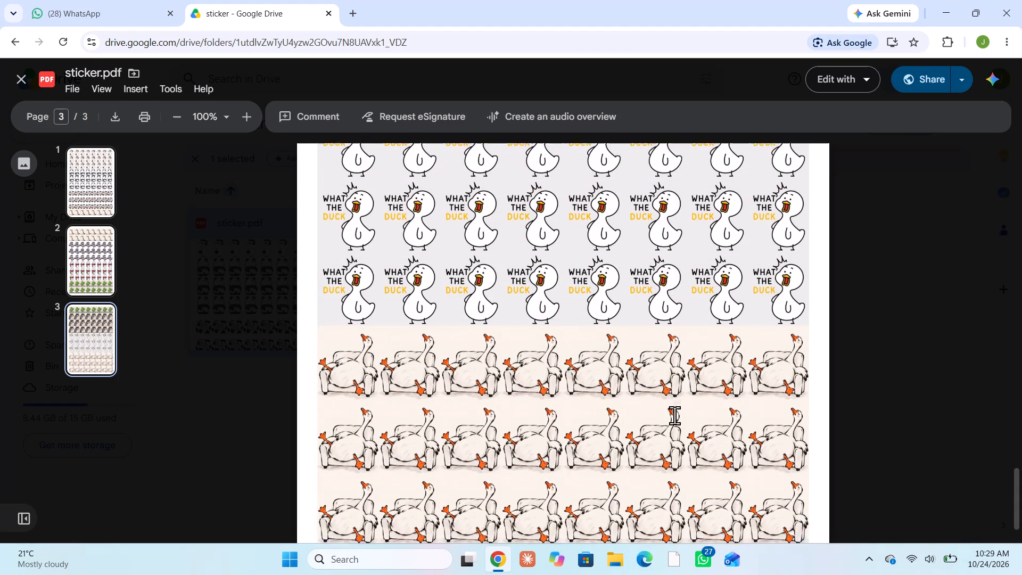
pyautogui.scroll(-3, 674, 415)
pyautogui.scroll(3, 674, 415)
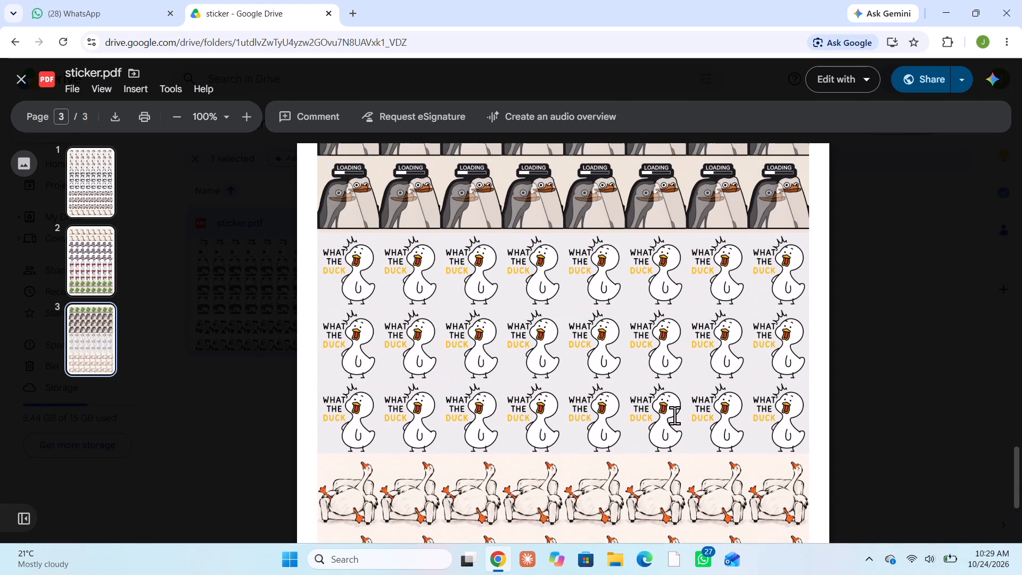
pyautogui.scroll(1, 674, 412)
pyautogui.scroll(-4, 673, 412)
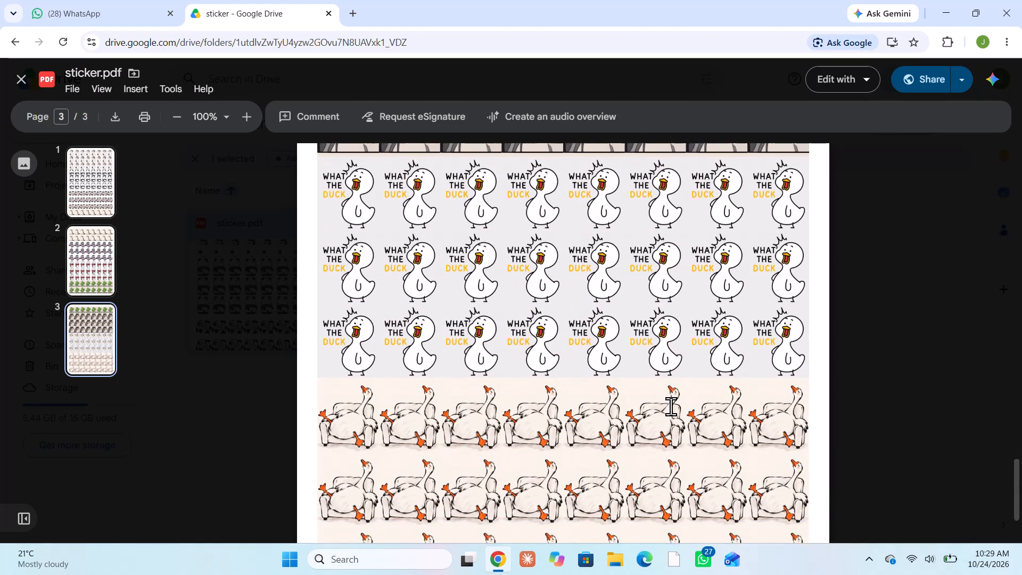
pyautogui.scroll(-2, 671, 406)
pyautogui.scroll(1, 668, 400)
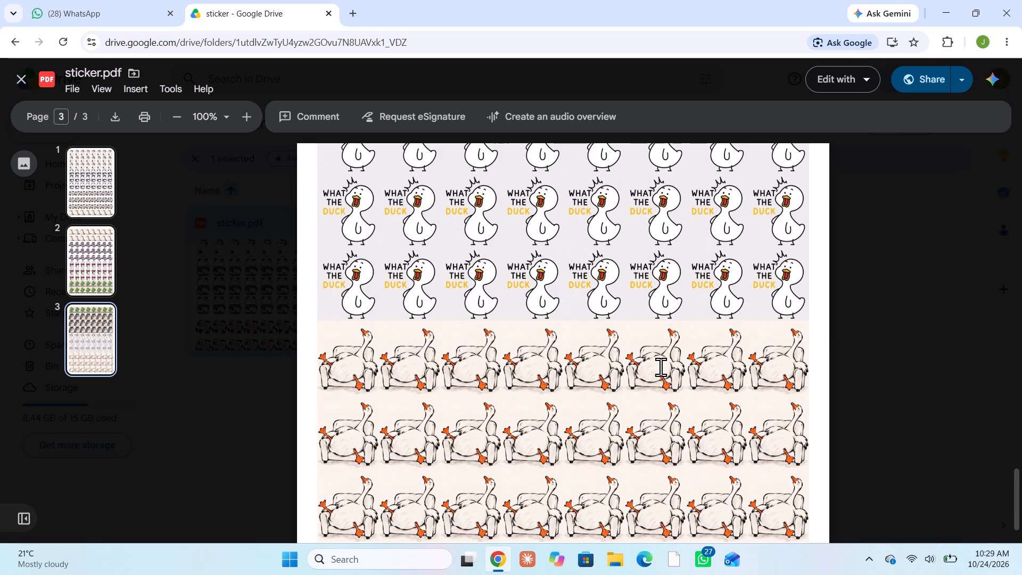
pyautogui.scroll(-1, 661, 367)
pyautogui.scroll(11, 661, 367)
pyautogui.scroll(3, 543, 285)
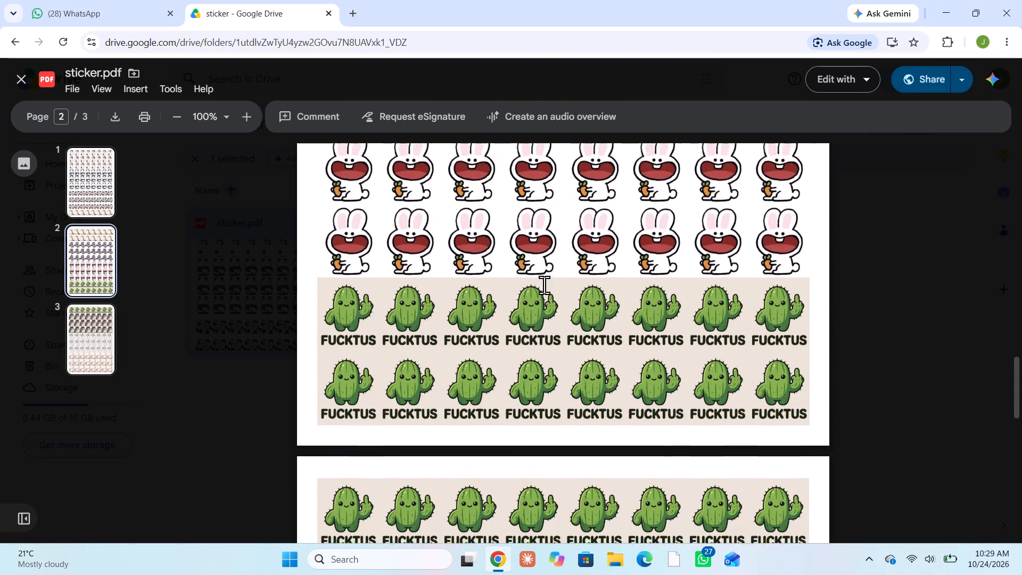
pyautogui.scroll(7, 544, 285)
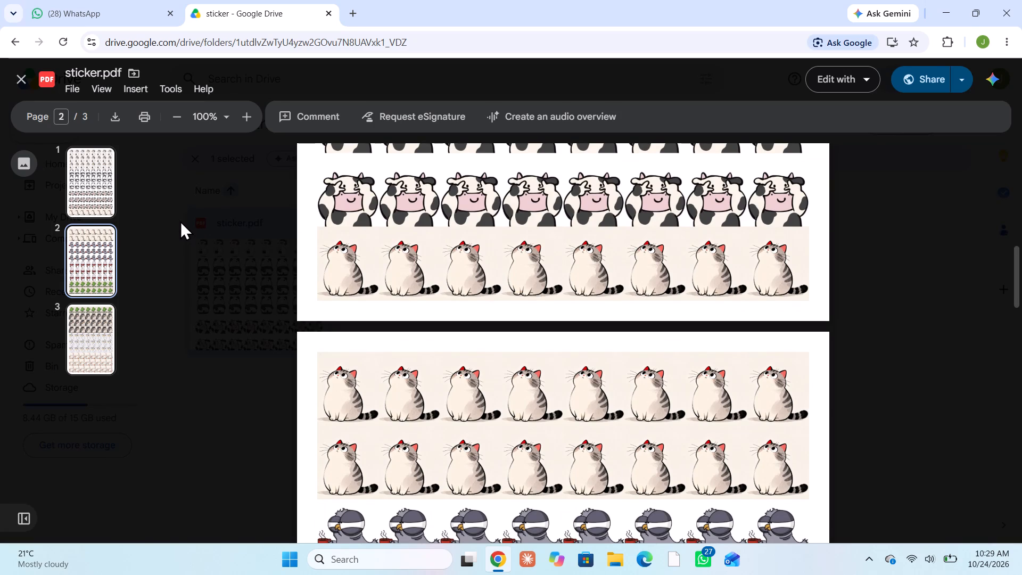
pyautogui.click(20, 79)
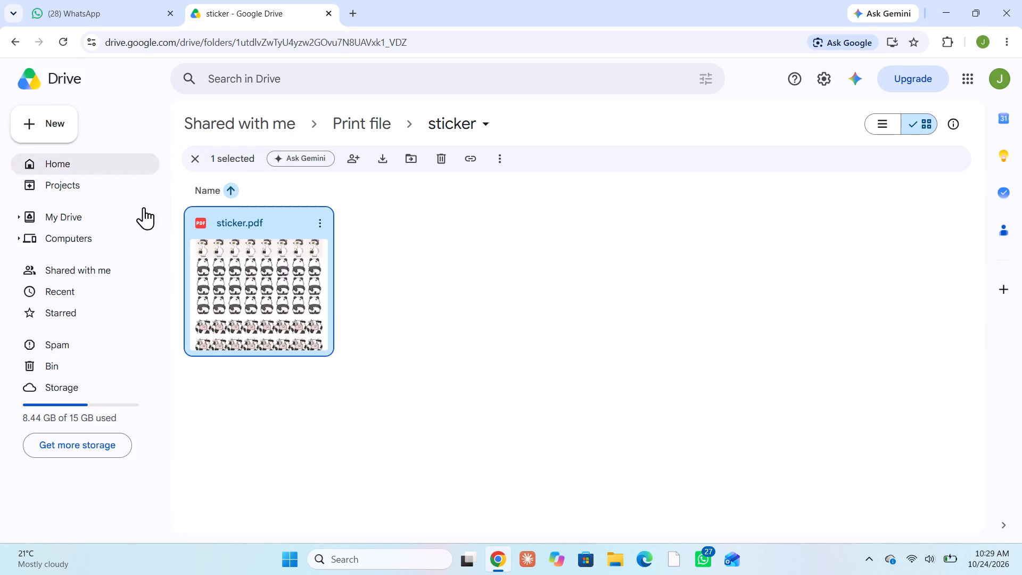
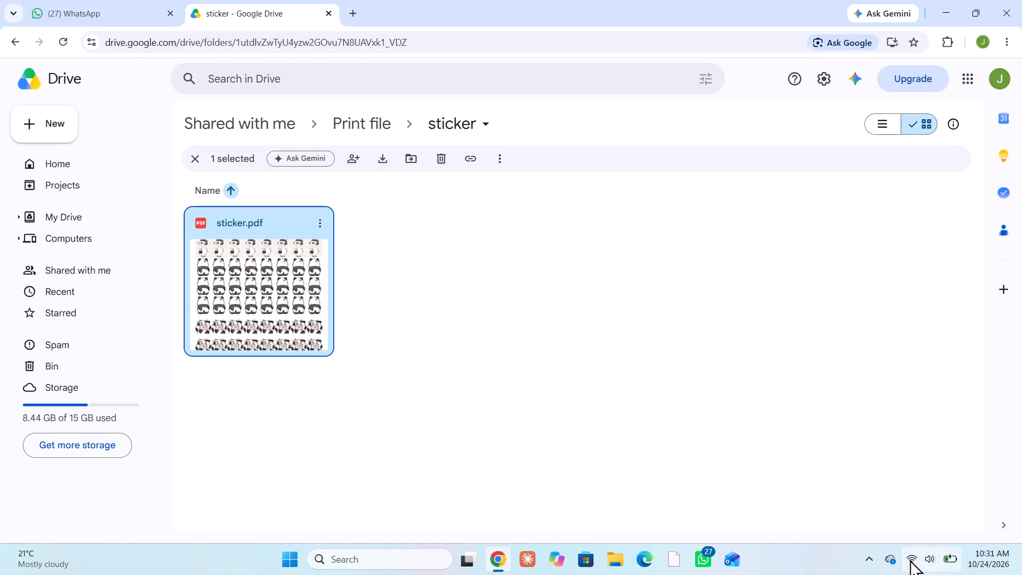
# Open Pinterest in a new browser tab by searching Google for the recent query pinterest.
pyautogui.click(364, 14)
pyautogui.click(348, 13)
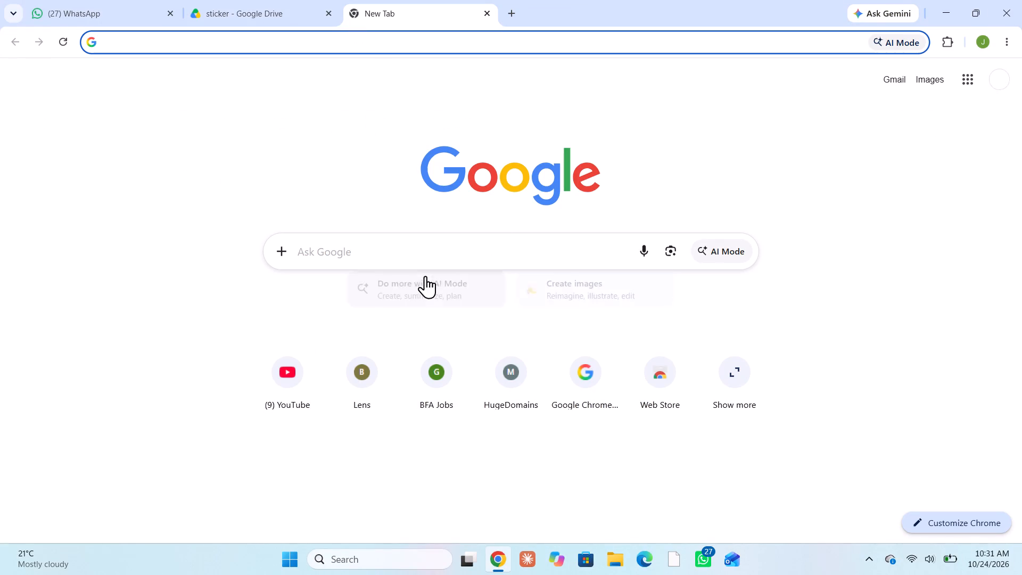
pyautogui.click(428, 262)
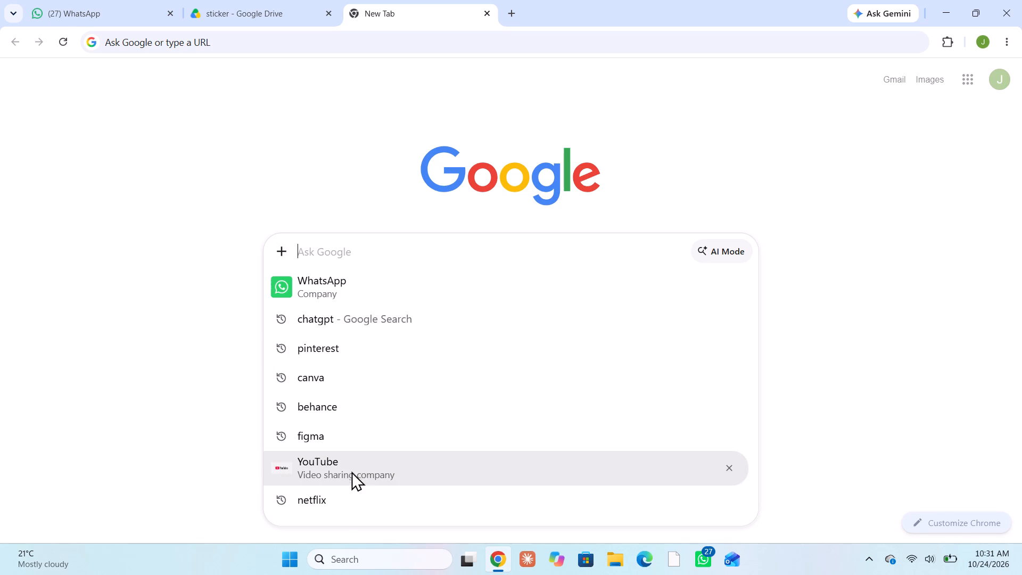
pyautogui.click(333, 344)
pyautogui.click(187, 198)
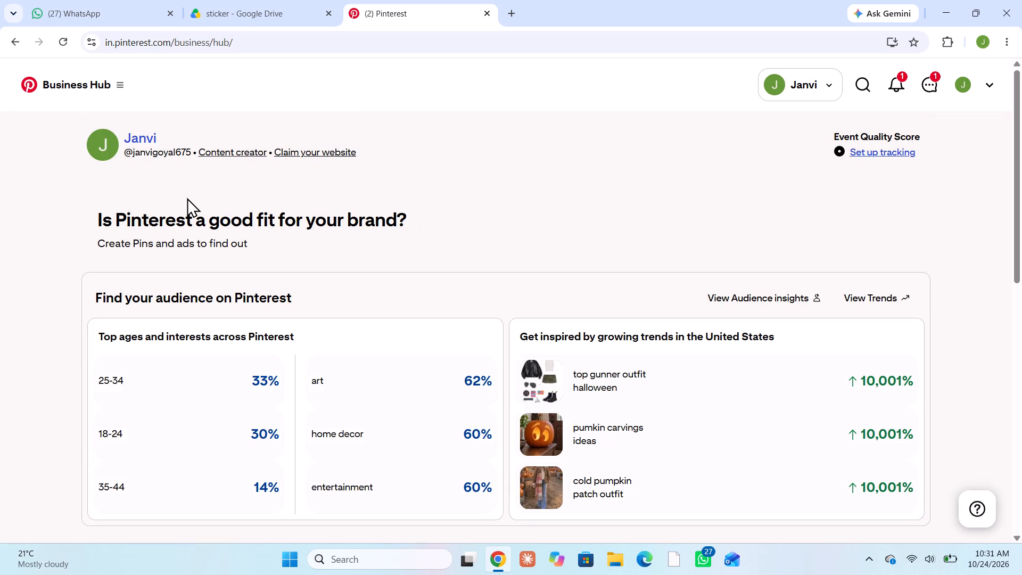
# Open the Pinterest search from the Business Hub page, ready for a query.
pyautogui.click(861, 81)
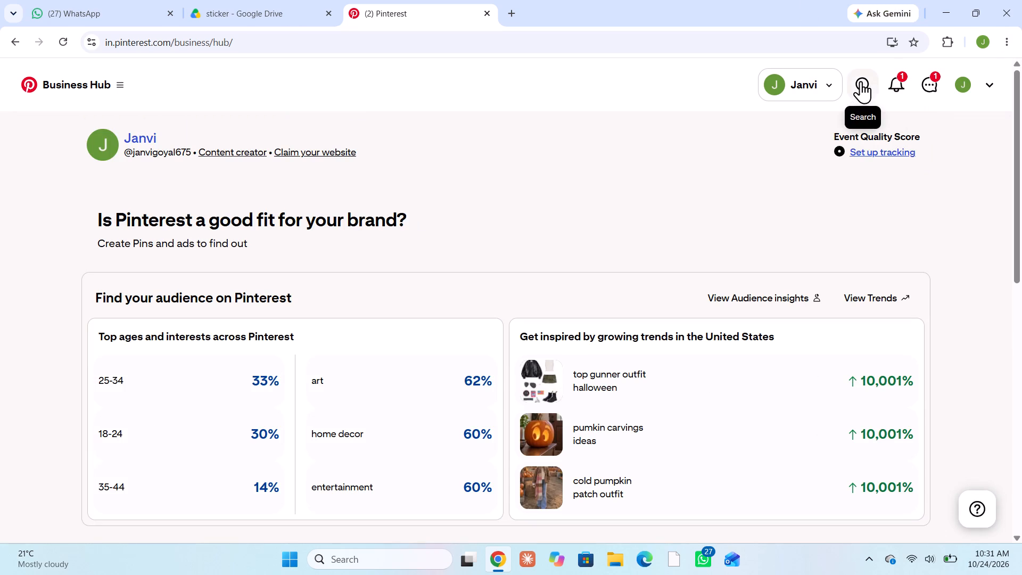
pyautogui.click(600, 88)
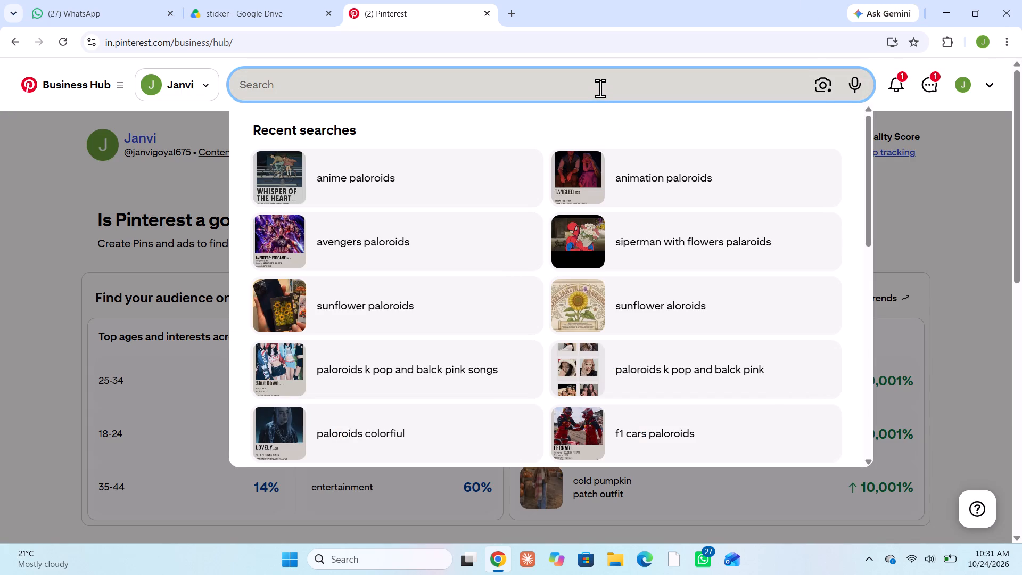
# Search Pinterest for f1 car posters.
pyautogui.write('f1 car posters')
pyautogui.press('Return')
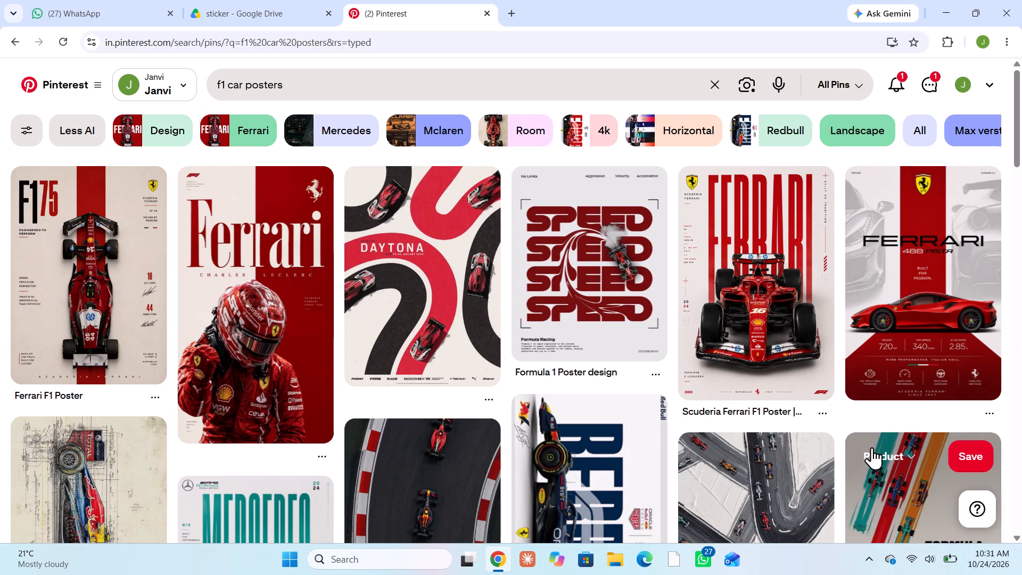
# Turn off the computer's Wi-Fi connection in the Windows quick settings.
pyautogui.click(908, 557)
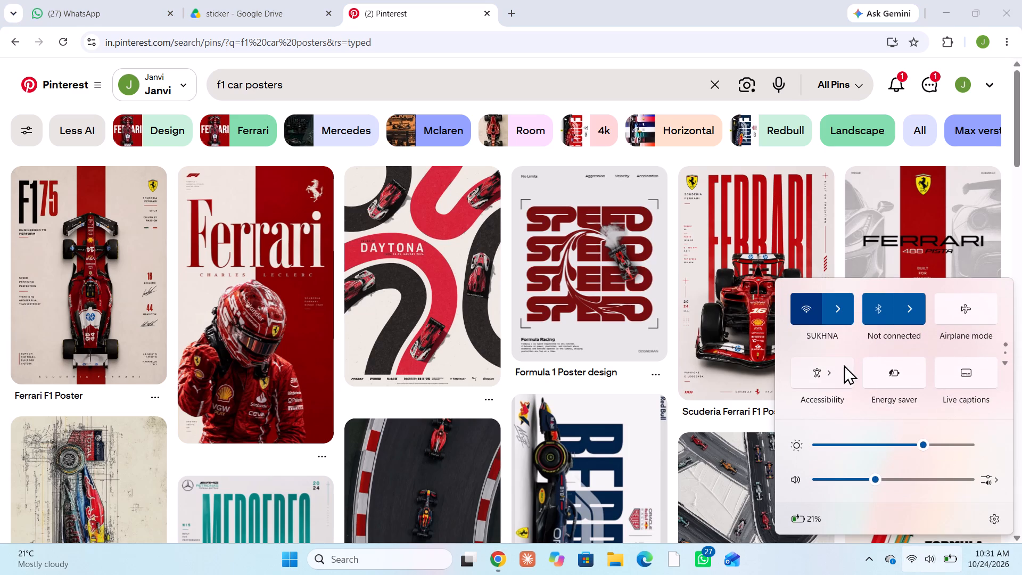
pyautogui.click(797, 313)
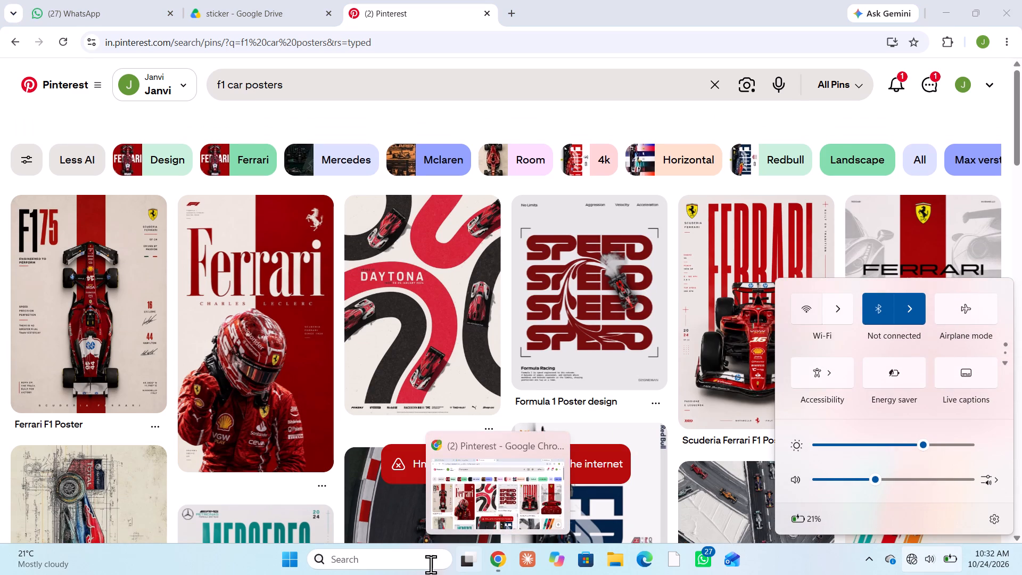
# Open the Windows search, ready to choose an app.
pyautogui.click(413, 565)
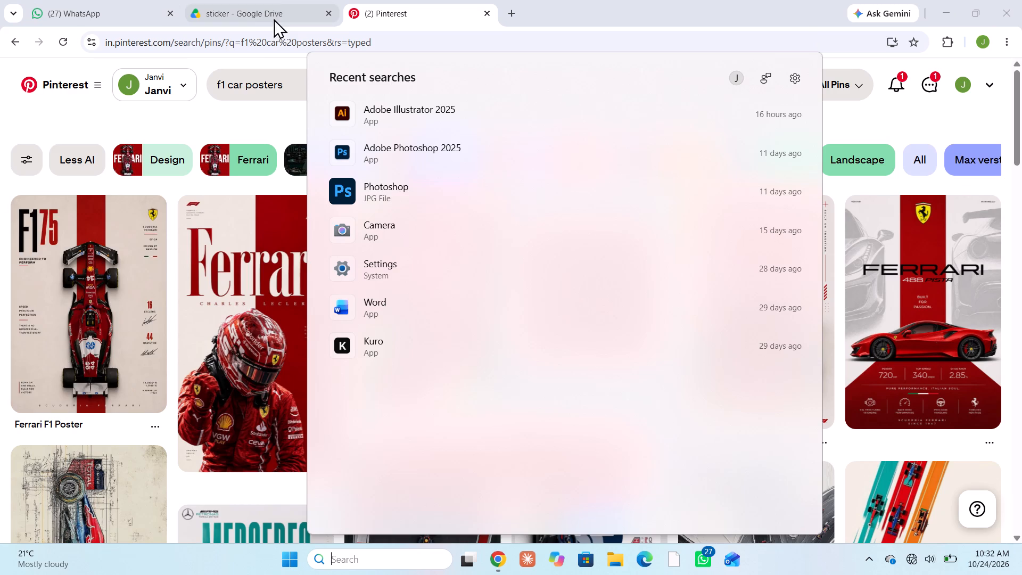
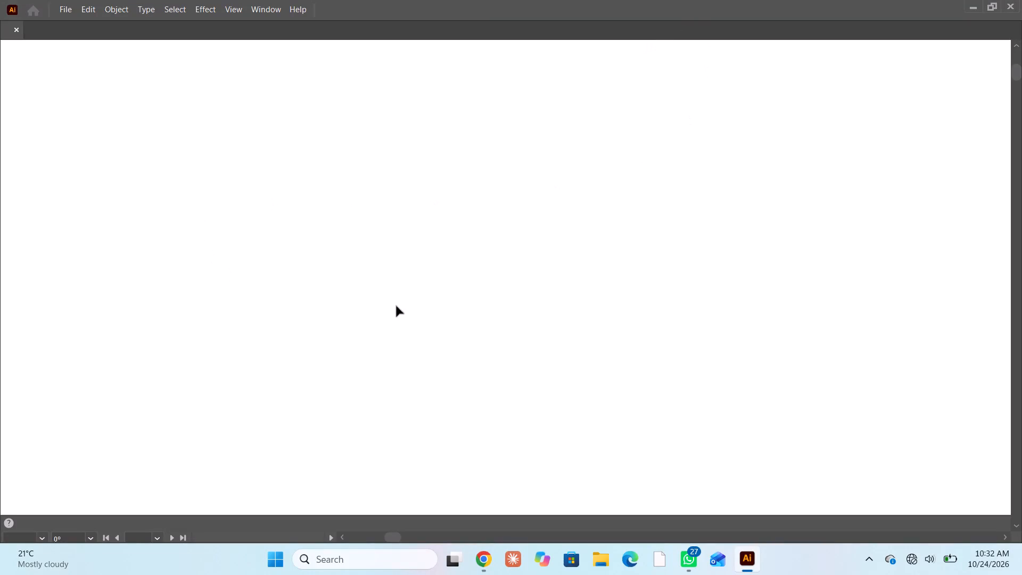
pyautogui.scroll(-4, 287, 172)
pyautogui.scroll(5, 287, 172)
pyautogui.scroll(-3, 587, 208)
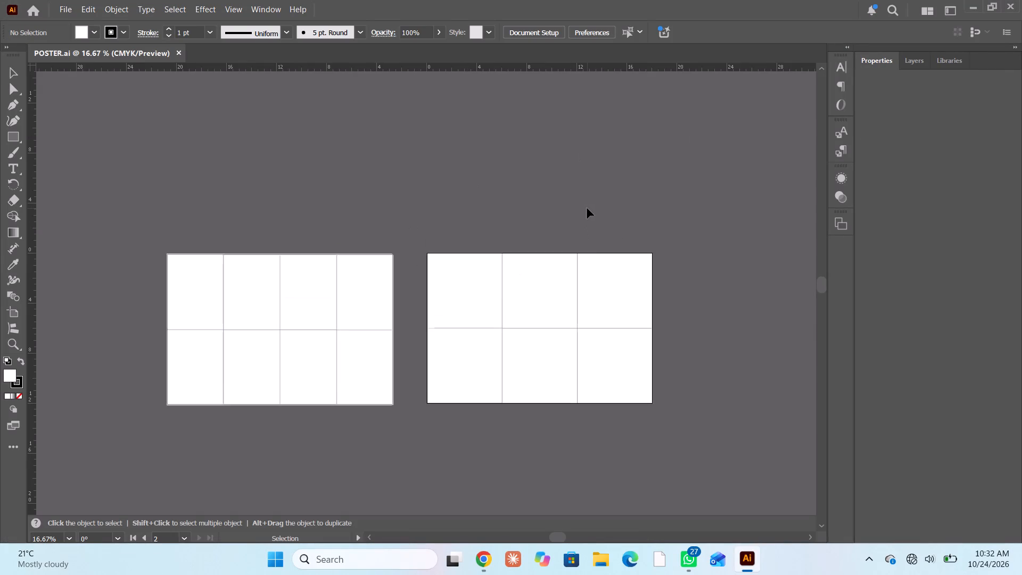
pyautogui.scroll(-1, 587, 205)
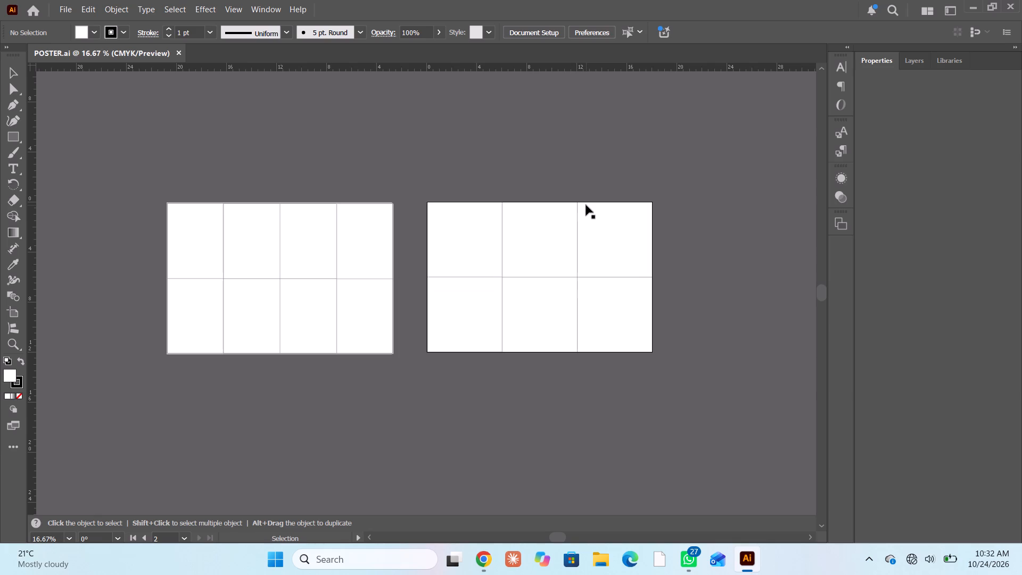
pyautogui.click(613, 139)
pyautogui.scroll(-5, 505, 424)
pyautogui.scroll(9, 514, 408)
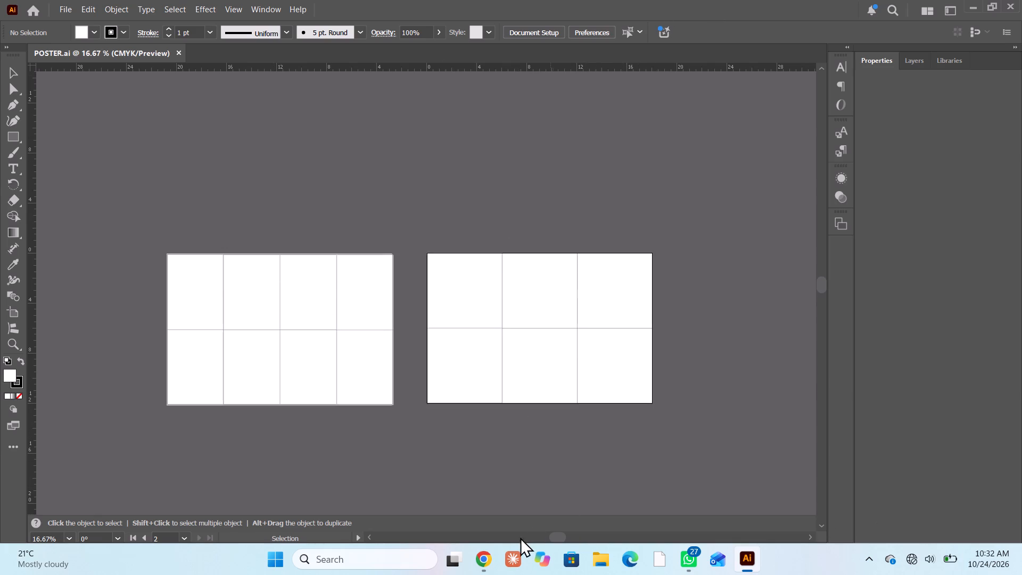
# Switch to Chrome, look through the Pinterest results for f1 car posters, and open the red and black Daytona poster pin.
pyautogui.click(480, 561)
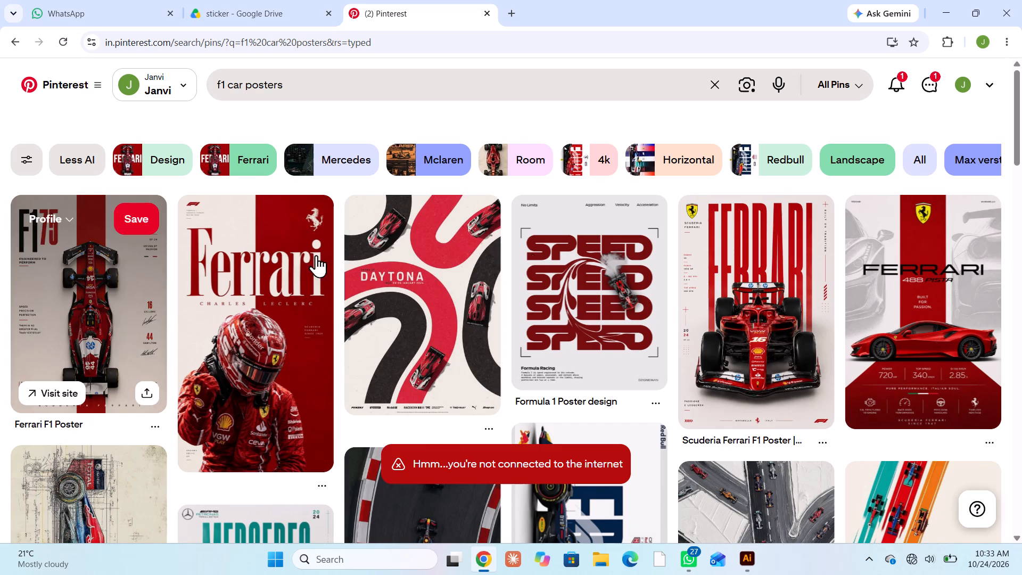
pyautogui.scroll(-3, 811, 291)
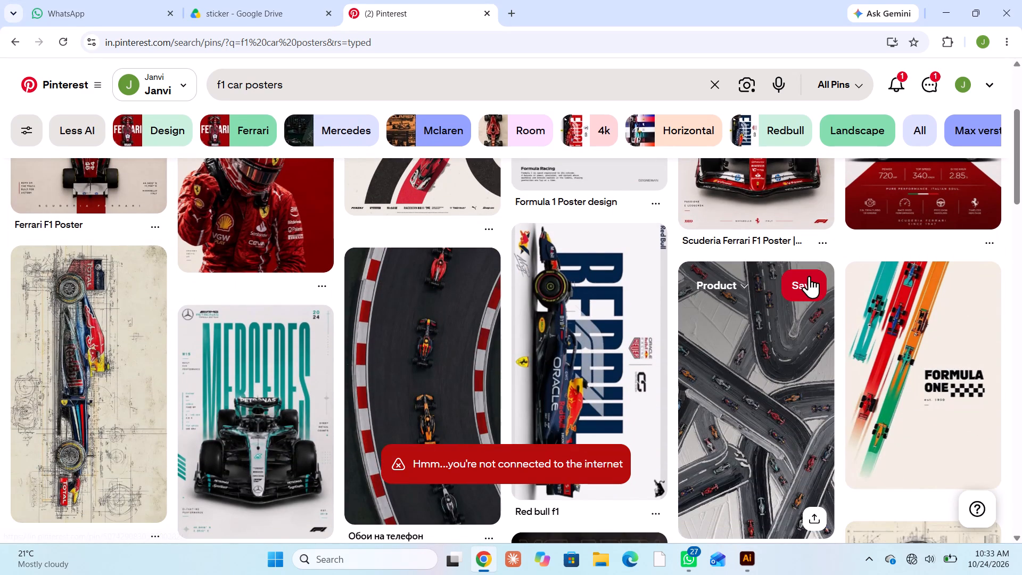
pyautogui.scroll(-2, 809, 274)
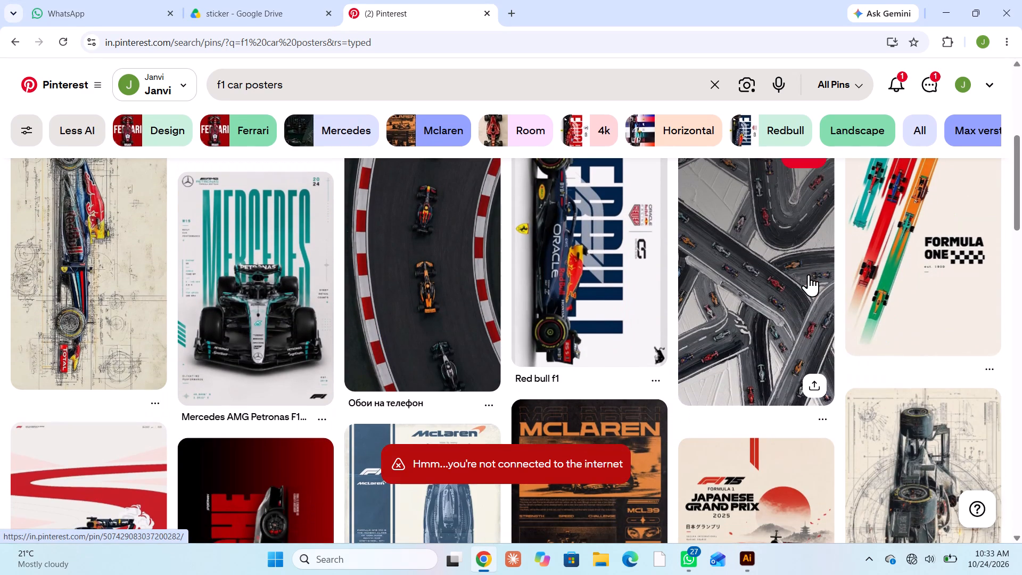
pyautogui.scroll(3, 806, 272)
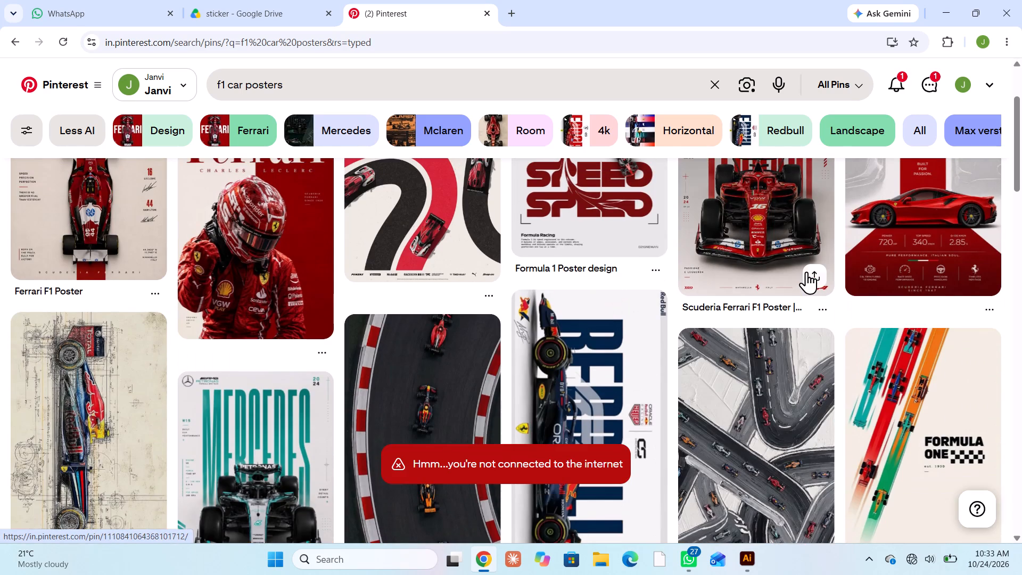
pyautogui.scroll(1, 806, 272)
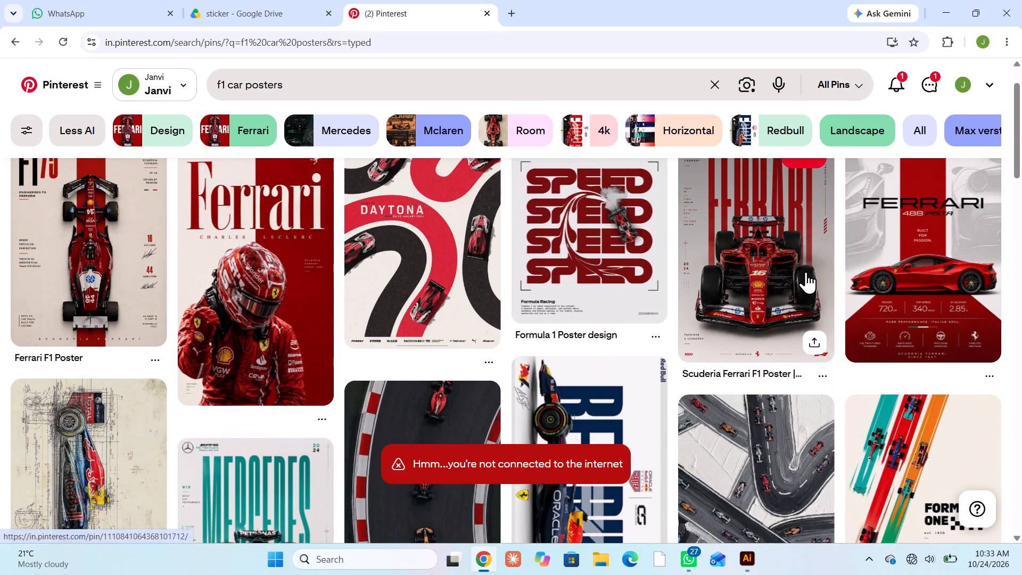
pyautogui.scroll(4, 805, 269)
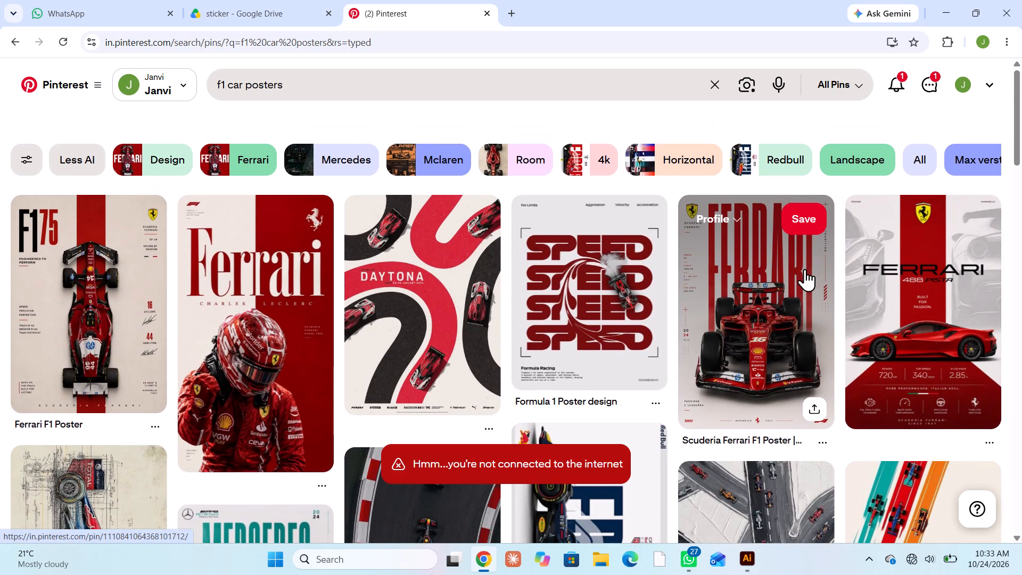
pyautogui.click(410, 337)
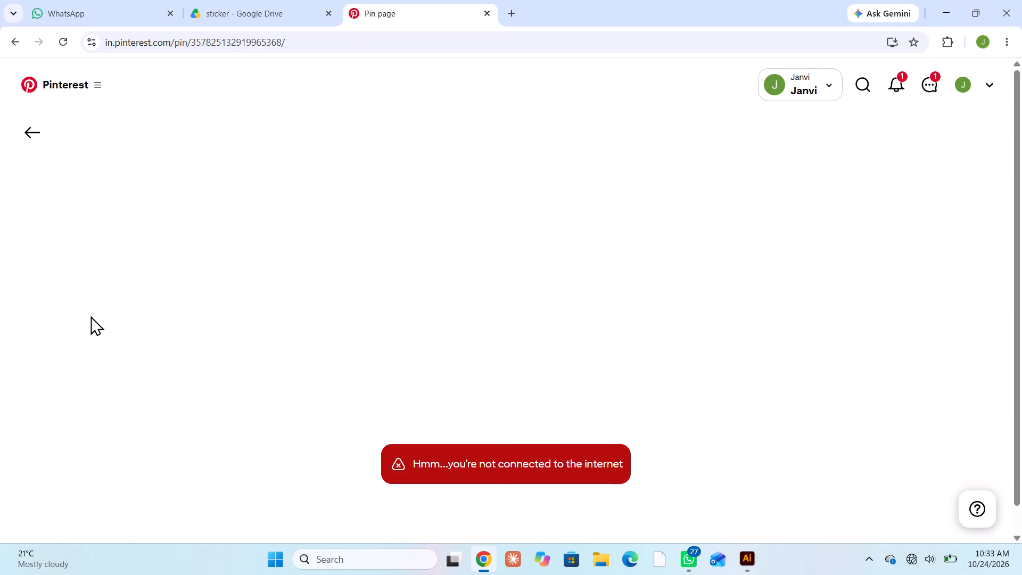
# Turn on Wi-Fi, connect the computer to the open SUKHNA-5G network, and close the network list.
pyautogui.click(906, 557)
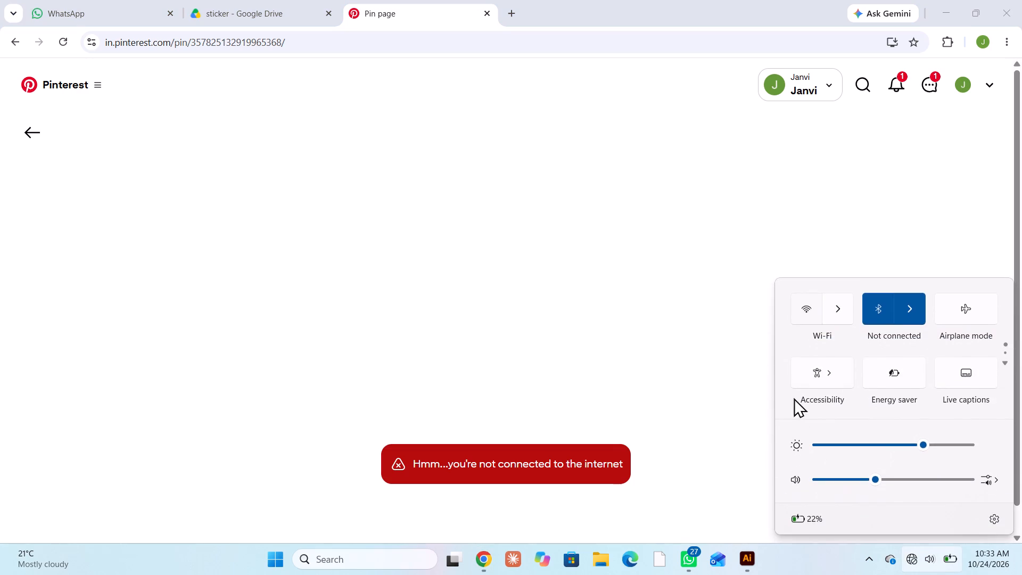
pyautogui.click(812, 314)
pyautogui.click(823, 311)
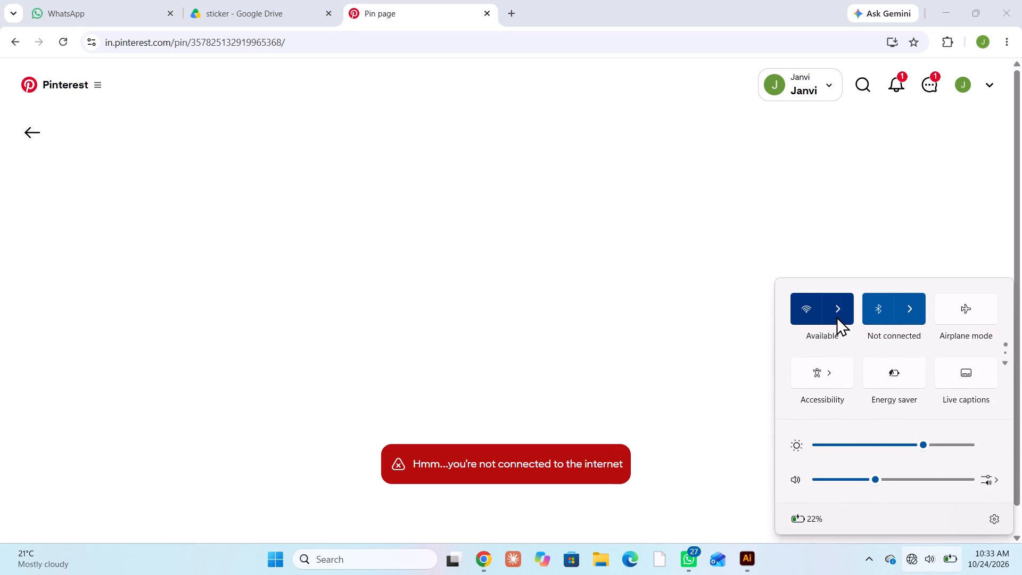
pyautogui.click(836, 316)
pyautogui.click(837, 326)
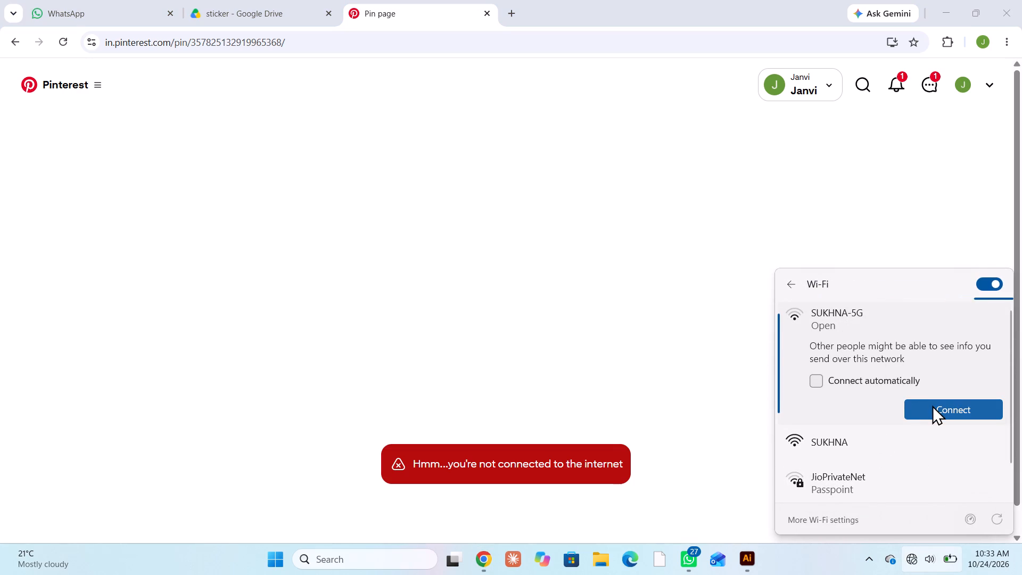
pyautogui.click(933, 409)
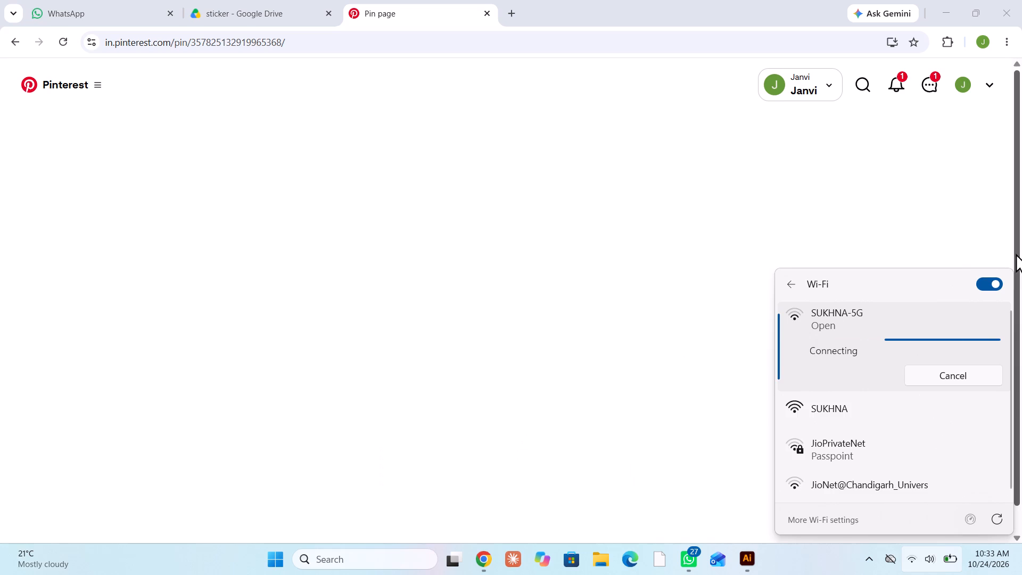
pyautogui.click(334, 340)
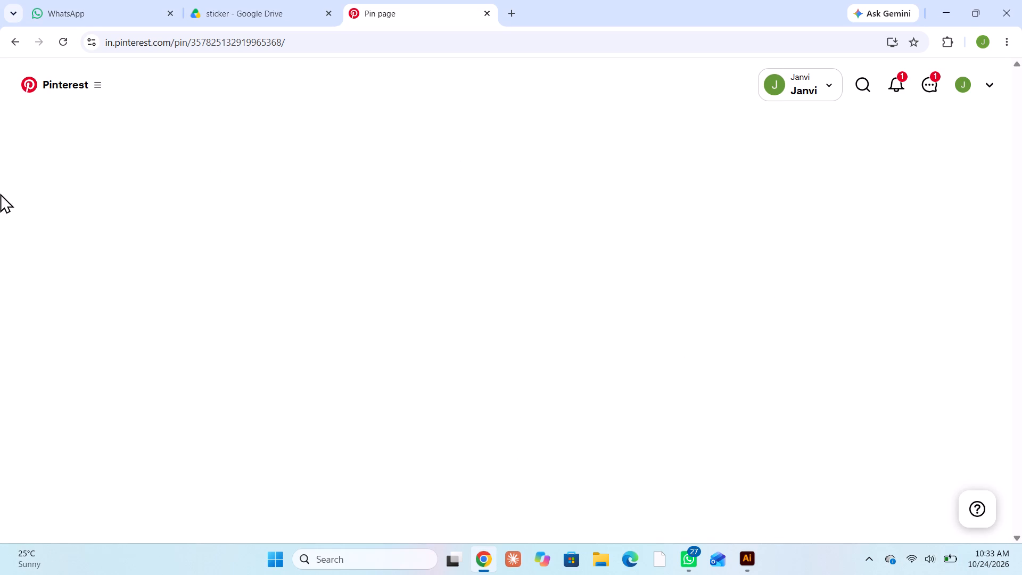
# Return from the blank pin page to the f1 car posters results and reopen the Daytona poster pin.
pyautogui.scroll(-6, 150, 215)
pyautogui.scroll(7, 150, 215)
pyautogui.scroll(-7, 150, 215)
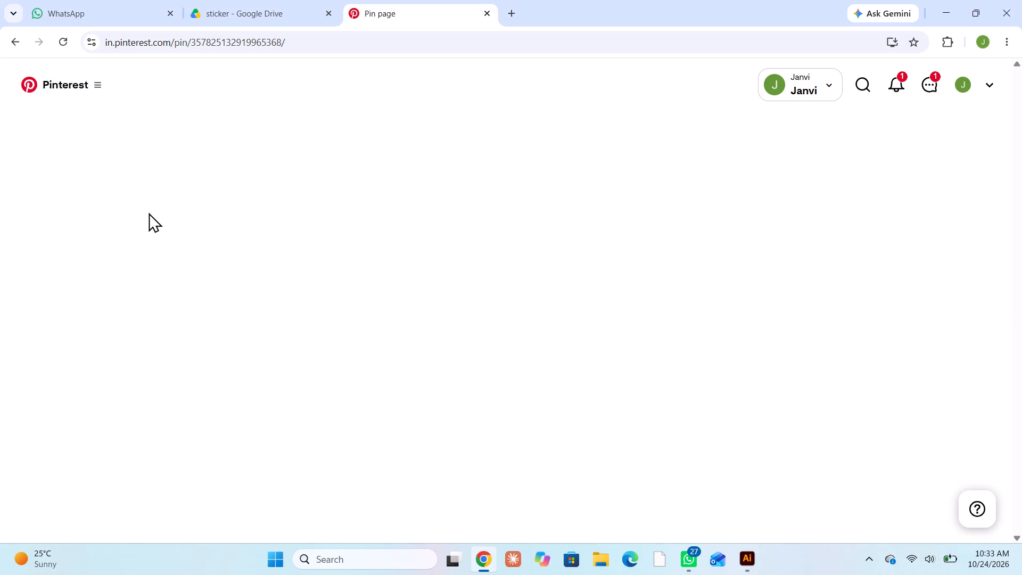
pyautogui.scroll(2, 145, 198)
pyautogui.scroll(-4, 145, 198)
pyautogui.scroll(1, 145, 198)
pyautogui.click(252, 18)
pyautogui.click(387, 11)
pyautogui.click(13, 37)
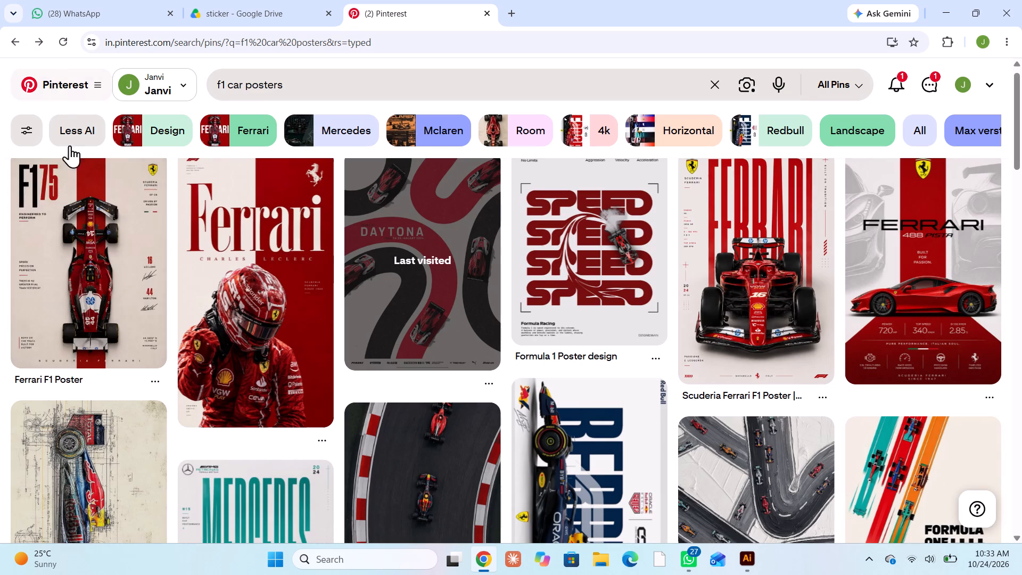
pyautogui.click(386, 243)
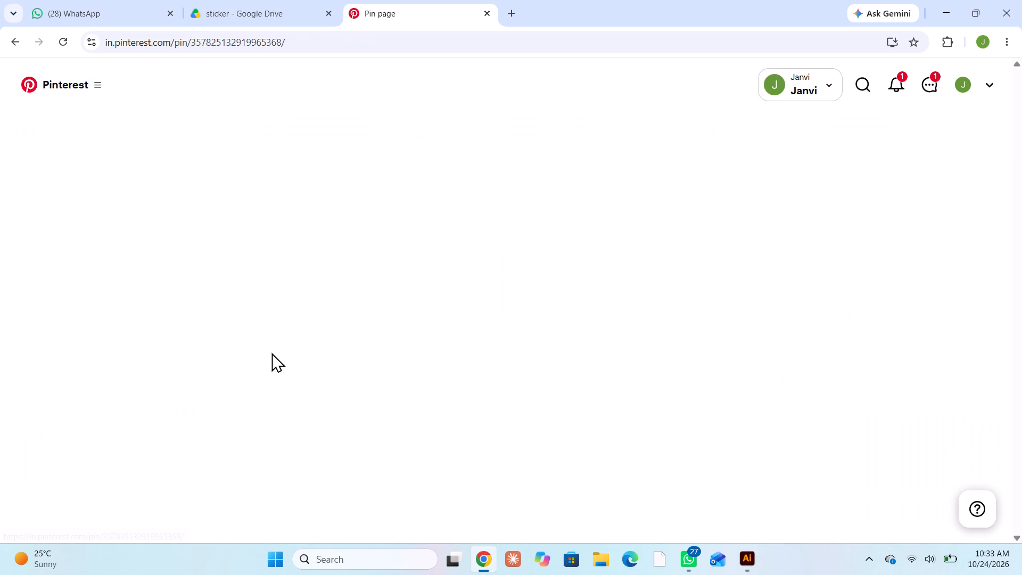
pyautogui.scroll(-3, 166, 190)
pyautogui.scroll(1, 166, 189)
pyautogui.scroll(-3, 166, 189)
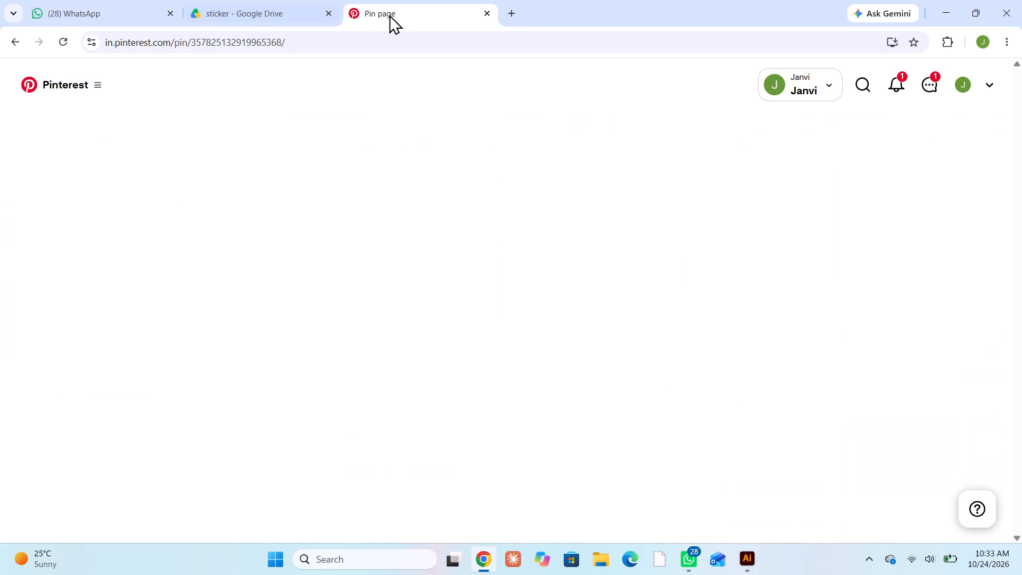
pyautogui.click(389, 14)
# In Google Drive, go back from the sticker folder to Print file, view the poster folder, and return to Print file.
pyautogui.click(247, 19)
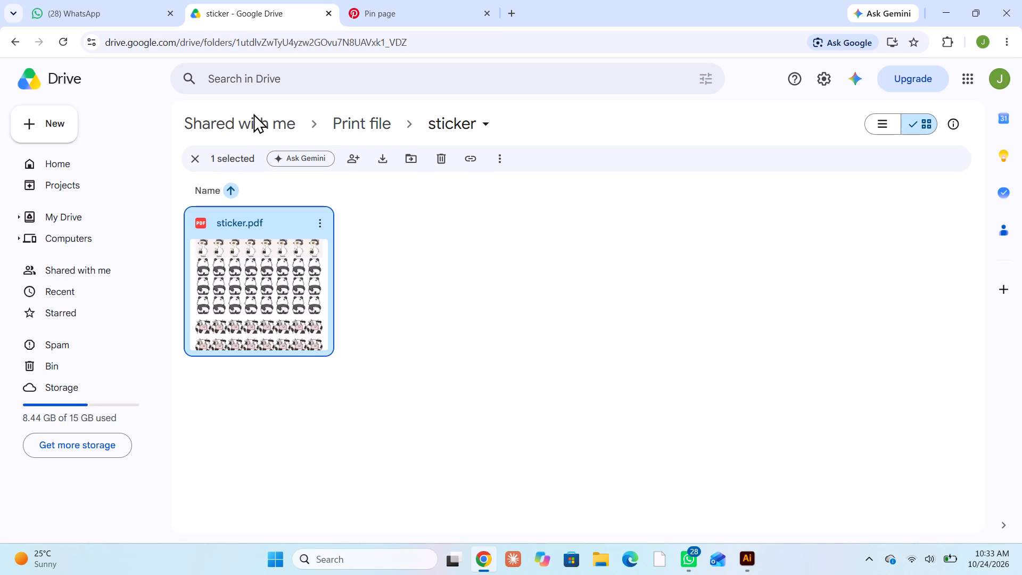
pyautogui.click(10, 37)
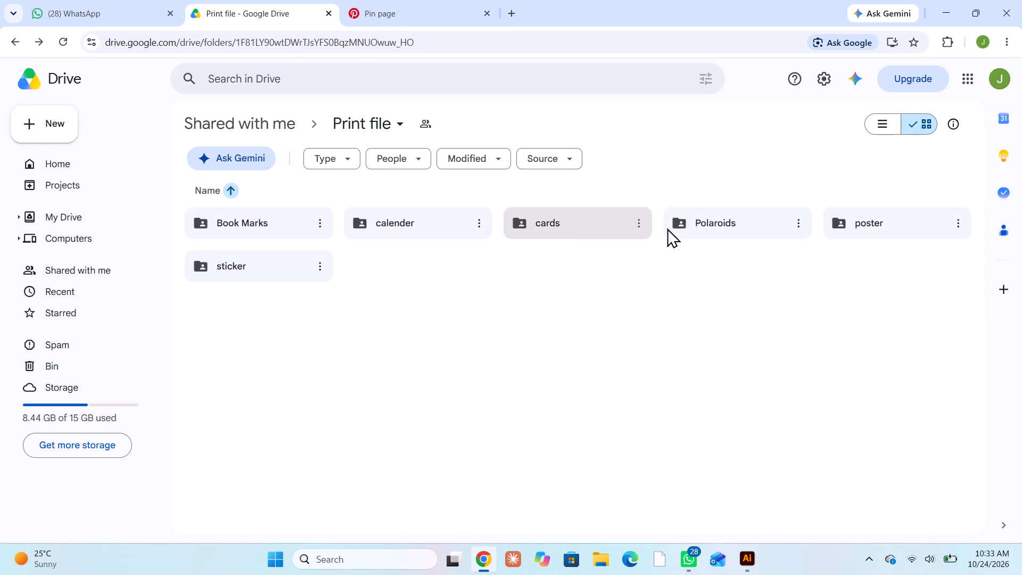
pyautogui.click(678, 224)
pyautogui.doubleClick(862, 227)
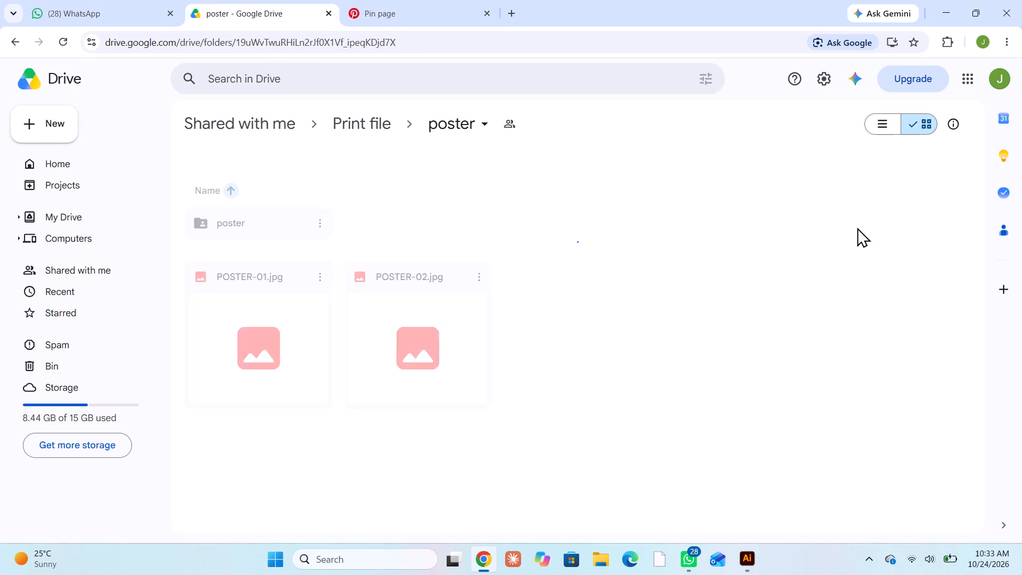
pyautogui.click(10, 37)
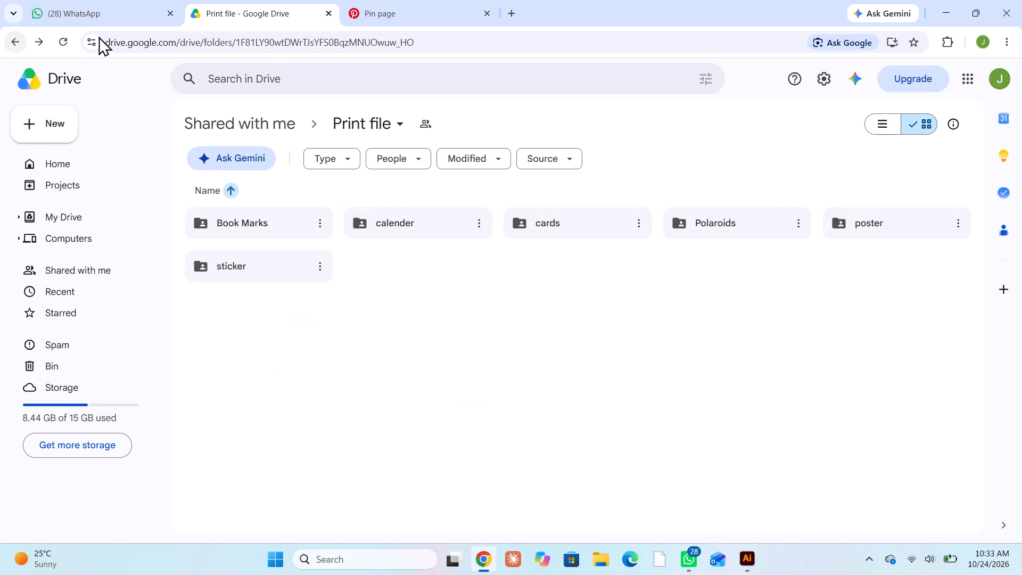
# Switch to Pinterest and reload the WEC Hypercar pin page.
pyautogui.click(390, 20)
pyautogui.click(270, 14)
pyautogui.click(419, 30)
pyautogui.click(408, 17)
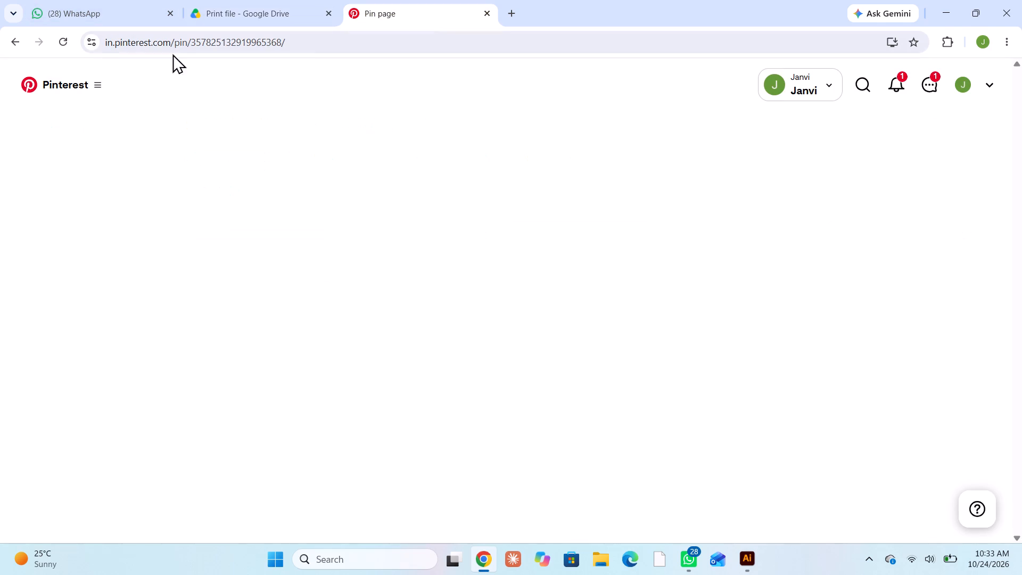
pyautogui.click(12, 39)
pyautogui.click(407, 243)
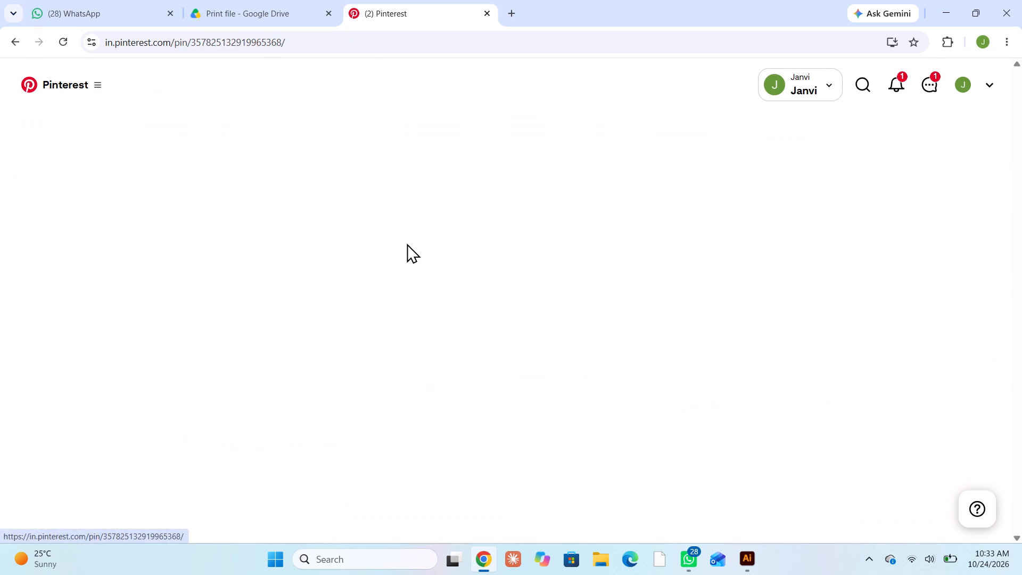
pyautogui.click(62, 47)
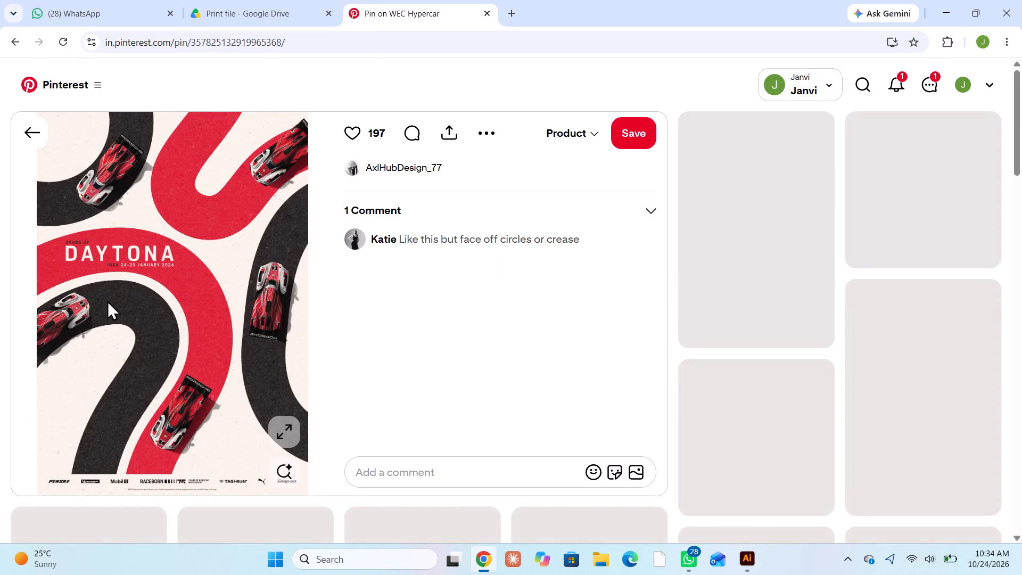
# Look through the related racing pins, copy the Daytona poster image from the WEC Hypercar pin, and return to POSTER.ai in Illustrator.
pyautogui.scroll(-4, 122, 281)
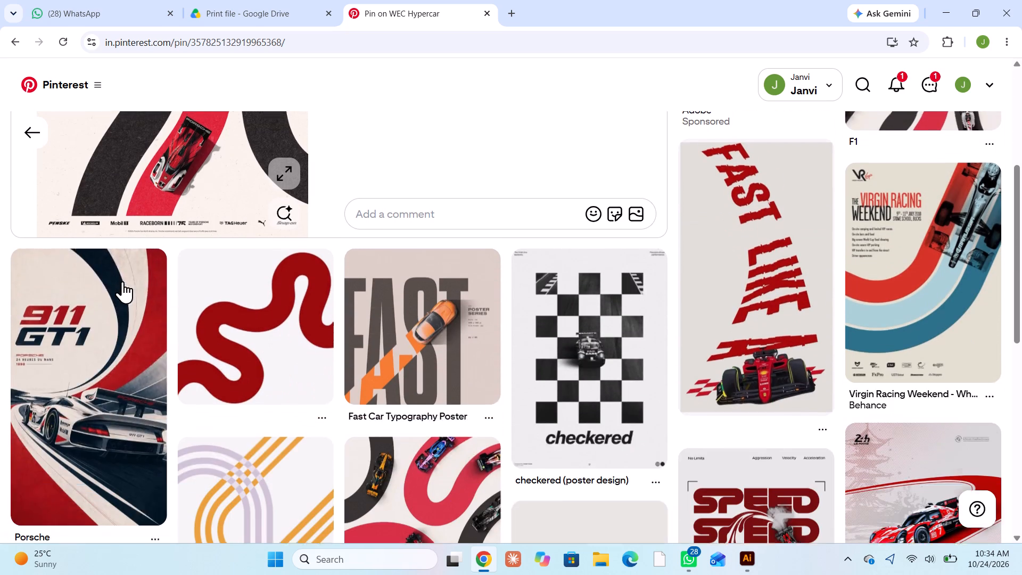
pyautogui.scroll(3, 122, 281)
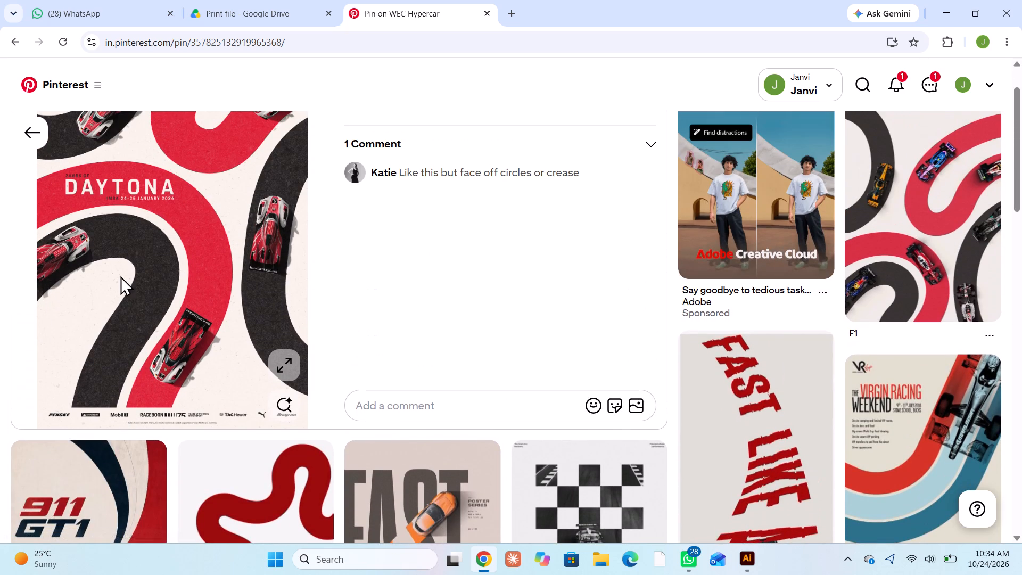
pyautogui.scroll(-2, 109, 241)
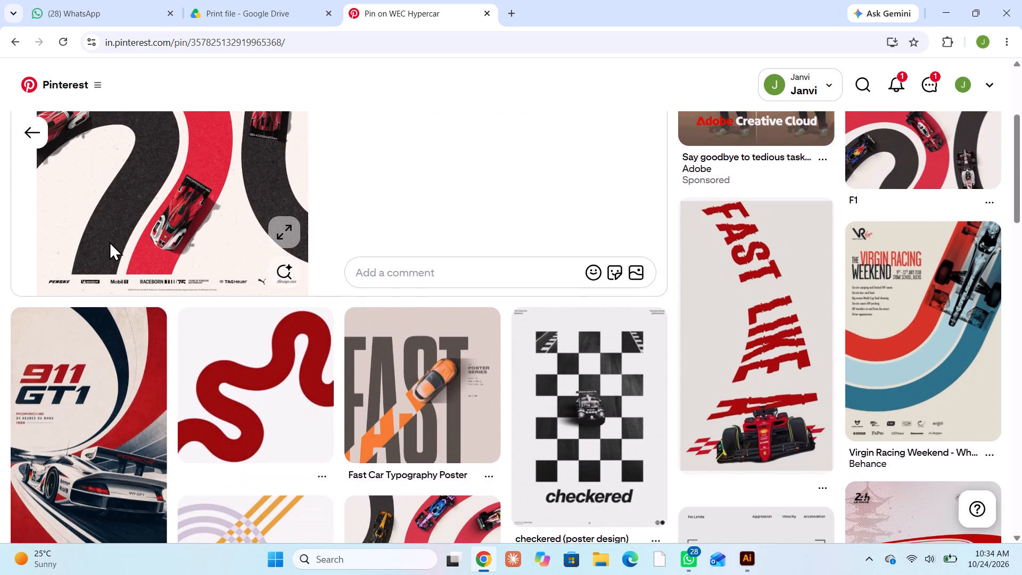
pyautogui.scroll(-1, 109, 241)
pyautogui.scroll(4, 109, 241)
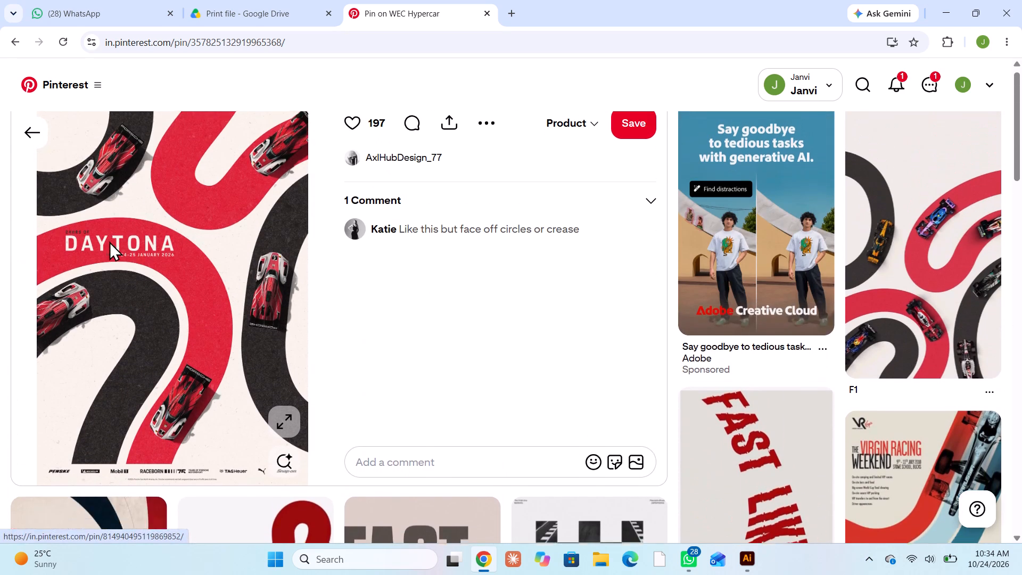
pyautogui.rightClick(92, 220)
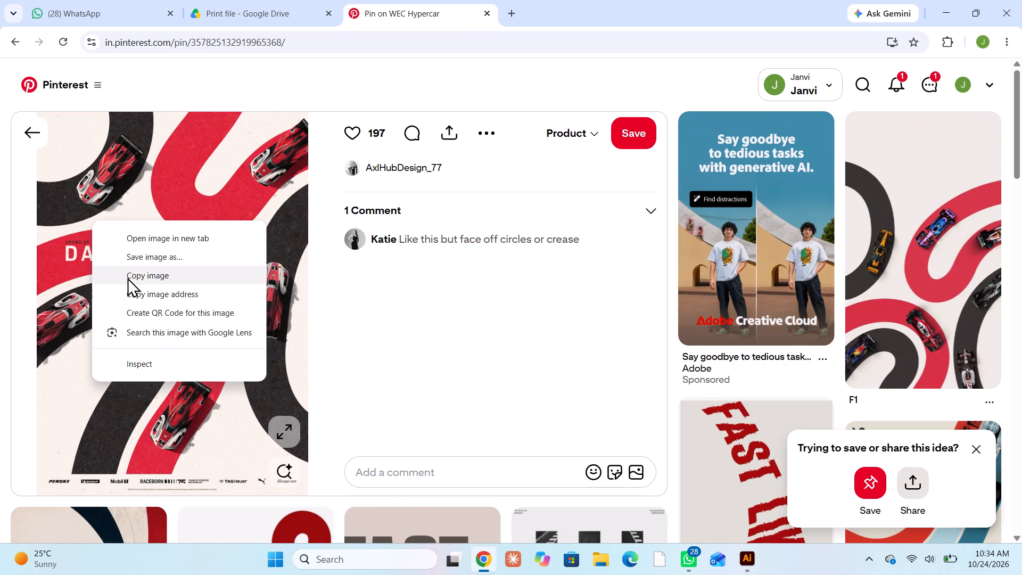
pyautogui.click(127, 277)
pyautogui.click(751, 564)
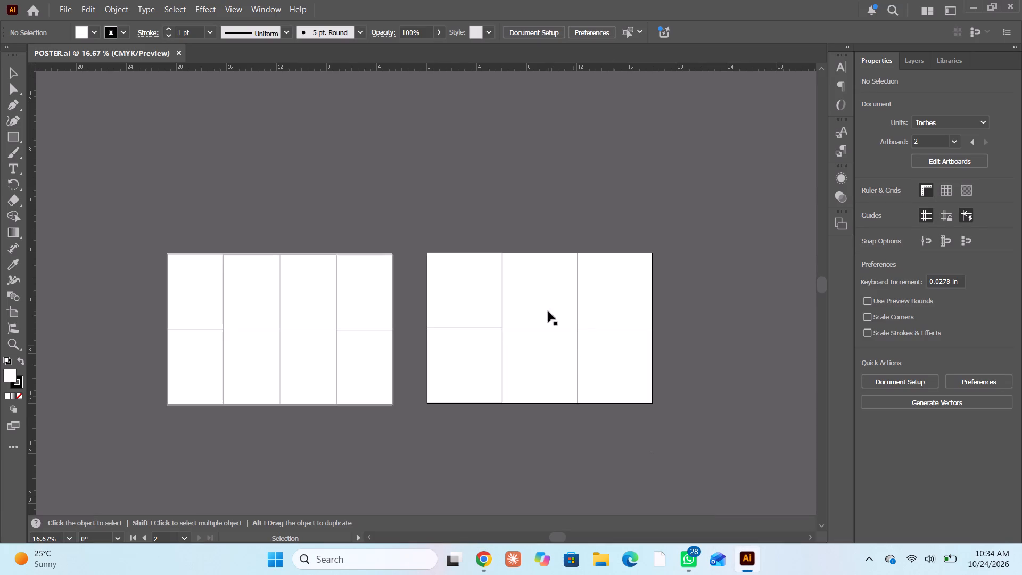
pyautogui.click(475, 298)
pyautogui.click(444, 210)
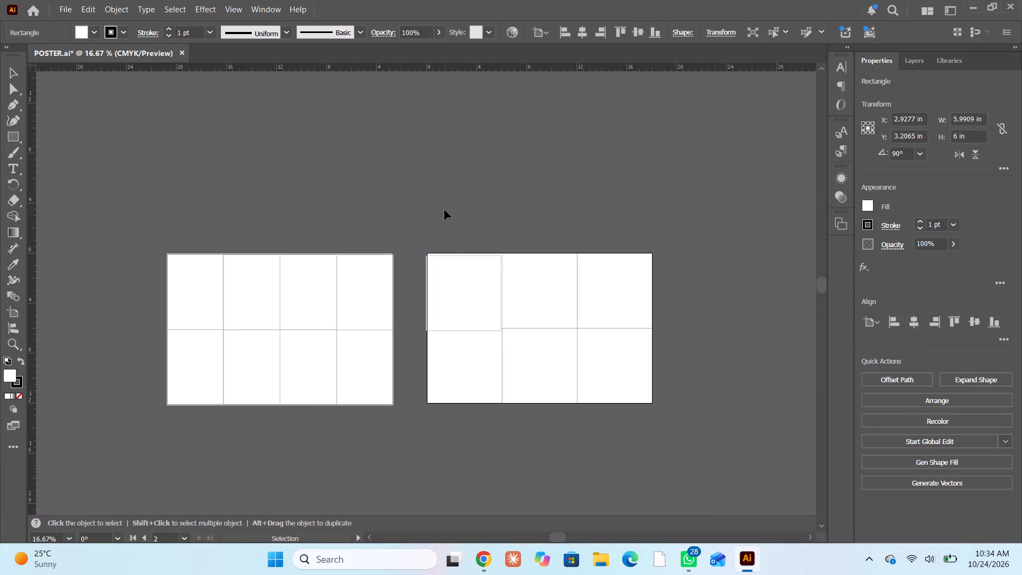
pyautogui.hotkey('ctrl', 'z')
# Paste the copied Daytona poster image and move it over the six-cell artboard.
pyautogui.click(422, 237)
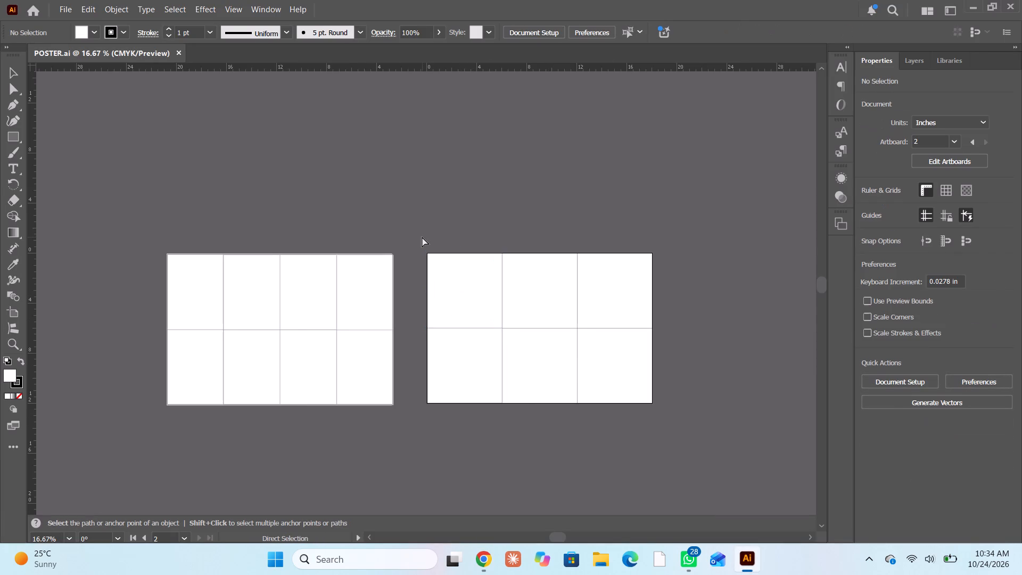
pyautogui.hotkey('ctrl', 'v')
pyautogui.keyDown('ctrl'); pyautogui.click(422, 237); pyautogui.keyUp('ctrl')
pyautogui.moveTo(452, 361); pyautogui.dragTo(502, 359)
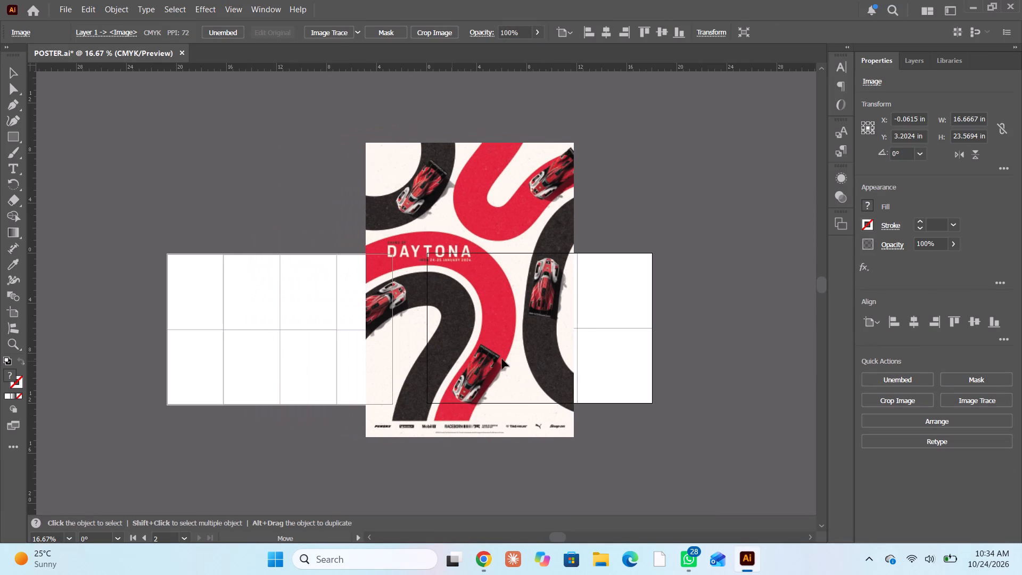
pyautogui.moveTo(502, 359); pyautogui.dragTo(507, 357)
# Scale the Daytona poster down to about 7.16 × 10.13 in and align its top with the six-cell artboard's upper edge.
pyautogui.moveTo(378, 435); pyautogui.dragTo(442, 352)
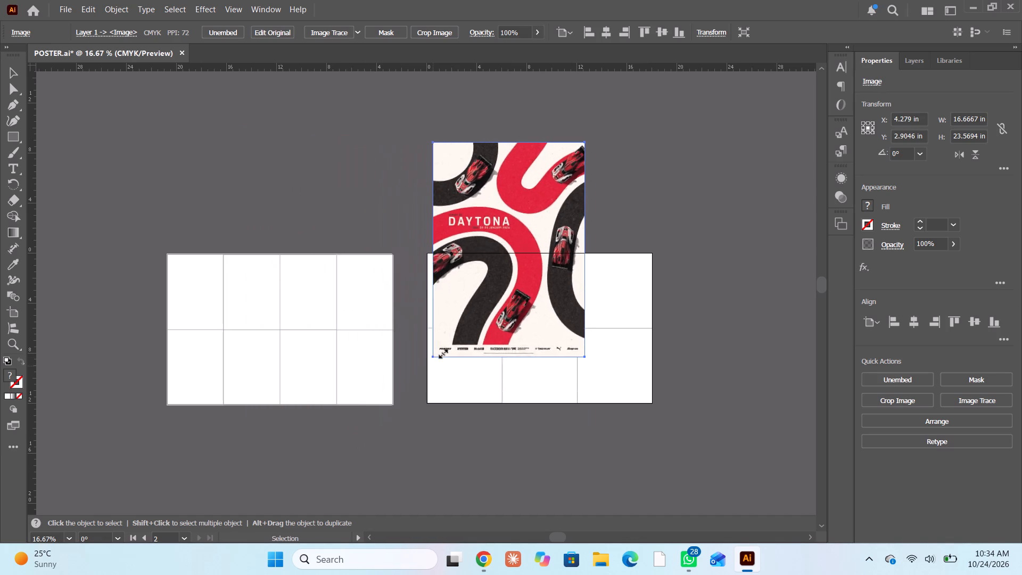
pyautogui.moveTo(442, 352); pyautogui.dragTo(495, 272)
pyautogui.moveTo(535, 218); pyautogui.dragTo(460, 331)
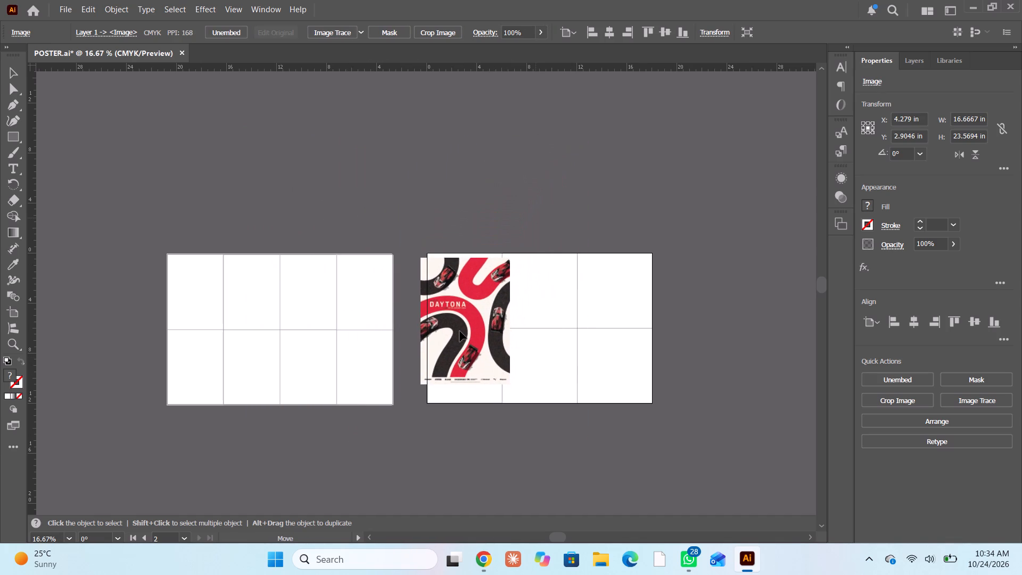
pyautogui.moveTo(460, 331); pyautogui.dragTo(454, 328)
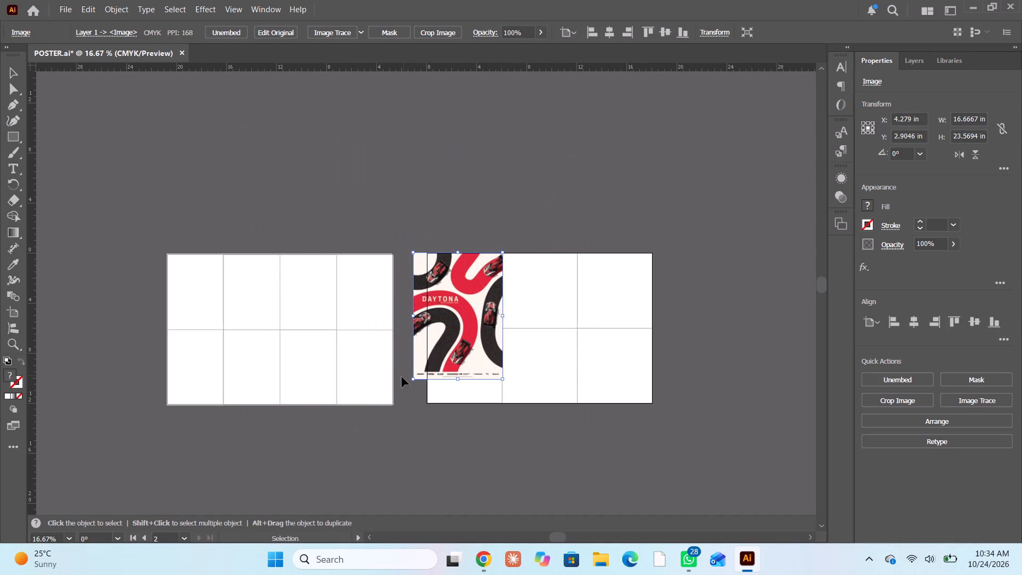
# Enlarge the Daytona poster proportionally to about 8.65 × 12.24 in so it spans the artboard's full height.
pyautogui.moveTo(414, 381); pyautogui.dragTo(428, 356)
pyautogui.hotkey('ctrl', 'z')
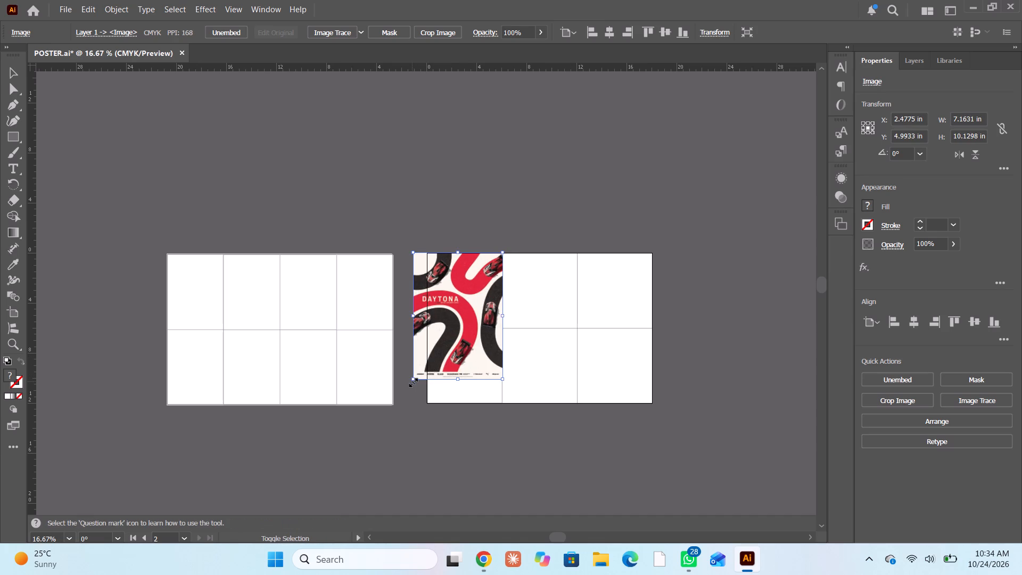
pyautogui.keyDown('shift'); pyautogui.moveTo(412, 381); pyautogui.dragTo(448, 327); pyautogui.keyUp('shift')
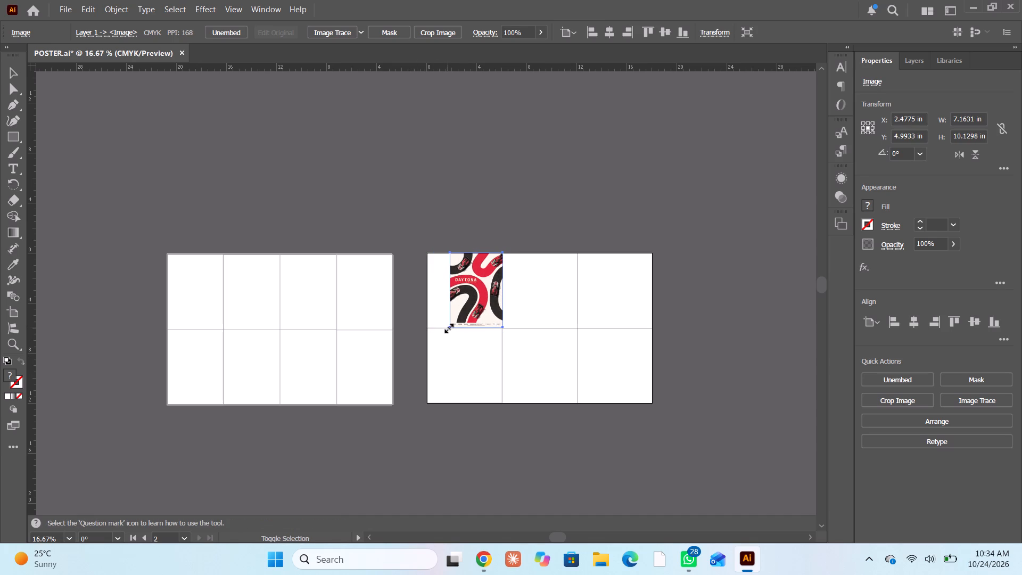
pyautogui.keyDown('shift'); pyautogui.moveTo(448, 327); pyautogui.dragTo(428, 362); pyautogui.keyUp('shift')
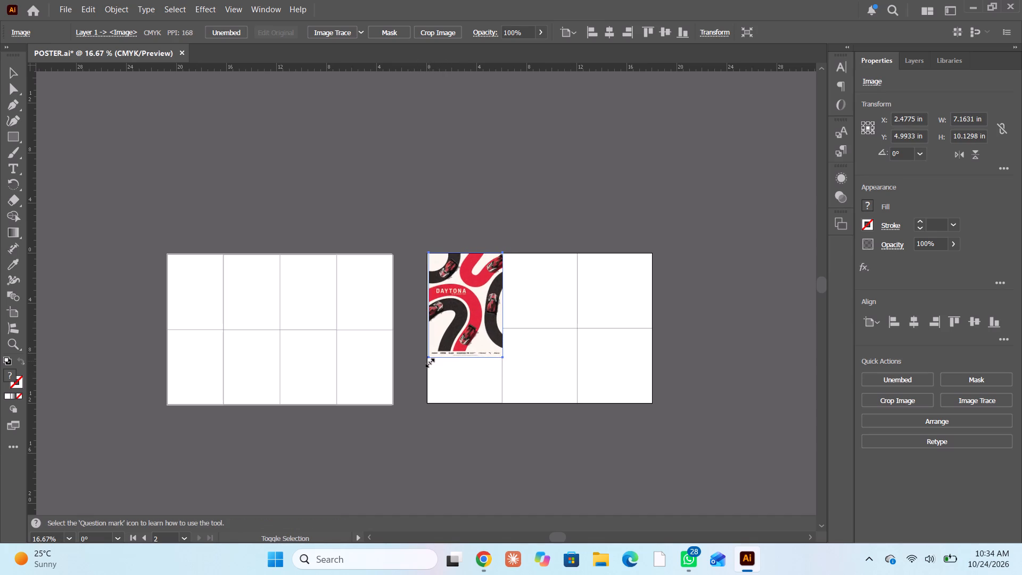
pyautogui.keyDown('shift'); pyautogui.moveTo(428, 362); pyautogui.dragTo(428, 365); pyautogui.keyUp('shift')
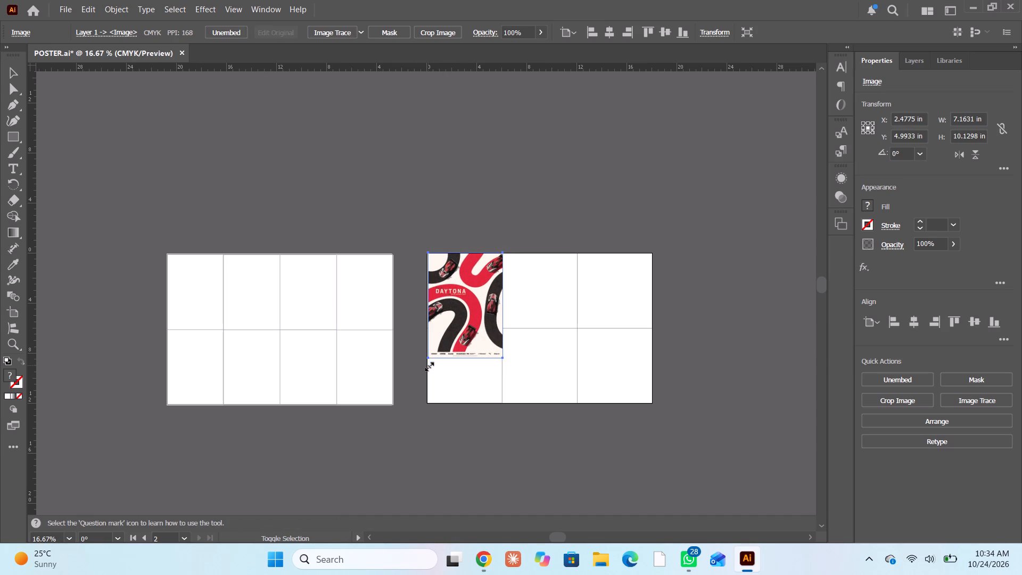
pyautogui.keyDown('shift'); pyautogui.moveTo(428, 365); pyautogui.dragTo(396, 409); pyautogui.keyUp('shift')
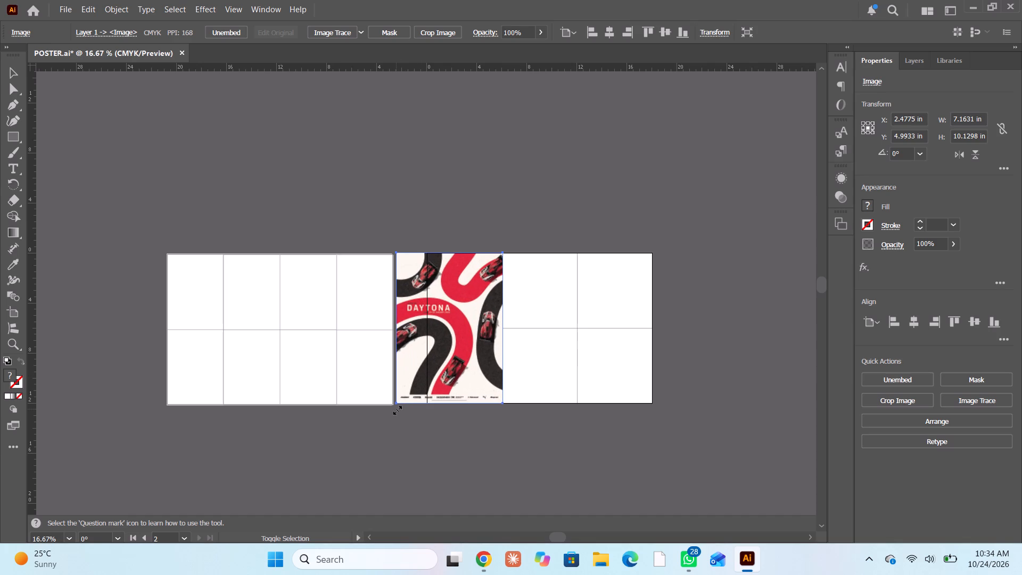
pyautogui.keyDown('shift'); pyautogui.moveTo(396, 409); pyautogui.dragTo(394, 409); pyautogui.keyUp('shift')
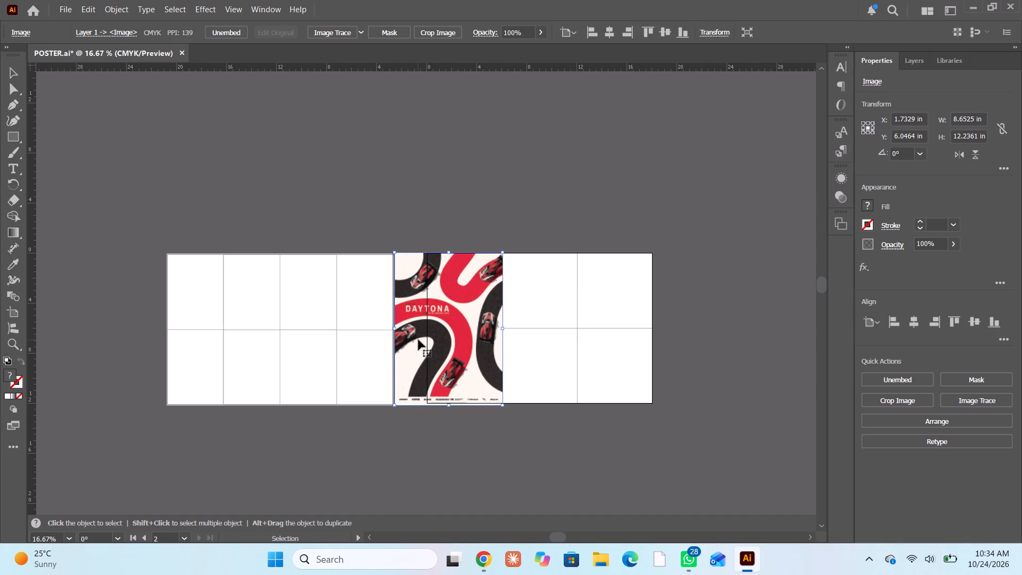
# Move the Daytona poster to the six-cell artboard's left edge and reduce it to about 8.44 × 11.93 in.
pyautogui.moveTo(418, 340); pyautogui.dragTo(461, 345)
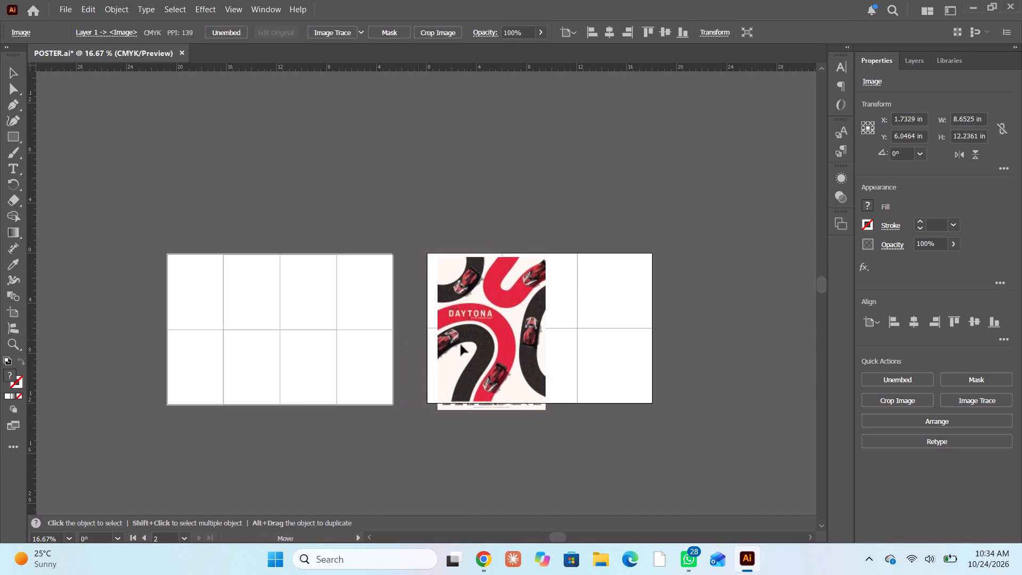
pyautogui.moveTo(461, 345); pyautogui.dragTo(451, 341)
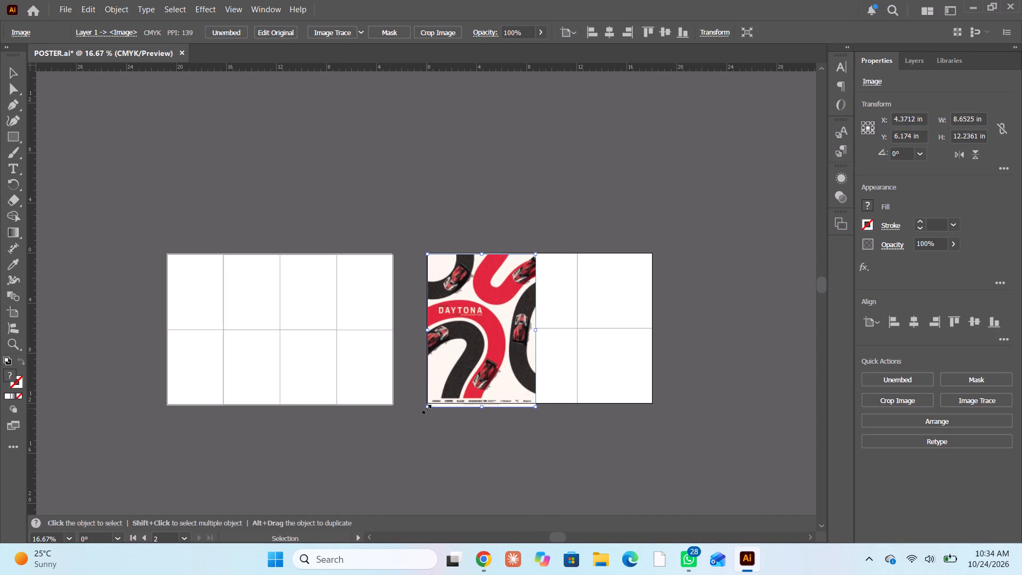
pyautogui.keyDown('shift'); pyautogui.moveTo(425, 408); pyautogui.dragTo(427, 400); pyautogui.keyUp('shift')
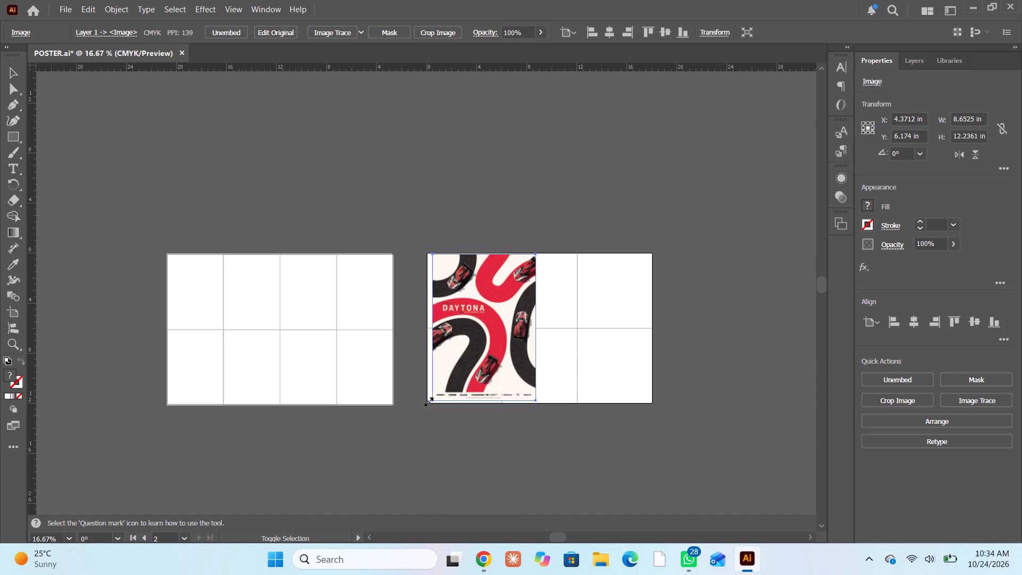
pyautogui.keyDown('shift'); pyautogui.moveTo(427, 400); pyautogui.dragTo(422, 403); pyautogui.keyUp('shift')
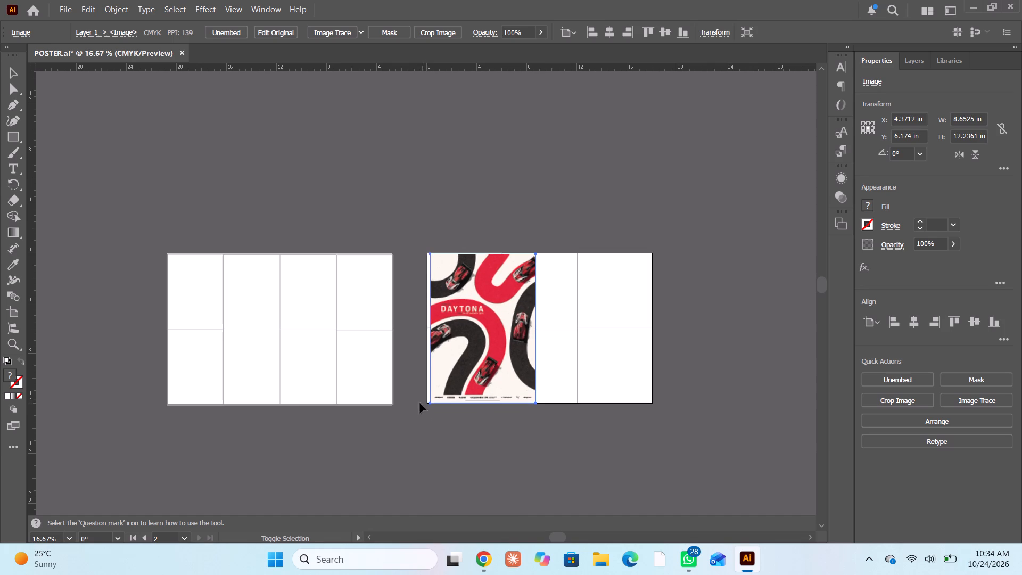
pyautogui.moveTo(470, 351); pyautogui.dragTo(465, 353)
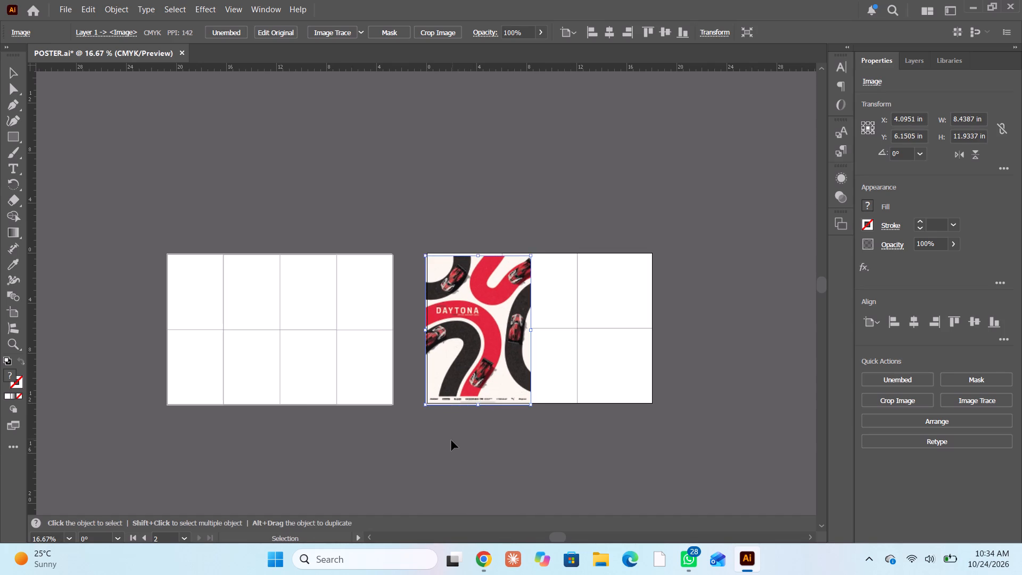
pyautogui.click(451, 441)
# Switch to Pinterest in Chrome, open the square pin of F1 cars on curving red and black tracks, and copy its image.
pyautogui.click(483, 563)
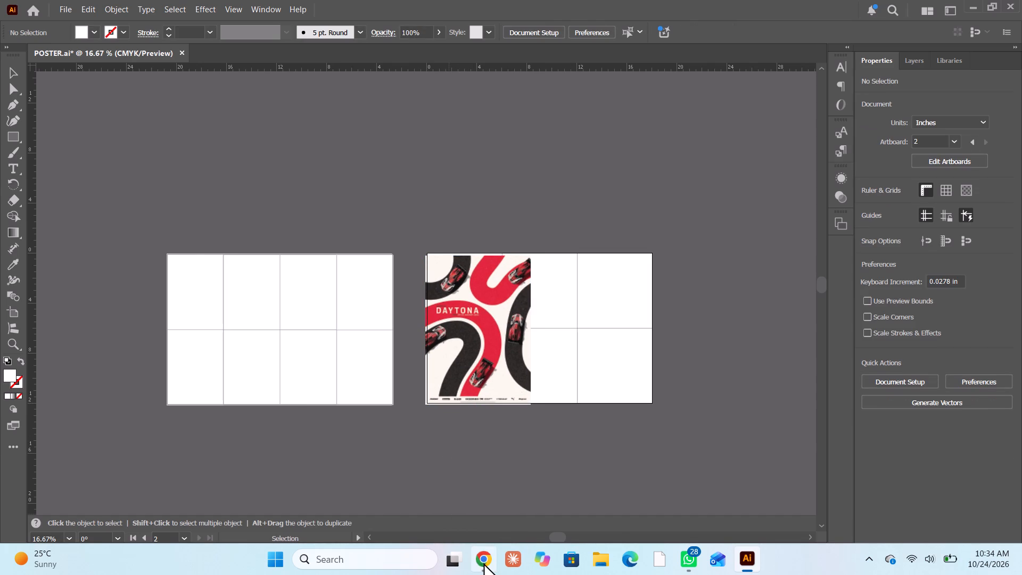
pyautogui.scroll(-6, 295, 390)
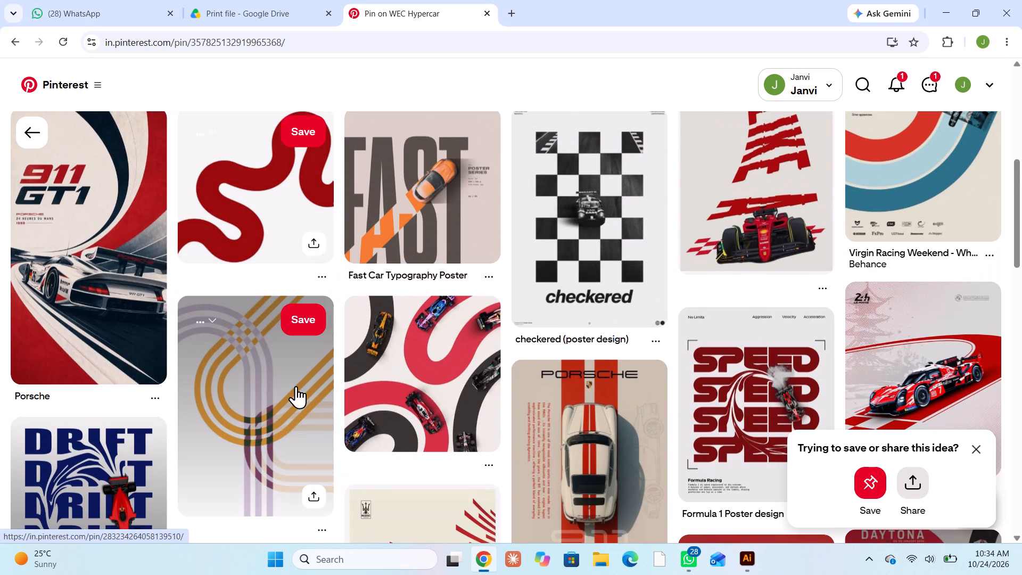
pyautogui.scroll(-3, 296, 386)
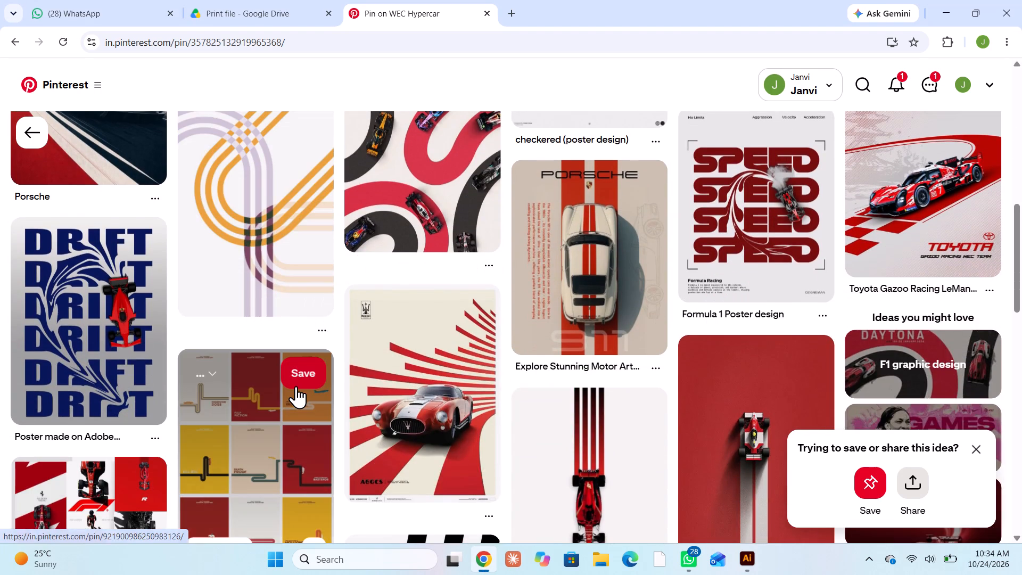
pyautogui.scroll(3, 445, 338)
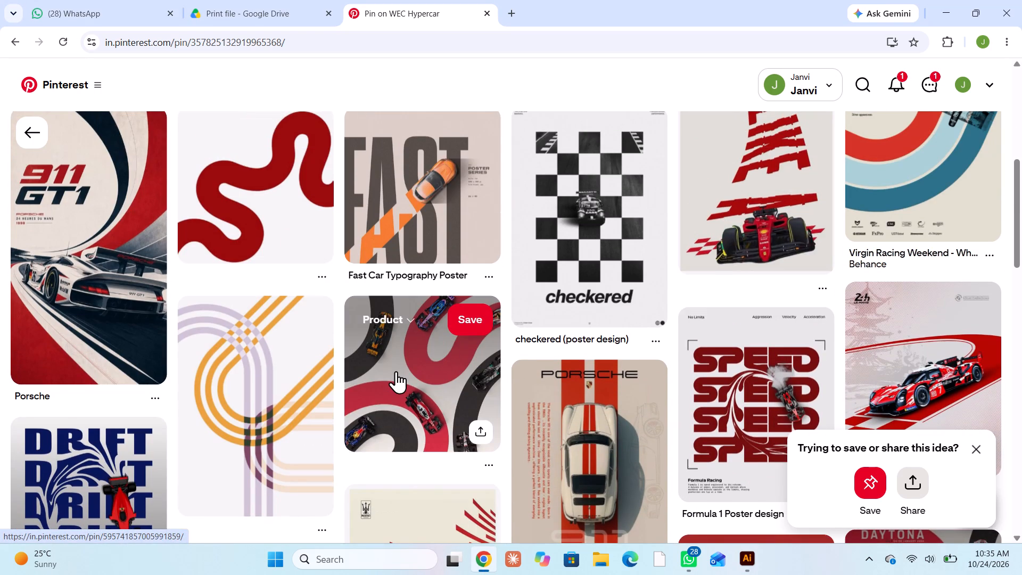
pyautogui.click(412, 391)
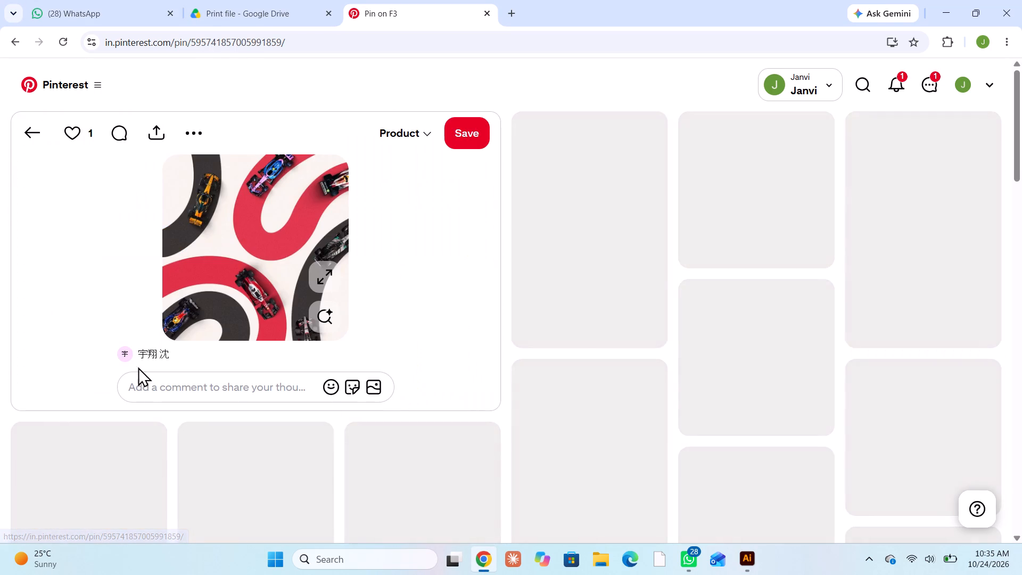
pyautogui.rightClick(239, 266)
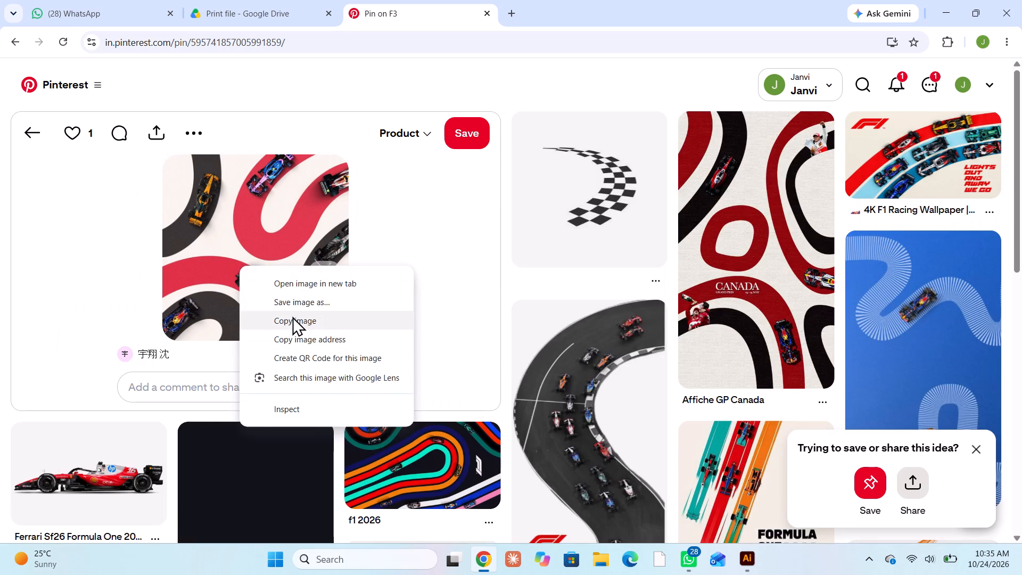
pyautogui.click(289, 322)
# Paste the copied F1 track image into POSTER.ai and move it over the six-cell artboard's upper-right corner.
pyautogui.click(748, 561)
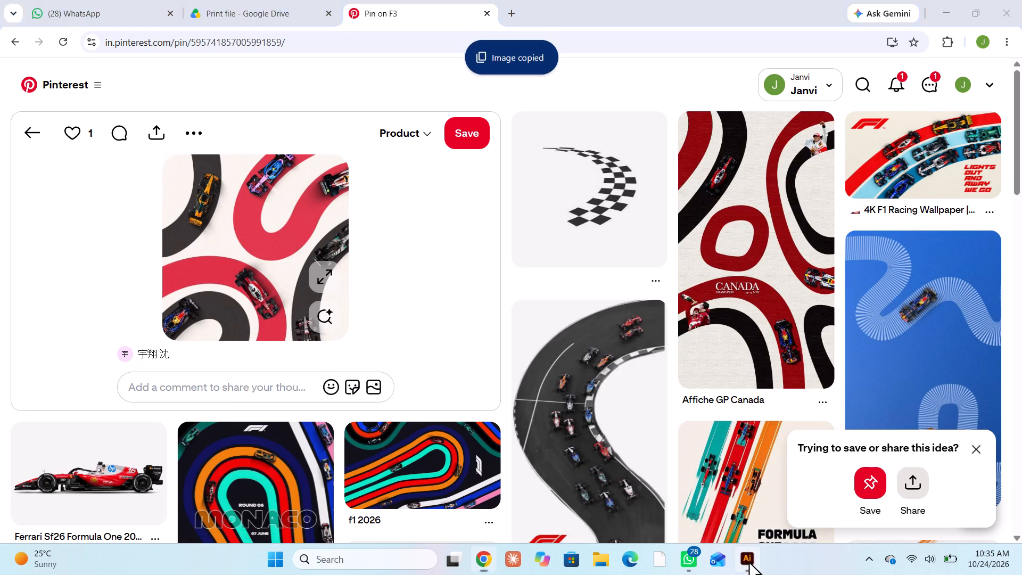
pyautogui.moveTo(509, 201); pyautogui.dragTo(518, 199)
pyautogui.hotkey('ctrl', 'v')
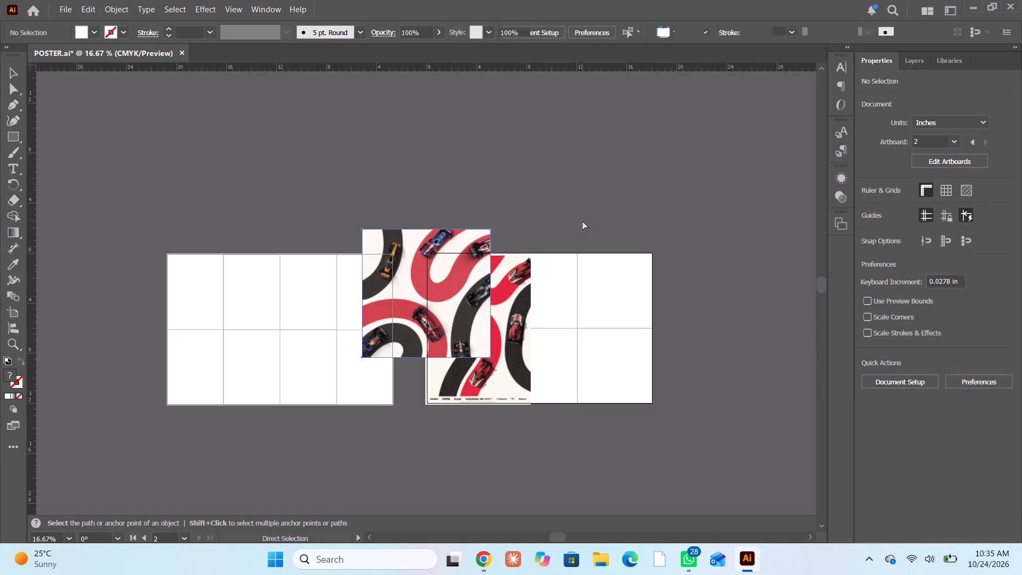
pyautogui.moveTo(435, 319); pyautogui.dragTo(630, 302)
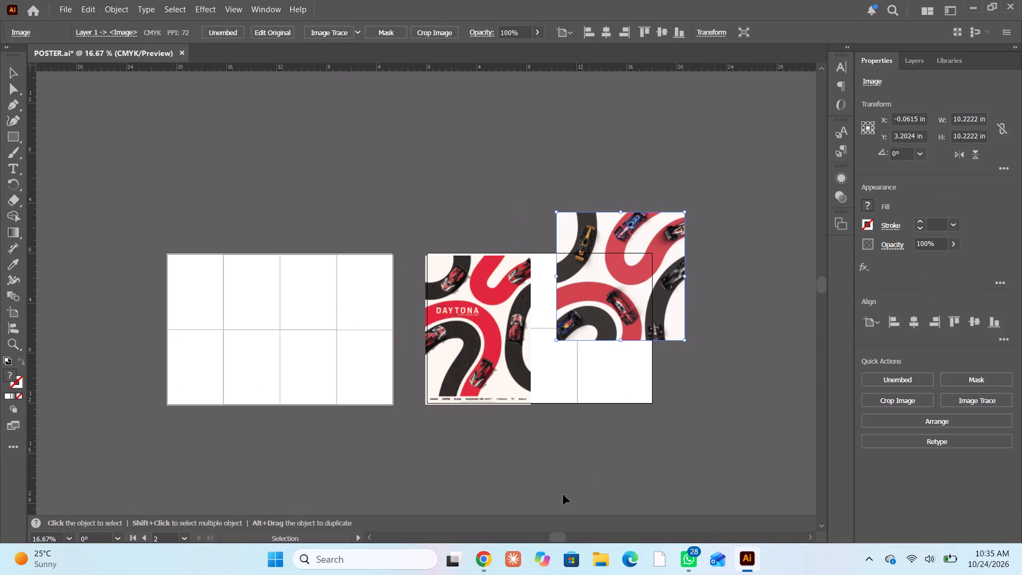
# Browse the related pins on Pinterest and open the Affiche GP Canada poster.
pyautogui.click(484, 556)
pyautogui.scroll(-4, 580, 409)
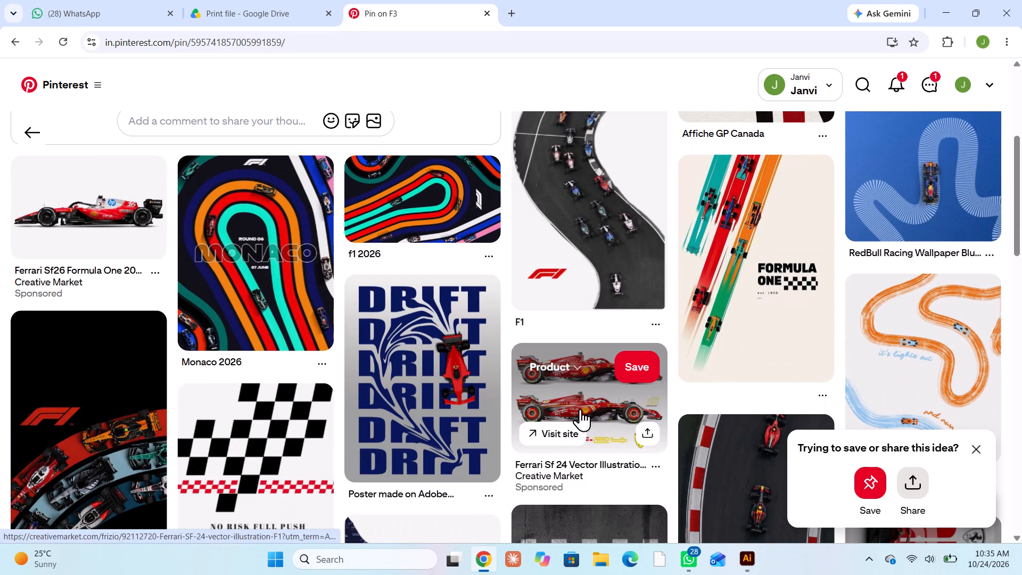
pyautogui.scroll(8, 578, 399)
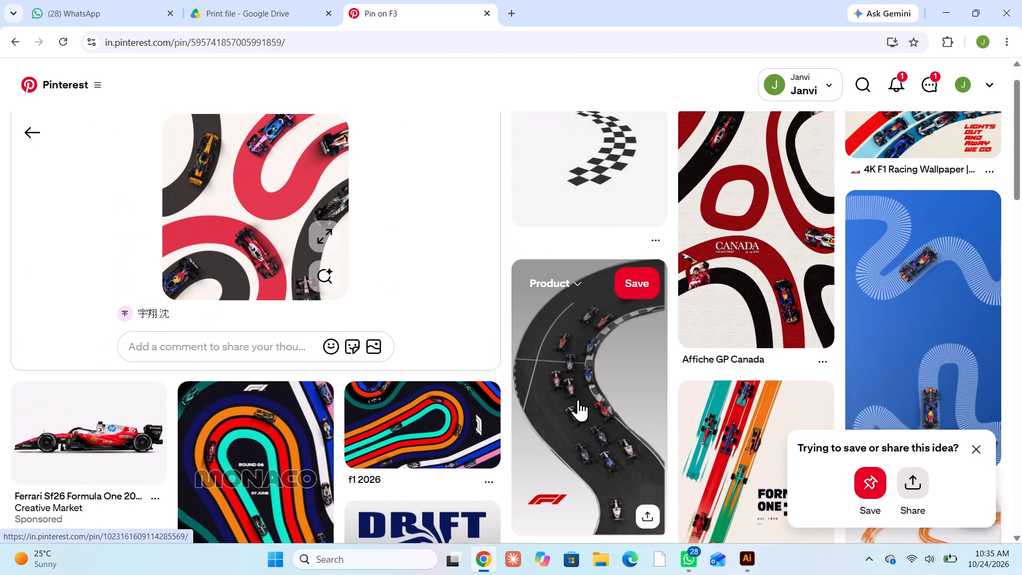
pyautogui.scroll(3, 578, 399)
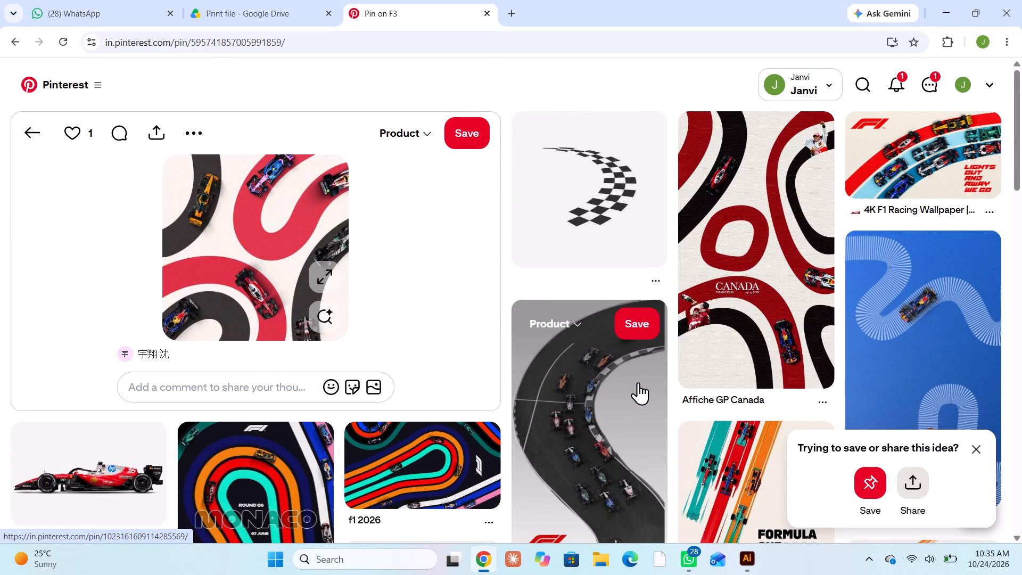
pyautogui.scroll(4, 707, 365)
pyautogui.scroll(-5, 695, 365)
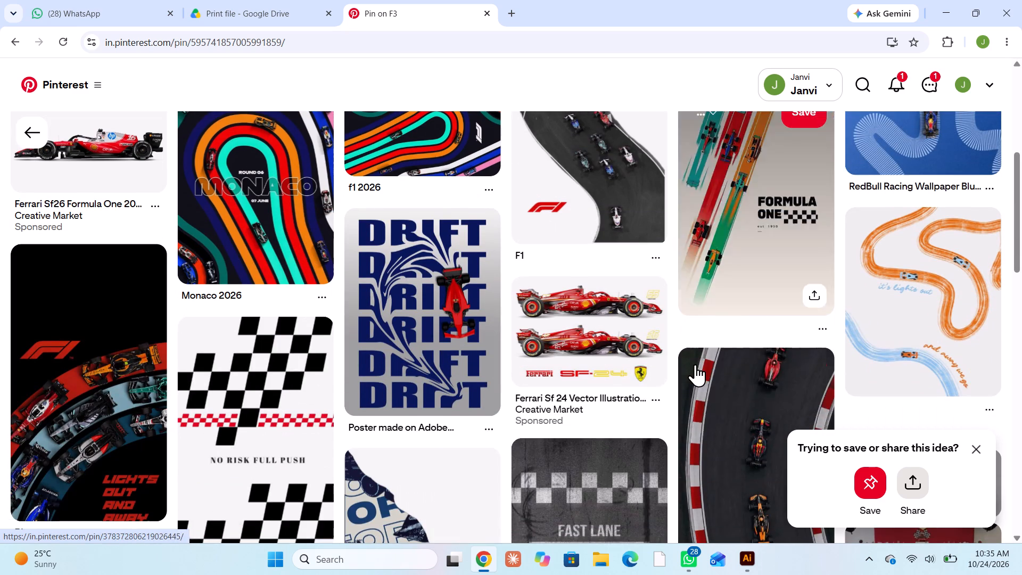
pyautogui.scroll(2, 691, 363)
pyautogui.scroll(-2, 691, 363)
pyautogui.scroll(7, 691, 363)
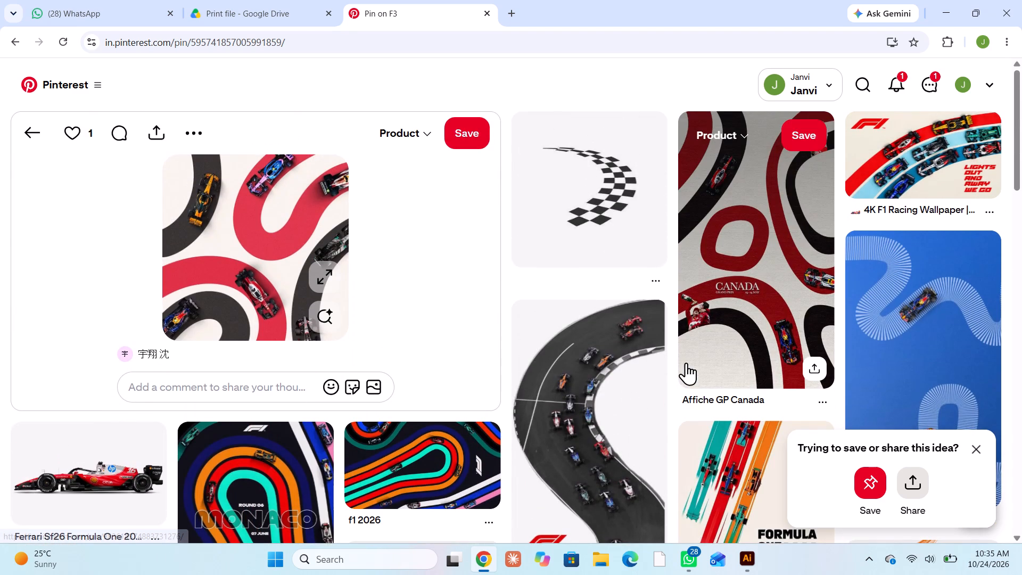
pyautogui.click(739, 317)
# Copy the Affiche GP Canada poster image and paste it into POSTER.ai.
pyautogui.rightClick(203, 355)
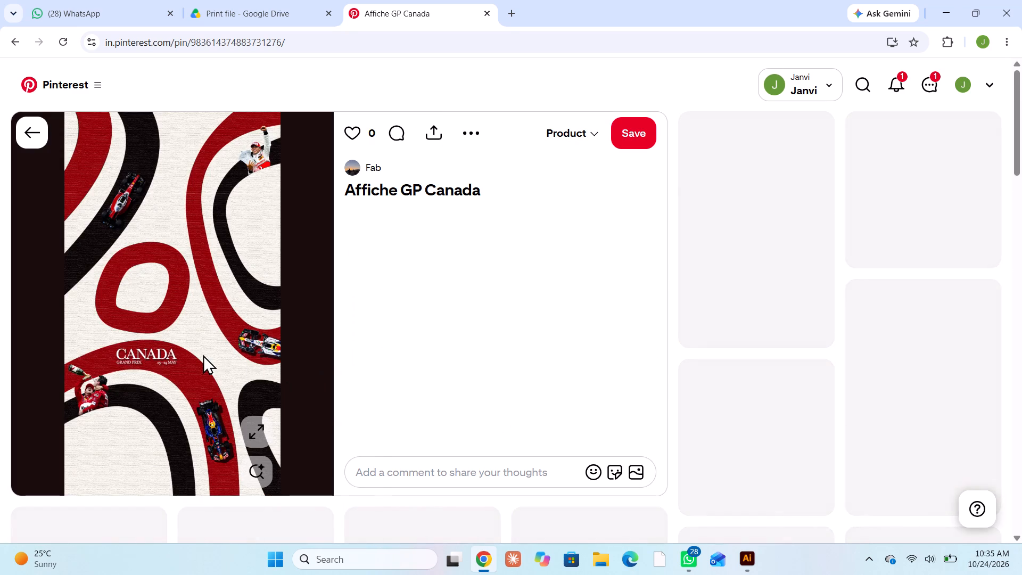
pyautogui.click(265, 385)
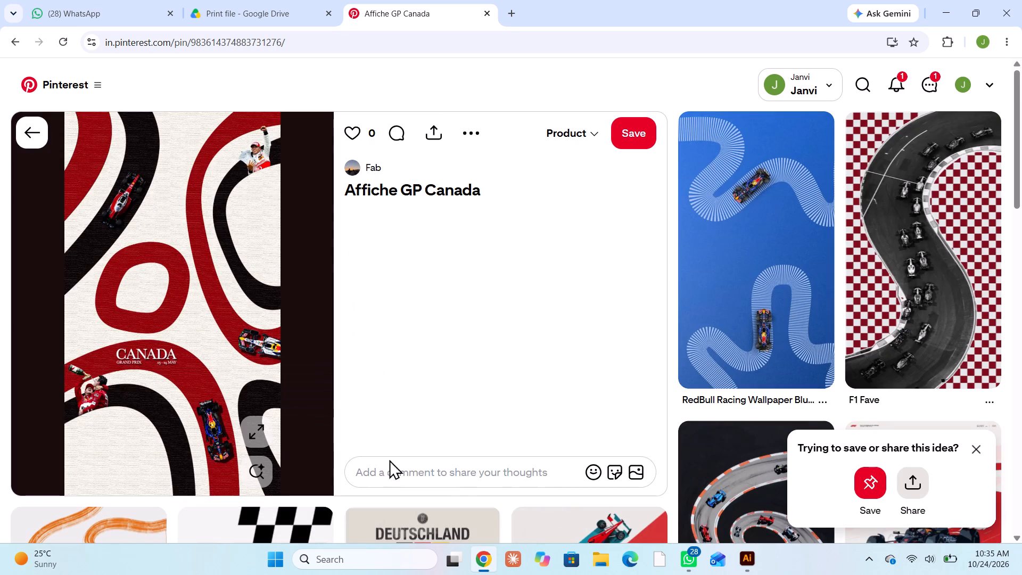
pyautogui.click(473, 12)
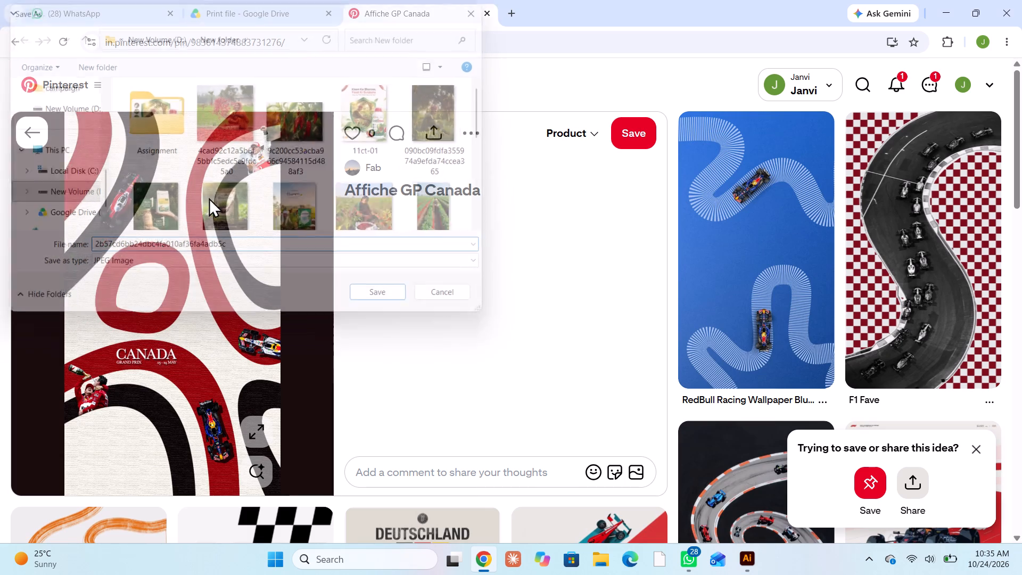
pyautogui.rightClick(139, 260)
pyautogui.click(187, 317)
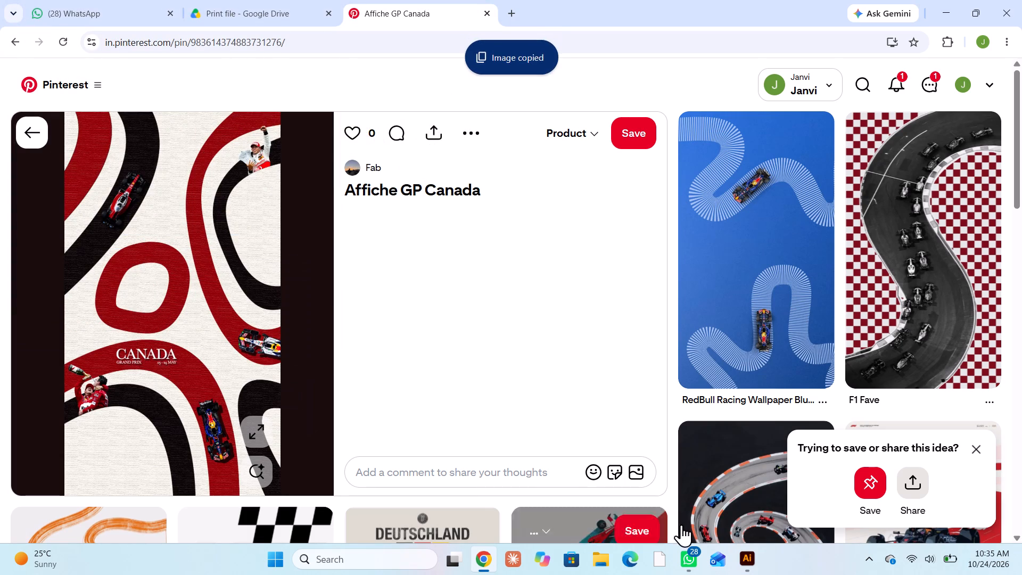
pyautogui.click(741, 554)
pyautogui.click(345, 245)
pyautogui.hotkey('ctrl', 'v')
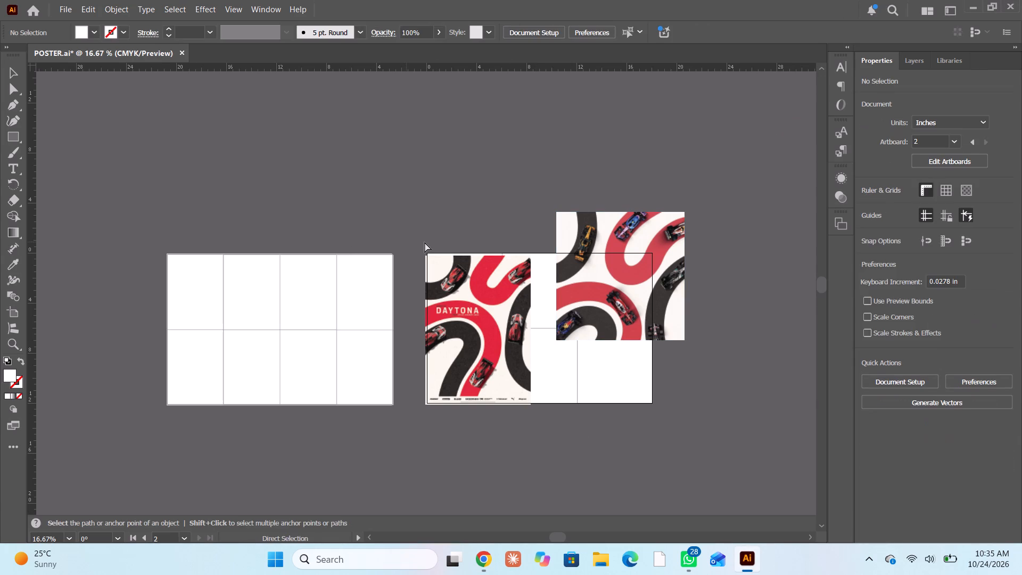
# Return to the Daytona pin on Pinterest, open the red "FAST LIKE" Ferrari collage from its related pins, and copy the image.
pyautogui.click(482, 559)
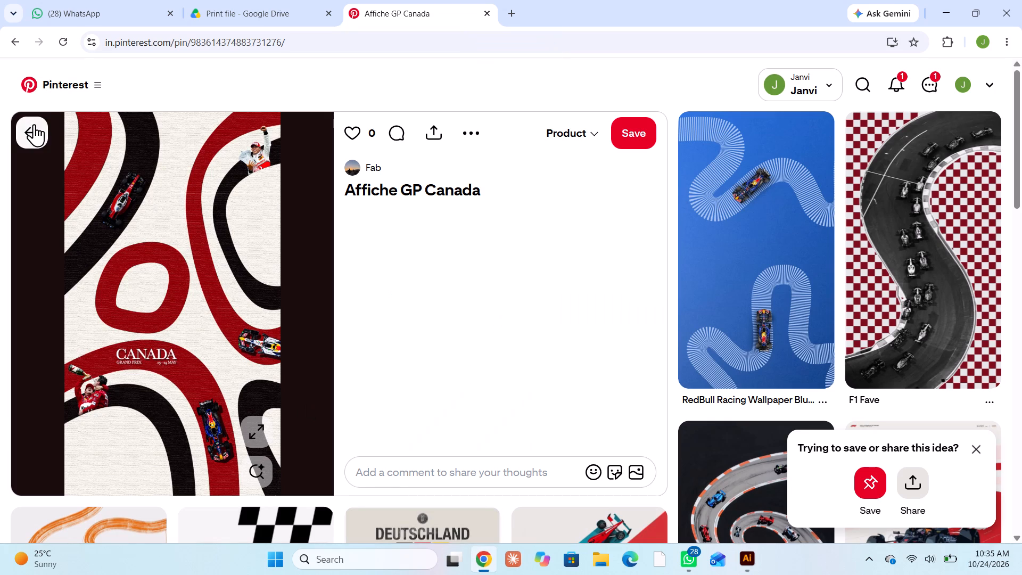
pyautogui.click(34, 124)
pyautogui.click(29, 130)
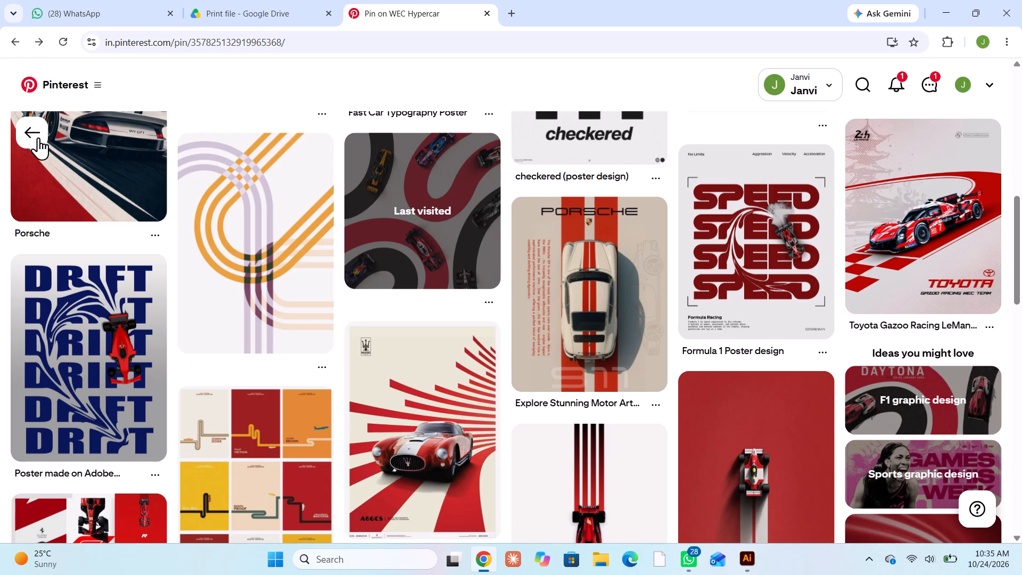
pyautogui.scroll(7, 489, 354)
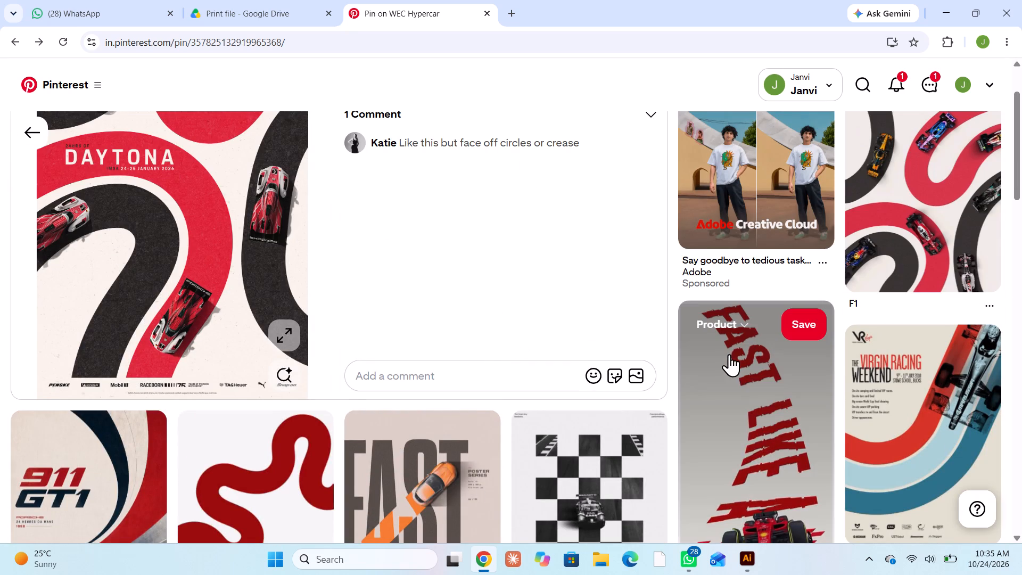
pyautogui.scroll(-1, 728, 355)
pyautogui.scroll(2, 728, 355)
pyautogui.scroll(-2, 728, 355)
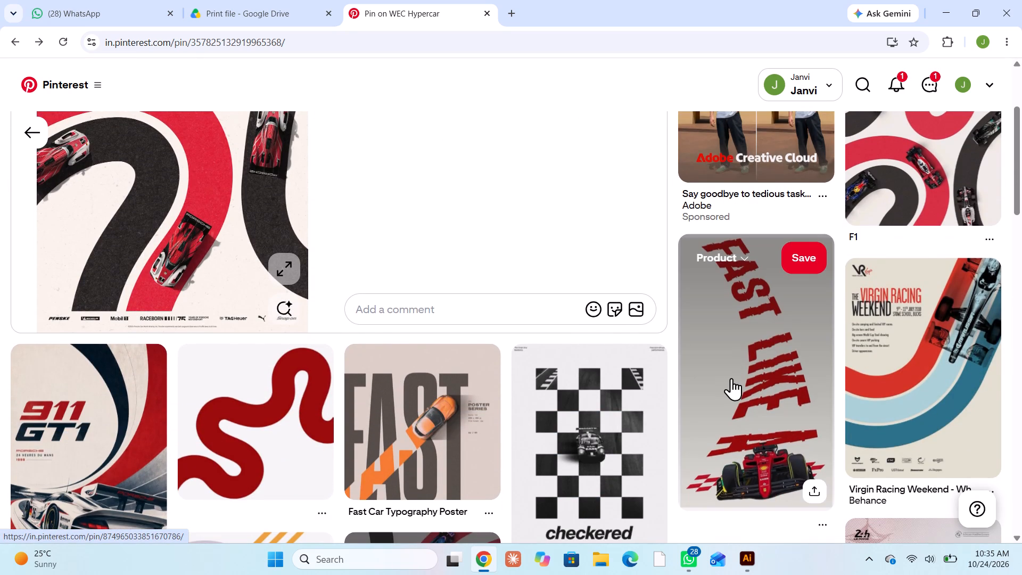
pyautogui.click(731, 378)
pyautogui.rightClick(230, 274)
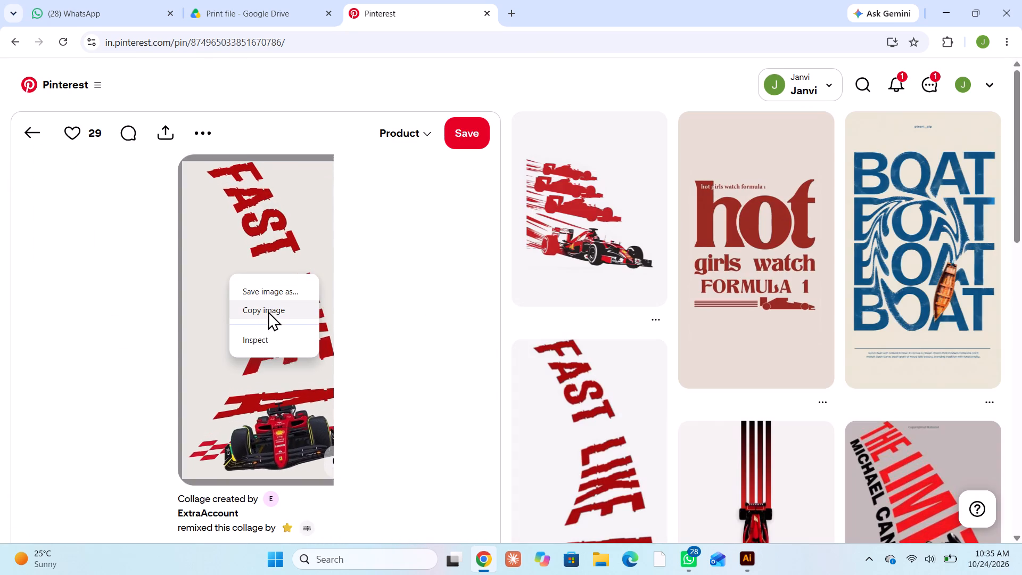
pyautogui.click(266, 309)
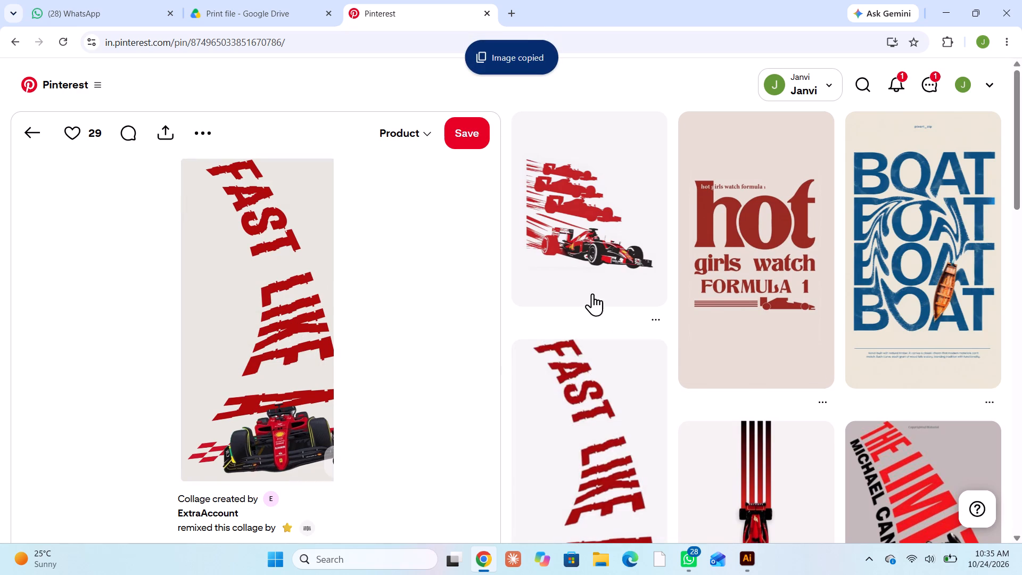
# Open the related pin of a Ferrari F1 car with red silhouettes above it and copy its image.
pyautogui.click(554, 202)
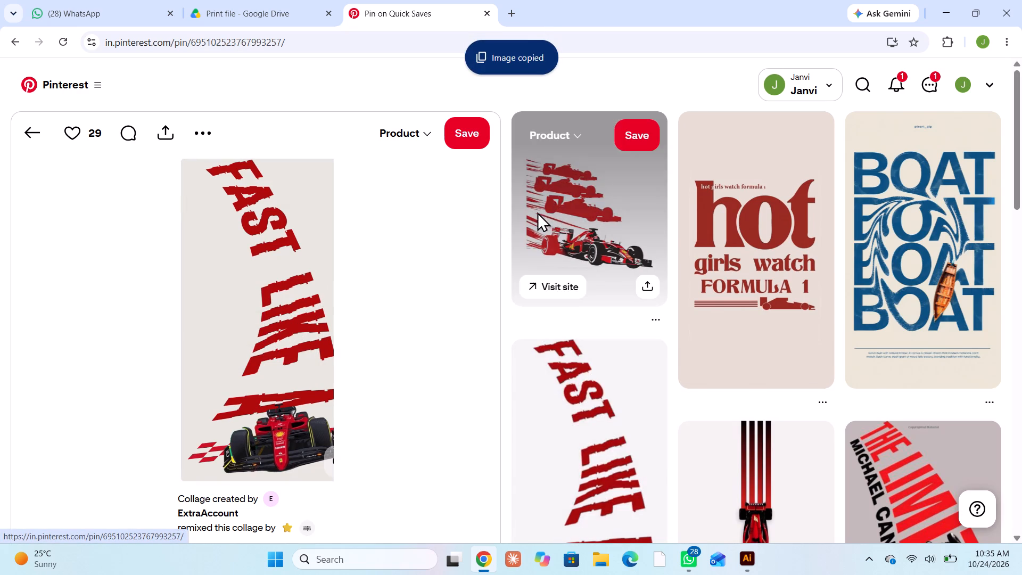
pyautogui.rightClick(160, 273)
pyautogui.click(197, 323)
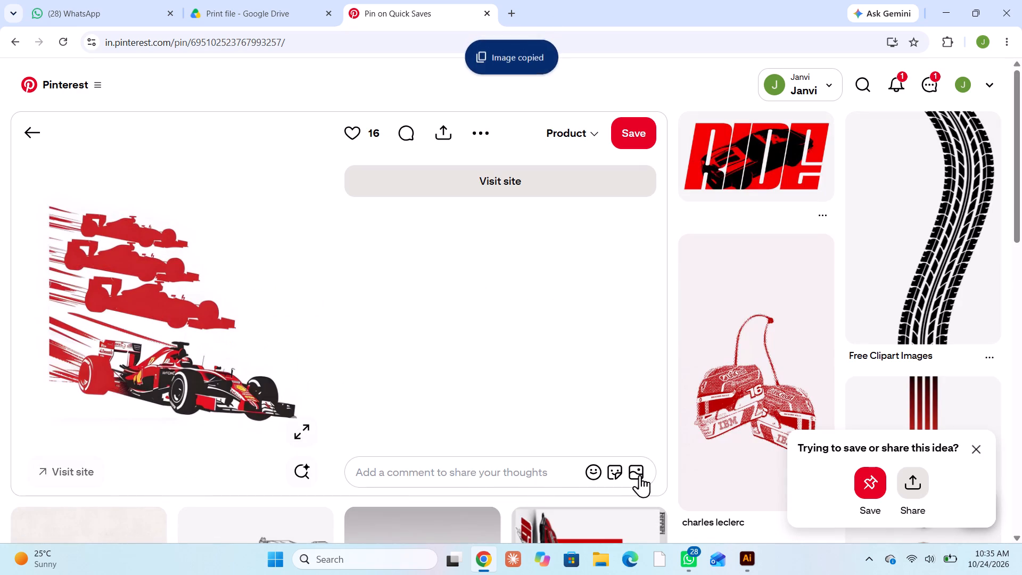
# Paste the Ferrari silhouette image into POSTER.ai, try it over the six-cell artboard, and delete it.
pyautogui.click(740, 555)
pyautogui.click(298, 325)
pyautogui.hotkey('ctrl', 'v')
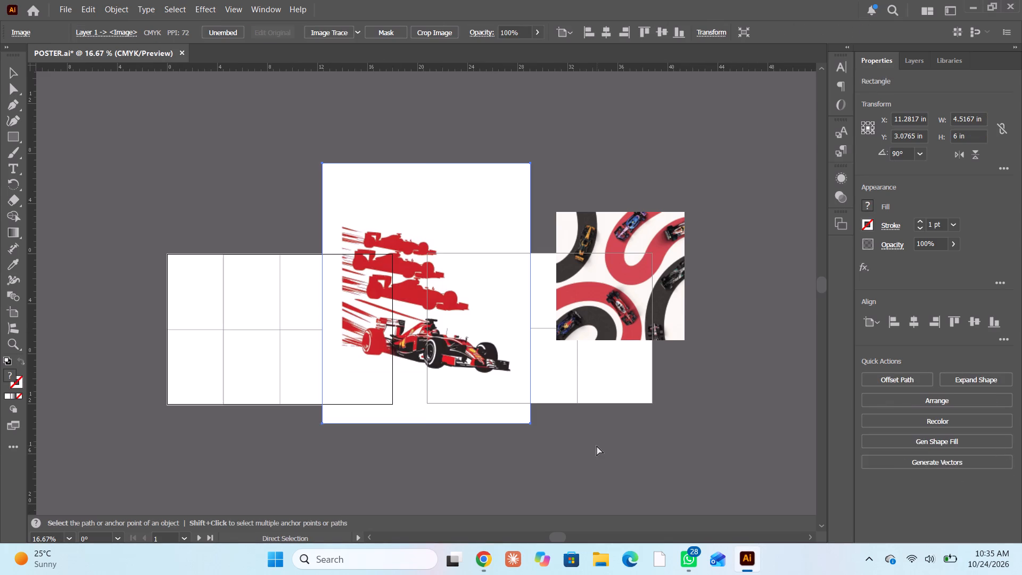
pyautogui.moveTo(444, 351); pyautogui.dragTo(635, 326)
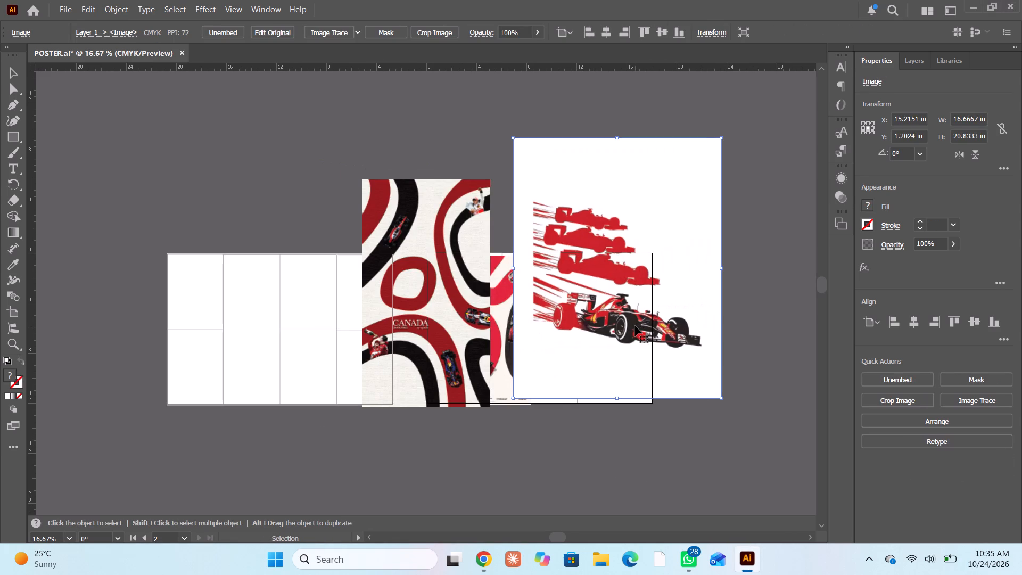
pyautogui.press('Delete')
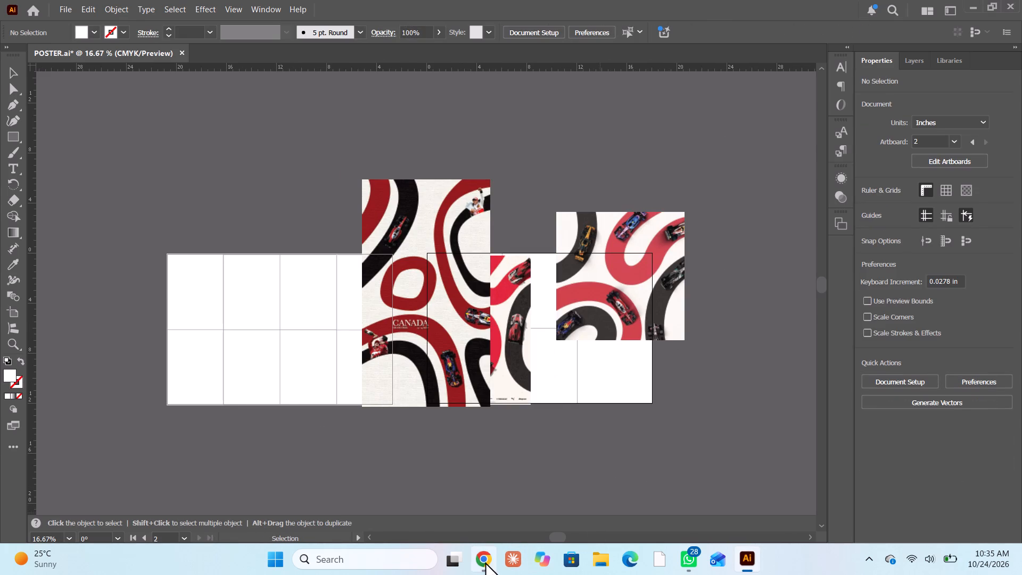
# Go back to the "FAST LIKE" Ferrari collage pin on Pinterest and copy its image.
pyautogui.click(485, 562)
pyautogui.scroll(-2, 458, 418)
pyautogui.scroll(5, 461, 413)
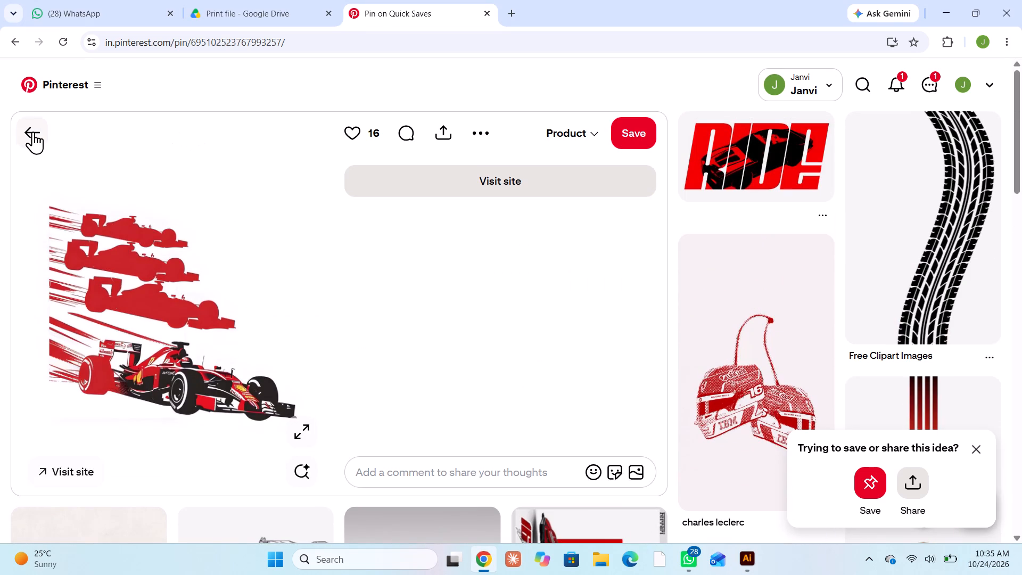
pyautogui.click(33, 132)
pyautogui.scroll(-2, 750, 328)
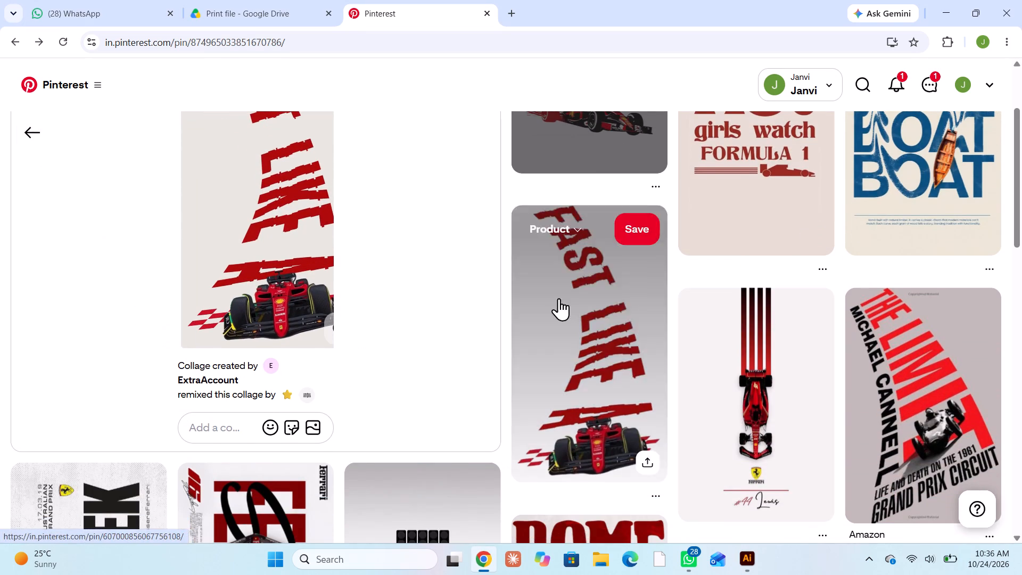
pyautogui.scroll(1, 319, 298)
pyautogui.rightClick(218, 270)
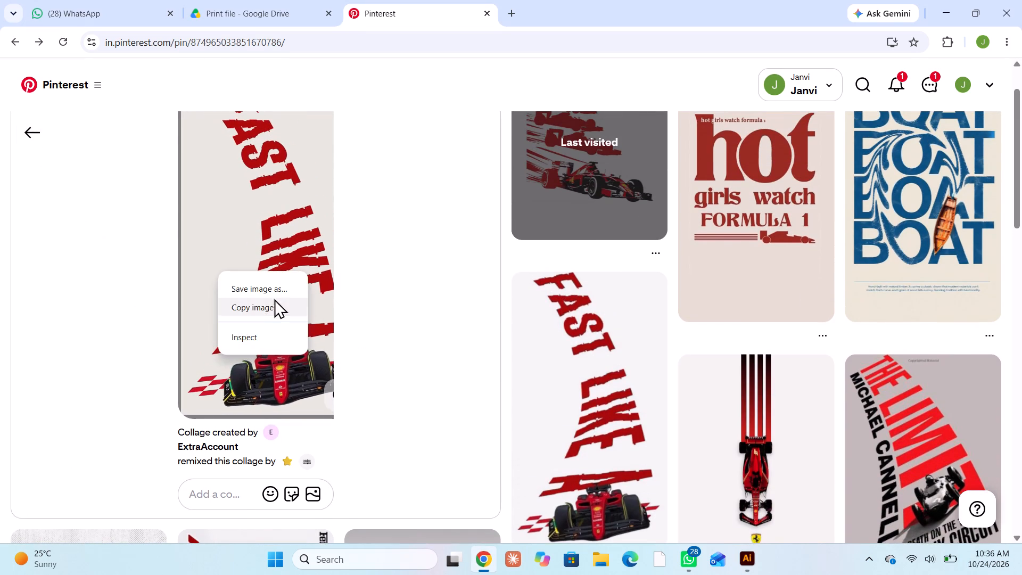
pyautogui.click(266, 307)
# Paste the copied "FAST LIKE" Ferrari poster image into POSTER.ai.
pyautogui.click(743, 552)
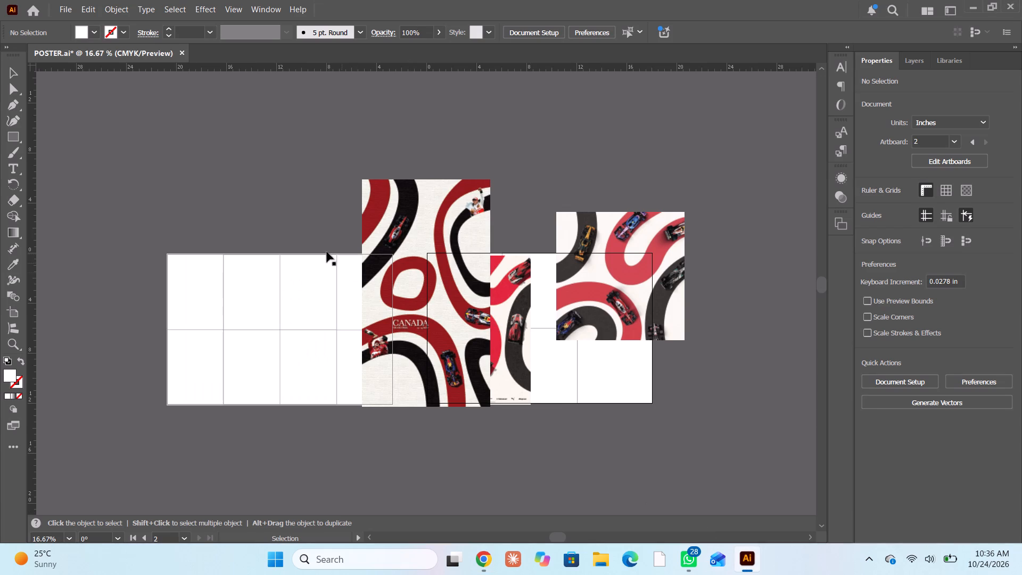
pyautogui.click(296, 215)
pyautogui.hotkey('ctrl', 'v')
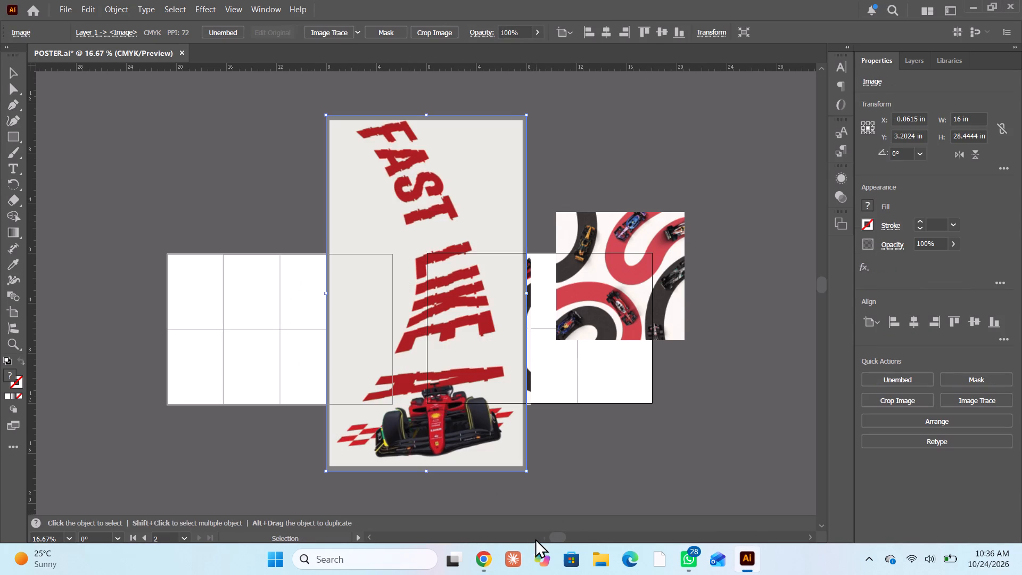
# Return to the Daytona poster pin on Pinterest in Chrome, examine the related Porsche 911 GT1 poster and its related pins, and go back.
pyautogui.click(484, 561)
pyautogui.click(30, 141)
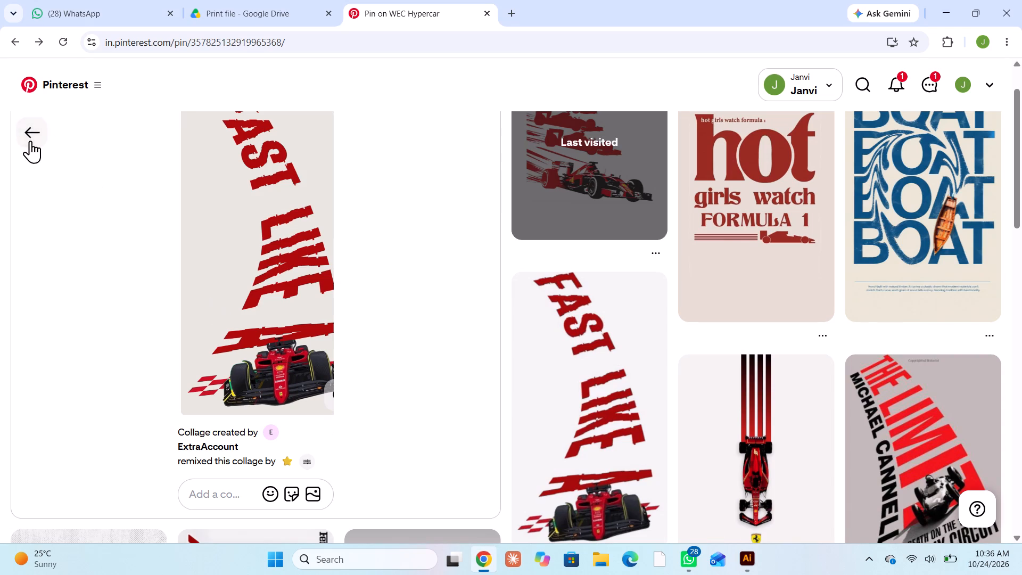
pyautogui.scroll(5, 357, 298)
pyautogui.hscroll(2, 353, 292)
pyautogui.scroll(-4, 565, 314)
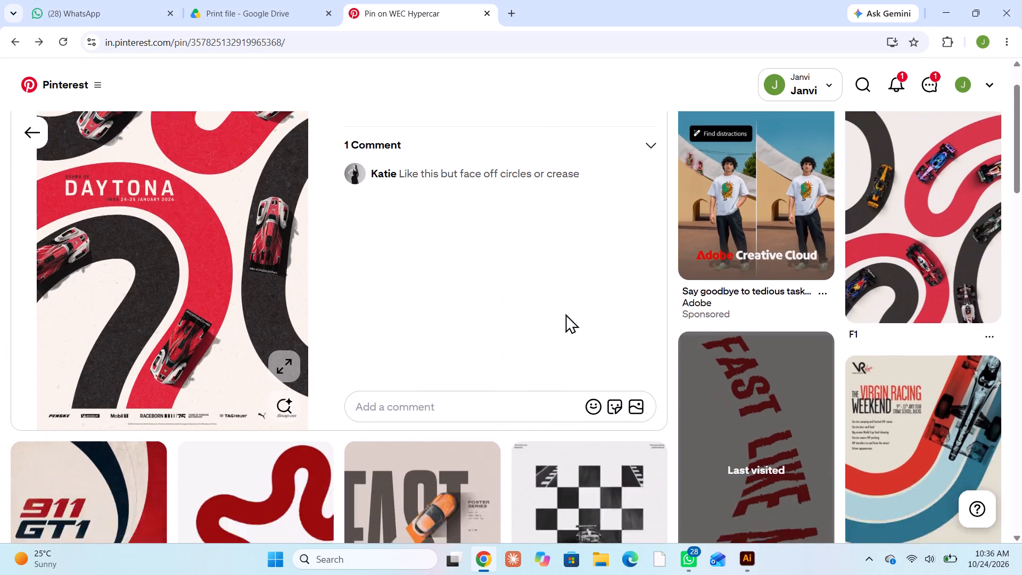
pyautogui.scroll(-1, 565, 314)
pyautogui.click(101, 326)
pyautogui.rightClick(187, 297)
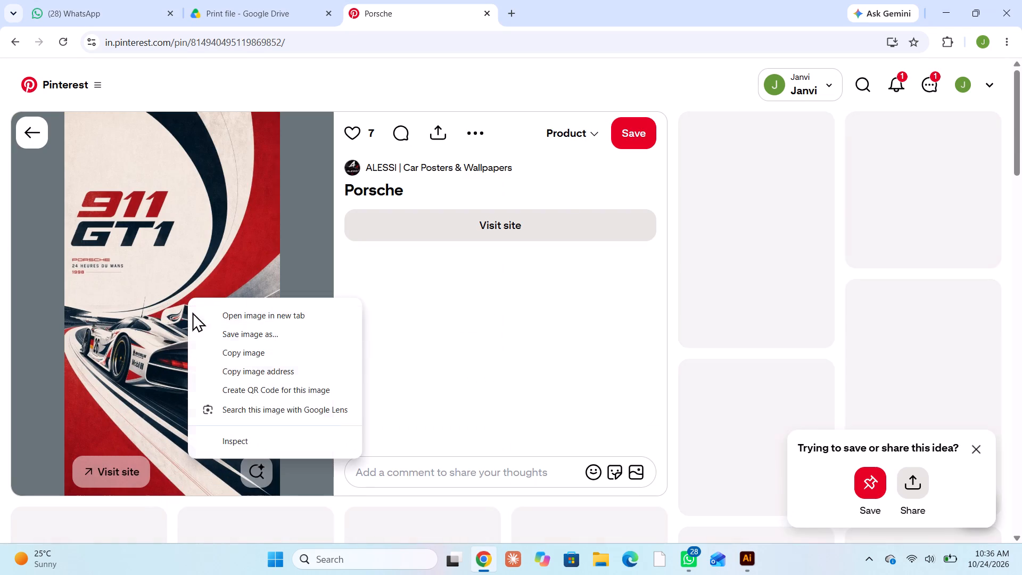
pyautogui.click(453, 324)
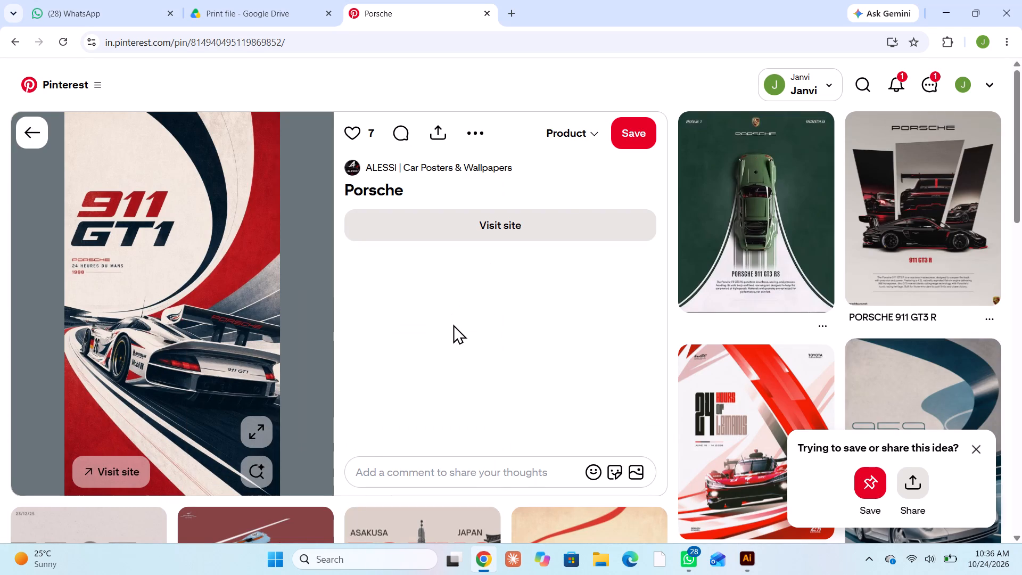
pyautogui.scroll(-3, 481, 310)
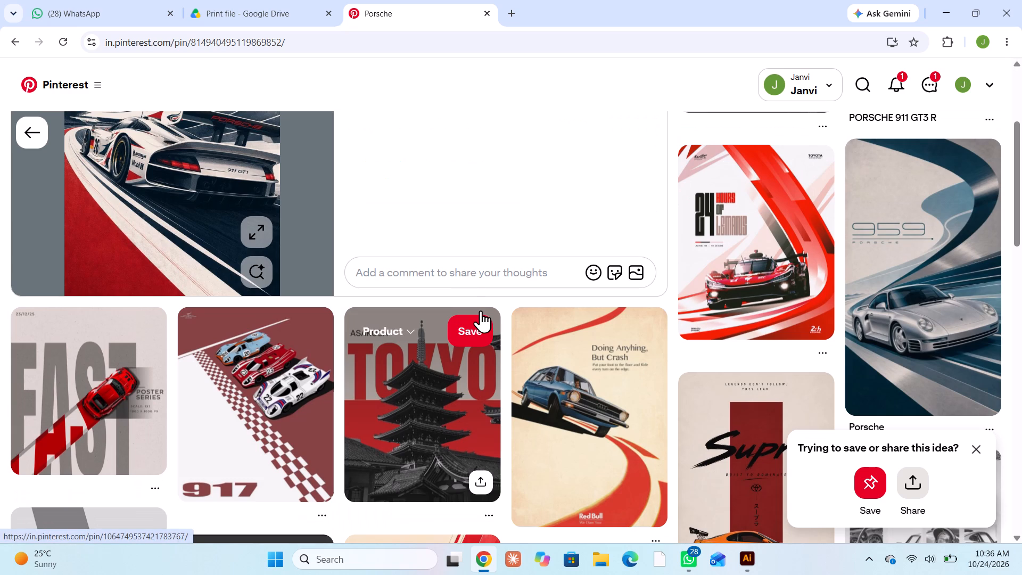
pyautogui.scroll(4, 327, 253)
pyautogui.click(34, 133)
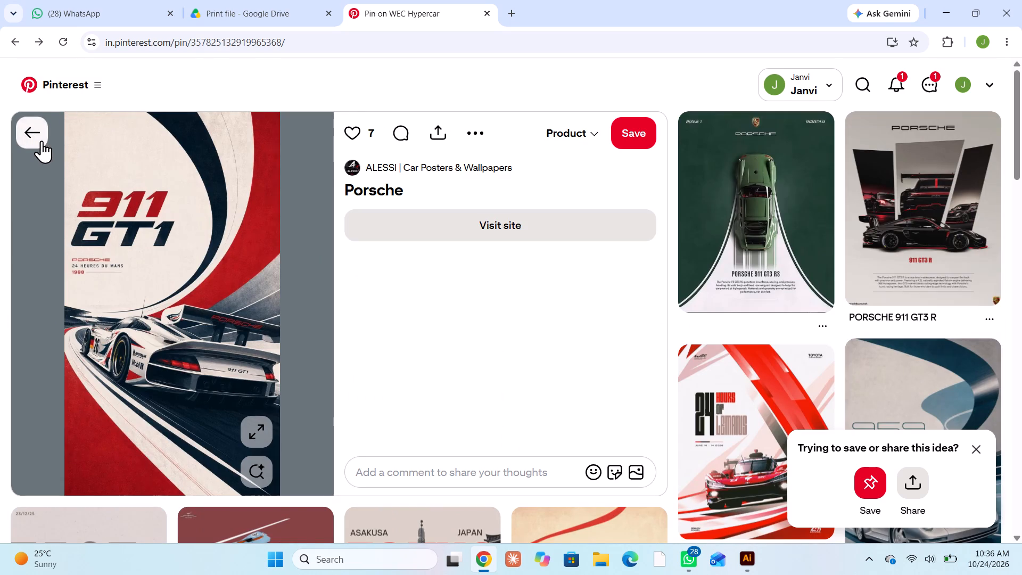
# Browse further pins related to the Daytona poster, examine the Formula 1 poster collage, and go back.
pyautogui.scroll(5, 600, 280)
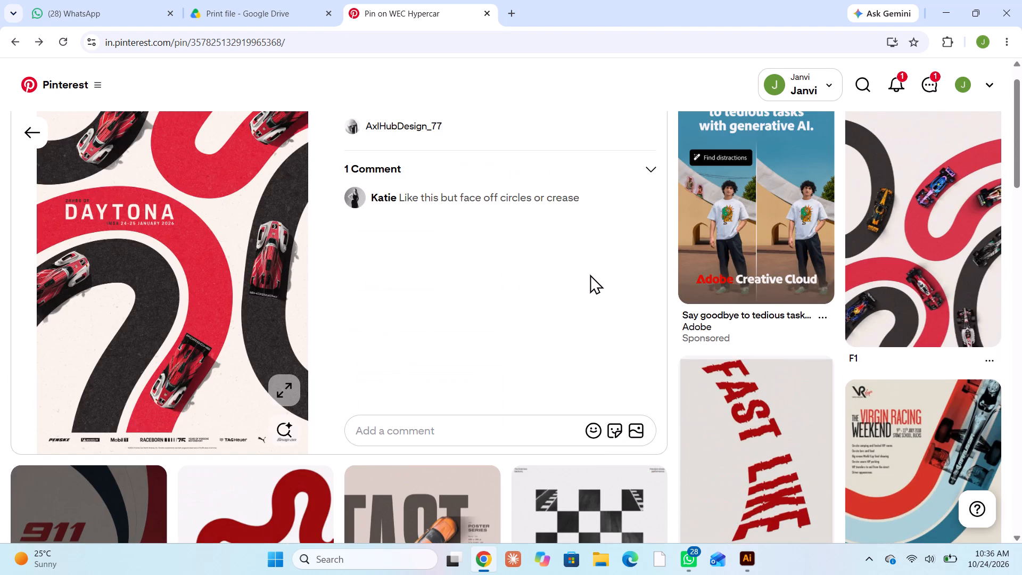
pyautogui.scroll(-12, 589, 272)
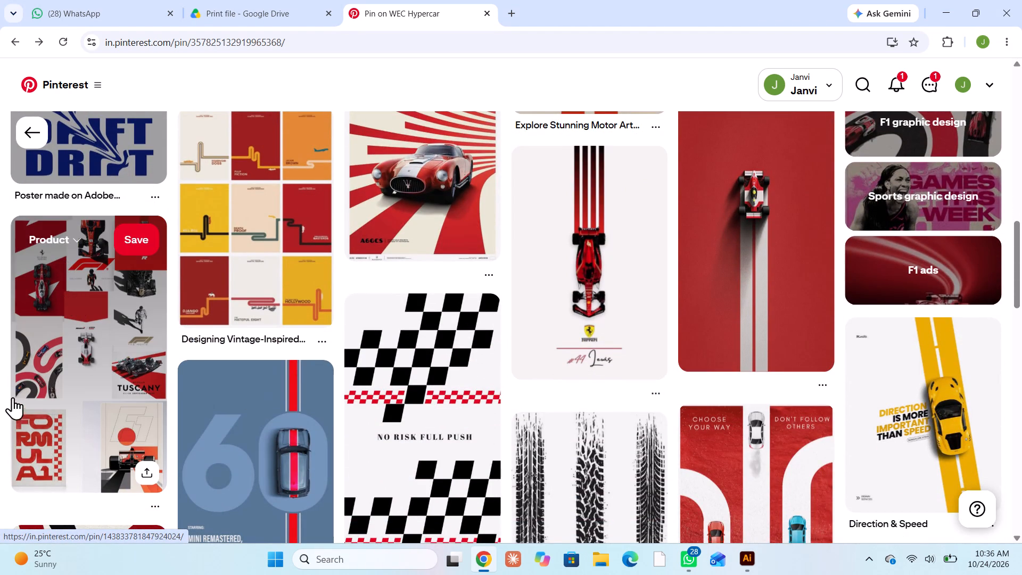
pyautogui.click(89, 317)
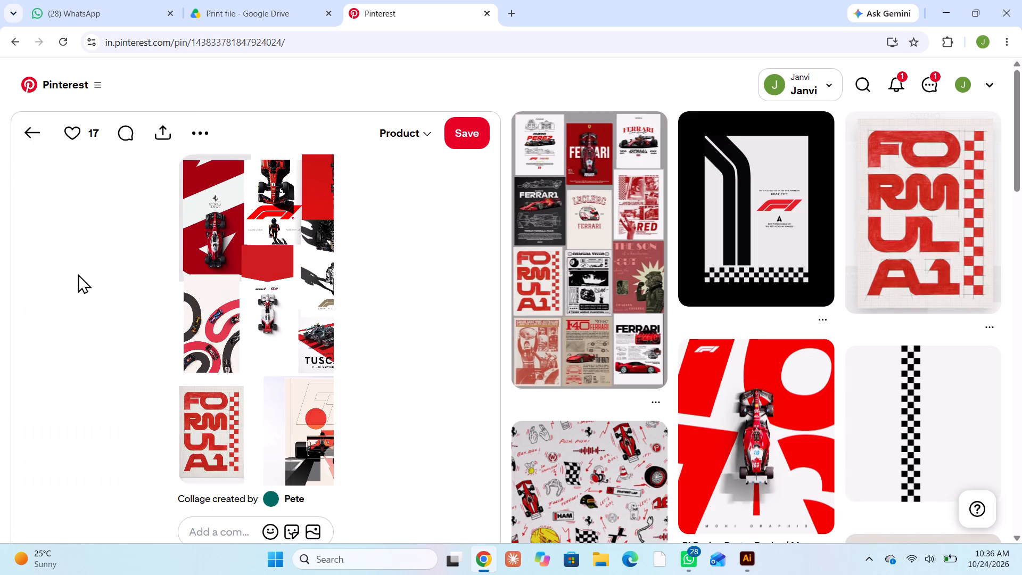
pyautogui.click(34, 136)
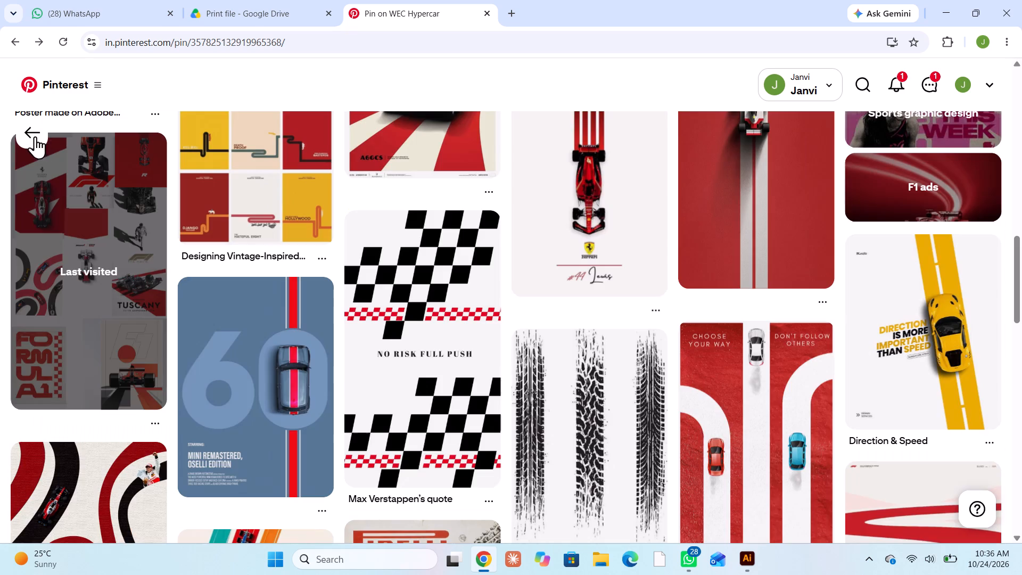
# Open the related pin of a striped Ferrari F1 poster signed "#44 Lewis" and copy its image.
pyautogui.scroll(3, 703, 291)
pyautogui.scroll(-1, 703, 291)
pyautogui.scroll(2, 703, 291)
pyautogui.scroll(-2, 517, 322)
pyautogui.click(572, 319)
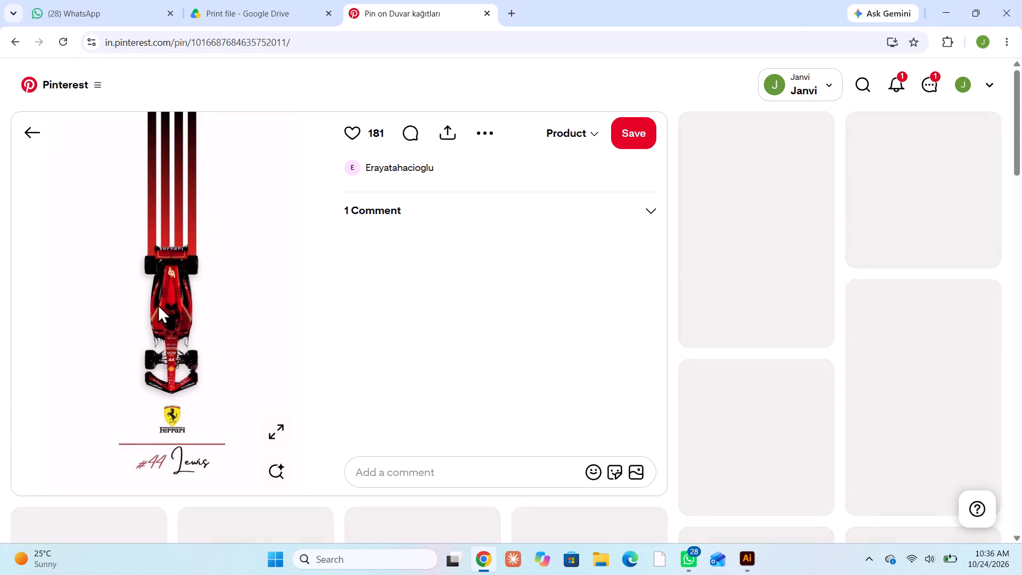
pyautogui.rightClick(154, 303)
pyautogui.click(200, 359)
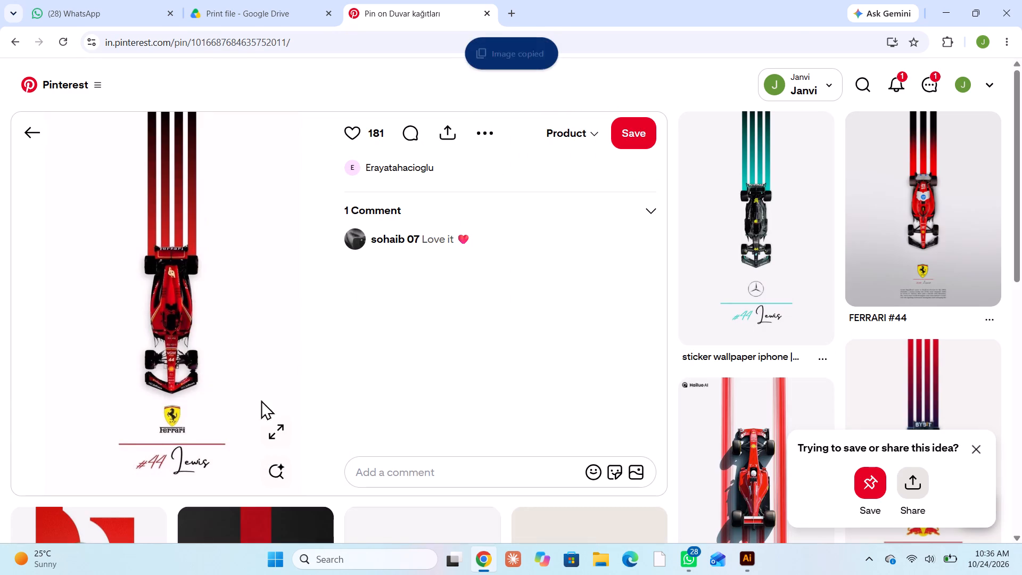
# Look through the pins related to the "#44 Lewis" poster, including the Carlos Sainz Ferrari poster, for another design.
pyautogui.scroll(-4, 655, 349)
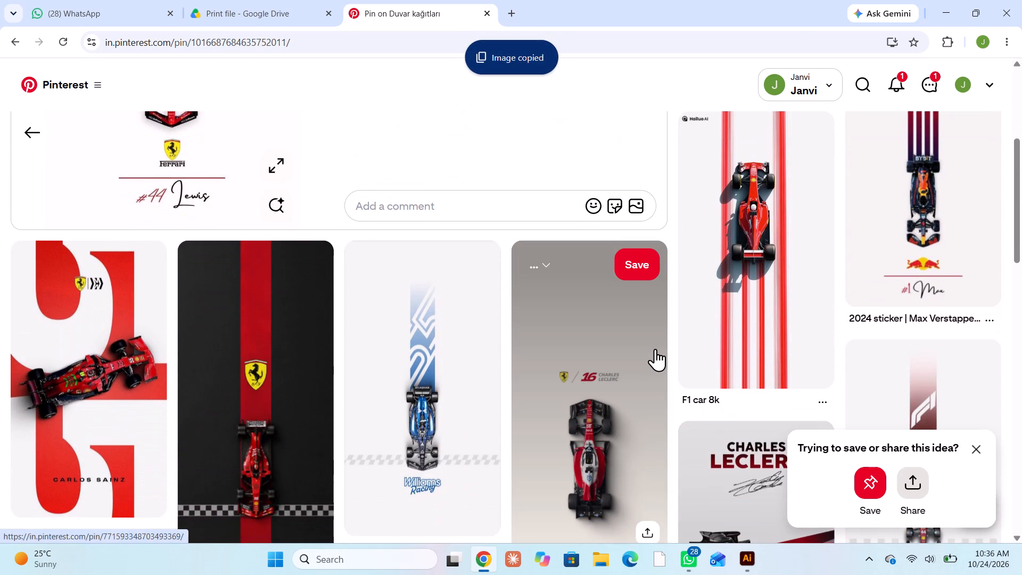
pyautogui.scroll(1, 655, 349)
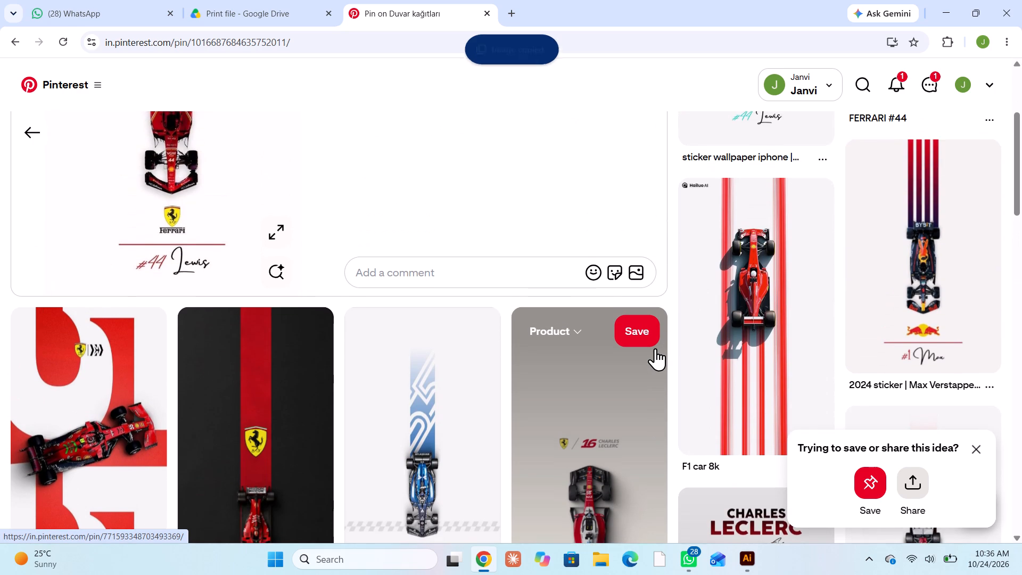
pyautogui.scroll(-2, 655, 348)
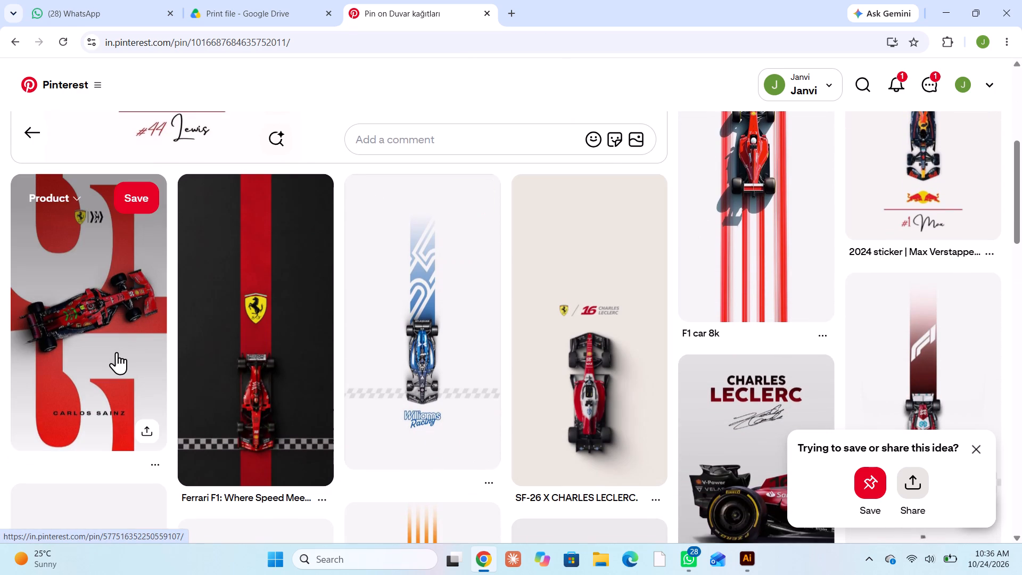
pyautogui.click(117, 352)
pyautogui.rightClick(181, 308)
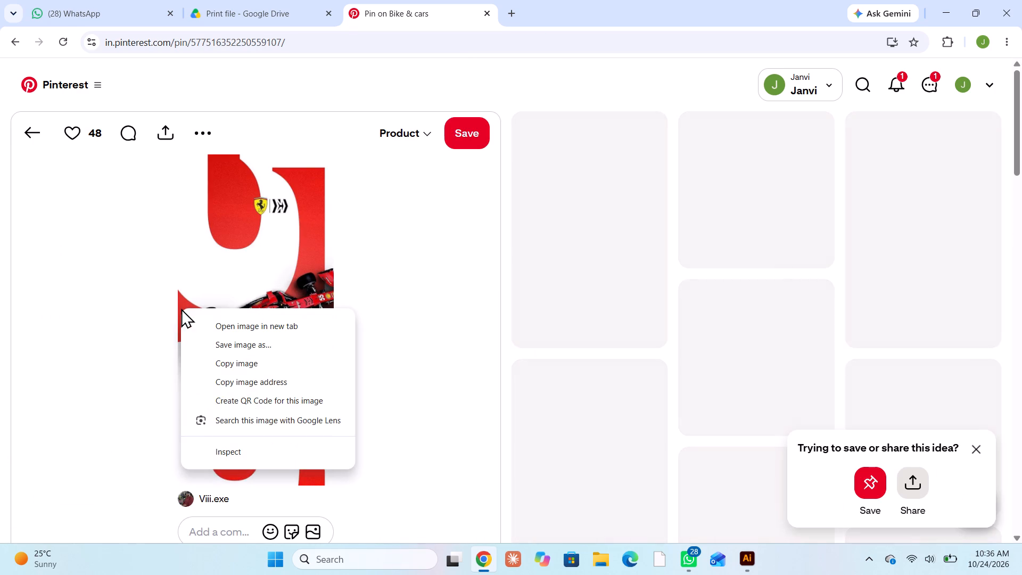
pyautogui.click(40, 124)
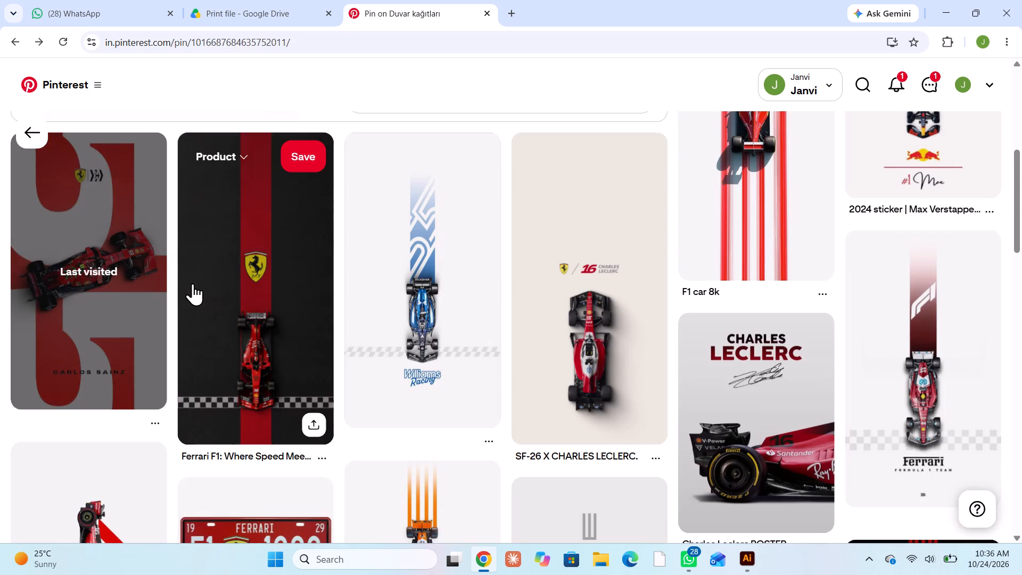
pyautogui.scroll(10, 205, 295)
pyautogui.scroll(7, 738, 281)
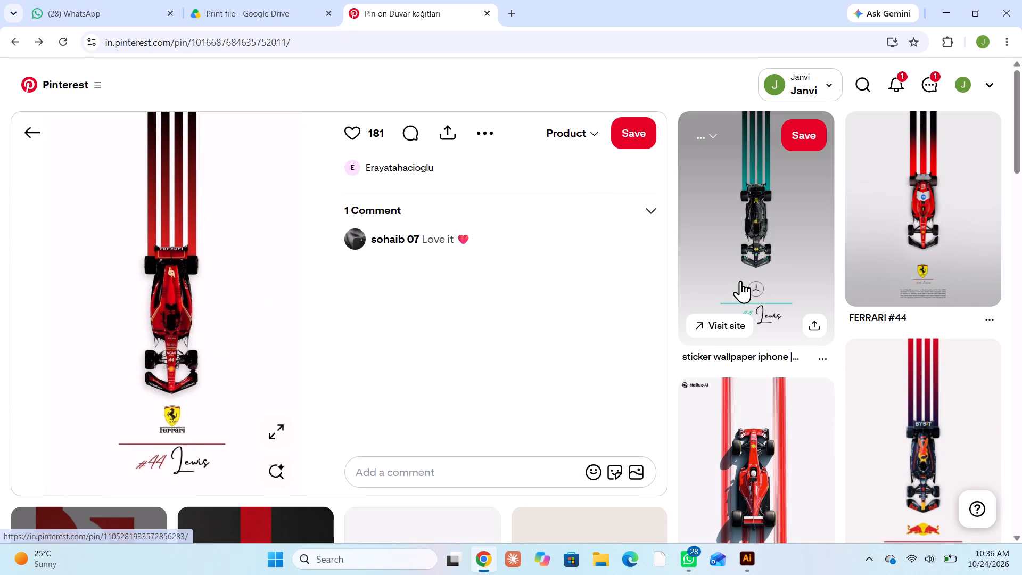
pyautogui.scroll(-6, 753, 377)
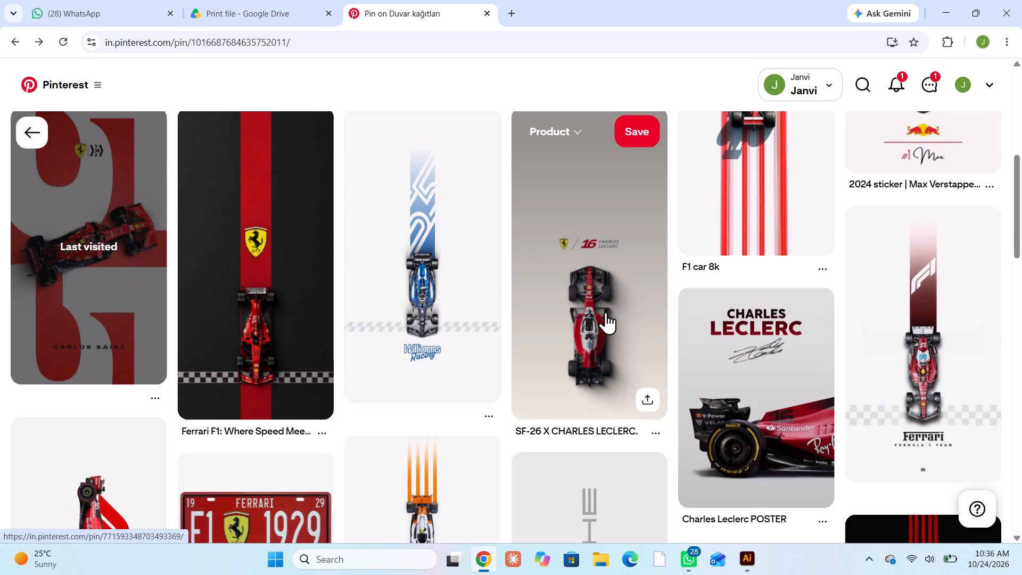
# Open the "SF-26 X CHARLES LECLERC." pin and copy its image.
pyautogui.click(581, 318)
pyautogui.rightClick(137, 299)
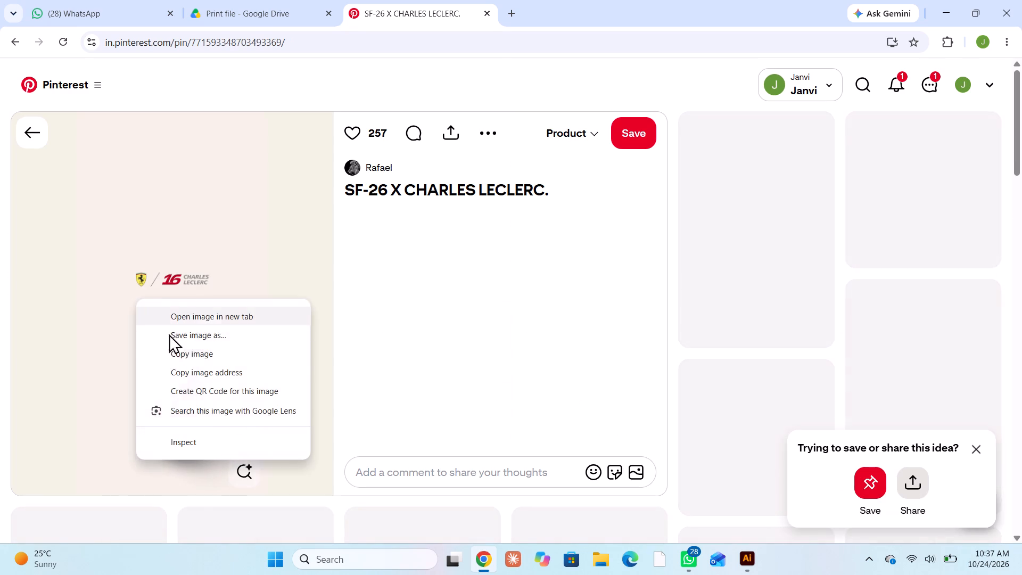
pyautogui.click(182, 351)
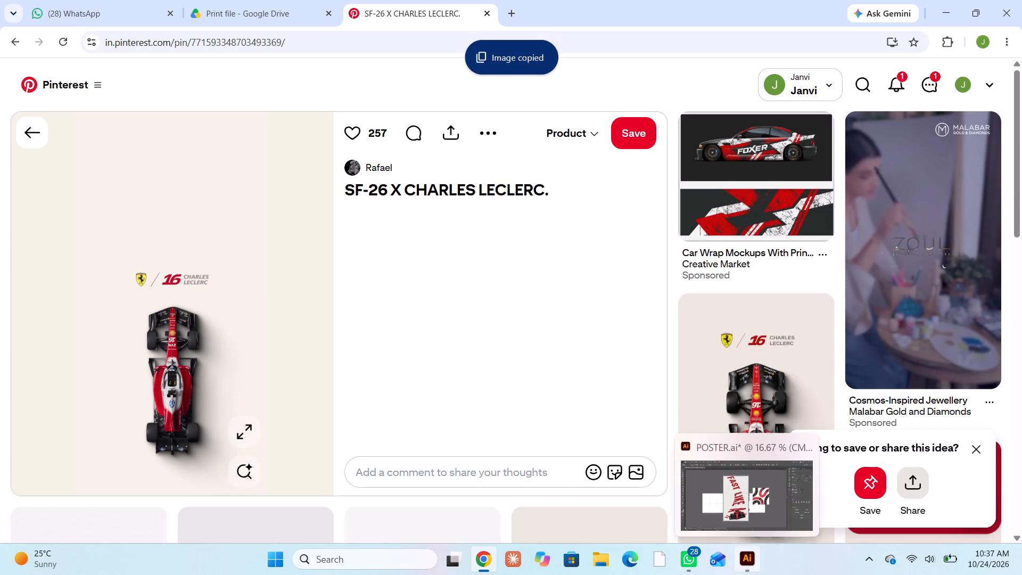
# Paste the Charles Leclerc Ferrari poster into POSTER.ai and move it over the first artboard's left-hand cells.
pyautogui.click(743, 561)
pyautogui.click(254, 241)
pyautogui.hotkey('ctrl', 'v')
pyautogui.keyDown('ctrl'); pyautogui.click(254, 241); pyautogui.keyUp('ctrl')
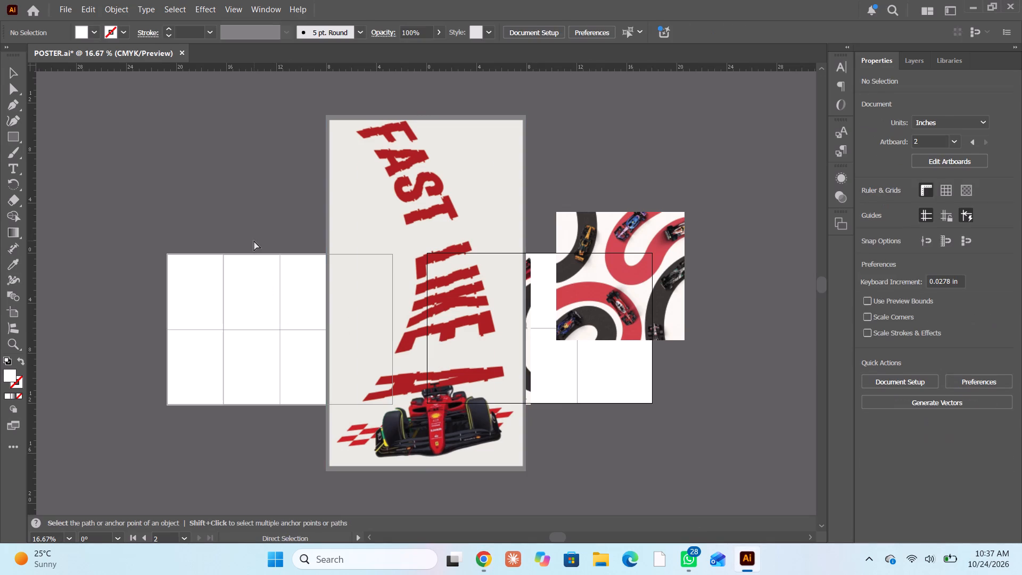
pyautogui.moveTo(420, 269); pyautogui.dragTo(214, 269)
# Fit the square image of F1 cars on winding tracks to the second artboard's upper-right cell, scaling it to about 6 in wide.
pyautogui.scroll(-1, 388, 299)
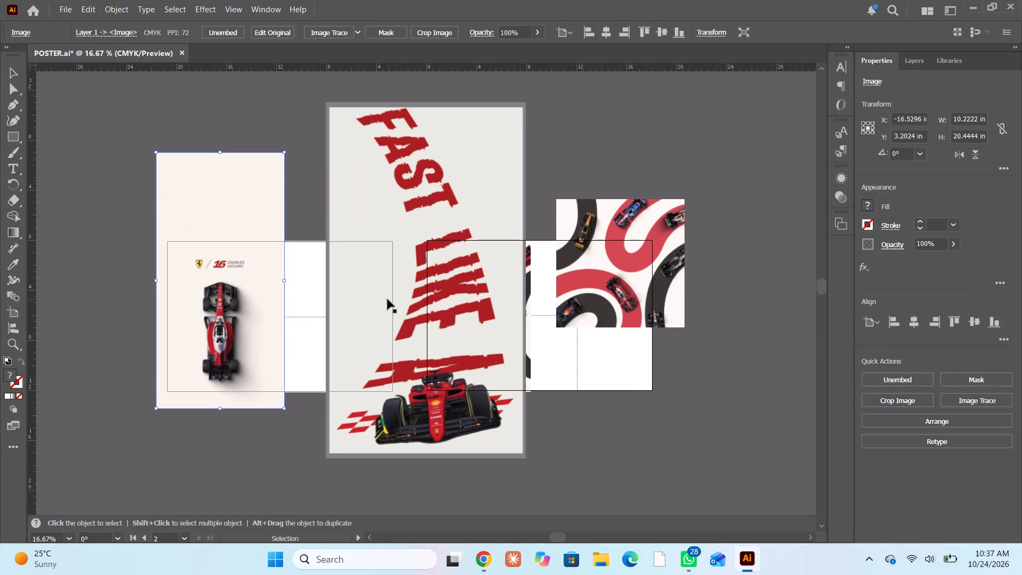
pyautogui.scroll(-1, 388, 299)
pyautogui.keyDown('alt'); pyautogui.scroll(2, 479, 281); pyautogui.keyUp('alt')
pyautogui.keyDown('alt'); pyautogui.scroll(-2, 505, 263); pyautogui.keyUp('alt')
pyautogui.hscroll(-1, 505, 263)
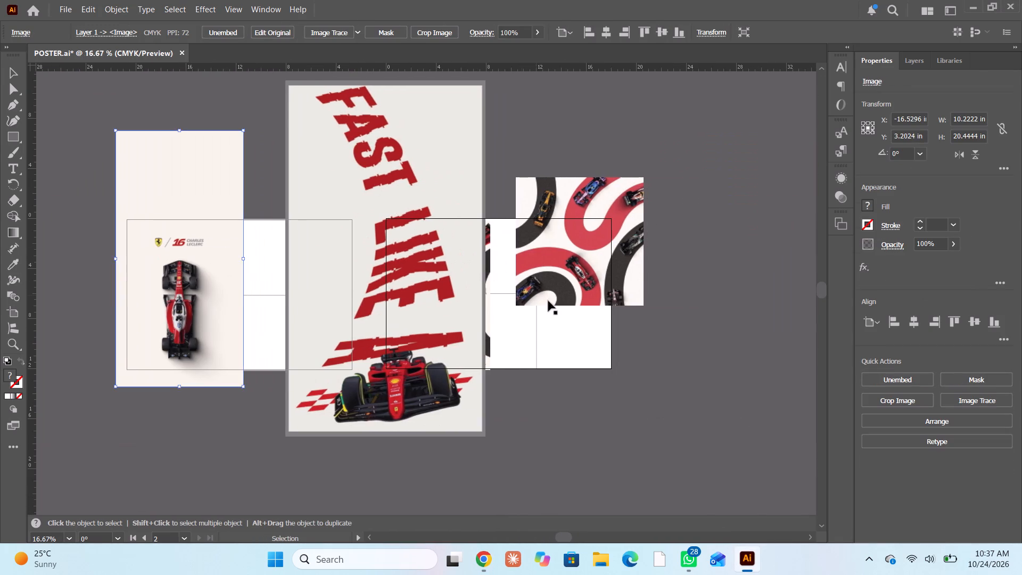
pyautogui.keyDown('alt'); pyautogui.scroll(3, 597, 297); pyautogui.keyUp('alt')
pyautogui.moveTo(568, 252); pyautogui.dragTo(570, 406)
pyautogui.keyDown('alt'); pyautogui.scroll(-2, 507, 306); pyautogui.keyUp('alt')
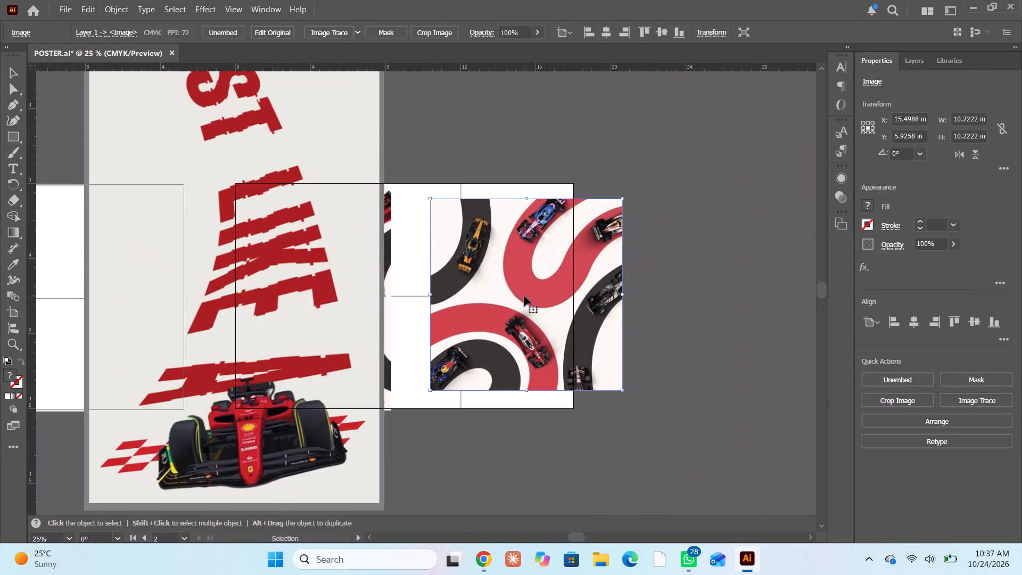
pyautogui.keyDown('alt'); pyautogui.scroll(1, 525, 294); pyautogui.keyUp('alt')
pyautogui.moveTo(518, 295); pyautogui.dragTo(556, 274)
pyautogui.moveTo(691, 403); pyautogui.dragTo(584, 300)
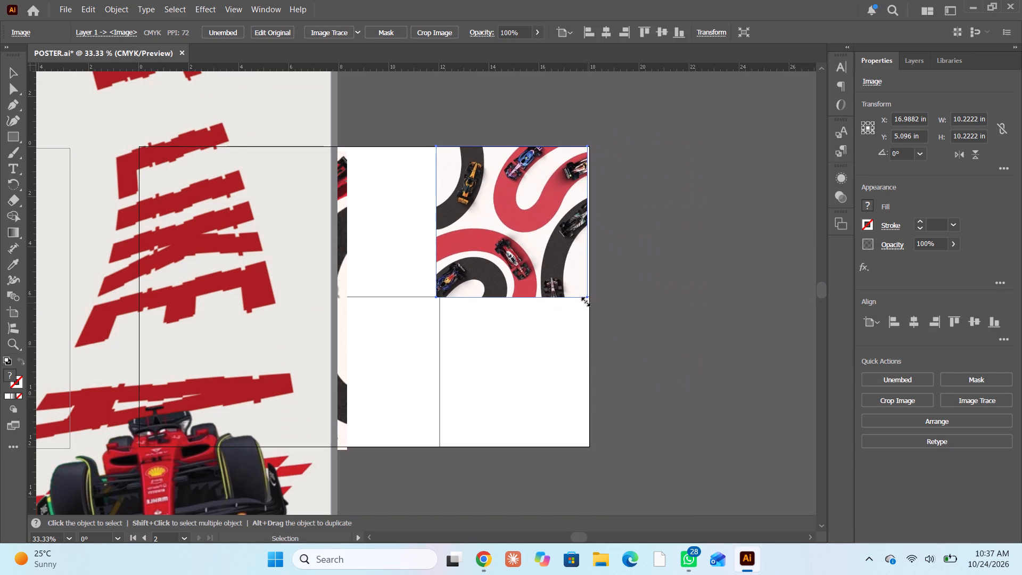
pyautogui.moveTo(584, 300); pyautogui.dragTo(591, 302)
# Clear the second artboard's front posters by moving "FAST LIKE" beyond its right side and the Canada poster below its left side.
pyautogui.hscroll(1, 587, 299)
pyautogui.keyDown('alt'); pyautogui.scroll(-2, 435, 283); pyautogui.keyUp('alt')
pyautogui.moveTo(344, 259); pyautogui.dragTo(652, 274)
pyautogui.moveTo(370, 270); pyautogui.dragTo(340, 441)
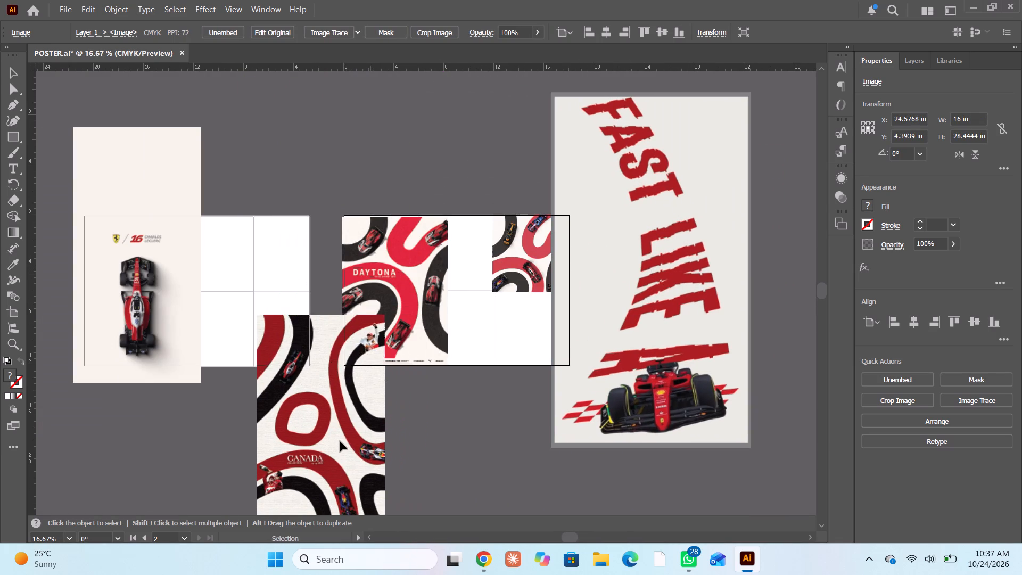
pyautogui.moveTo(340, 441); pyautogui.dragTo(319, 430)
# Pull the Daytona poster away from the second artboard's left edge and delete it.
pyautogui.moveTo(401, 318); pyautogui.dragTo(414, 316)
pyautogui.scroll(-4, 395, 357)
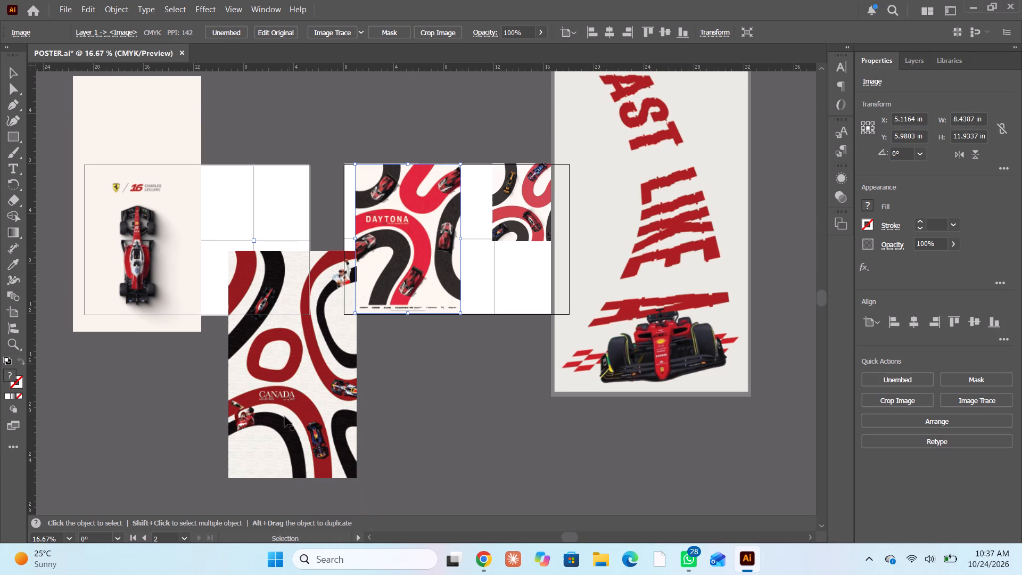
pyautogui.keyDown('alt'); pyautogui.scroll(2, 362, 265); pyautogui.keyUp('alt')
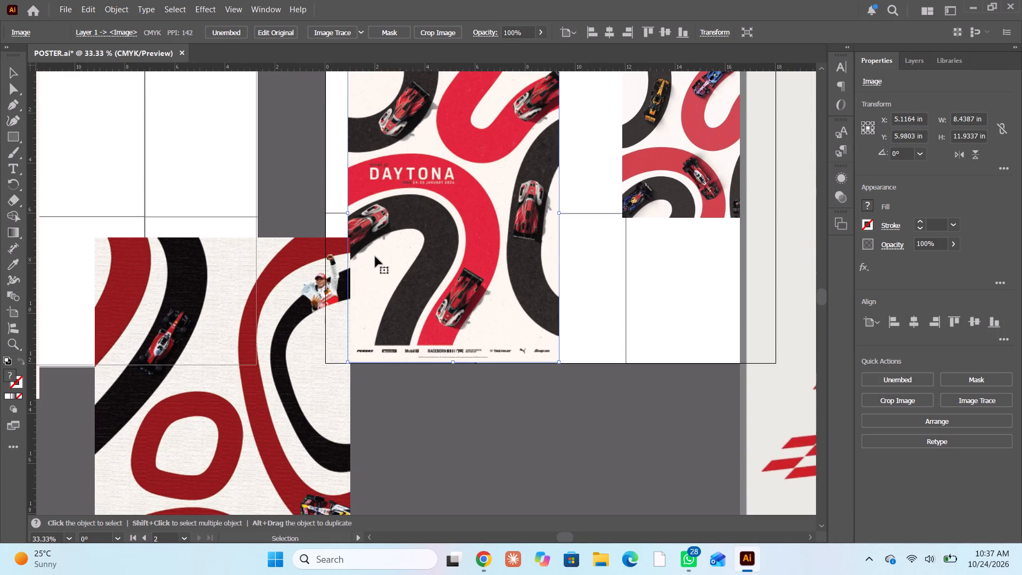
pyautogui.keyDown('alt'); pyautogui.scroll(-2, 376, 255); pyautogui.keyUp('alt')
pyautogui.moveTo(403, 261); pyautogui.dragTo(341, 216)
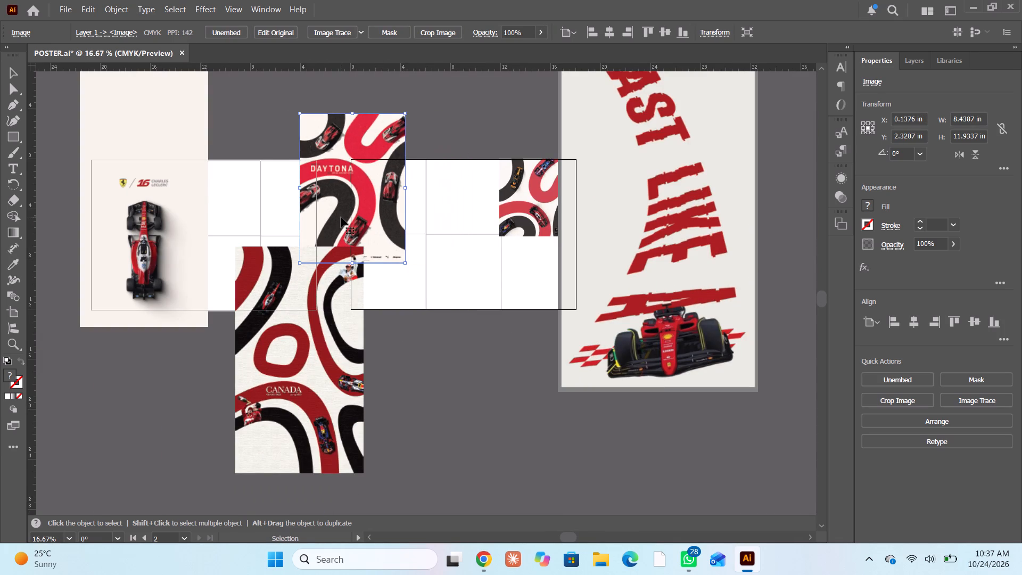
pyautogui.press('Delete')
# Scale the Canada Grand Prix poster to about 6.67 by 11.86 in and place it at the second artboard's left edge.
pyautogui.moveTo(333, 349); pyautogui.dragTo(416, 263)
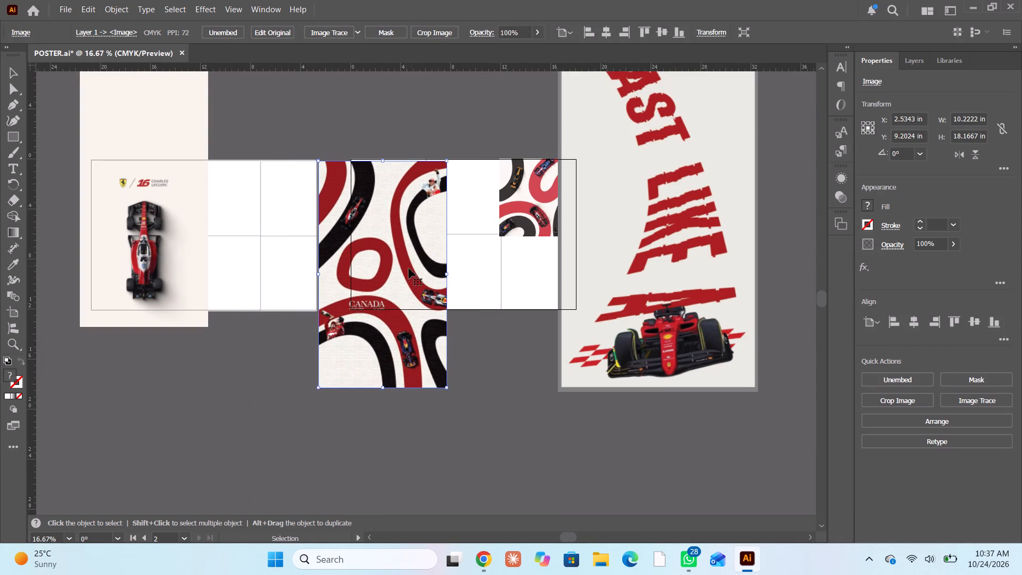
pyautogui.scroll(2, 390, 280)
pyautogui.keyDown('alt'); pyautogui.scroll(2, 390, 281); pyautogui.keyUp('alt')
pyautogui.keyDown('alt'); pyautogui.scroll(-1, 390, 281); pyautogui.keyUp('alt')
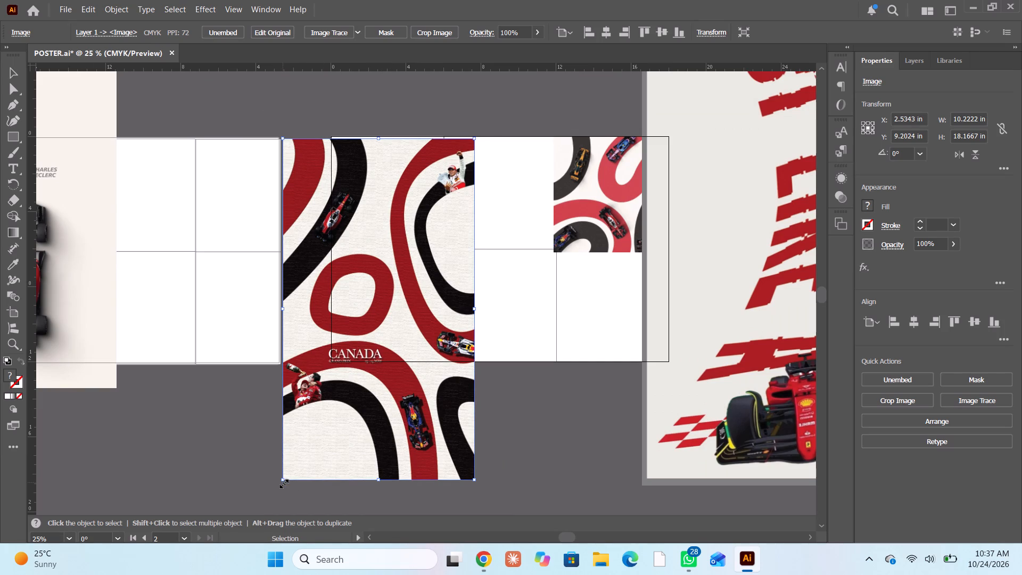
pyautogui.keyDown('shift'); pyautogui.moveTo(283, 482); pyautogui.dragTo(345, 378); pyautogui.keyUp('shift')
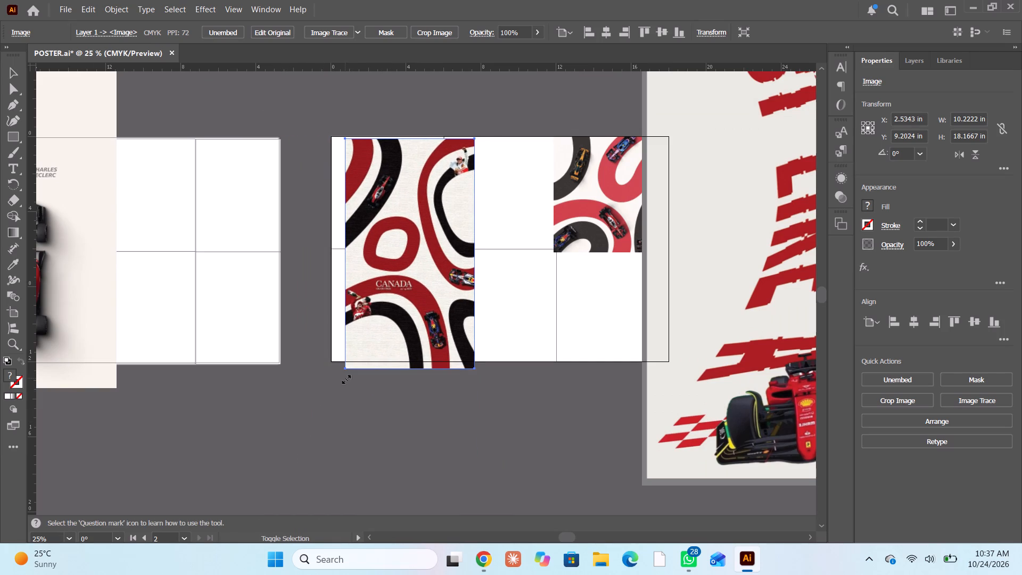
pyautogui.keyDown('shift'); pyautogui.moveTo(345, 378); pyautogui.dragTo(349, 371); pyautogui.keyUp('shift')
pyautogui.moveTo(417, 281); pyautogui.dragTo(400, 281)
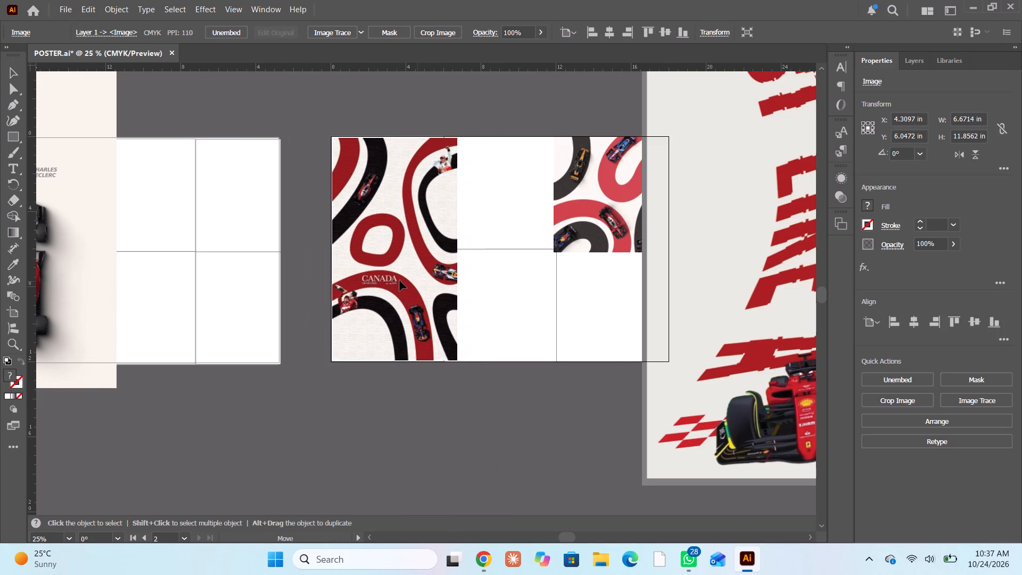
pyautogui.moveTo(400, 281); pyautogui.dragTo(400, 280)
pyautogui.keyDown('alt'); pyautogui.scroll(1, 400, 280); pyautogui.keyUp('alt')
pyautogui.scroll(5, 406, 254)
pyautogui.keyDown('alt'); pyautogui.scroll(2, 398, 236); pyautogui.keyUp('alt')
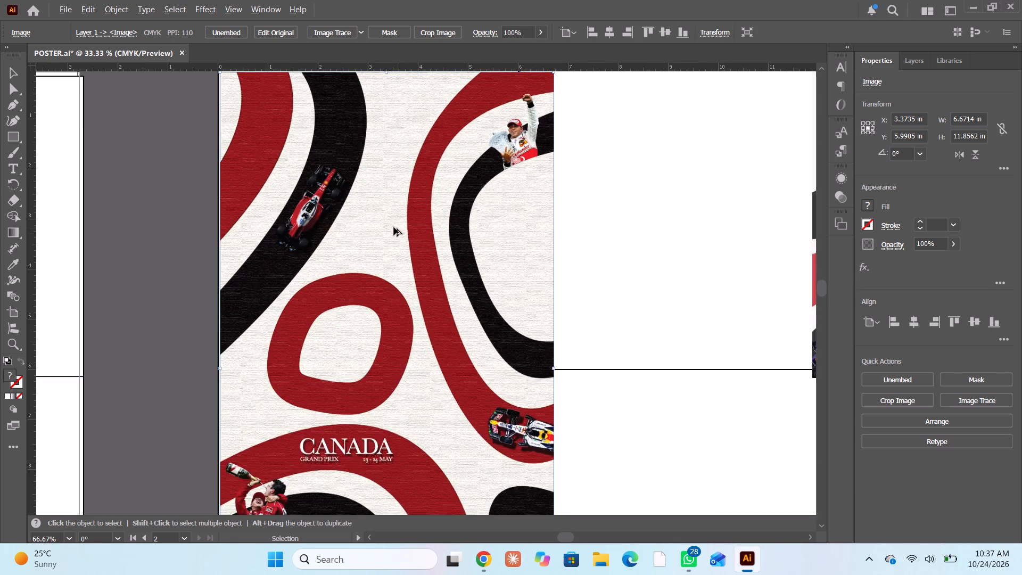
# Align the Canada Grand Prix poster with the second artboard's upper-left corner and enlarge it proportionally to span the artboard's full height.
pyautogui.scroll(7, 385, 210)
pyautogui.click(381, 212)
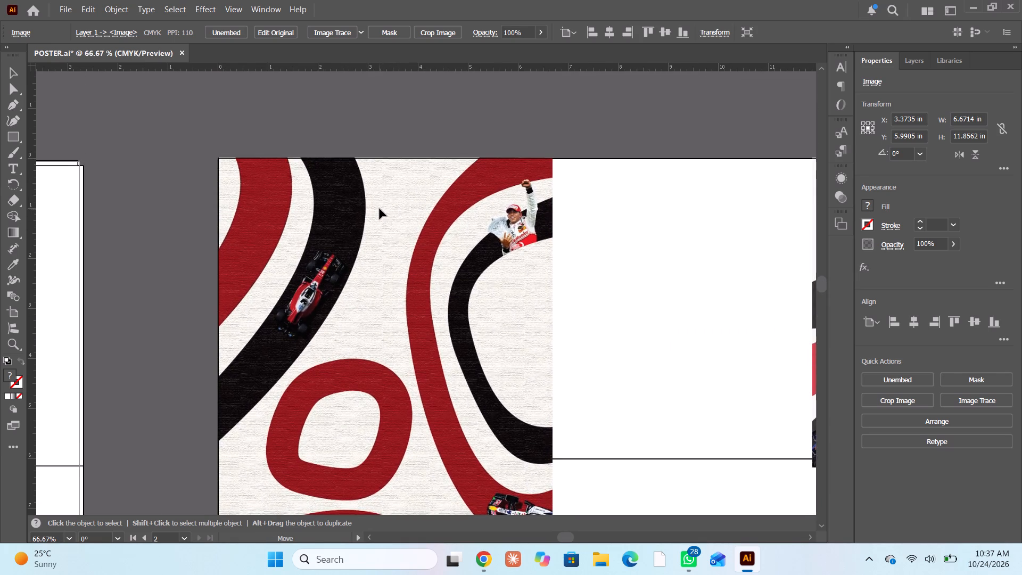
pyautogui.scroll(-6, 379, 210)
pyautogui.scroll(1, 379, 210)
pyautogui.scroll(-15, 379, 210)
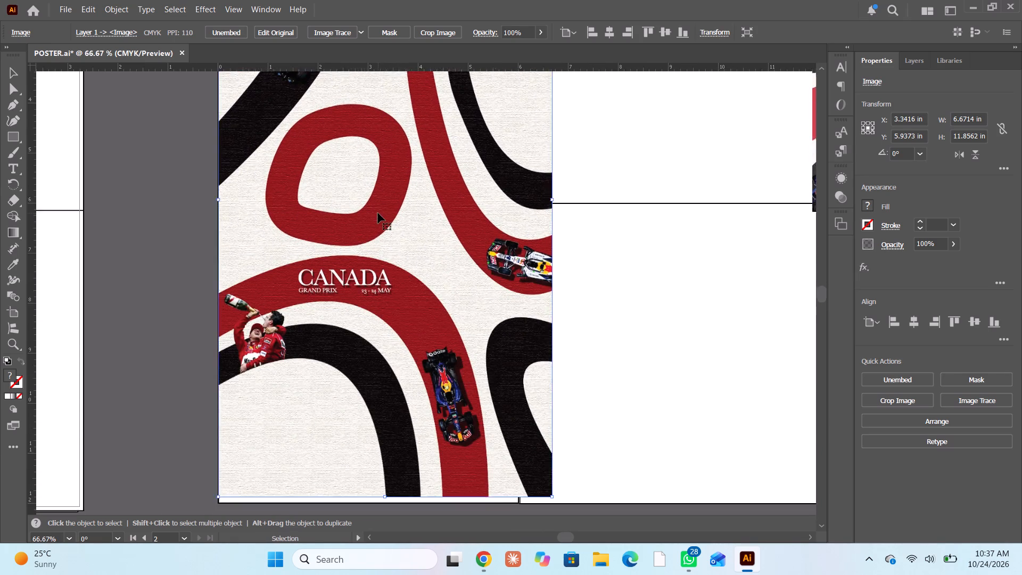
pyautogui.scroll(-6, 378, 213)
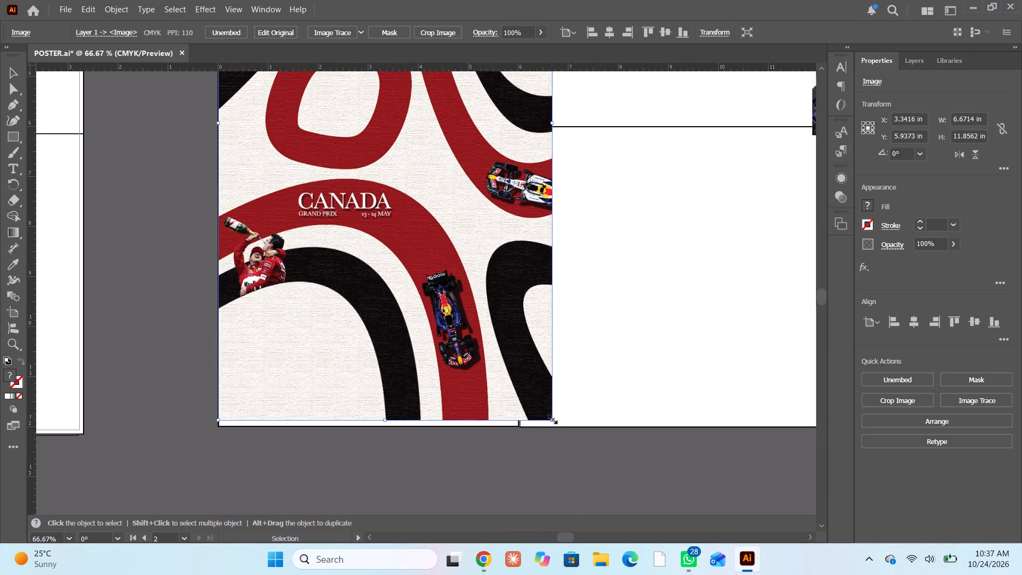
pyautogui.keyDown('shift'); pyautogui.moveTo(551, 418); pyautogui.dragTo(557, 426); pyautogui.keyUp('shift')
pyautogui.scroll(-1, 539, 408)
pyautogui.keyDown('alt'); pyautogui.scroll(-2, 538, 402); pyautogui.keyUp('alt')
pyautogui.click(178, 449)
# Move the "FAST LIKE" poster clear of the second artboard's right side.
pyautogui.keyDown('alt'); pyautogui.scroll(-2, 233, 389); pyautogui.keyUp('alt')
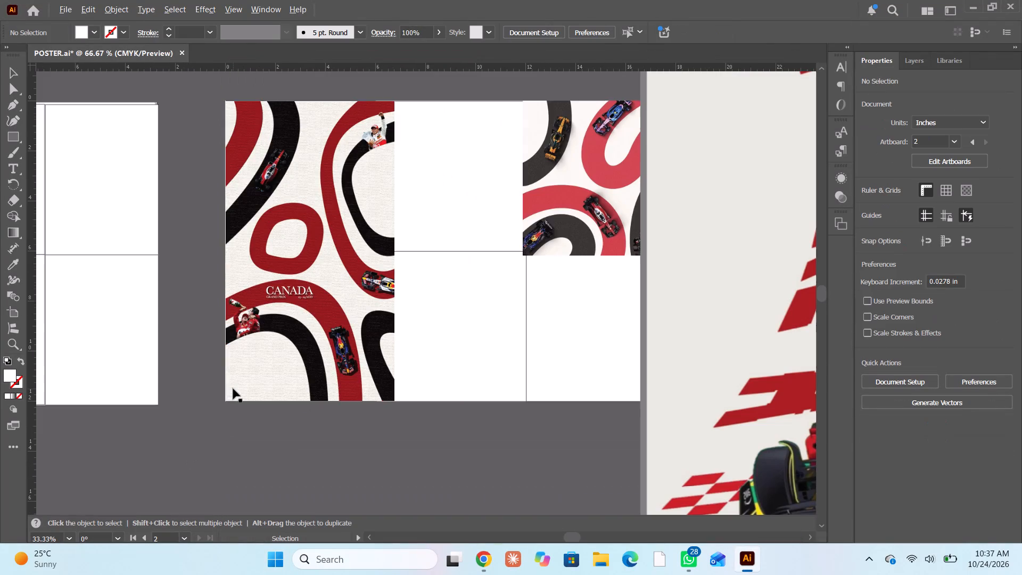
pyautogui.keyDown('alt'); pyautogui.scroll(-2, 323, 344); pyautogui.keyUp('alt')
pyautogui.click(703, 196)
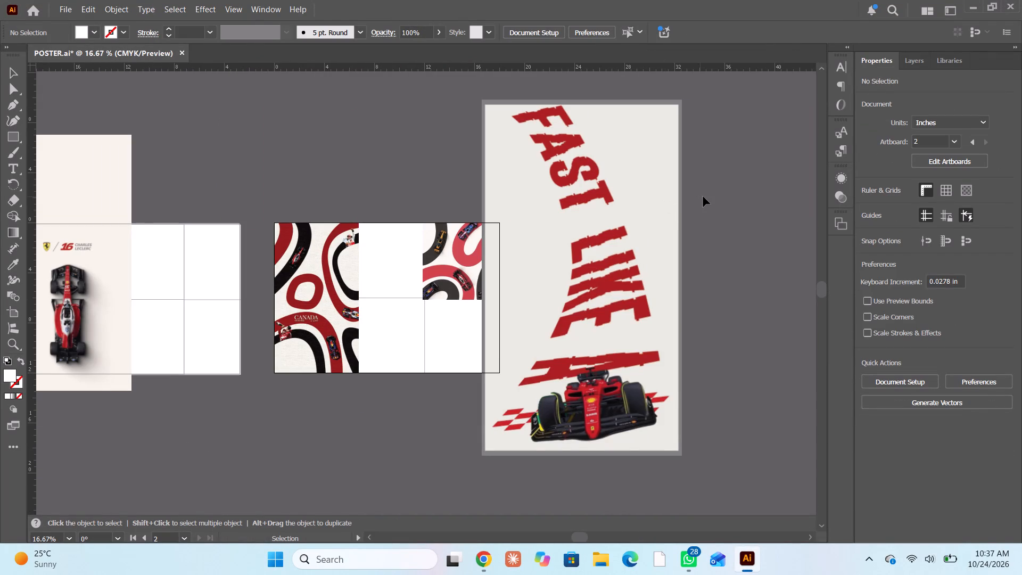
pyautogui.moveTo(572, 274); pyautogui.dragTo(664, 281)
pyautogui.moveTo(642, 201); pyautogui.dragTo(621, 234)
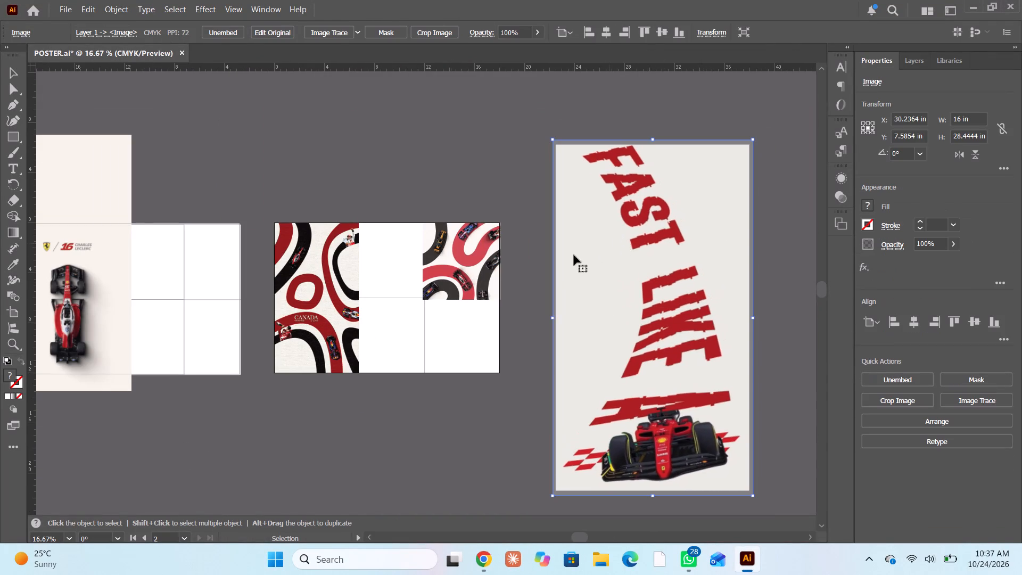
# Bring the Ferrari 16 poster to the second artboard, scale it to about 5.66 by 11.31 in, and place it beside the Canada poster.
pyautogui.moveTo(97, 251); pyautogui.dragTo(384, 300)
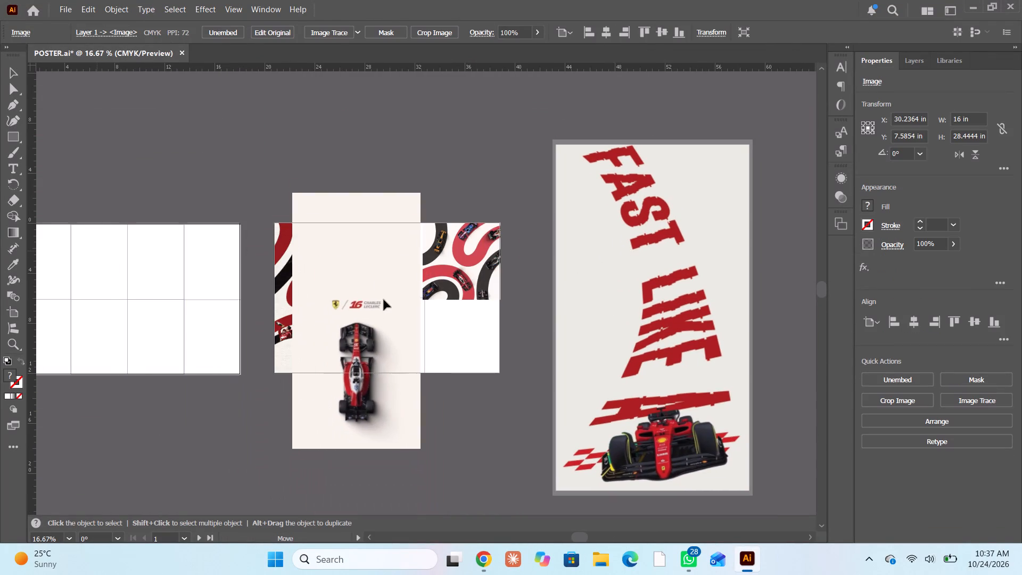
pyautogui.moveTo(384, 300); pyautogui.dragTo(382, 290)
pyautogui.keyDown('shift'); pyautogui.moveTo(289, 430); pyautogui.dragTo(294, 424); pyautogui.keyUp('shift')
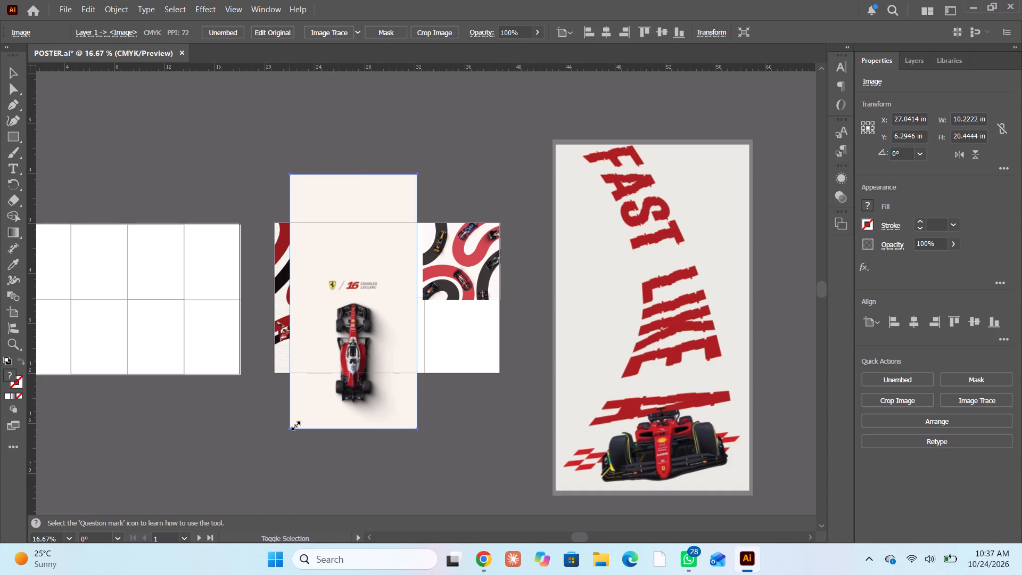
pyautogui.keyDown('shift'); pyautogui.moveTo(294, 424); pyautogui.dragTo(346, 352); pyautogui.keyUp('shift')
pyautogui.keyDown('alt'); pyautogui.scroll(1, 351, 330); pyautogui.keyUp('alt')
pyautogui.moveTo(409, 202); pyautogui.dragTo(426, 291)
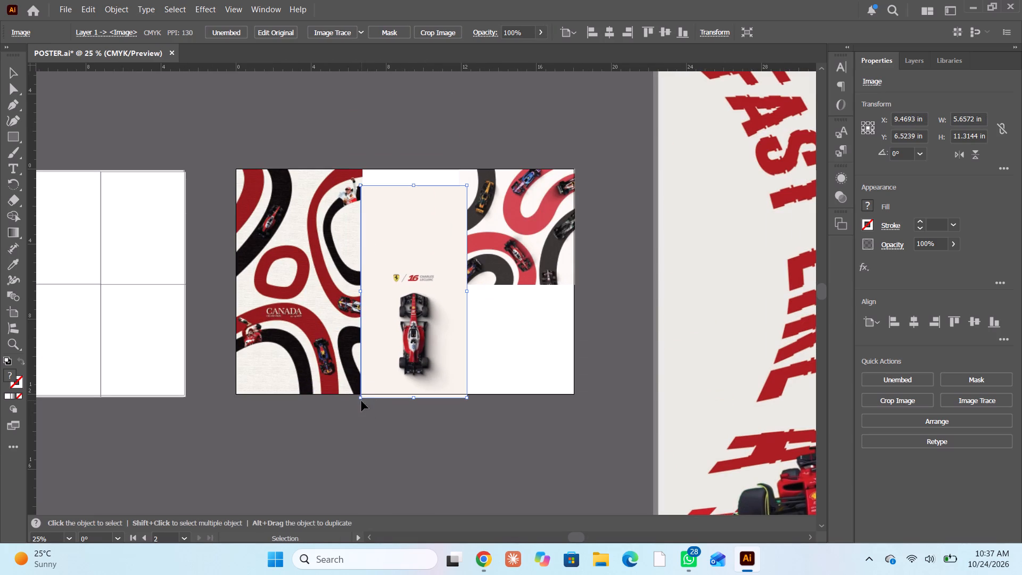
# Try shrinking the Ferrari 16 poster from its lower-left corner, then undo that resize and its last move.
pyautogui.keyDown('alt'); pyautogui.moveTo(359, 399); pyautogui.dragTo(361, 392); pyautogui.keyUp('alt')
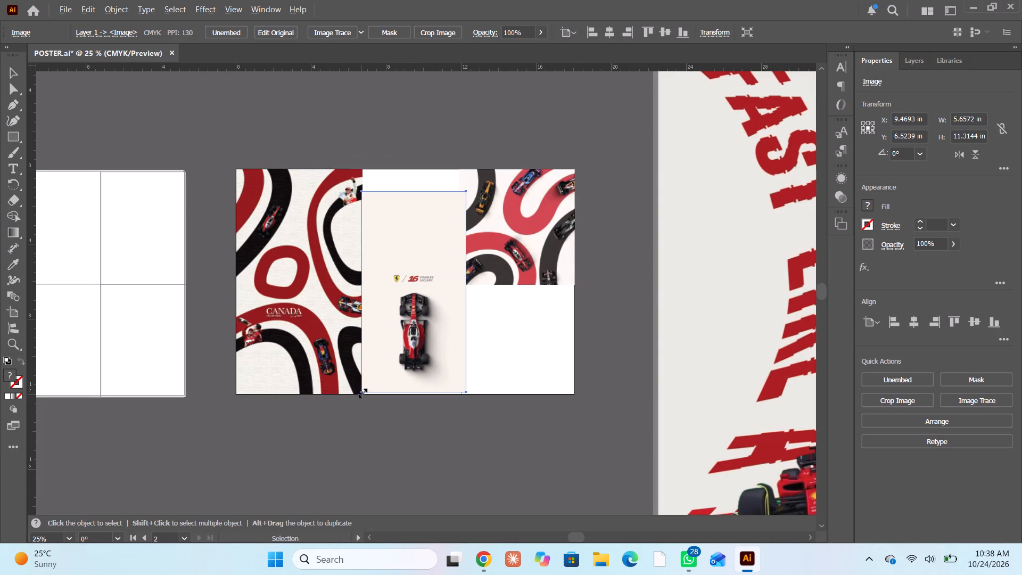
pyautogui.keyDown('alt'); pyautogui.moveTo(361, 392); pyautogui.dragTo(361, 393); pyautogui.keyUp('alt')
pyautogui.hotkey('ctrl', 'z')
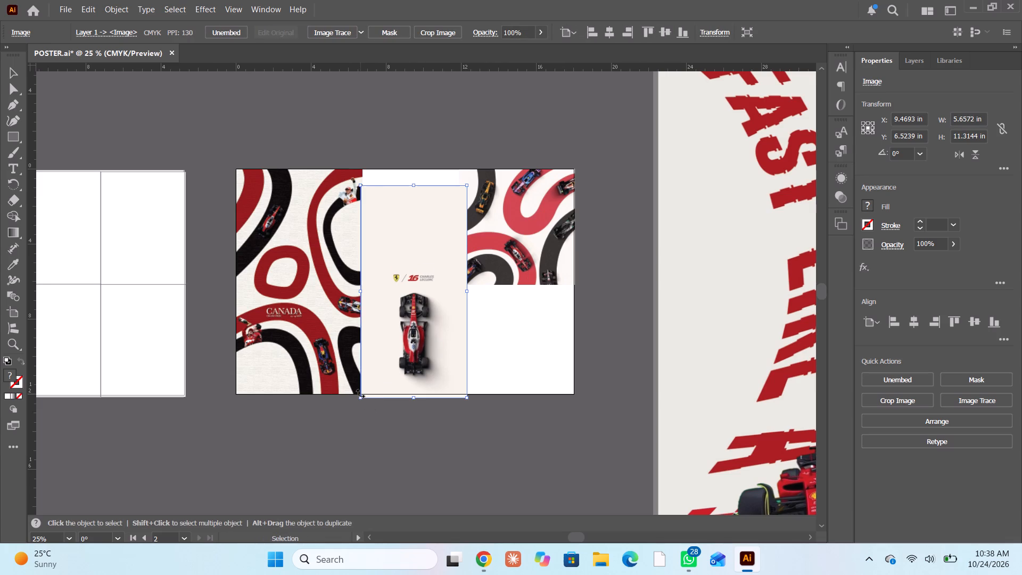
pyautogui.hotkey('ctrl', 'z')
# Scale the Ferrari 16 poster to about 5.18 by 10.35 in and move it over the second artboard's right column.
pyautogui.keyDown('shift'); pyautogui.click(344, 309); pyautogui.keyUp('shift')
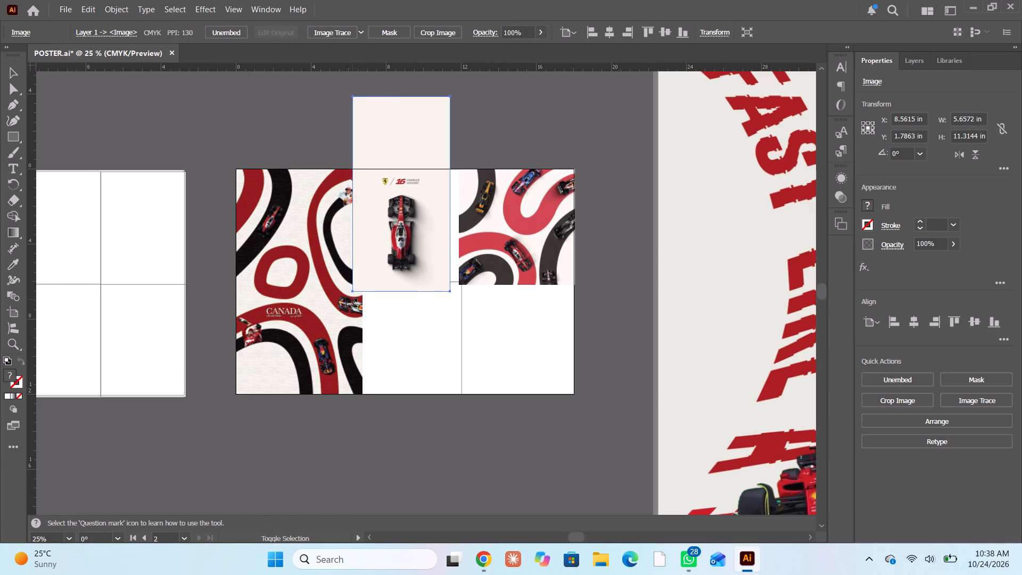
pyautogui.moveTo(405, 236); pyautogui.dragTo(424, 320)
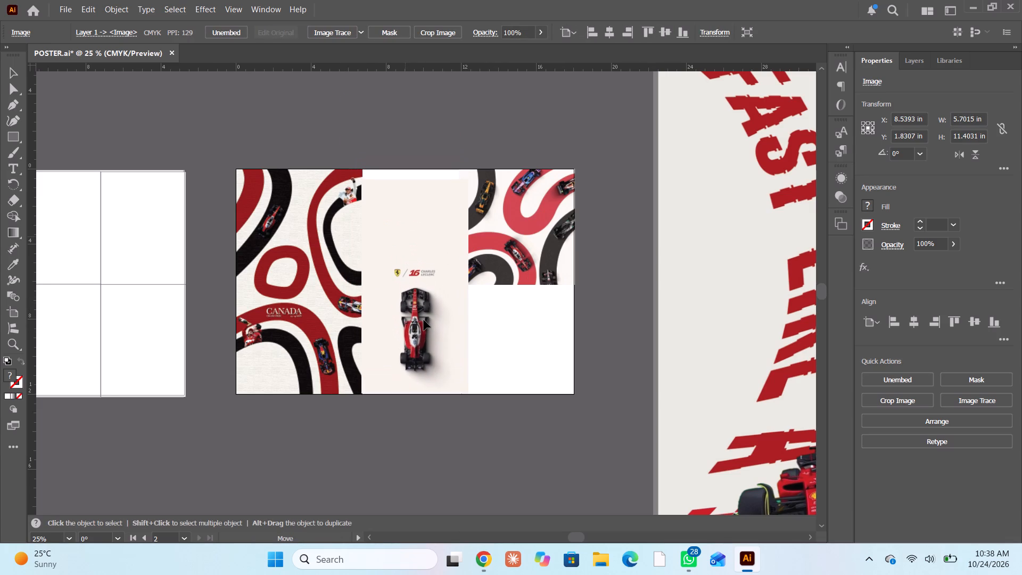
pyautogui.moveTo(424, 320); pyautogui.dragTo(424, 321)
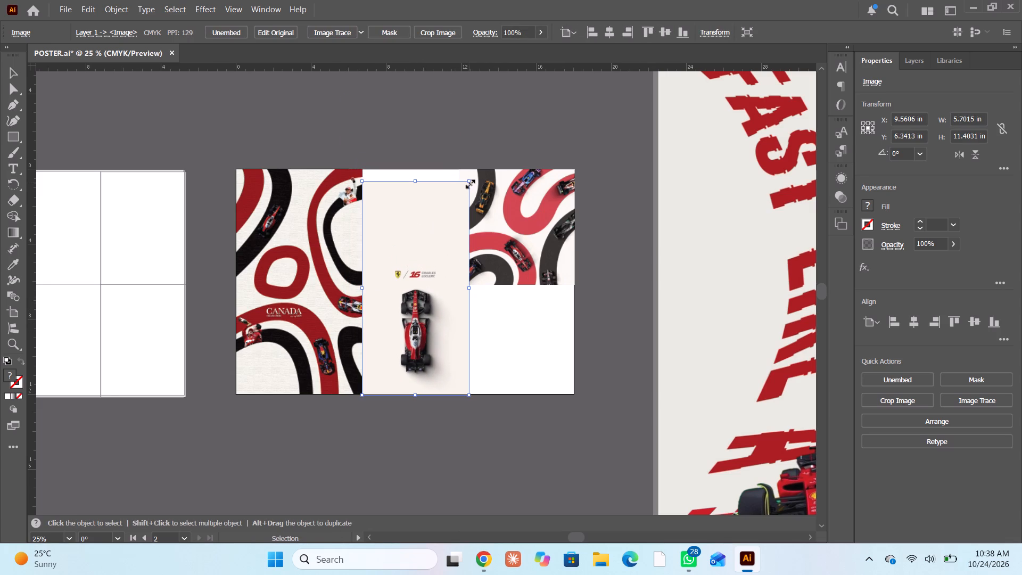
pyautogui.keyDown('shift'); pyautogui.moveTo(469, 182); pyautogui.dragTo(472, 201); pyautogui.keyUp('shift')
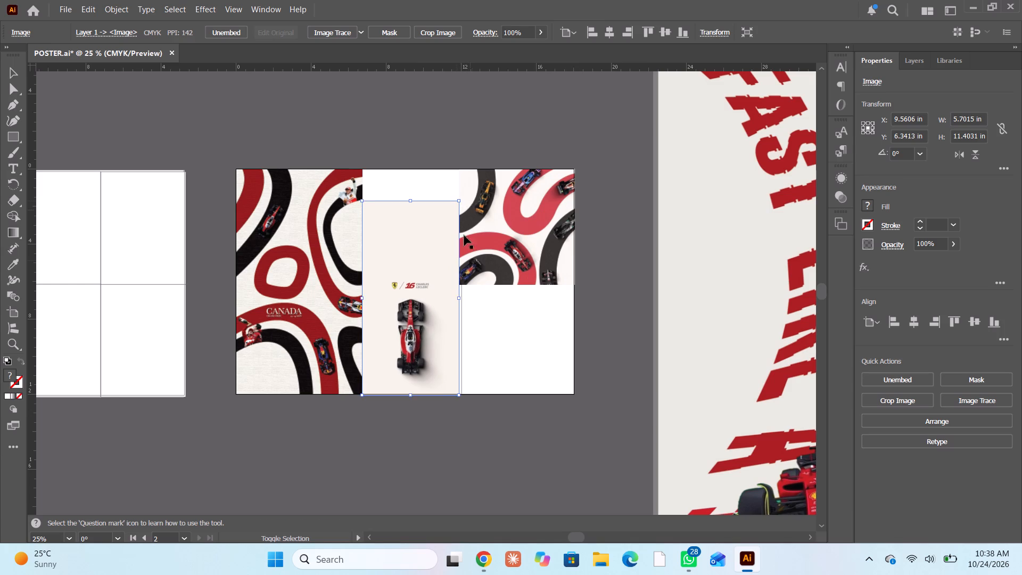
pyautogui.moveTo(423, 297); pyautogui.dragTo(524, 297)
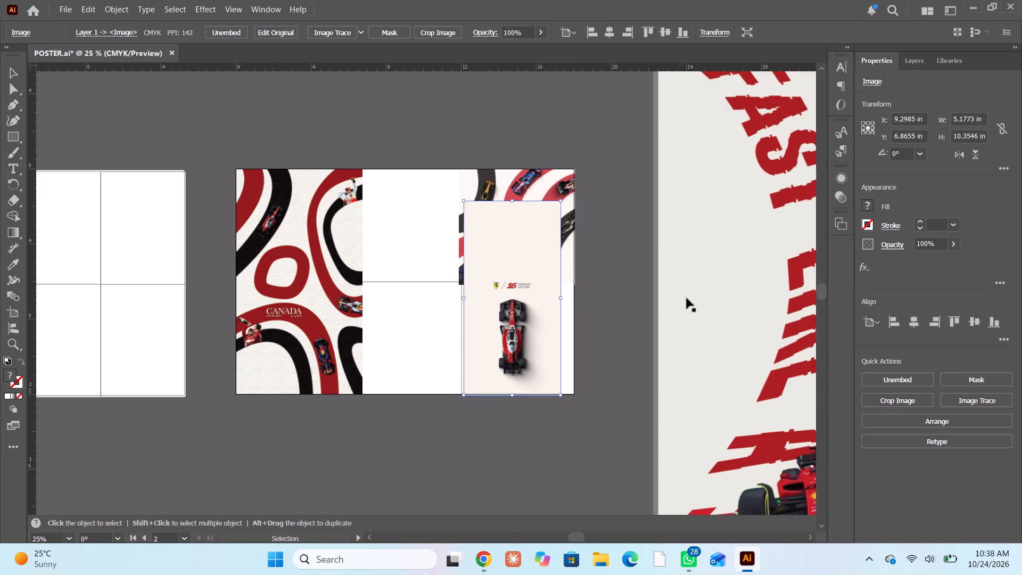
# Scale the "FAST LIKE" poster to about 8.70 by 15.47 in and set it beside the second artboard's right edge.
pyautogui.moveTo(690, 294); pyautogui.dragTo(333, 215)
pyautogui.scroll(3, 392, 153)
pyautogui.scroll(-1, 392, 153)
pyautogui.scroll(4, 392, 153)
pyautogui.scroll(-2, 402, 150)
pyautogui.scroll(5, 402, 150)
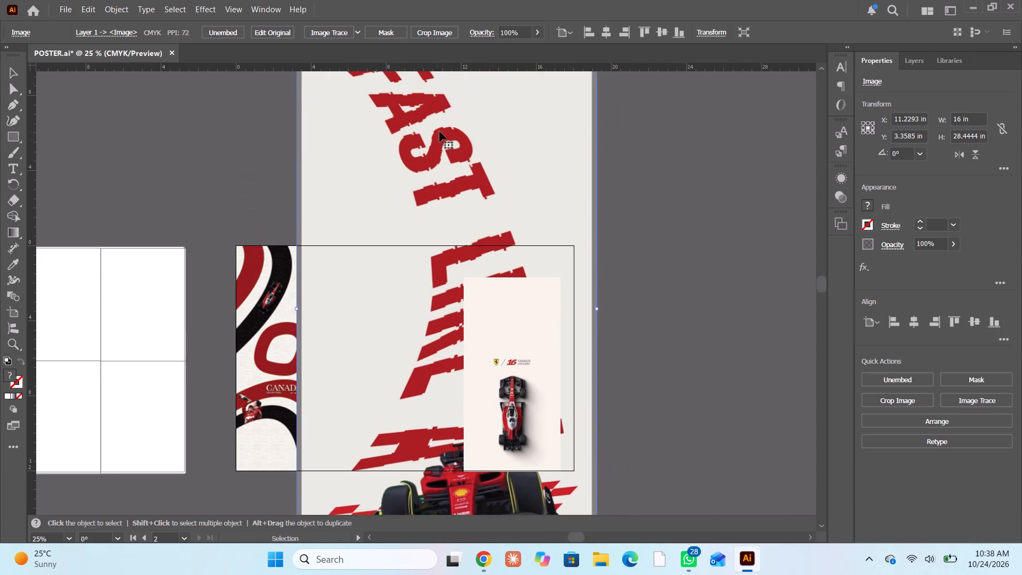
pyautogui.scroll(6, 440, 132)
pyautogui.keyDown('shift'); pyautogui.moveTo(596, 143); pyautogui.dragTo(457, 354); pyautogui.keyUp('shift')
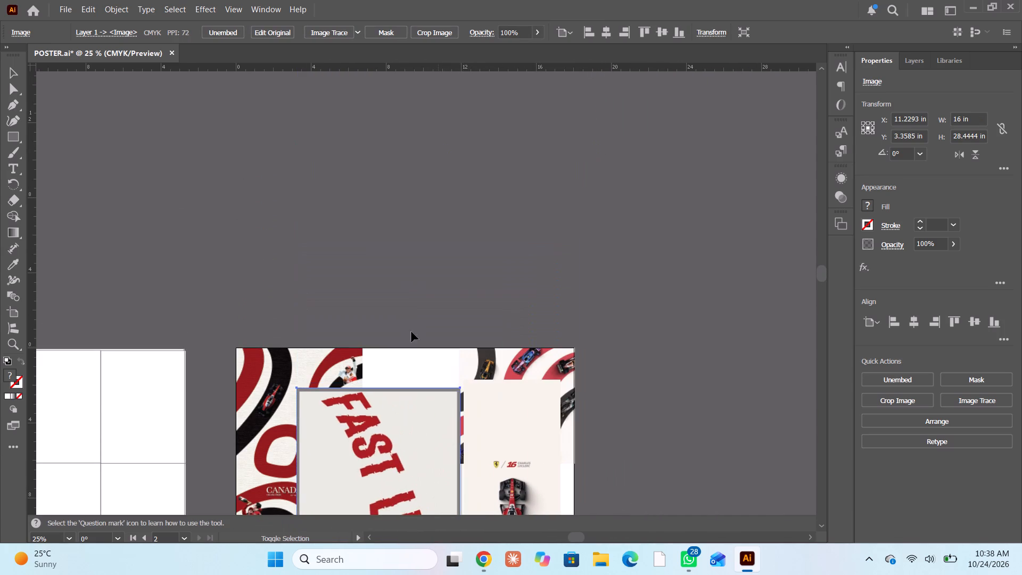
pyautogui.scroll(-14, 409, 283)
pyautogui.moveTo(407, 313); pyautogui.dragTo(431, 229)
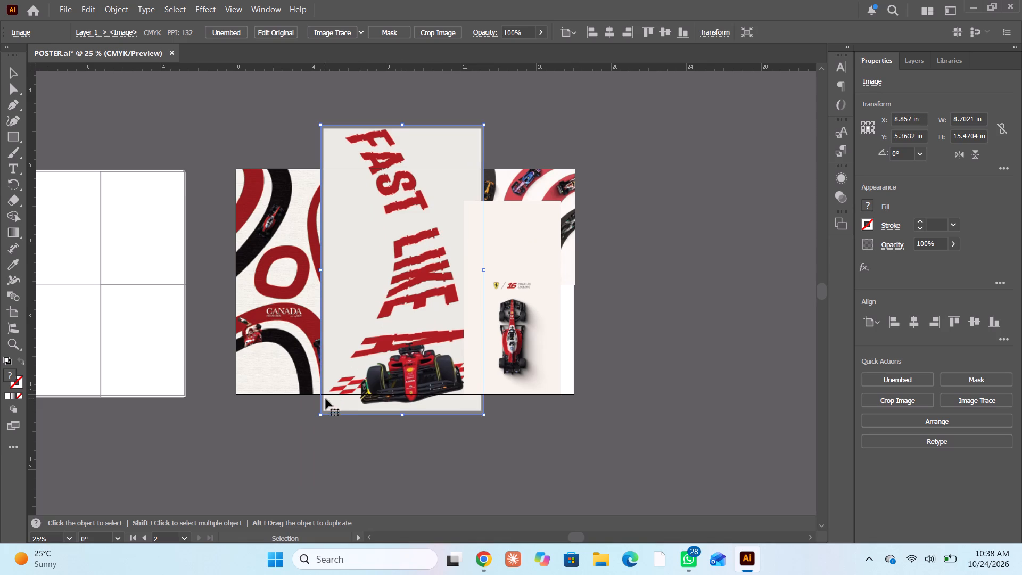
pyautogui.moveTo(369, 306); pyautogui.dragTo(379, 335)
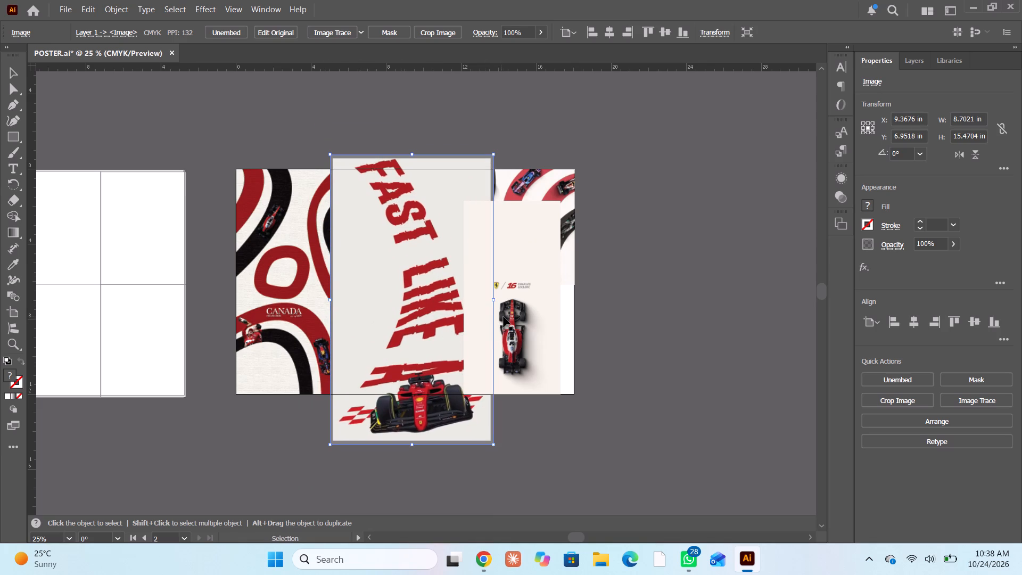
pyautogui.moveTo(392, 287); pyautogui.dragTo(618, 279)
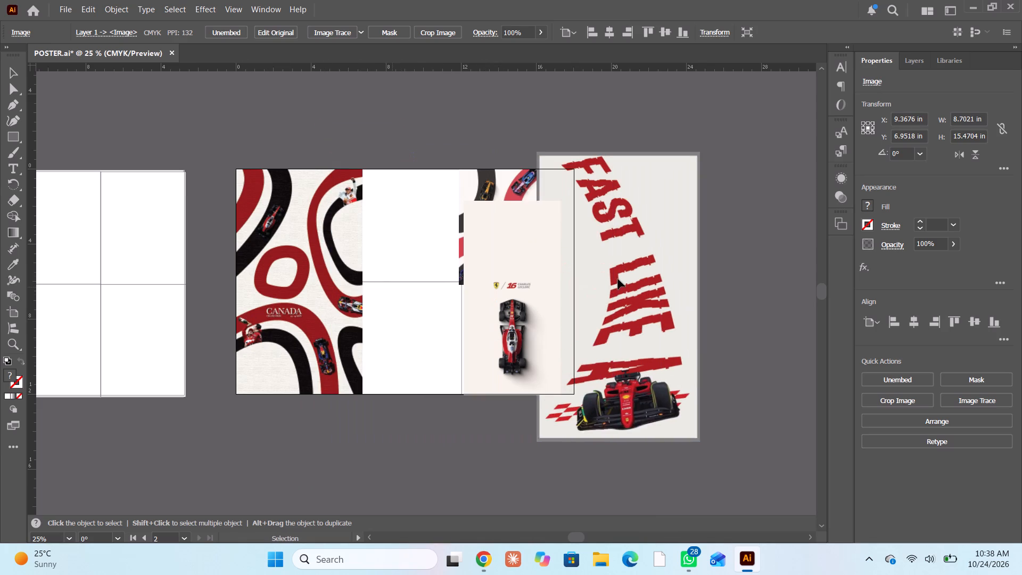
pyautogui.moveTo(618, 279); pyautogui.dragTo(633, 275)
# Clear the second artboard's right column: move "FAST LIKE" farther up and right, the Ferrari 16 poster downward, and the square track image above the artboard.
pyautogui.click(369, 322)
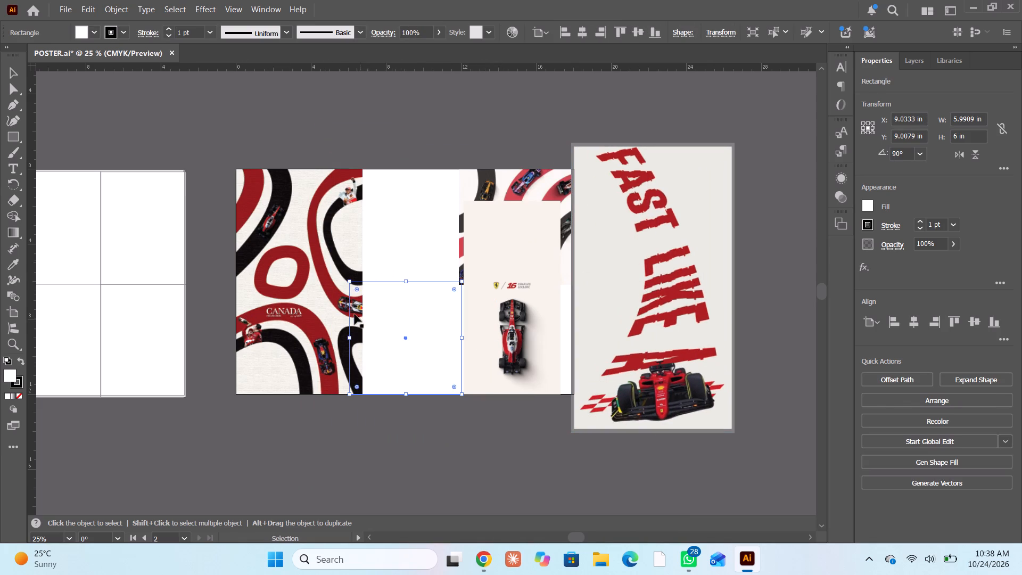
pyautogui.click(310, 305)
pyautogui.click(414, 251)
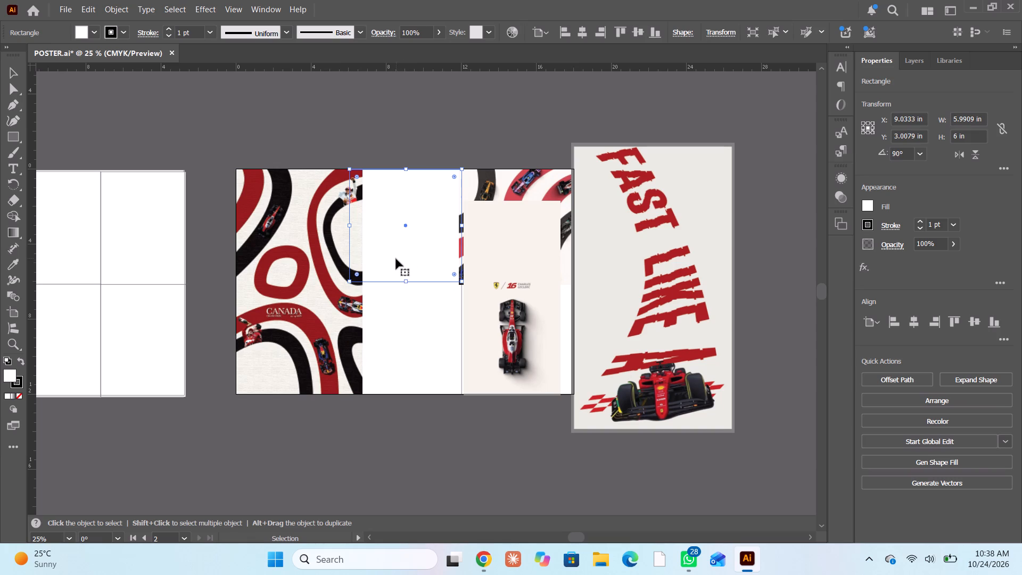
pyautogui.moveTo(499, 303); pyautogui.dragTo(507, 306)
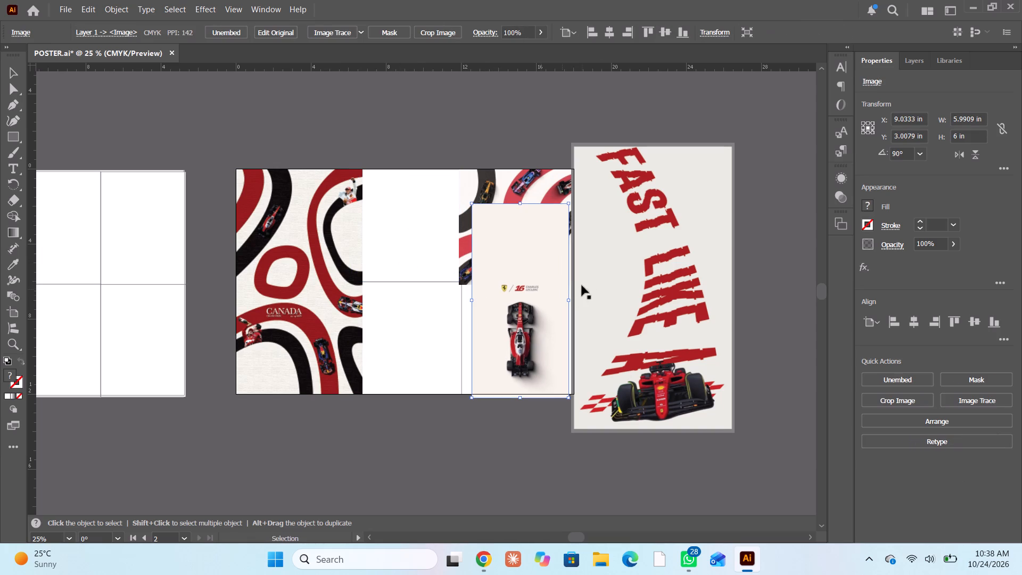
pyautogui.moveTo(646, 298); pyautogui.dragTo(700, 213)
pyautogui.moveTo(506, 310); pyautogui.dragTo(572, 432)
pyautogui.click(487, 268)
pyautogui.moveTo(576, 414); pyautogui.dragTo(496, 283)
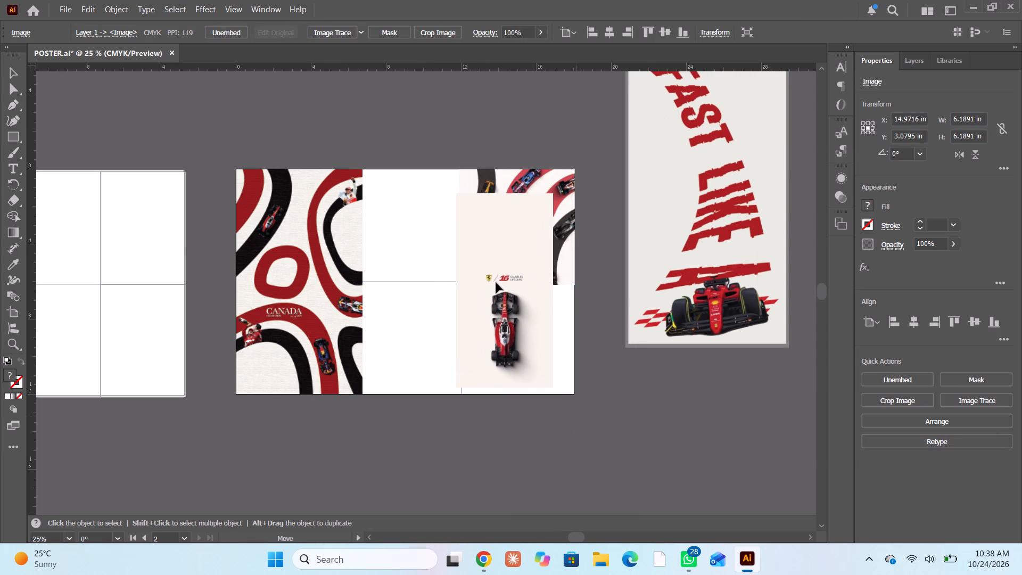
pyautogui.moveTo(496, 283); pyautogui.dragTo(530, 301)
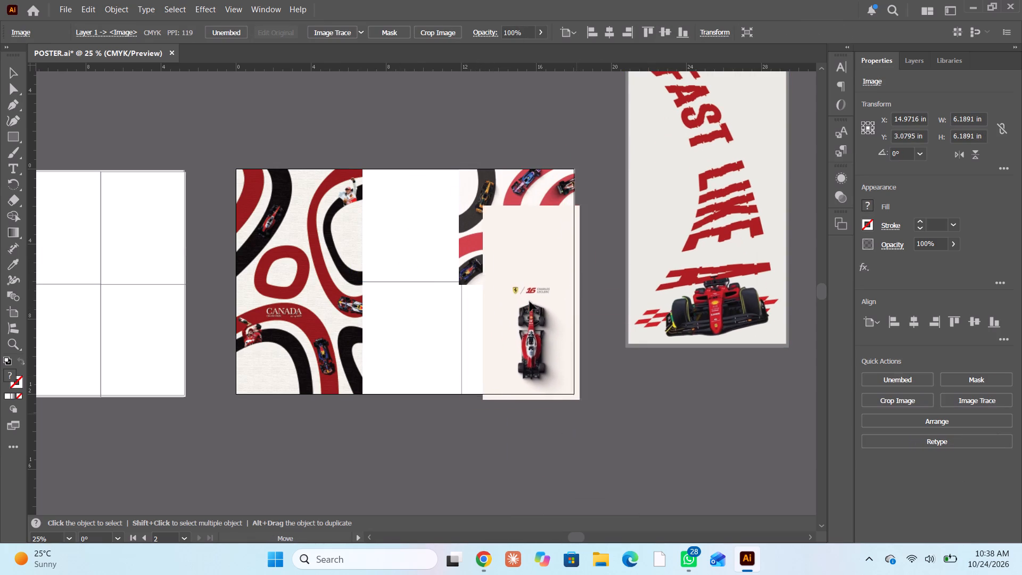
pyautogui.moveTo(530, 301); pyautogui.dragTo(545, 433)
pyautogui.click(490, 221)
pyautogui.moveTo(517, 256); pyautogui.dragTo(492, 92)
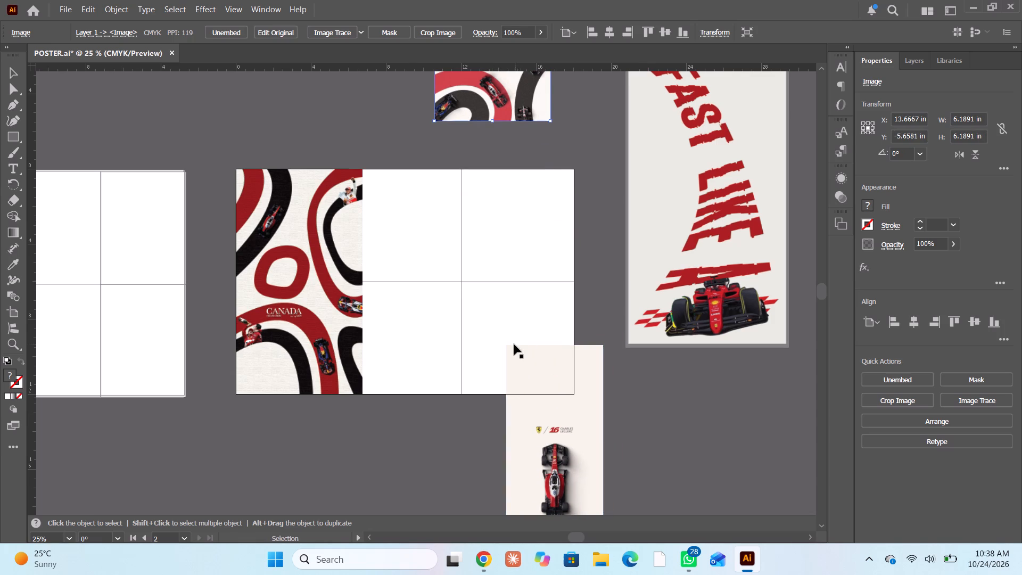
# Narrow the two right-column cells of the second artboard together by moving their shared left edge inward.
pyautogui.click(514, 344)
pyautogui.click(505, 306)
pyautogui.keyDown('shift'); pyautogui.click(498, 257); pyautogui.keyUp('shift')
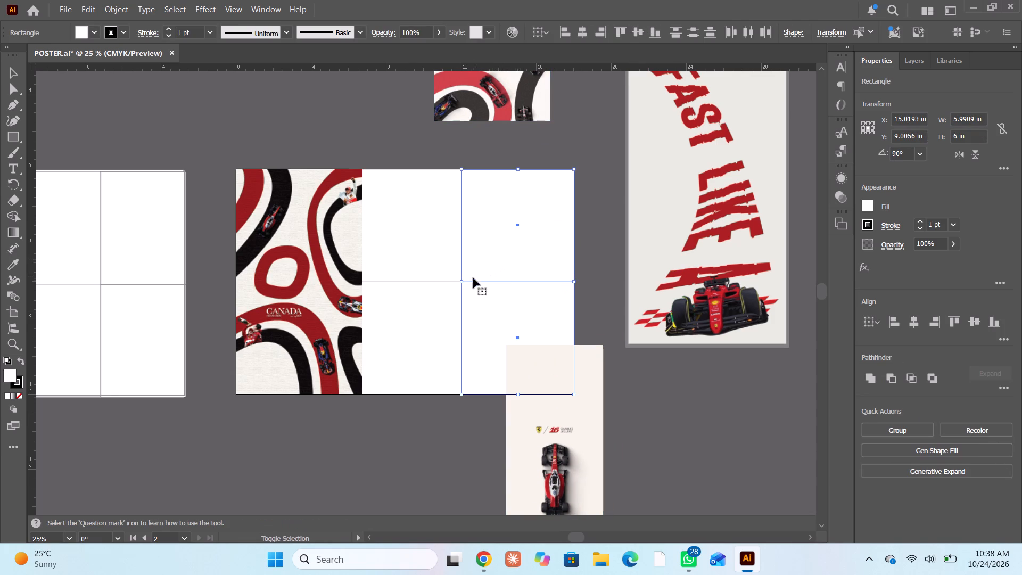
pyautogui.moveTo(463, 282); pyautogui.dragTo(476, 285)
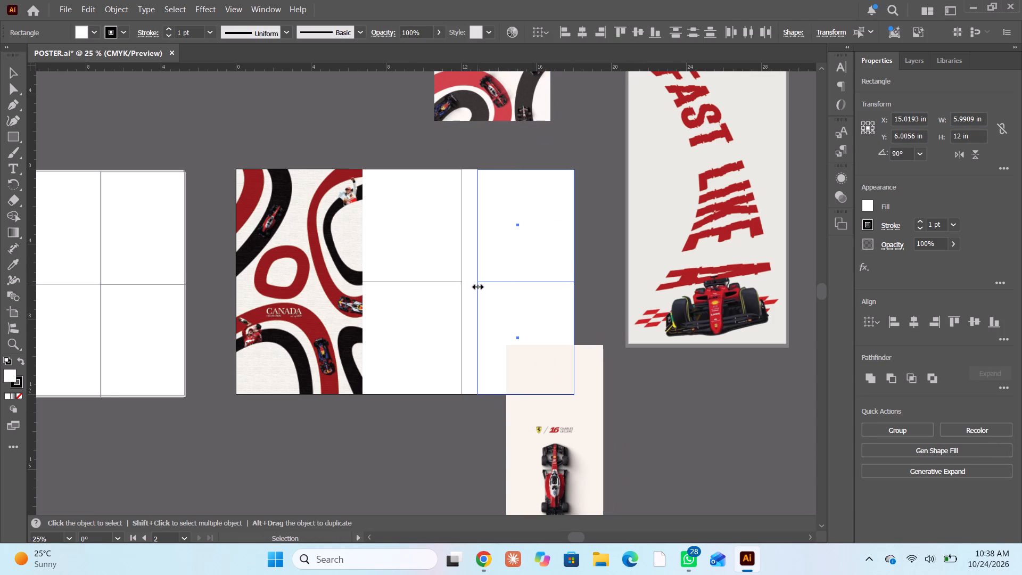
pyautogui.moveTo(476, 285); pyautogui.dragTo(477, 287)
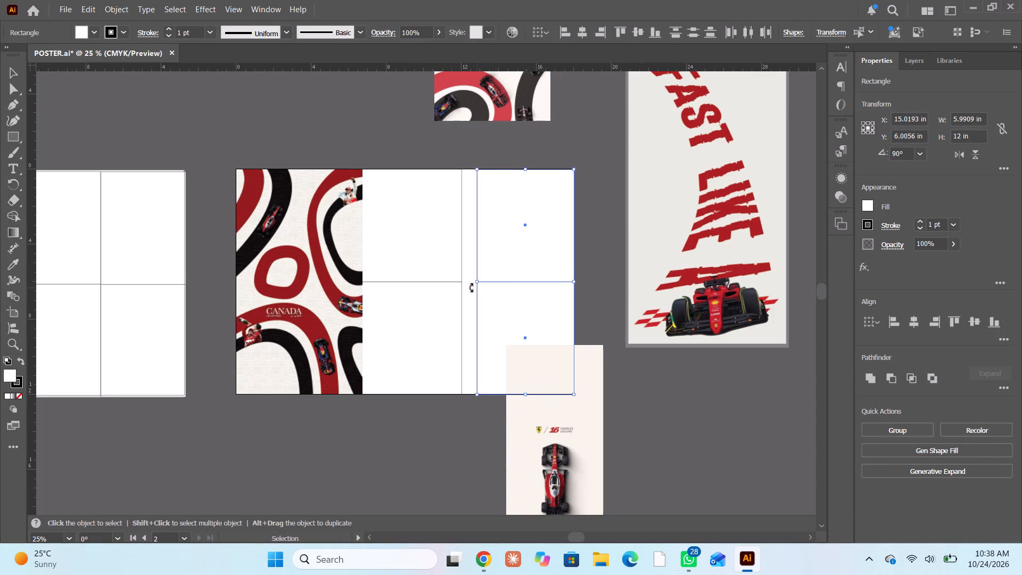
# Move the Canada Grand Prix poster off the second artboard, beyond its left edge.
pyautogui.click(341, 111)
pyautogui.click(397, 241)
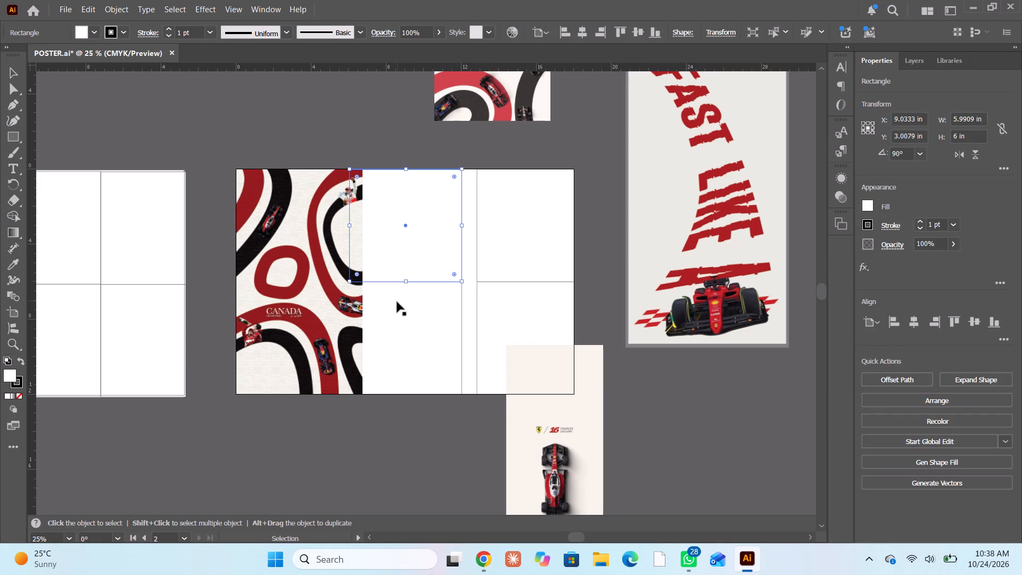
pyautogui.moveTo(283, 266); pyautogui.dragTo(157, 293)
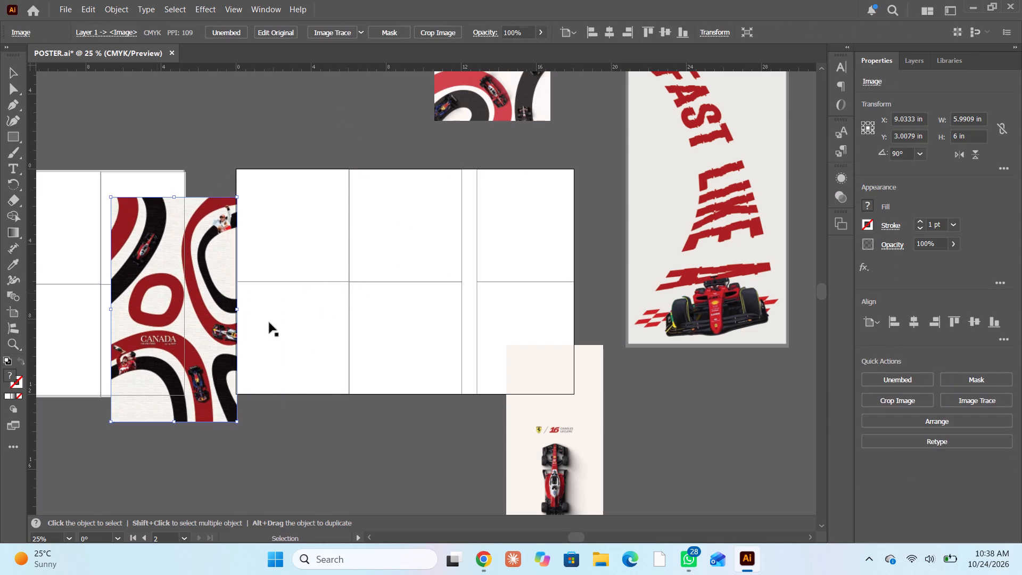
# Delete the lower cells in the second artboard's left and middle columns.
pyautogui.click(275, 325)
pyautogui.press('Delete')
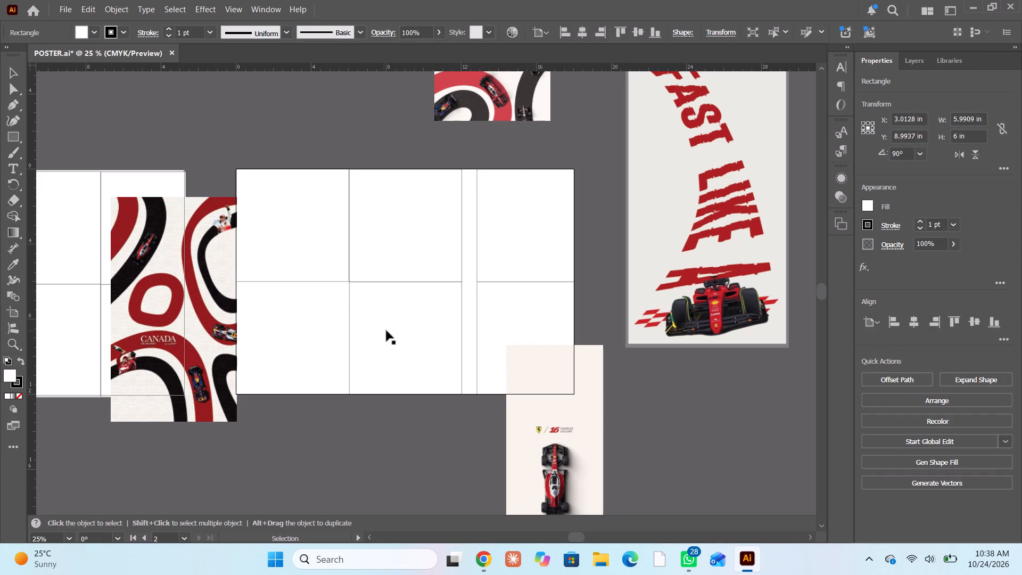
pyautogui.click(388, 331)
pyautogui.press('Delete')
# Widen the second artboard's left and middle cells together to meet the right column, about 12.85 in combined width.
pyautogui.click(327, 275)
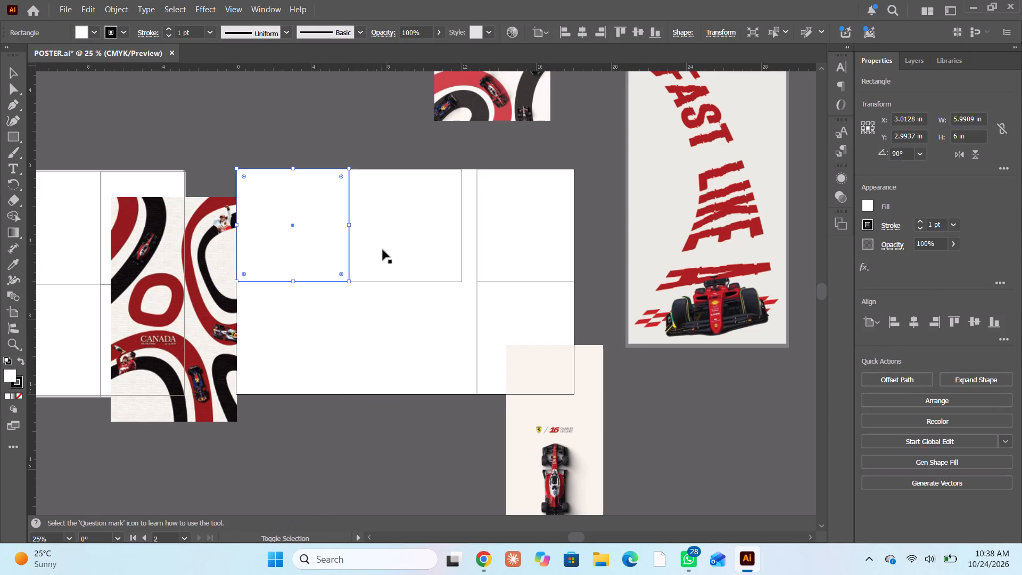
pyautogui.keyDown('shift'); pyautogui.click(385, 249); pyautogui.keyUp('shift')
pyautogui.moveTo(463, 226); pyautogui.dragTo(476, 223)
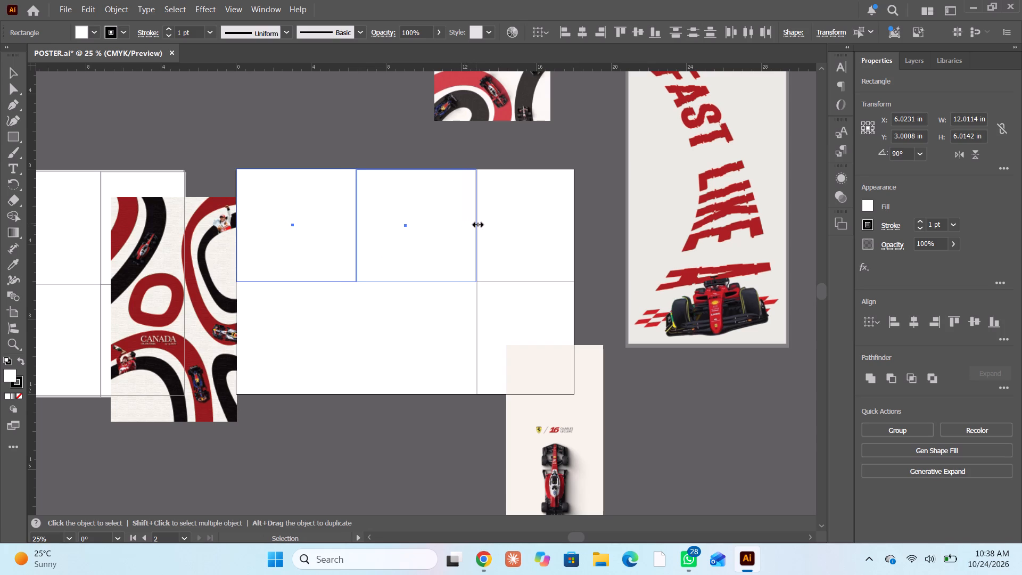
pyautogui.moveTo(476, 223); pyautogui.dragTo(478, 228)
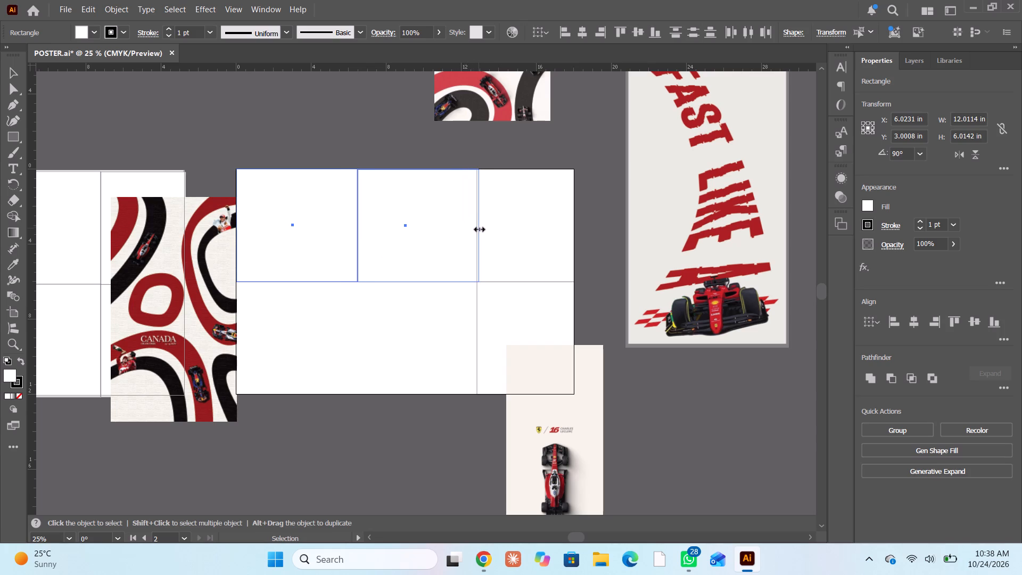
pyautogui.moveTo(478, 228); pyautogui.dragTo(477, 231)
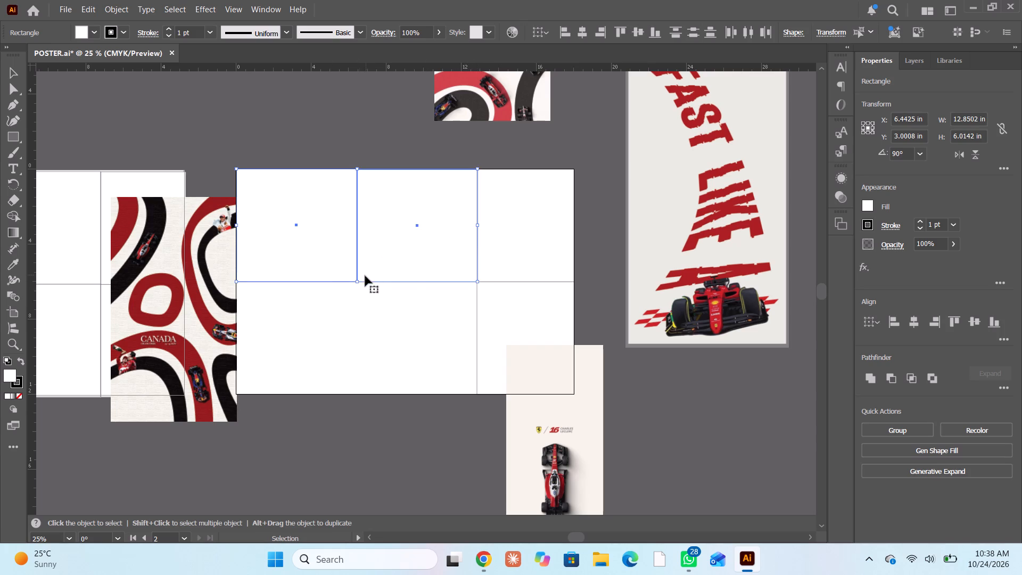
# Stretch the left and middle cells down to the second artboard's bottom edge, each about 11.99 in high.
pyautogui.moveTo(358, 284); pyautogui.dragTo(358, 392)
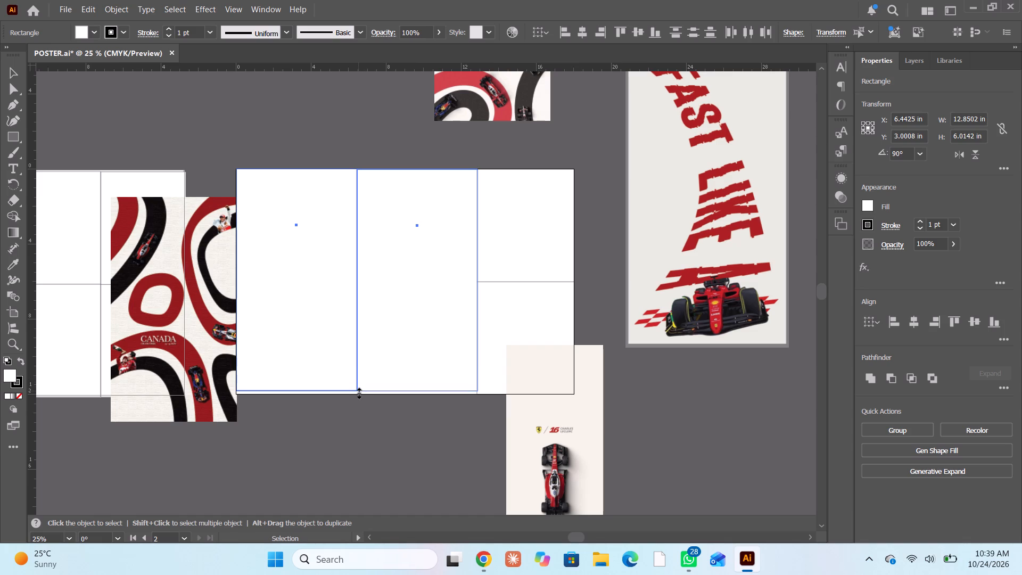
pyautogui.moveTo(358, 392); pyautogui.dragTo(358, 394)
pyautogui.click(337, 469)
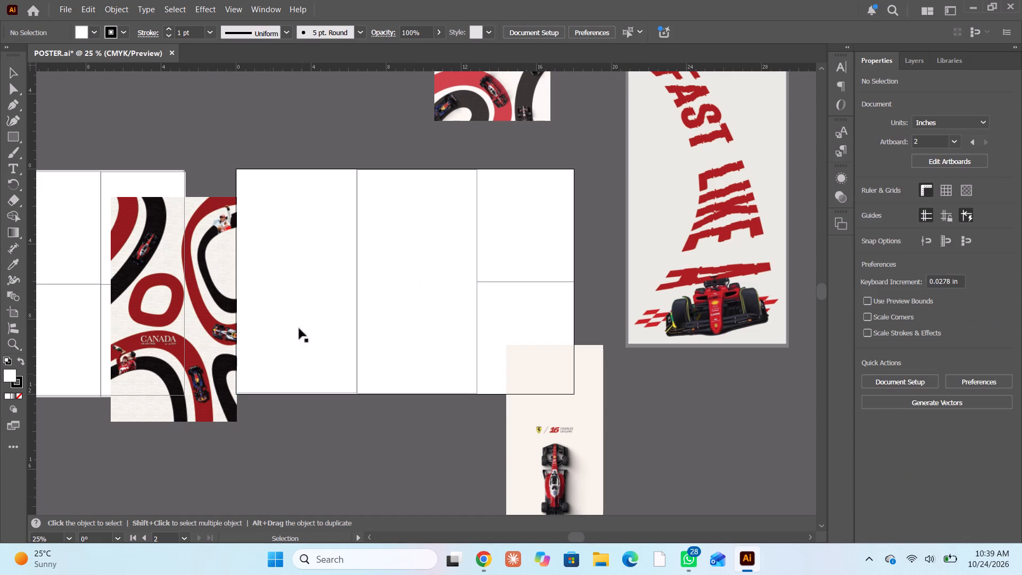
pyautogui.click(341, 369)
pyautogui.click(296, 392)
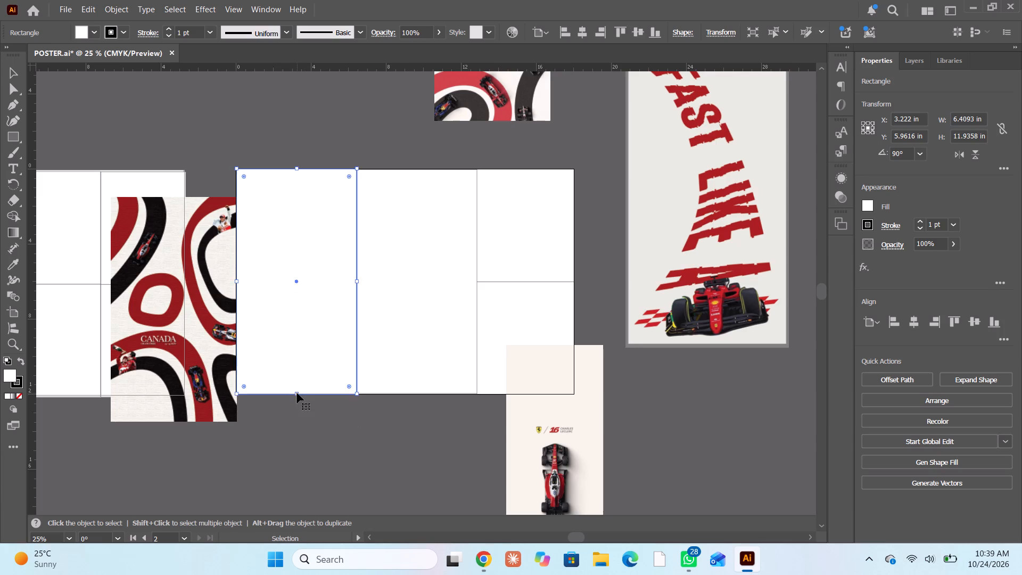
pyautogui.keyDown('alt'); pyautogui.scroll(2, 297, 392); pyautogui.keyUp('alt')
pyautogui.click(451, 363)
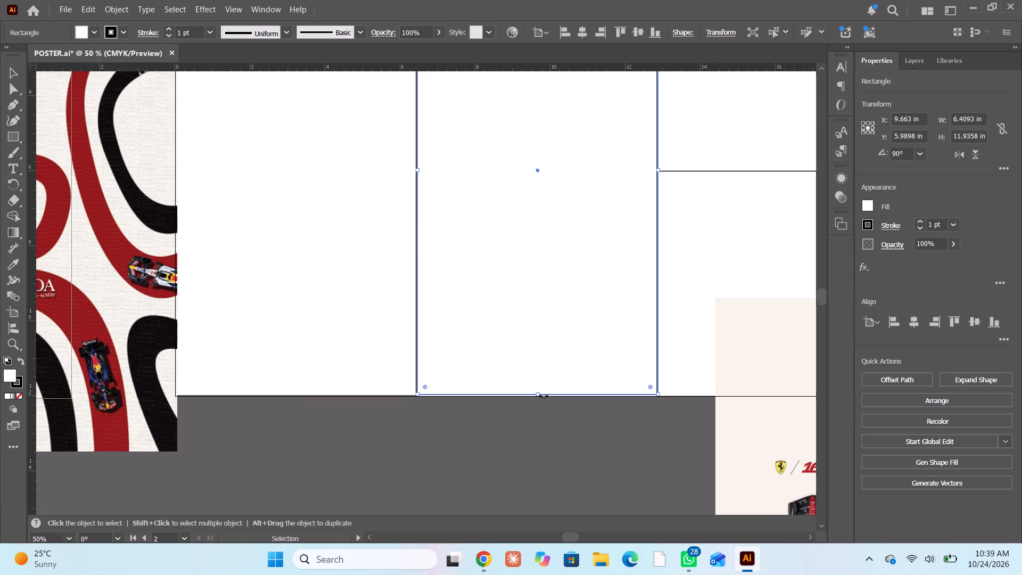
pyautogui.click(538, 395)
pyautogui.click(489, 440)
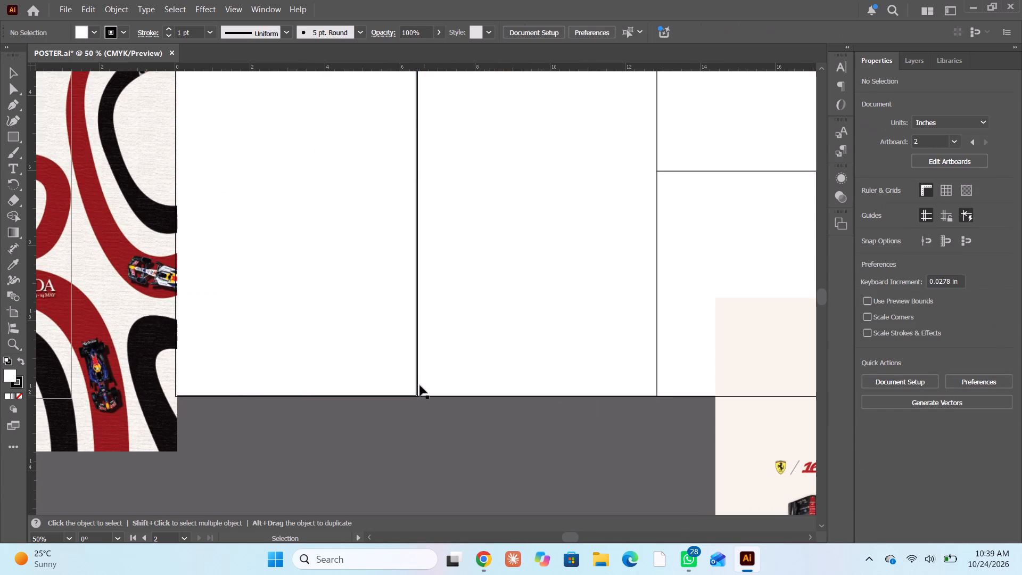
# Overlap the Canada Grand Prix poster with the second artboard's left cell, bring the cell to the front, and make a clipping mask.
pyautogui.keyDown('alt'); pyautogui.scroll(-2, 420, 383); pyautogui.keyUp('alt')
pyautogui.moveTo(179, 351); pyautogui.dragTo(213, 347)
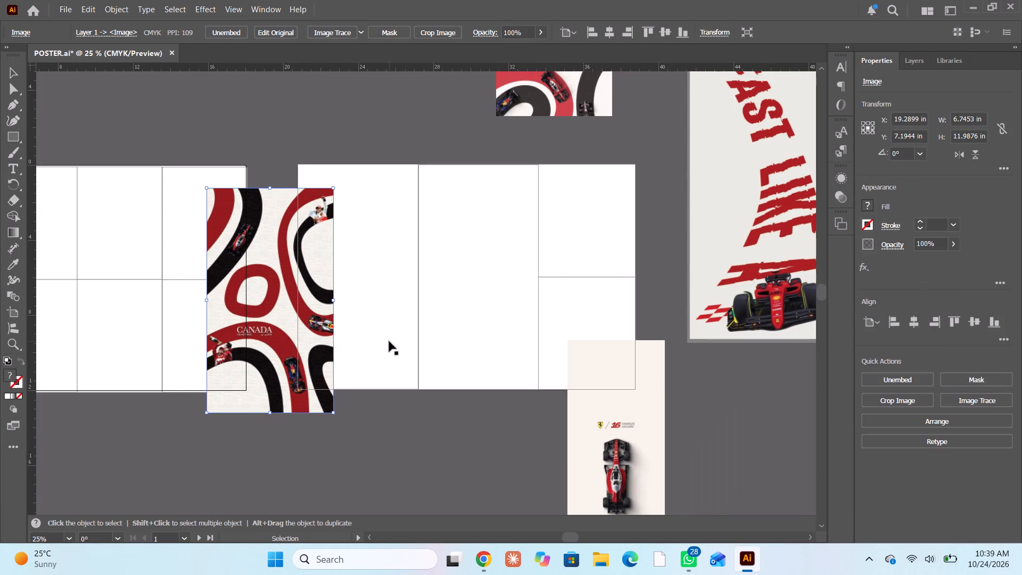
pyautogui.rightClick(348, 348)
pyautogui.click(382, 289)
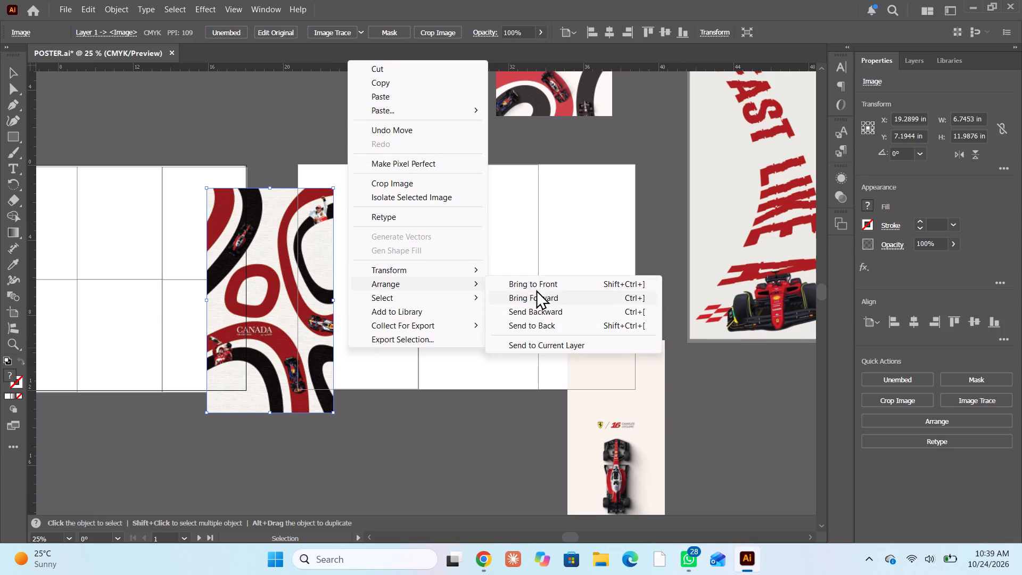
pyautogui.click(538, 286)
pyautogui.click(359, 325)
pyautogui.rightClick(358, 325)
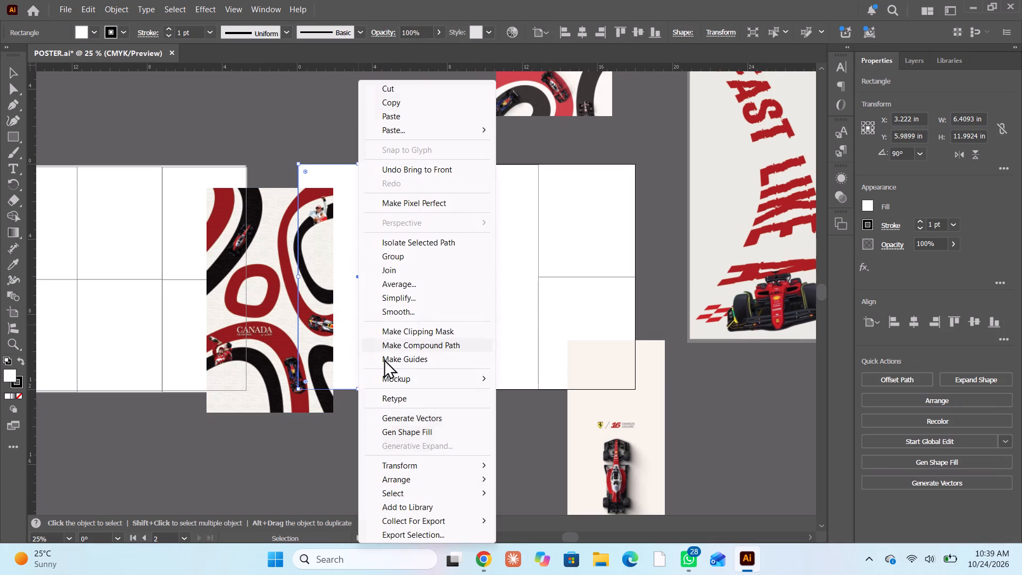
pyautogui.click(402, 477)
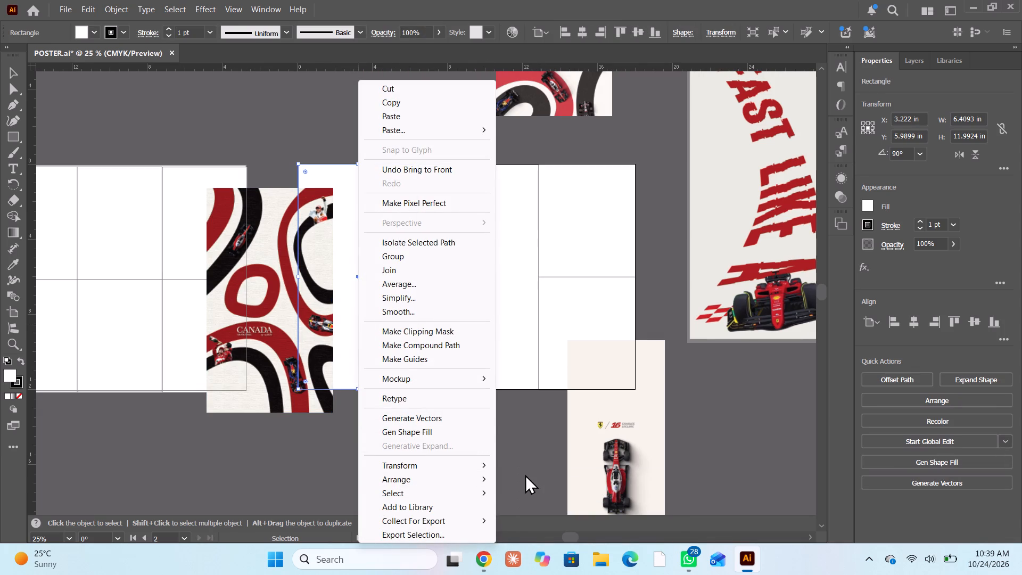
pyautogui.click(520, 478)
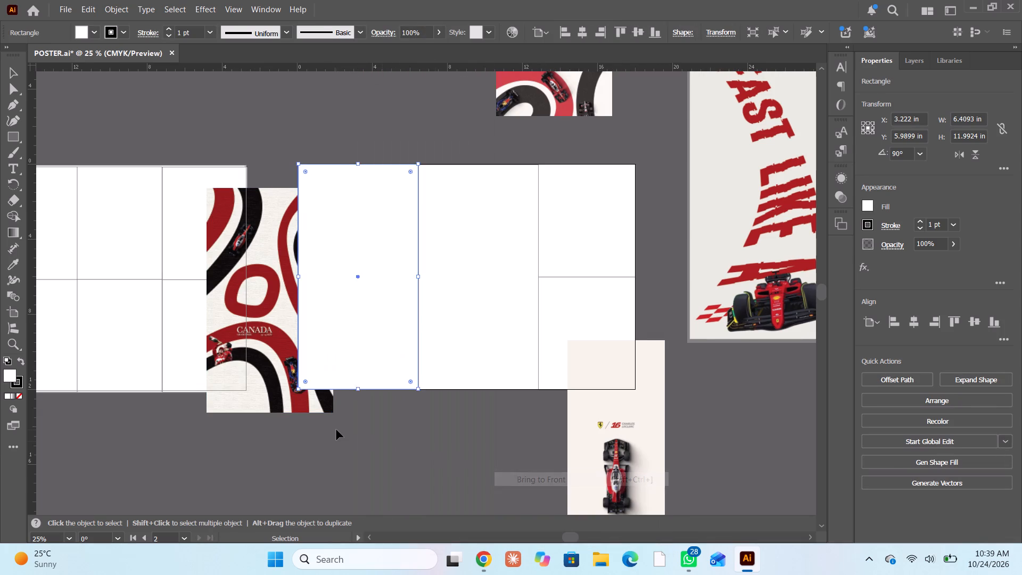
pyautogui.click(333, 429)
pyautogui.click(232, 388)
pyautogui.keyDown('shift'); pyautogui.click(330, 359); pyautogui.keyUp('shift')
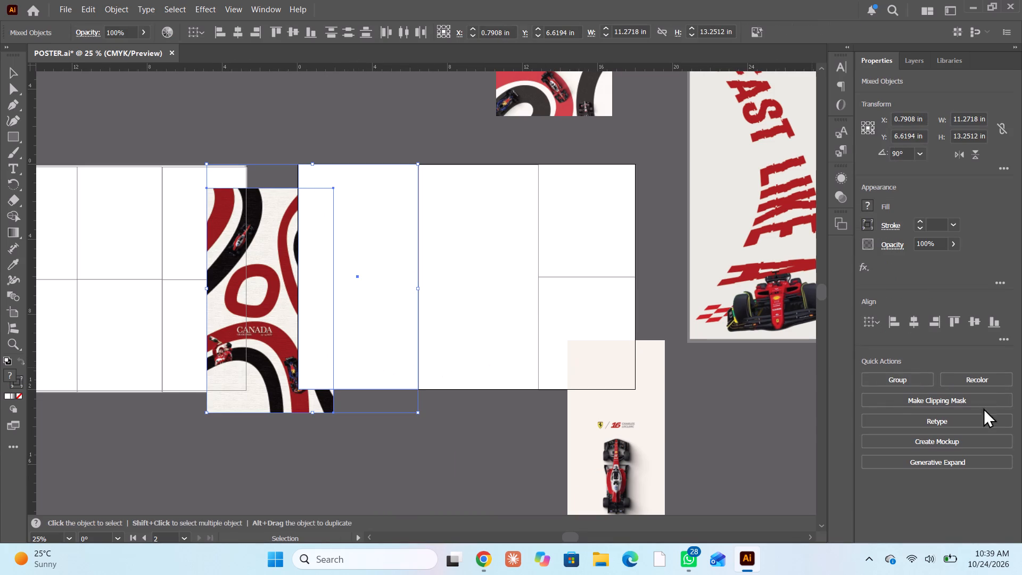
pyautogui.click(892, 402)
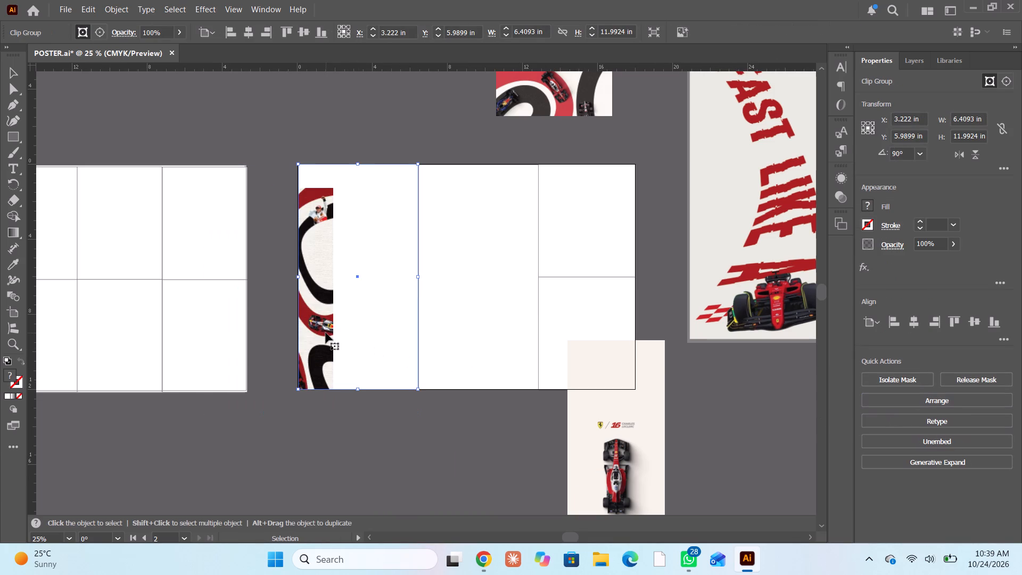
# Reposition the Canada poster inside its clipping mask and enlarge it proportionally to about 6.82 × 12.12 in to fill the left cell.
pyautogui.doubleClick(325, 333)
pyautogui.moveTo(316, 328); pyautogui.dragTo(385, 311)
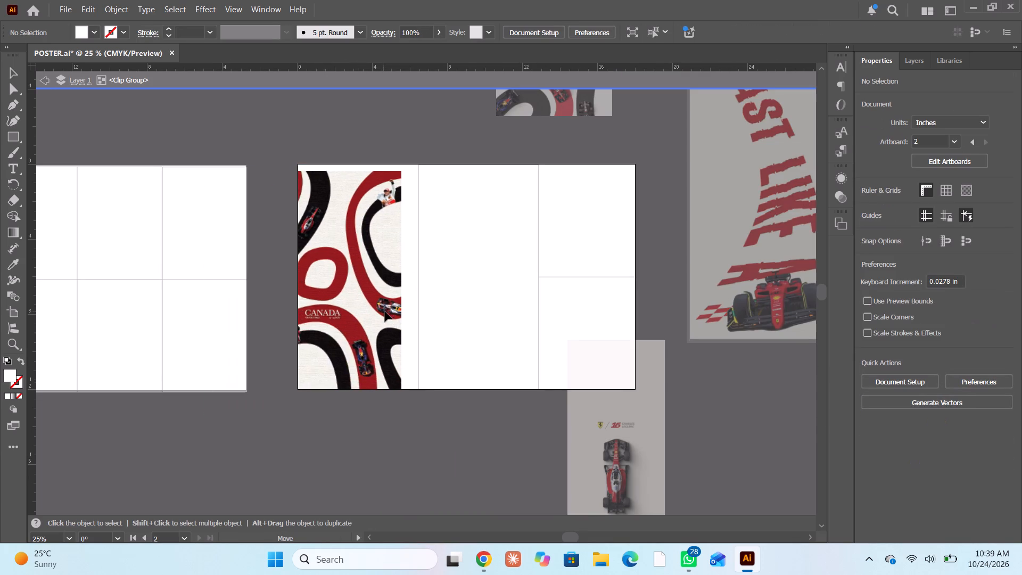
pyautogui.moveTo(385, 311); pyautogui.dragTo(405, 303)
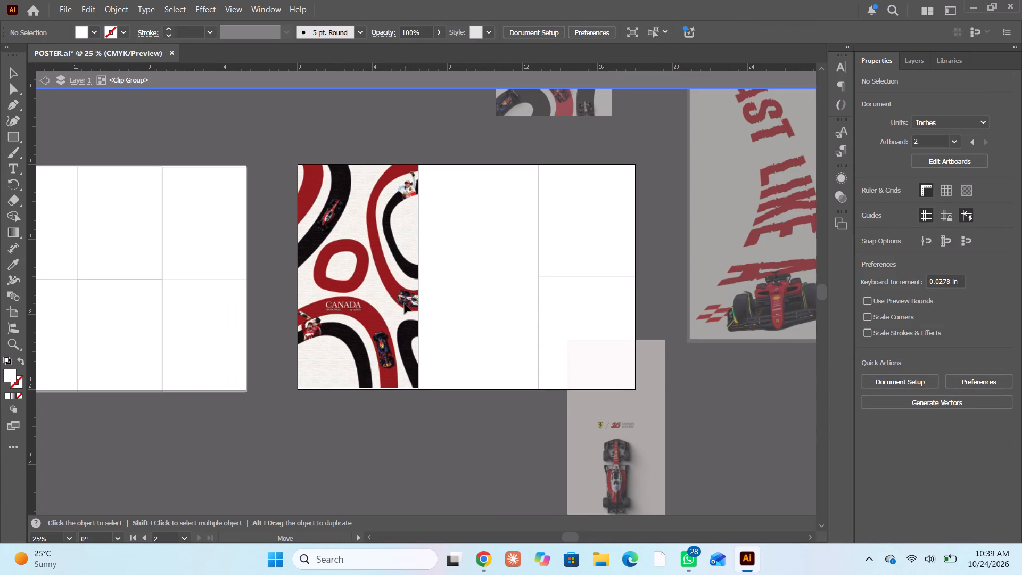
pyautogui.moveTo(405, 303); pyautogui.dragTo(403, 305)
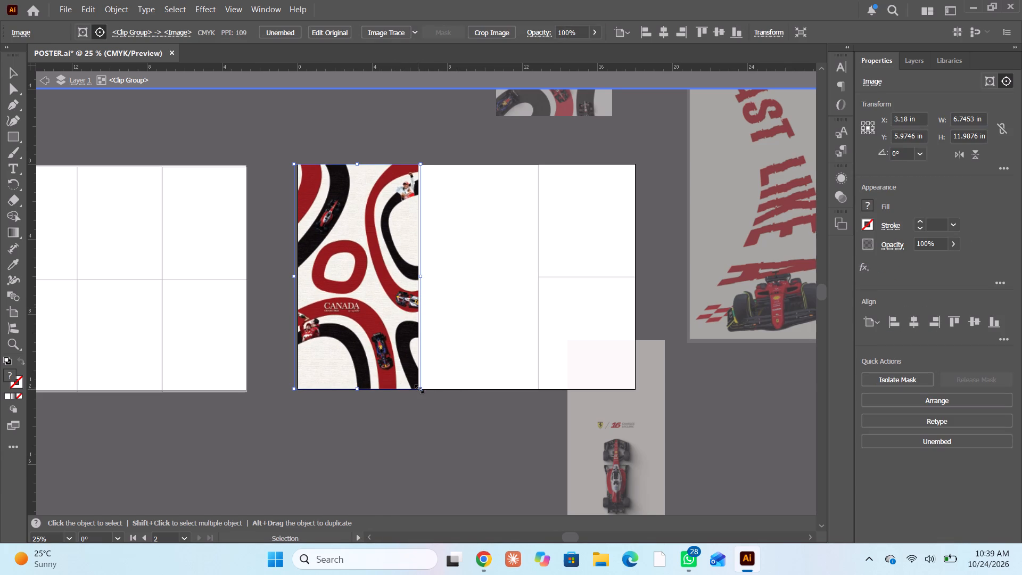
pyautogui.keyDown('shift'); pyautogui.moveTo(418, 388); pyautogui.dragTo(424, 388); pyautogui.keyUp('shift')
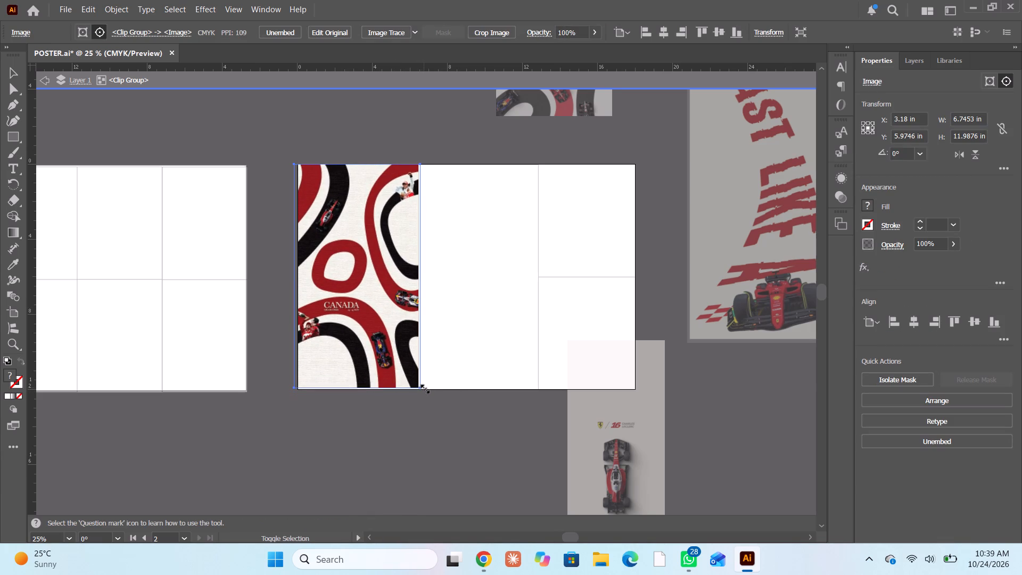
pyautogui.keyDown('shift'); pyautogui.moveTo(424, 388); pyautogui.dragTo(424, 388); pyautogui.keyUp('shift')
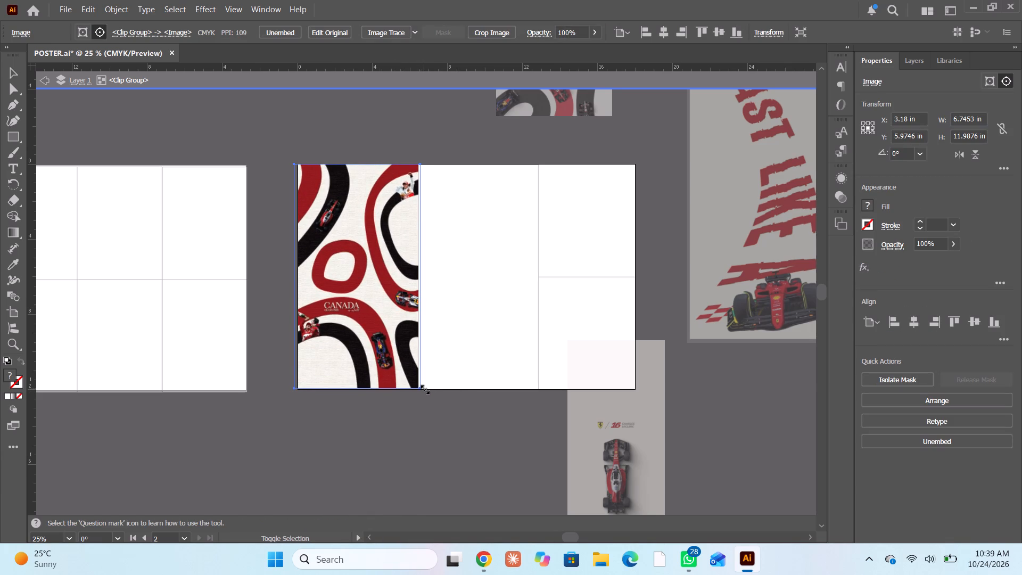
pyautogui.keyDown('shift'); pyautogui.moveTo(424, 388); pyautogui.dragTo(425, 388); pyautogui.keyUp('shift')
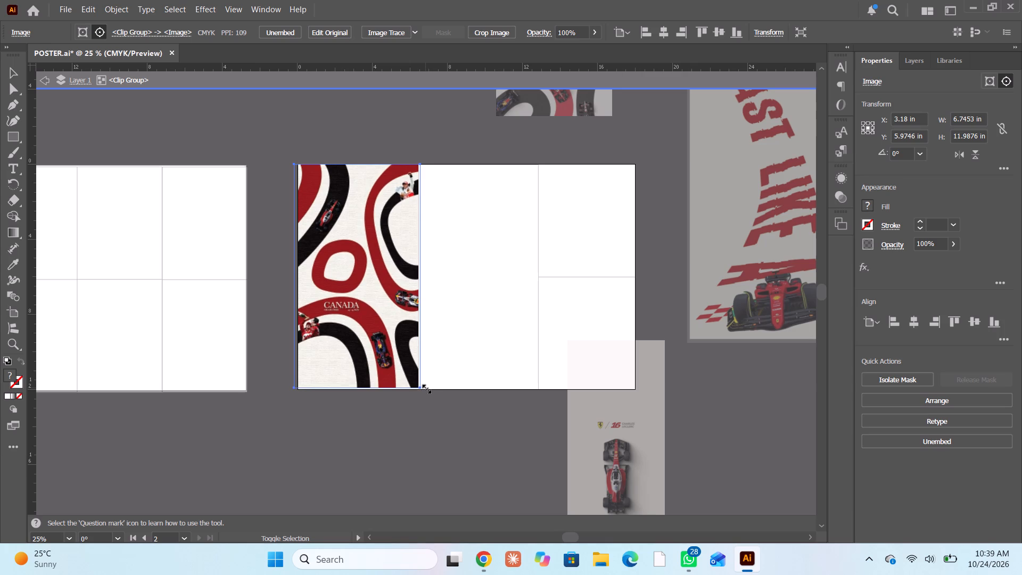
pyautogui.keyDown('shift'); pyautogui.moveTo(425, 388); pyautogui.dragTo(426, 391); pyautogui.keyUp('shift')
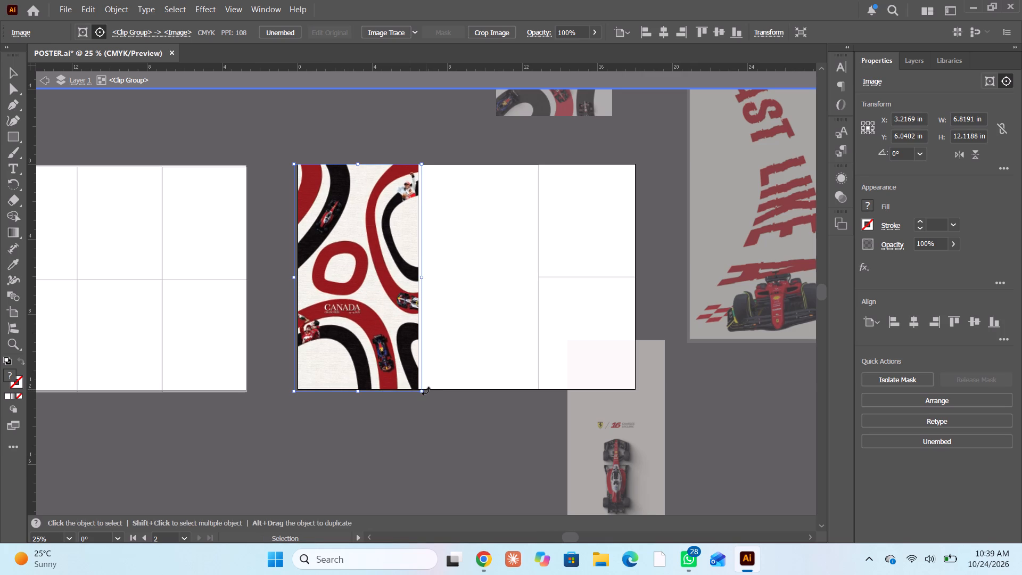
pyautogui.press('Up')
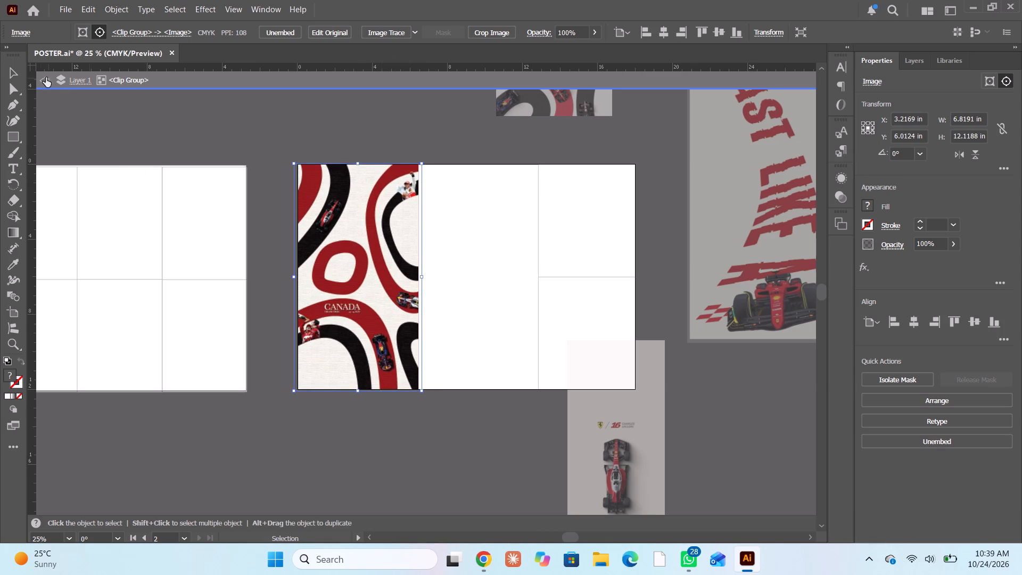
pyautogui.click(43, 81)
pyautogui.click(156, 147)
pyautogui.hscroll(-1, 186, 152)
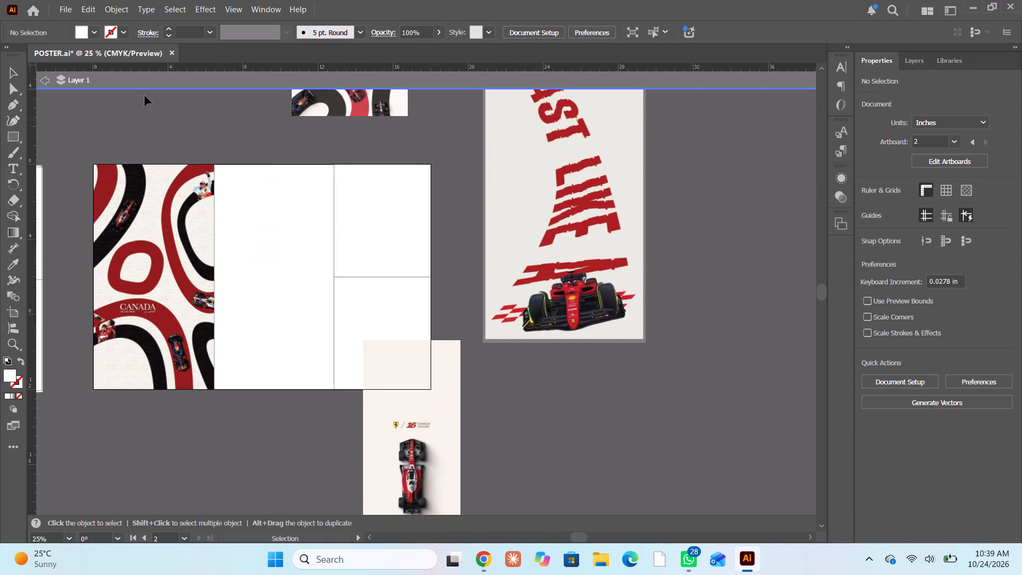
pyautogui.hscroll(-1, 145, 96)
pyautogui.click(46, 81)
# Move the square track image over the upper right-column cell, bring both right-column cells to the front, and clip the image to the upper one.
pyautogui.moveTo(340, 90); pyautogui.dragTo(369, 194)
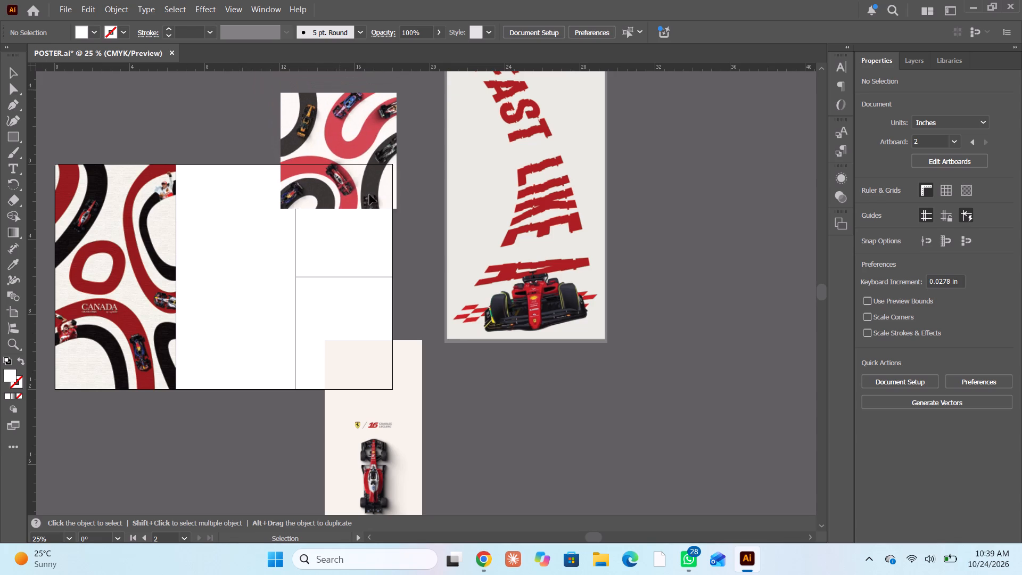
pyautogui.moveTo(369, 194); pyautogui.dragTo(370, 200)
pyautogui.click(340, 259)
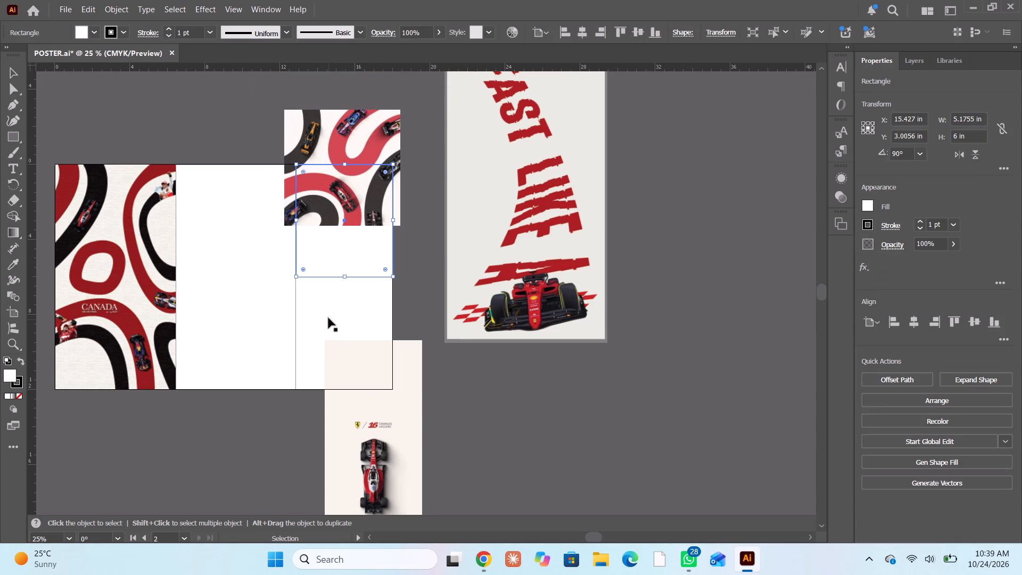
pyautogui.keyDown('shift'); pyautogui.click(328, 316); pyautogui.keyUp('shift')
pyautogui.rightClick(328, 316)
pyautogui.click(359, 482)
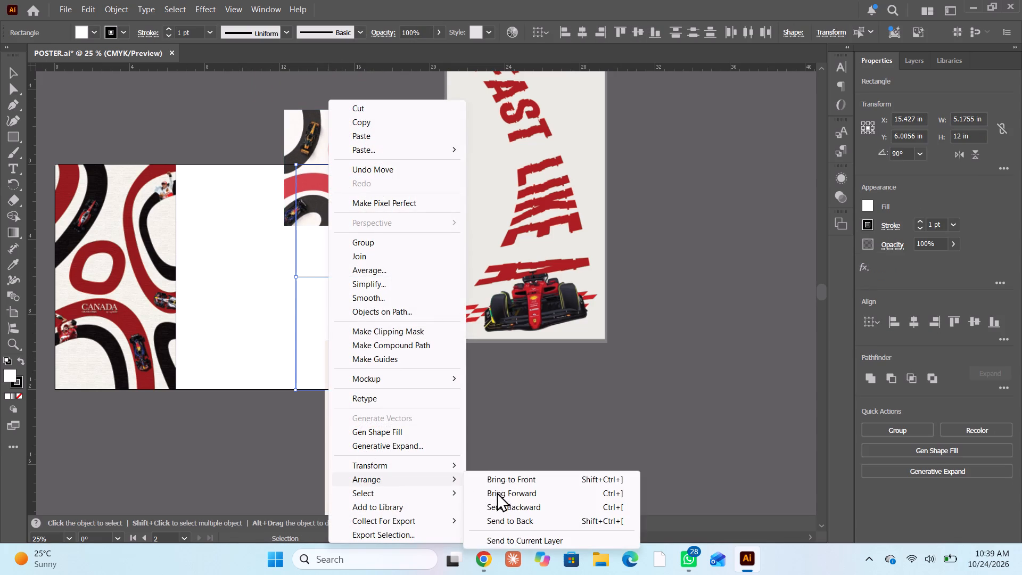
pyautogui.click(508, 479)
pyautogui.click(533, 388)
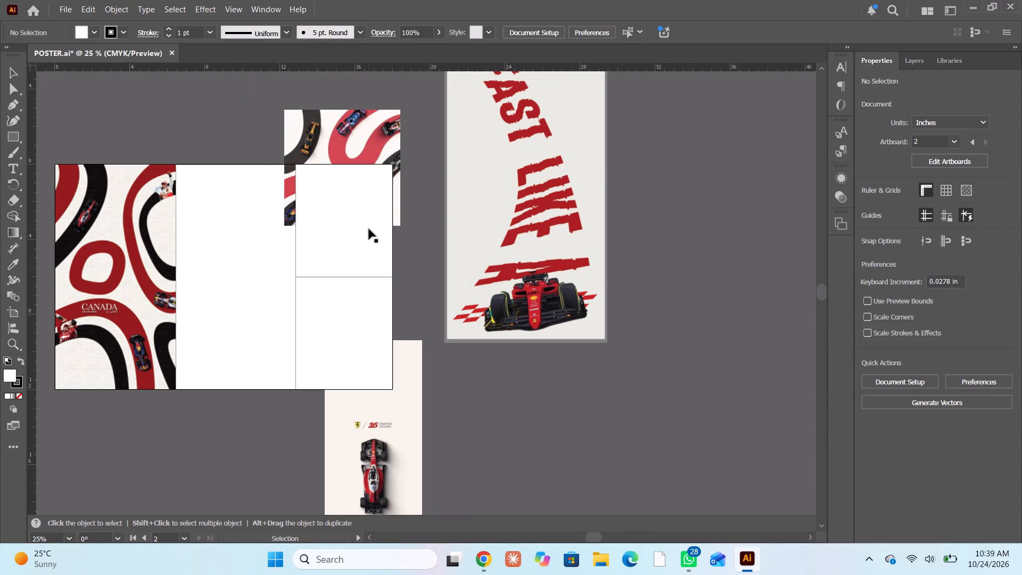
pyautogui.click(367, 222)
pyautogui.keyDown('shift'); pyautogui.click(356, 143); pyautogui.keyUp('shift')
pyautogui.click(926, 399)
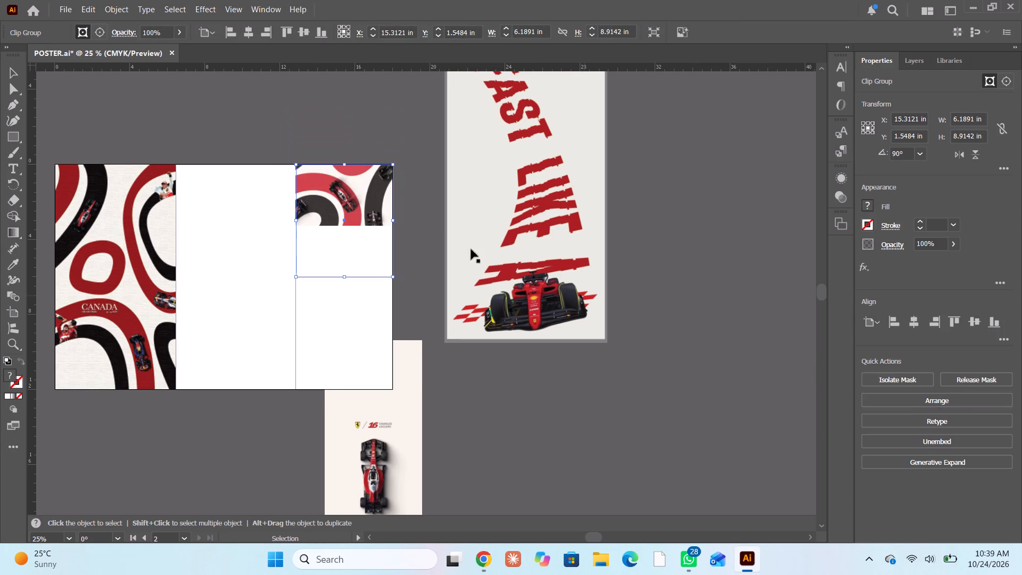
# Reposition the square track image inside the upper right cell's clipping mask and scale it to about 6.10 × 6.10 in to fill the cell.
pyautogui.doubleClick(356, 196)
pyautogui.click(356, 196)
pyautogui.moveTo(348, 199); pyautogui.dragTo(355, 241)
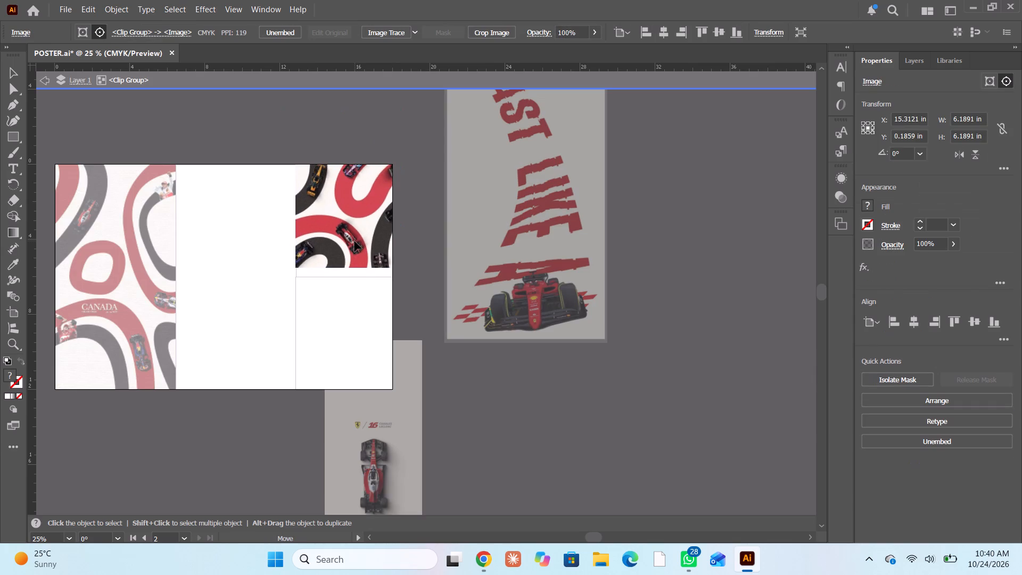
pyautogui.moveTo(355, 241); pyautogui.dragTo(350, 251)
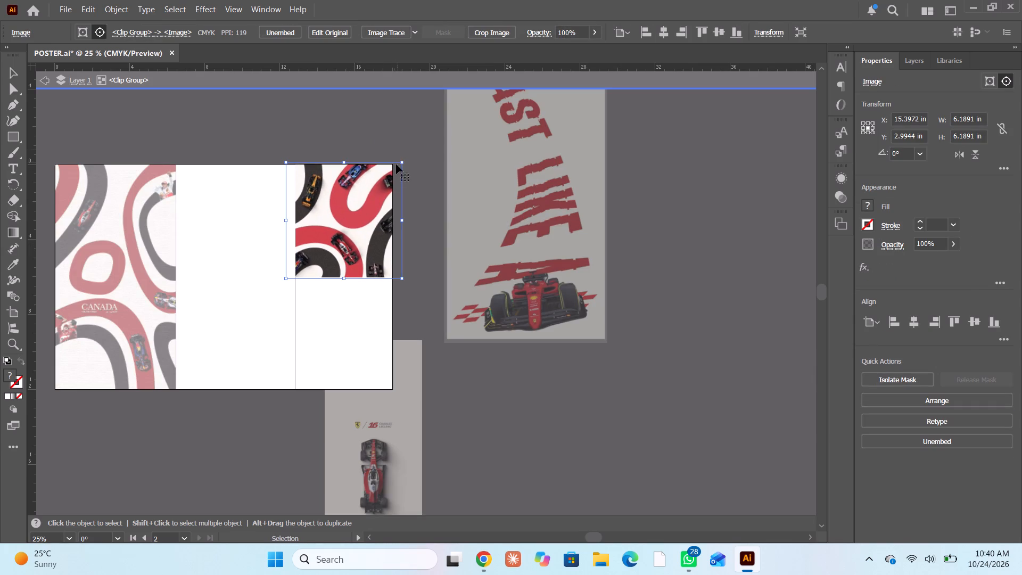
pyautogui.keyDown('shift'); pyautogui.click(401, 162); pyautogui.keyUp('shift')
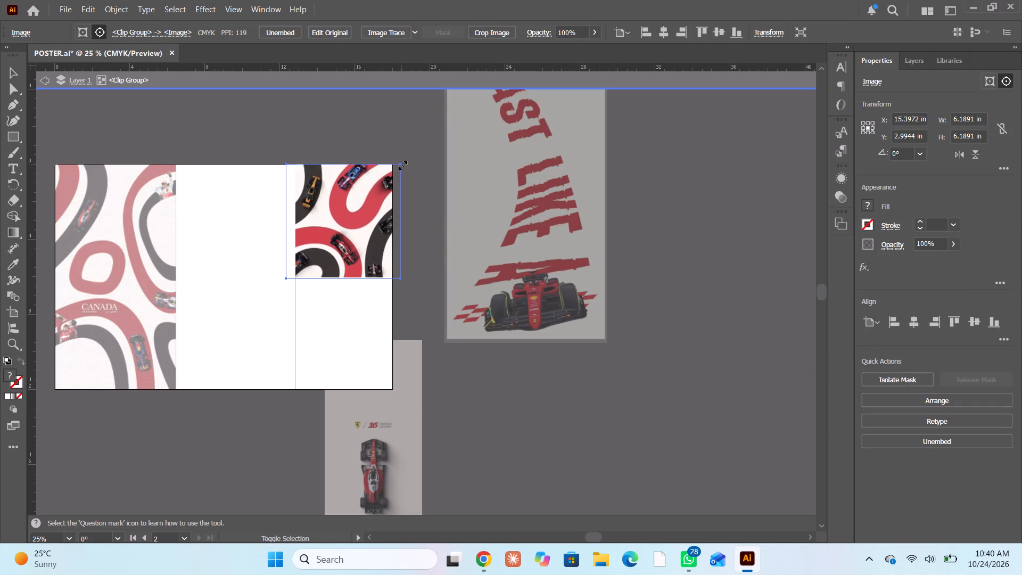
pyautogui.scroll(-2, 337, 204)
pyautogui.keyDown('alt'); pyautogui.scroll(2, 327, 195); pyautogui.keyUp('alt')
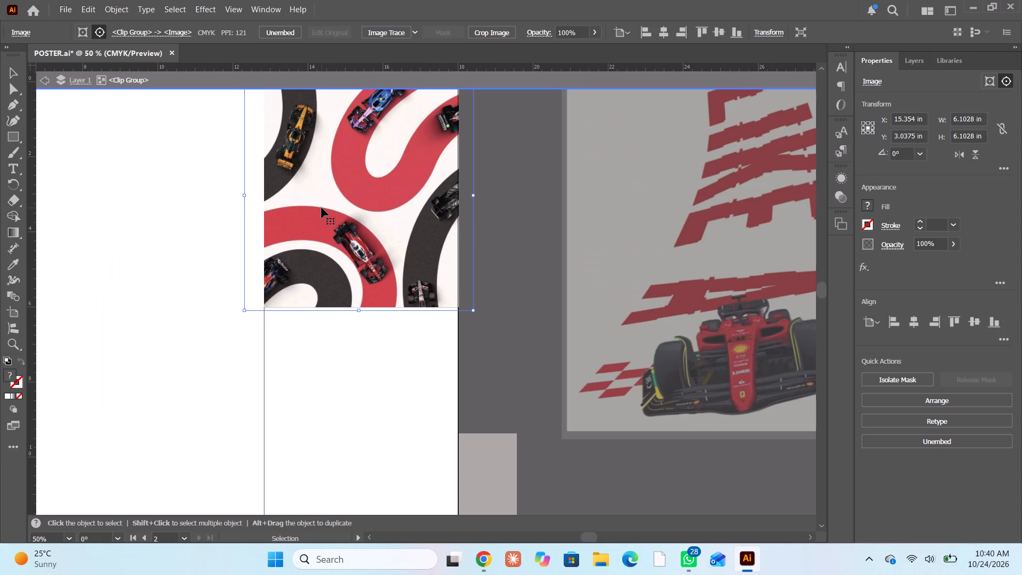
pyautogui.press('Up')
pyautogui.scroll(3, 215, 374)
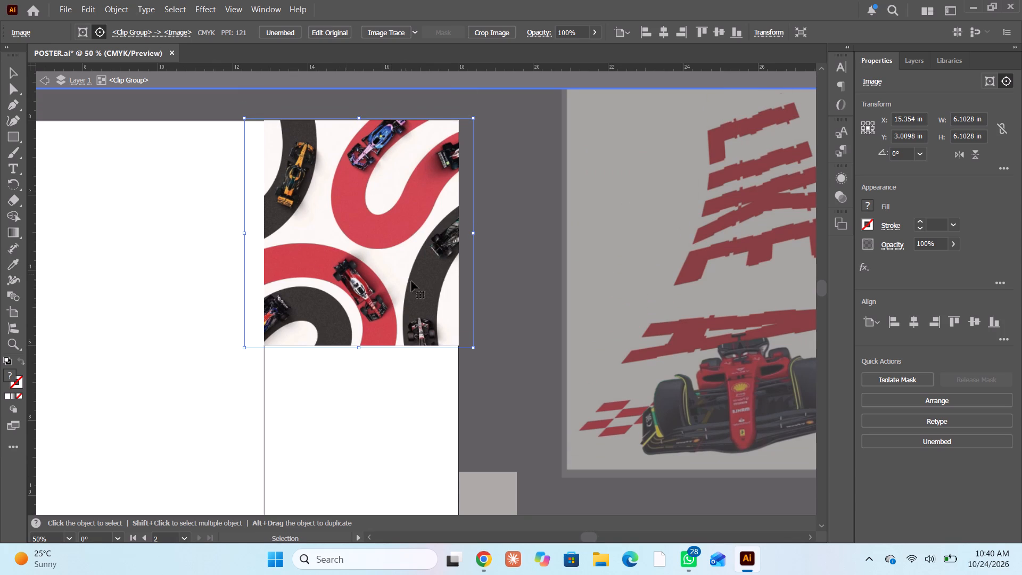
pyautogui.keyDown('alt'); pyautogui.scroll(-1, 420, 336); pyautogui.keyUp('alt')
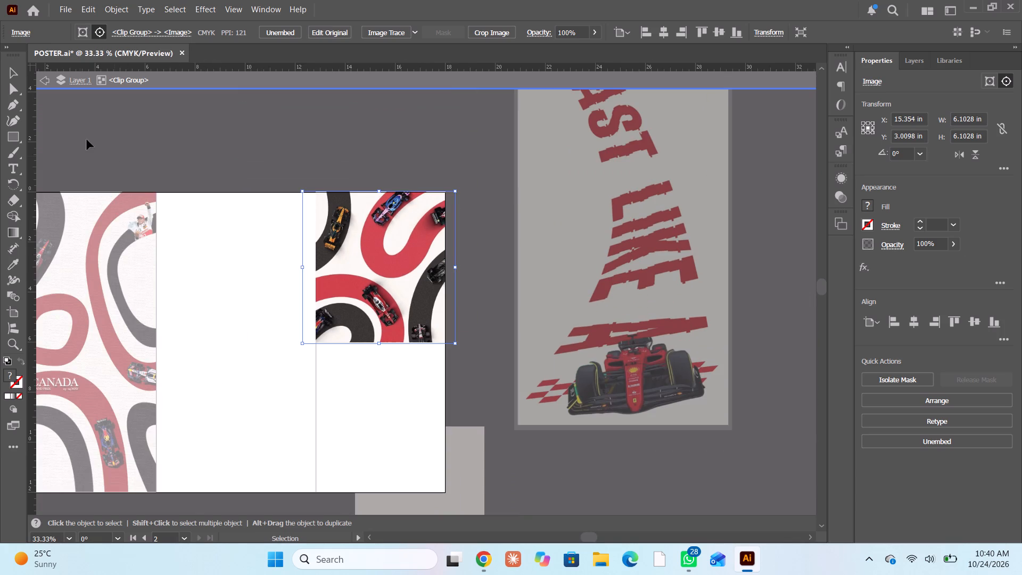
pyautogui.moveTo(331, 262); pyautogui.dragTo(341, 262)
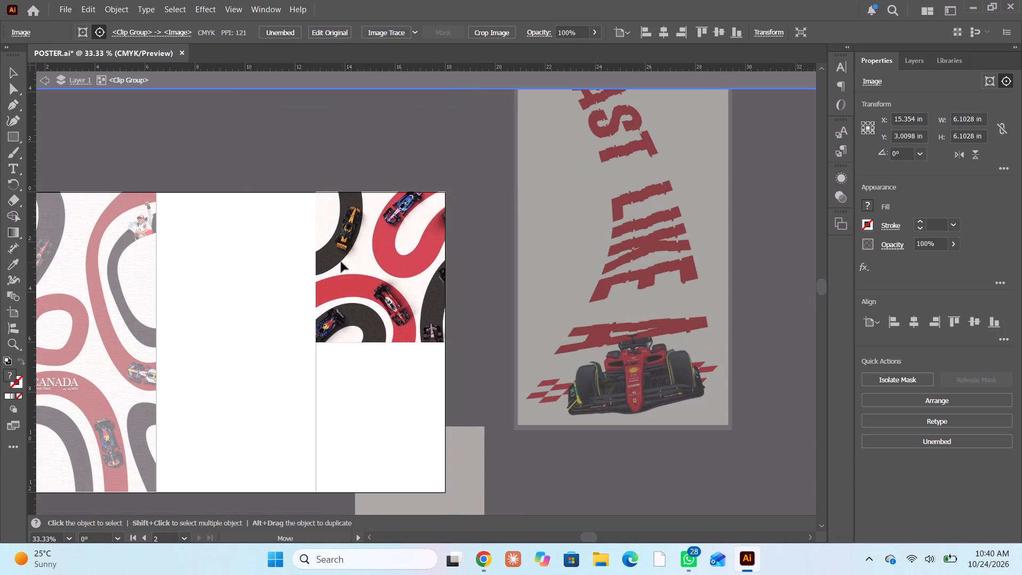
pyautogui.moveTo(341, 262); pyautogui.dragTo(339, 262)
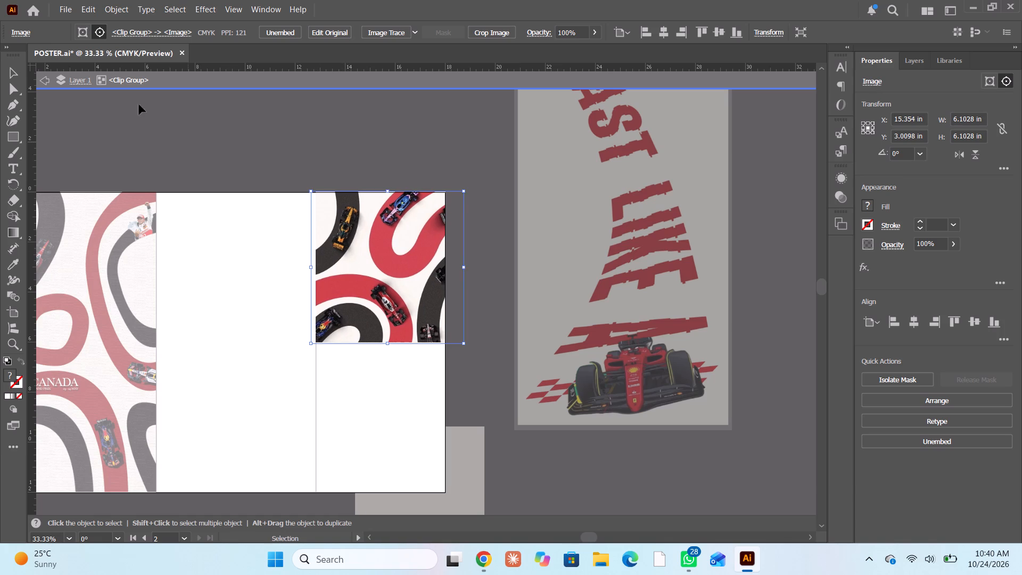
pyautogui.click(40, 81)
pyautogui.click(128, 108)
# Move the Fast Like A poster over the second artboard's middle cell, bring the cell to the front, and make a clipping mask.
pyautogui.scroll(-3, 482, 396)
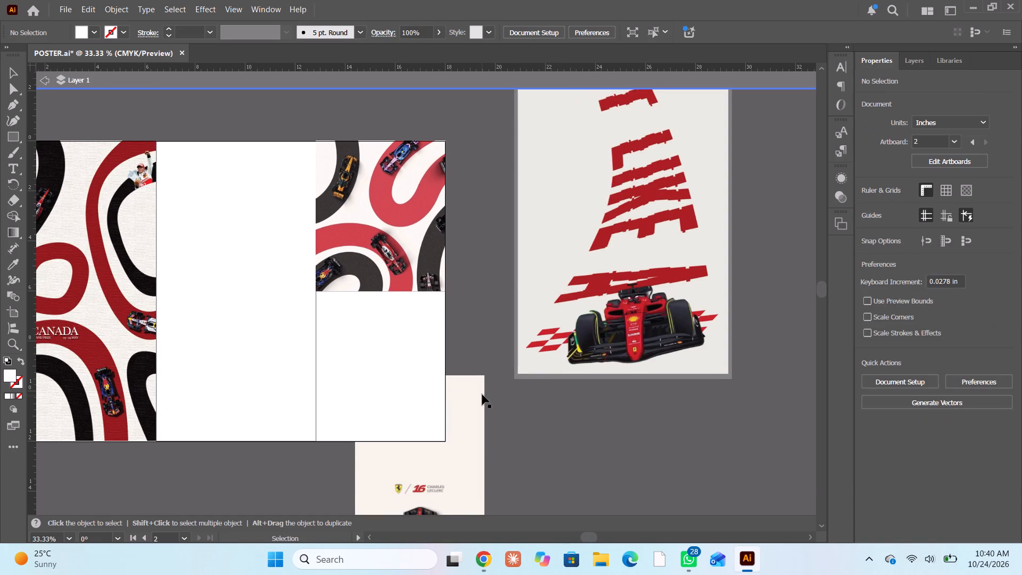
pyautogui.scroll(-2, 482, 395)
pyautogui.moveTo(626, 240); pyautogui.dragTo(316, 334)
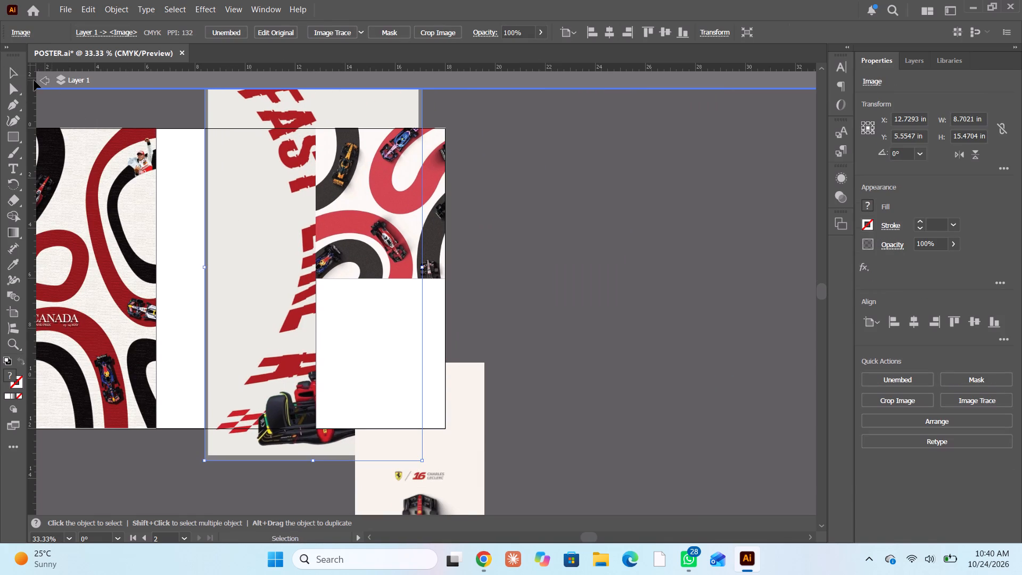
pyautogui.click(43, 81)
pyautogui.click(43, 81)
pyautogui.moveTo(242, 198); pyautogui.dragTo(248, 207)
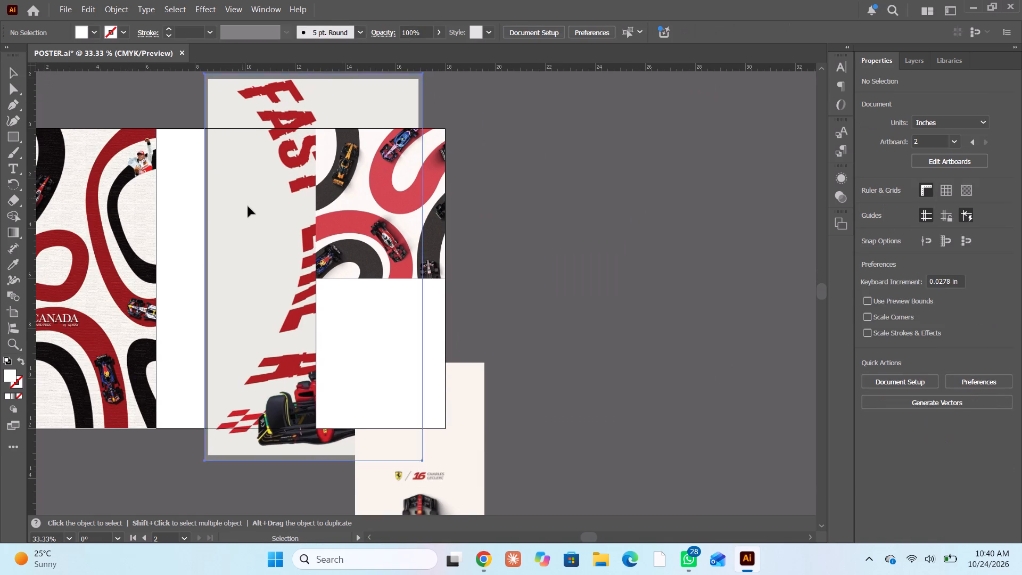
pyautogui.moveTo(248, 207); pyautogui.dragTo(253, 219)
pyautogui.click(194, 256)
pyautogui.rightClick(193, 256)
pyautogui.click(222, 460)
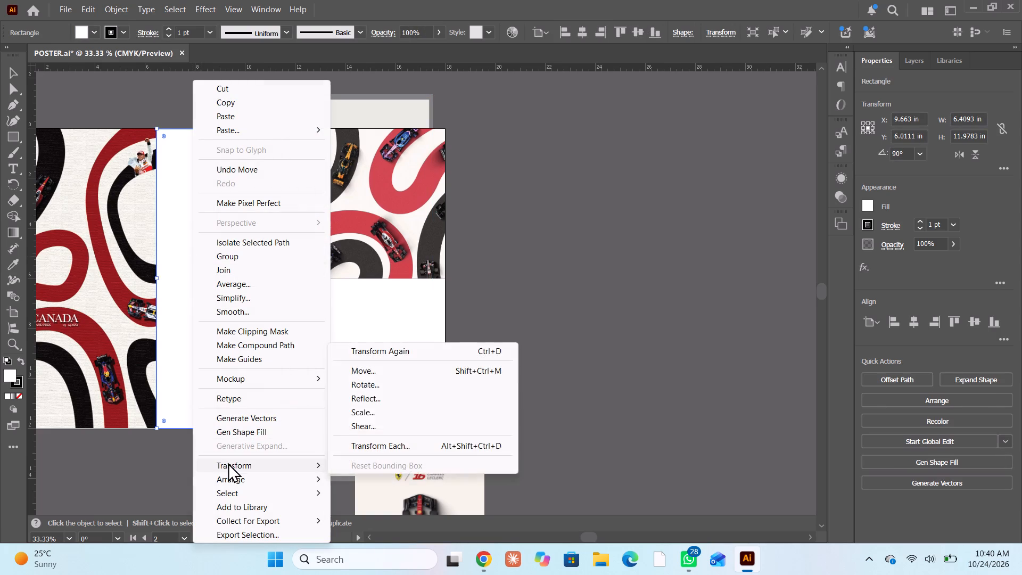
pyautogui.click(229, 478)
pyautogui.click(376, 477)
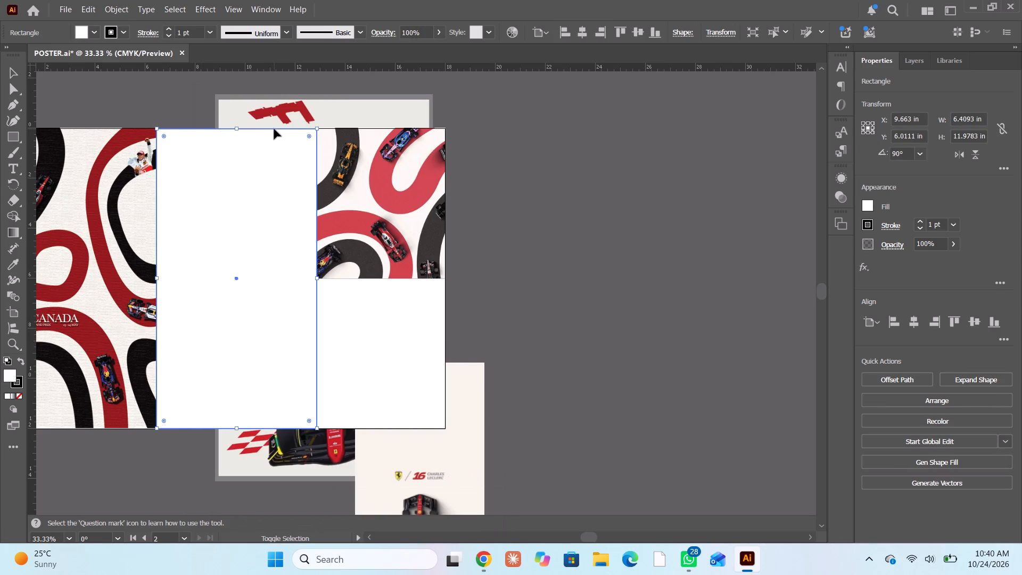
pyautogui.keyDown('shift'); pyautogui.click(274, 129); pyautogui.keyUp('shift')
pyautogui.keyDown('shift'); pyautogui.click(242, 166); pyautogui.keyUp('shift')
pyautogui.keyDown('shift'); pyautogui.click(269, 122); pyautogui.keyUp('shift')
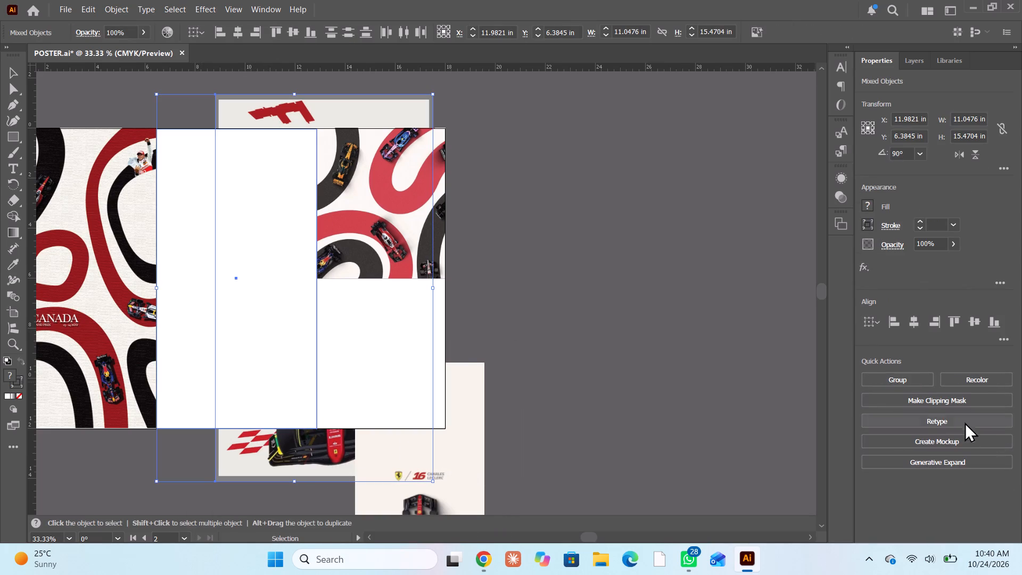
pyautogui.click(947, 402)
# Shift the Fast Like A poster across the middle cell inside its clipping mask and shrink it proportionally to about 7.15 × 12.71 in.
pyautogui.doubleClick(288, 282)
pyautogui.moveTo(280, 278); pyautogui.dragTo(277, 277)
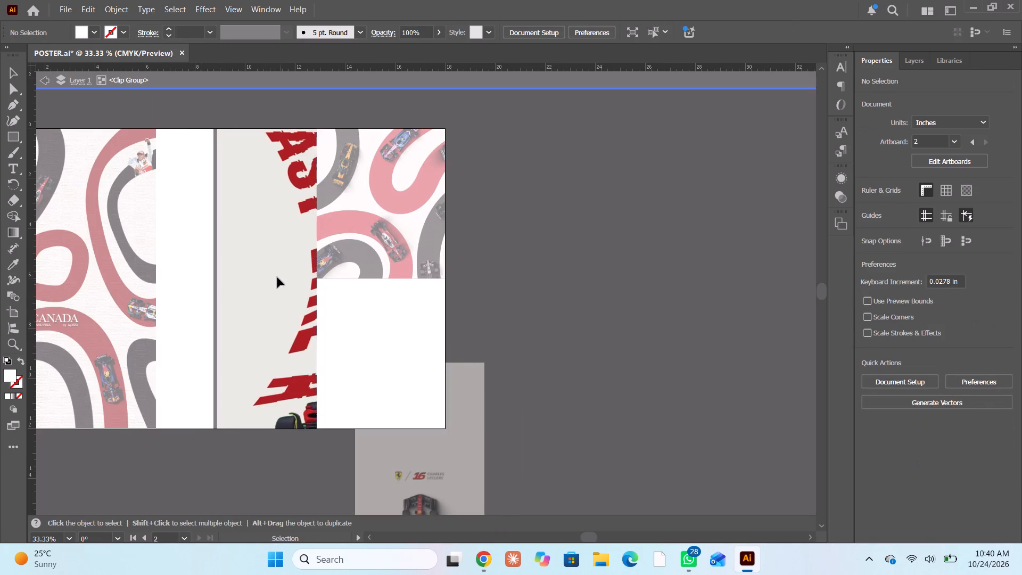
pyautogui.moveTo(277, 277); pyautogui.dragTo(200, 265)
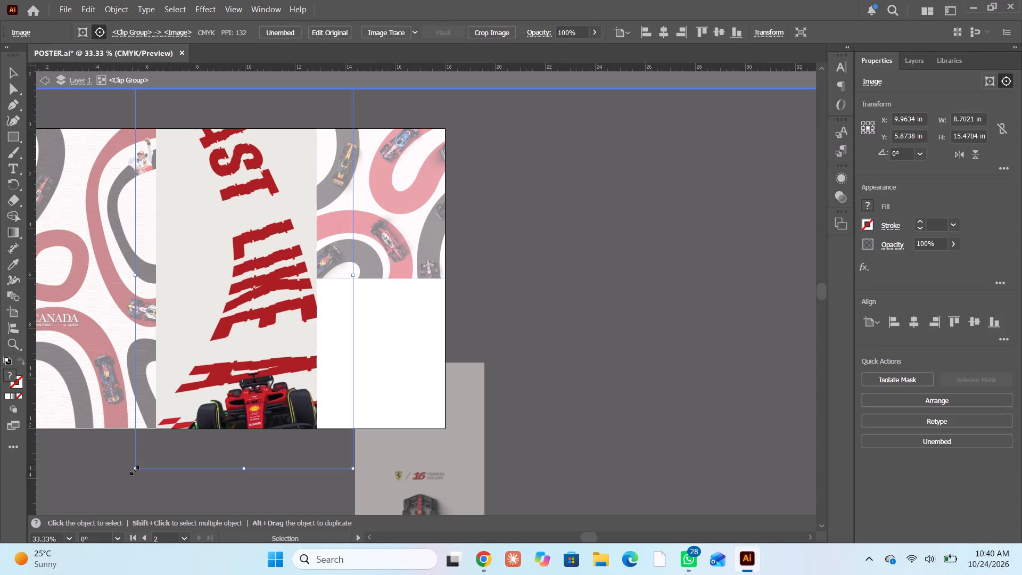
pyautogui.keyDown('shift'); pyautogui.moveTo(134, 470); pyautogui.dragTo(155, 434); pyautogui.keyUp('shift')
pyautogui.moveTo(212, 392); pyautogui.dragTo(198, 396)
pyautogui.scroll(3, 307, 183)
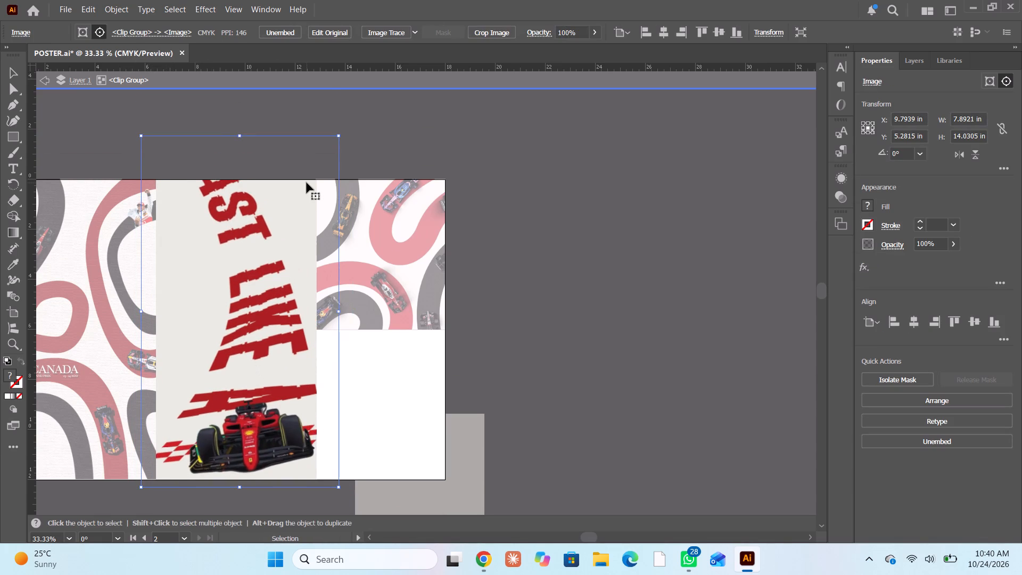
pyautogui.scroll(4, 307, 183)
pyautogui.keyDown('shift'); pyautogui.moveTo(339, 174); pyautogui.dragTo(327, 206); pyautogui.keyUp('shift')
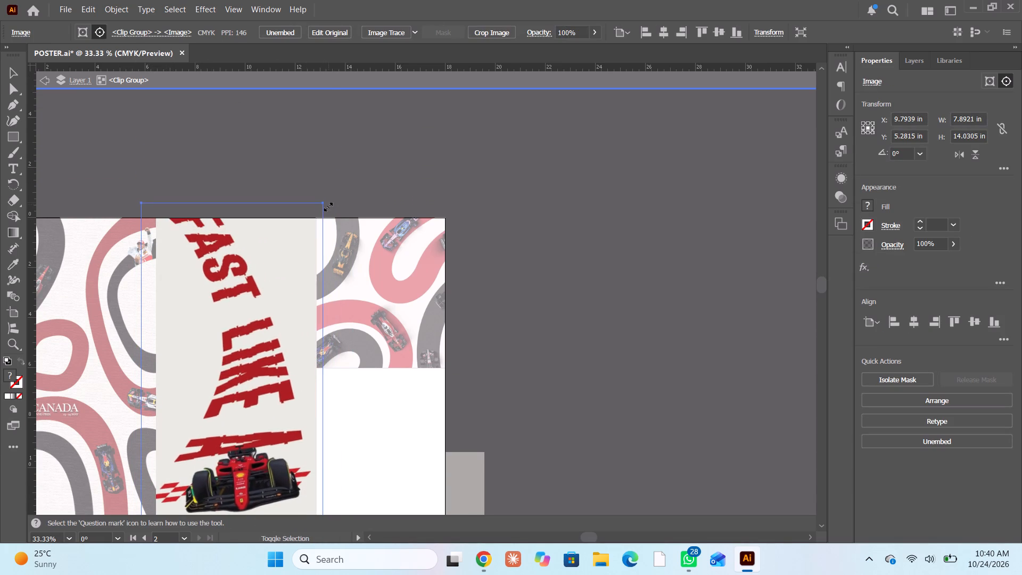
pyautogui.keyDown('shift'); pyautogui.moveTo(327, 206); pyautogui.dragTo(324, 213); pyautogui.keyUp('shift')
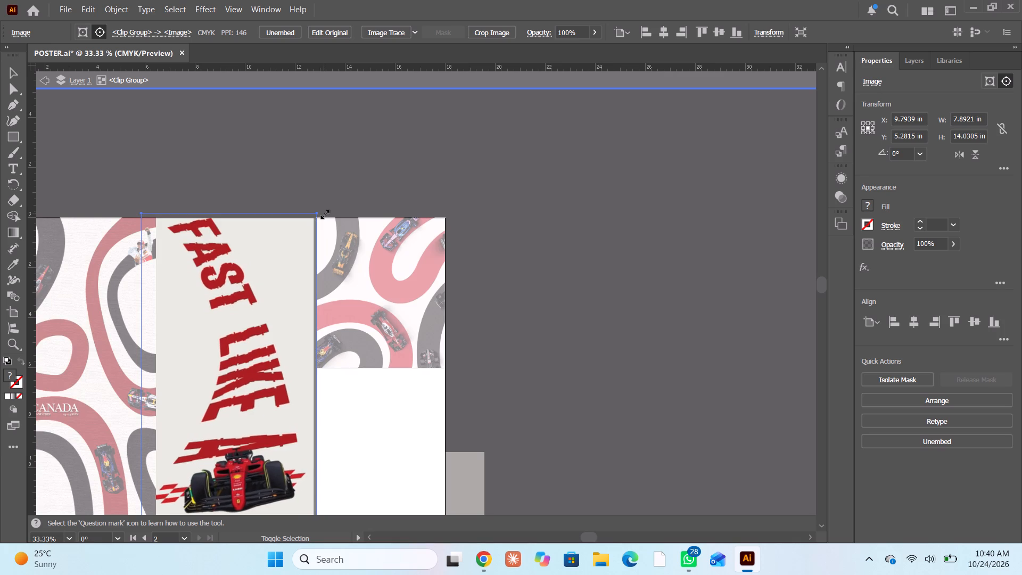
pyautogui.keyDown('shift'); pyautogui.moveTo(324, 213); pyautogui.dragTo(328, 207); pyautogui.keyUp('shift')
pyautogui.scroll(-9, 238, 272)
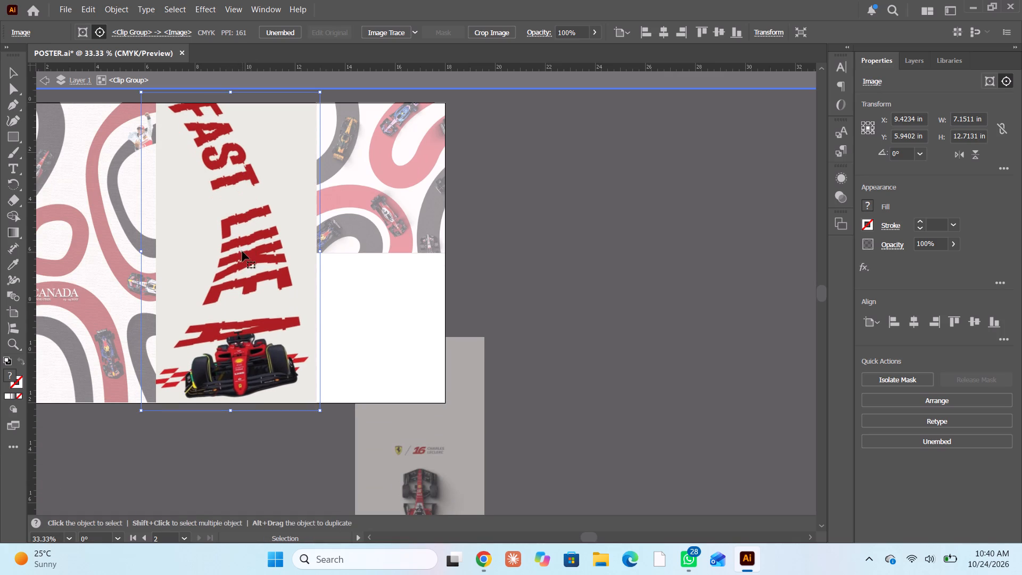
# Center the Fast Like A poster in the middle cell, shrink it proportionally to about 6.92 × 12.31 in, and exit the clip group.
pyautogui.moveTo(226, 269); pyautogui.dragTo(234, 268)
pyautogui.scroll(5, 246, 169)
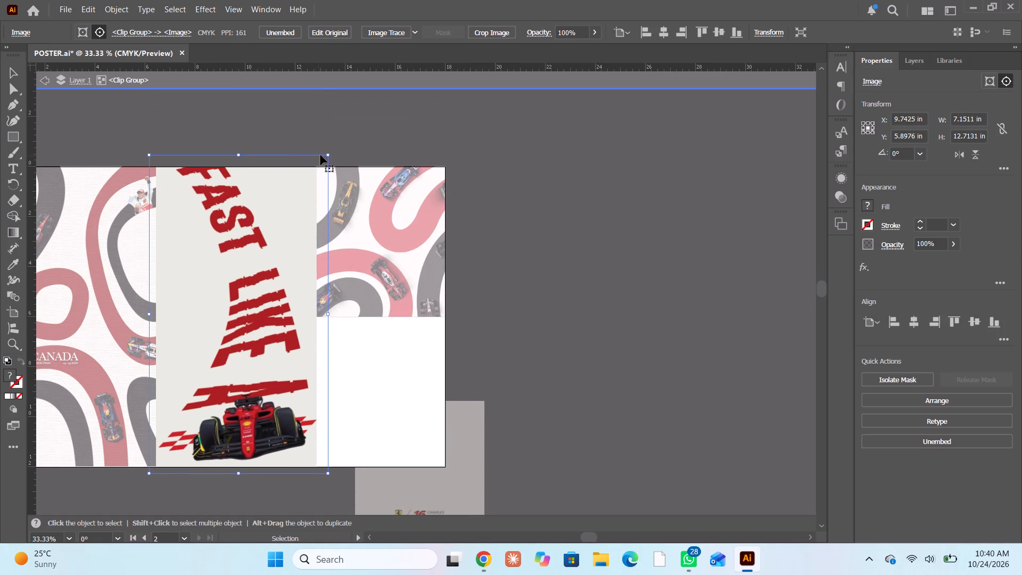
pyautogui.keyDown('shift'); pyautogui.moveTo(330, 155); pyautogui.dragTo(327, 165); pyautogui.keyUp('shift')
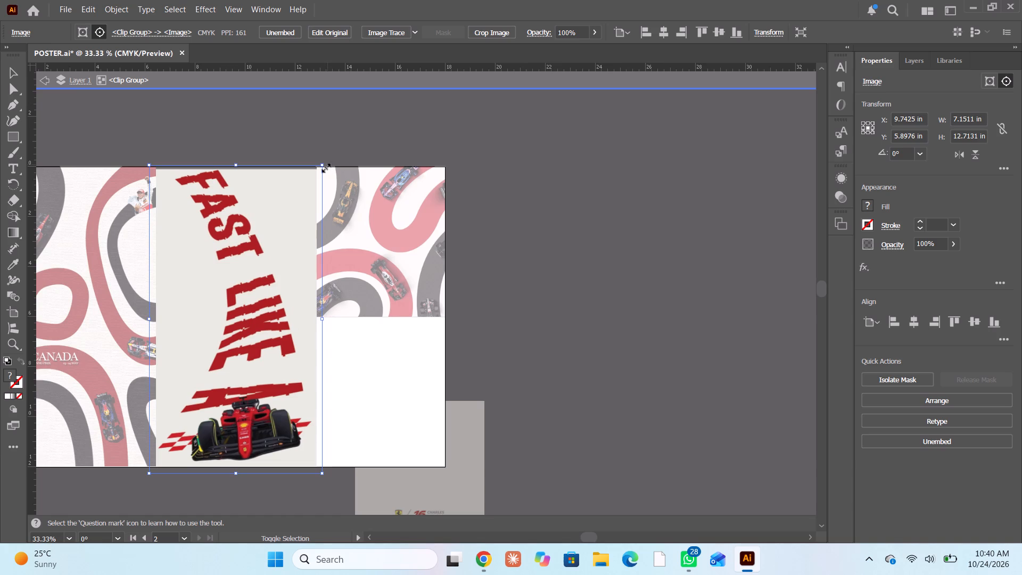
pyautogui.click(245, 256)
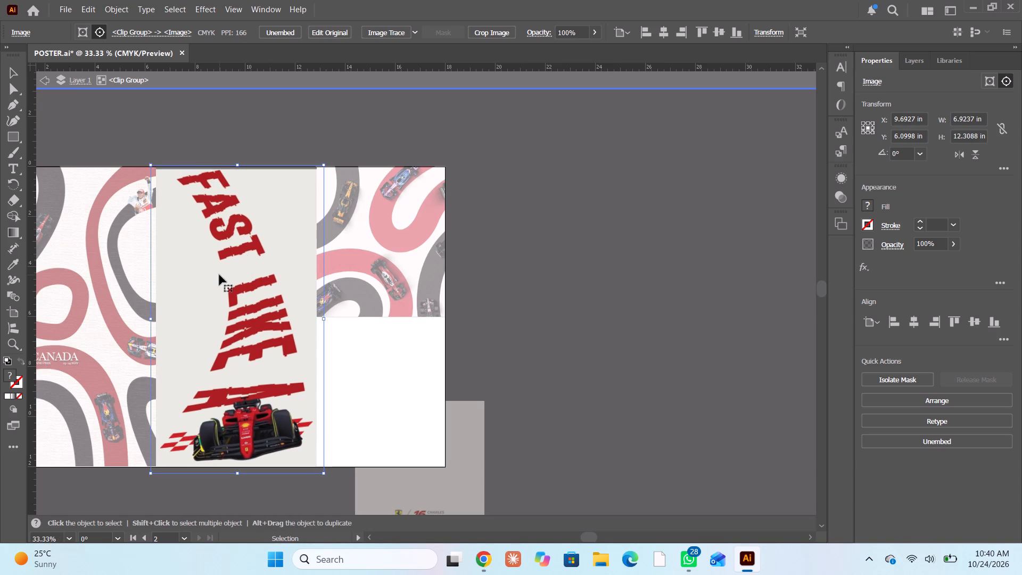
pyautogui.click(534, 257)
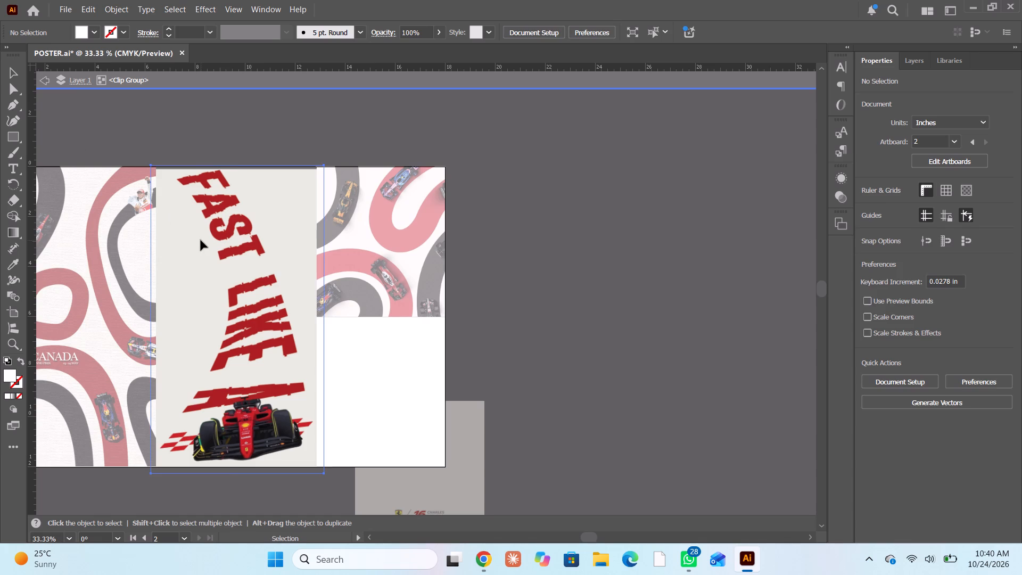
pyautogui.doubleClick(201, 240)
pyautogui.click(207, 247)
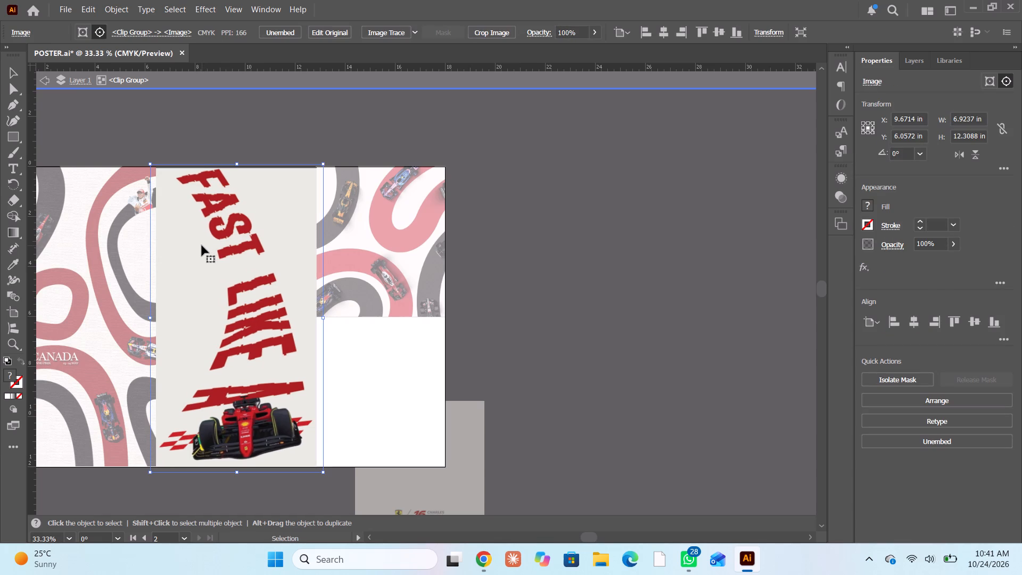
pyautogui.press('Up')
pyautogui.press('Down')
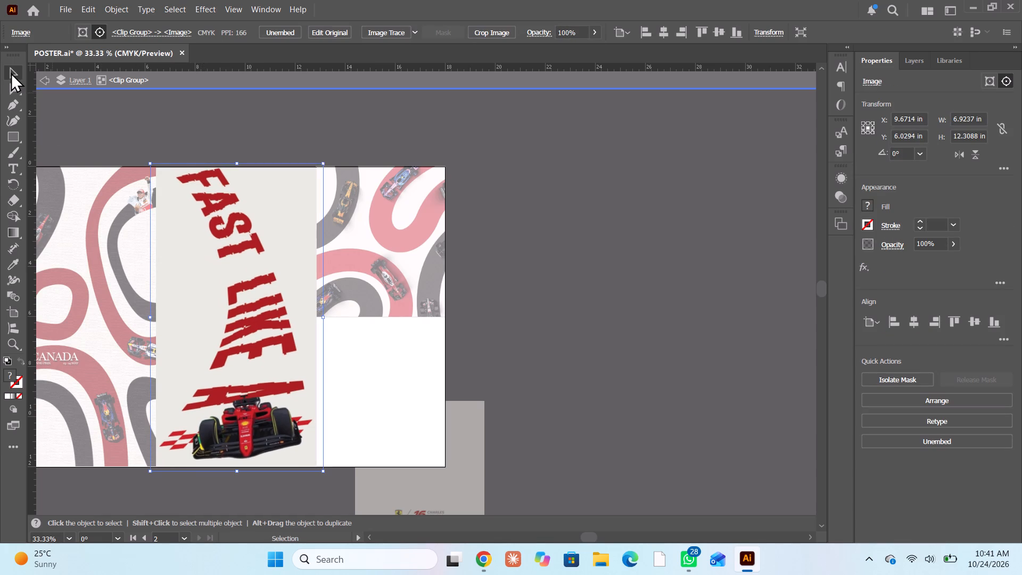
pyautogui.click(37, 81)
pyautogui.click(40, 79)
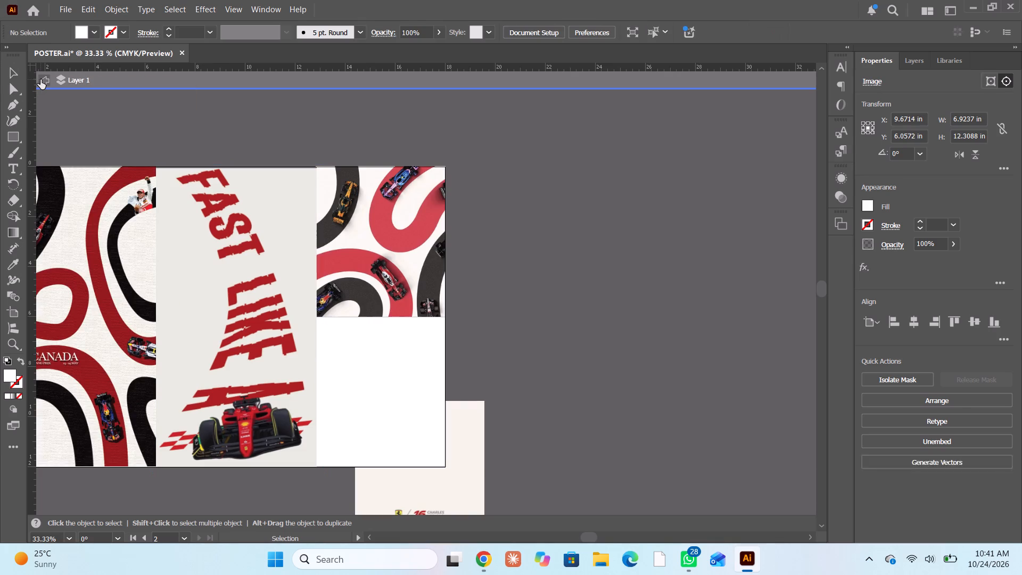
pyautogui.click(43, 80)
pyautogui.click(551, 272)
# Move the Charles Leclerc car poster over the lower right-column cell and clip it to that cell.
pyautogui.scroll(-4, 538, 258)
pyautogui.hscroll(1, 538, 258)
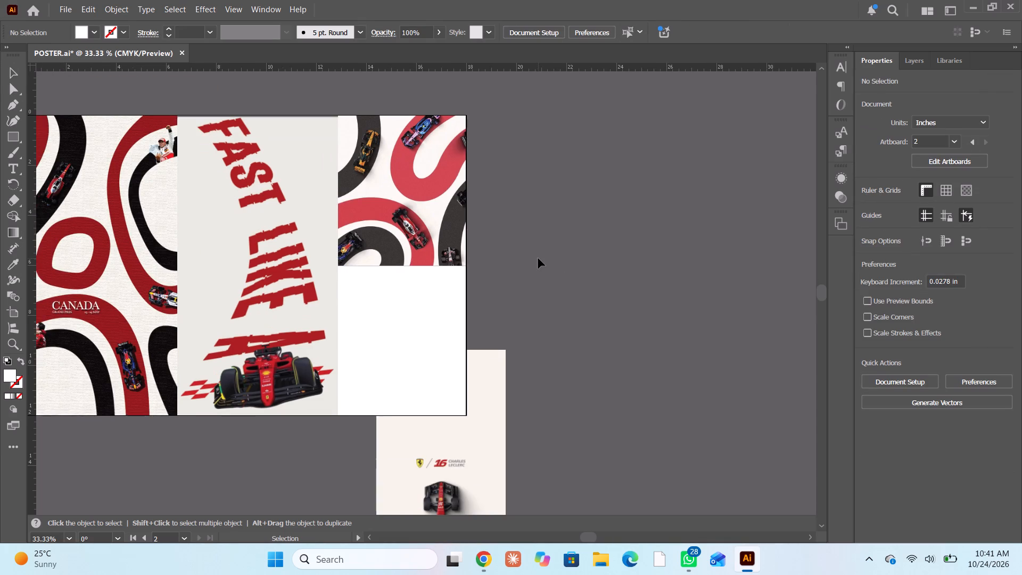
pyautogui.hscroll(1, 538, 258)
pyautogui.scroll(-2, 458, 462)
pyautogui.moveTo(492, 480); pyautogui.dragTo(590, 390)
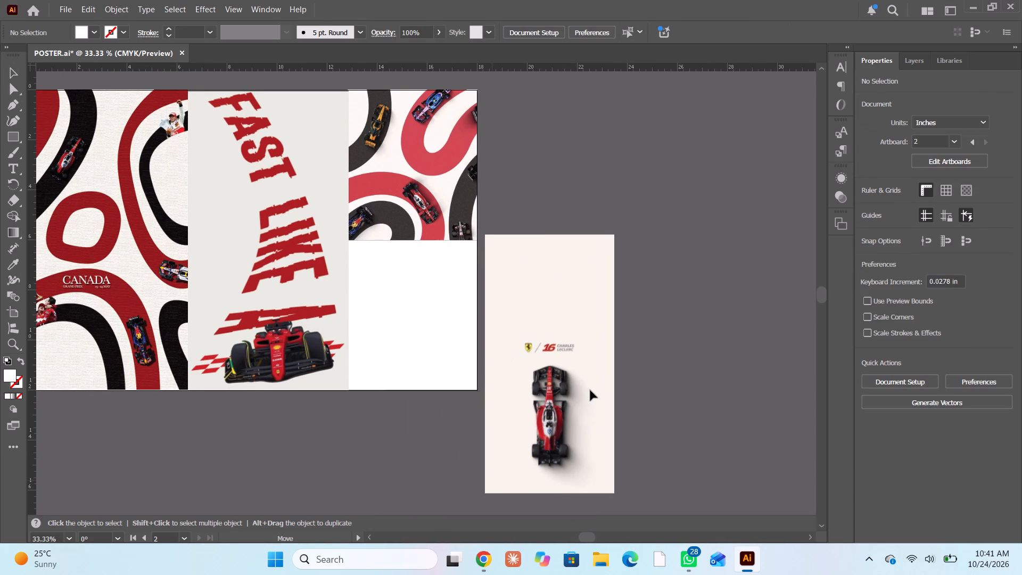
pyautogui.moveTo(590, 390); pyautogui.dragTo(590, 389)
pyautogui.moveTo(536, 391); pyautogui.dragTo(487, 410)
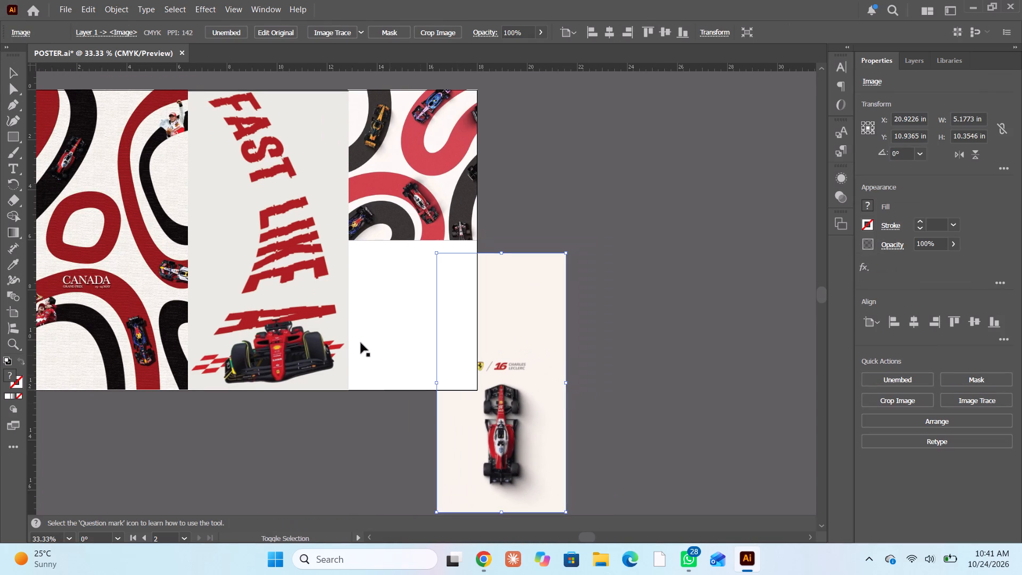
pyautogui.keyDown('shift'); pyautogui.click(359, 341); pyautogui.keyUp('shift')
pyautogui.click(950, 397)
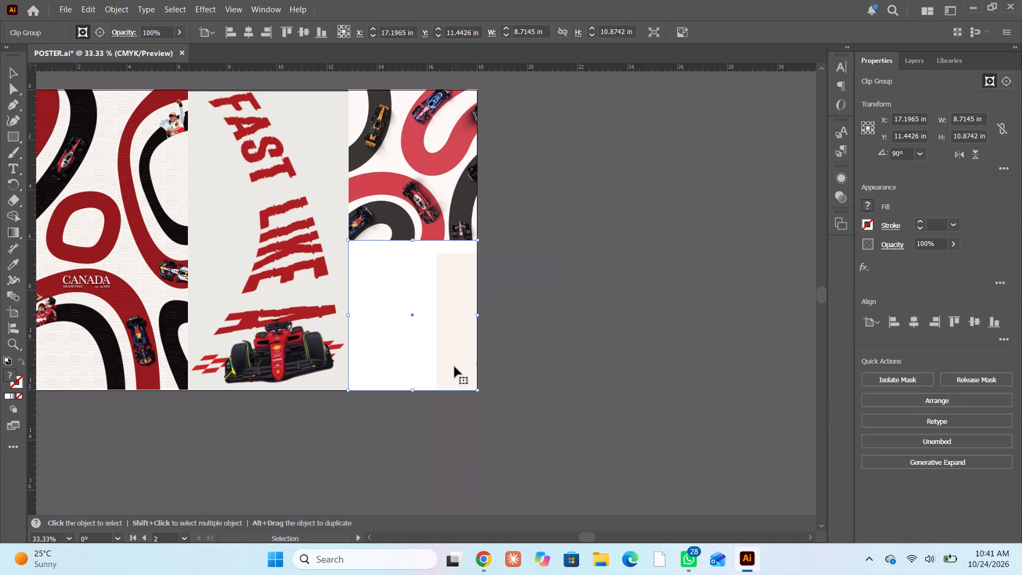
# Reposition the Charles Leclerc poster inside its clip group to fill the cell, enlarge it proportionally to about 5.24 × 10.48 in, and exit isolation.
pyautogui.doubleClick(452, 350)
pyautogui.moveTo(452, 350); pyautogui.dragTo(357, 247)
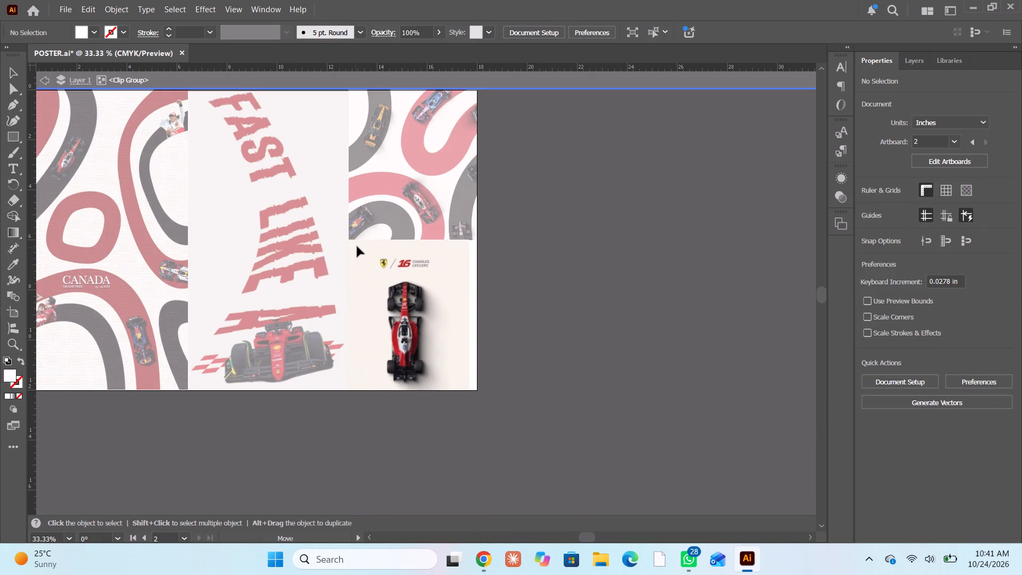
pyautogui.moveTo(357, 247); pyautogui.dragTo(365, 243)
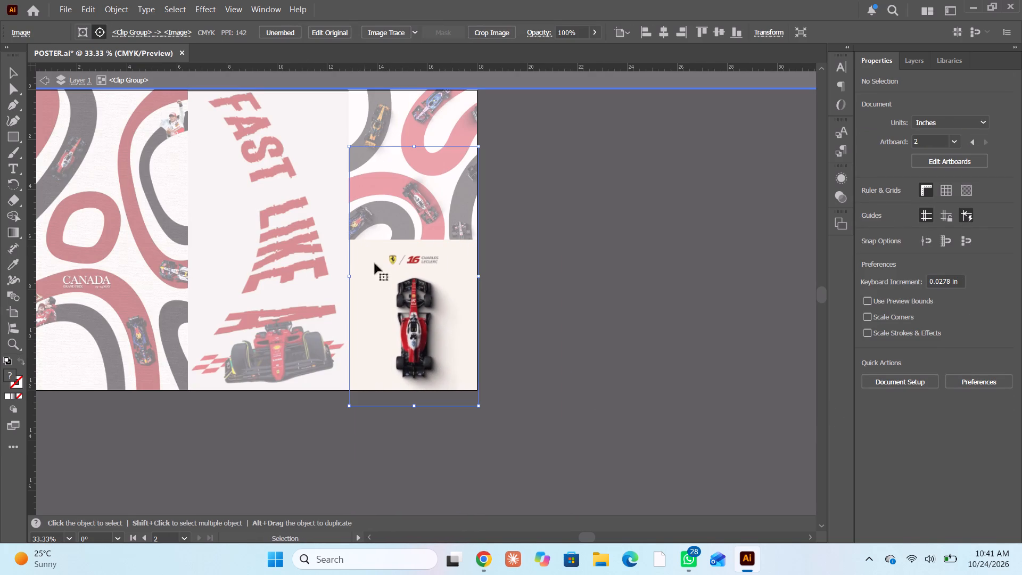
pyautogui.click(386, 340)
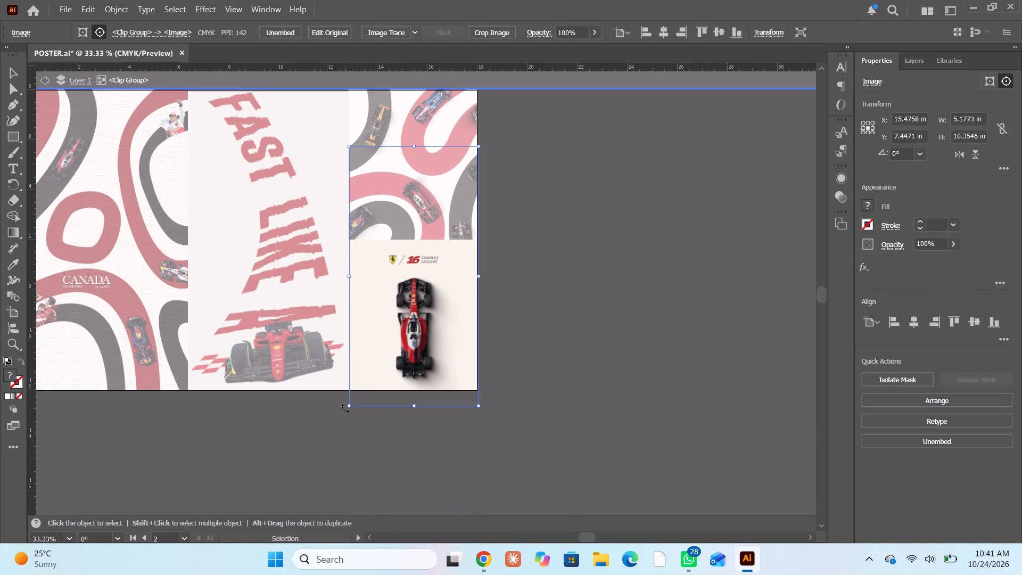
pyautogui.keyDown('shift'); pyautogui.moveTo(348, 405); pyautogui.dragTo(341, 409); pyautogui.keyUp('shift')
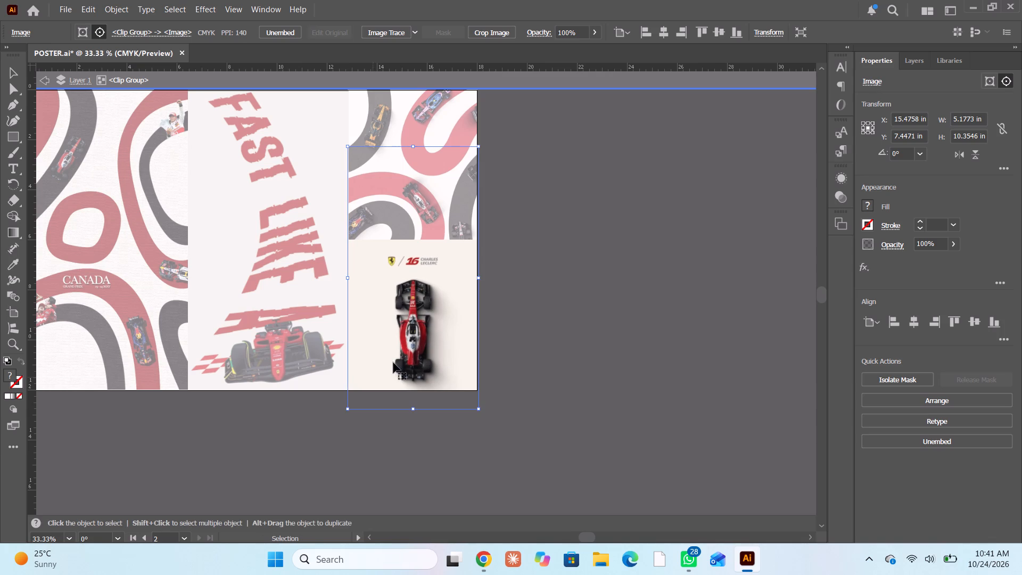
pyautogui.click(408, 352)
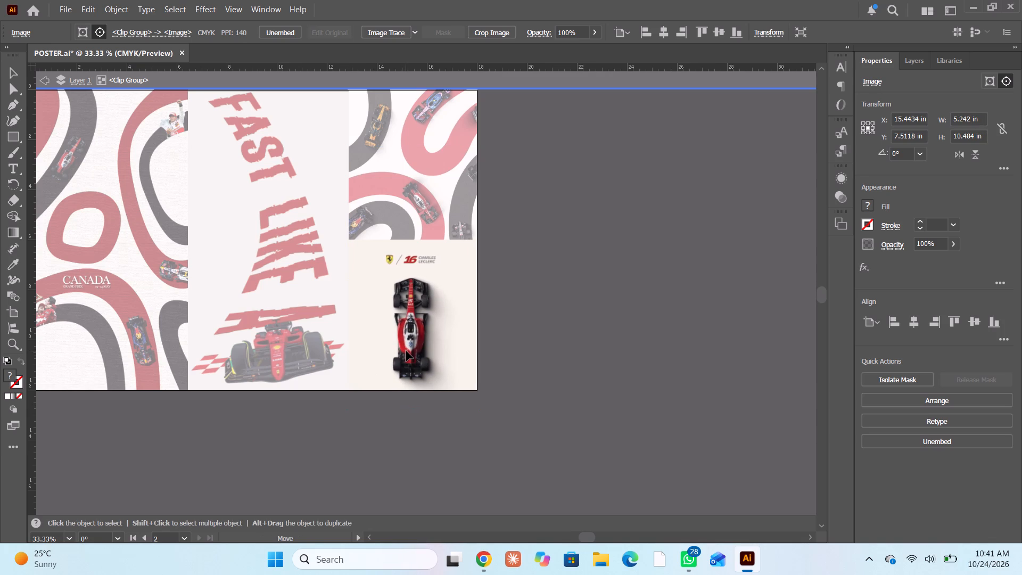
pyautogui.click(50, 80)
pyautogui.click(50, 80)
pyautogui.click(467, 327)
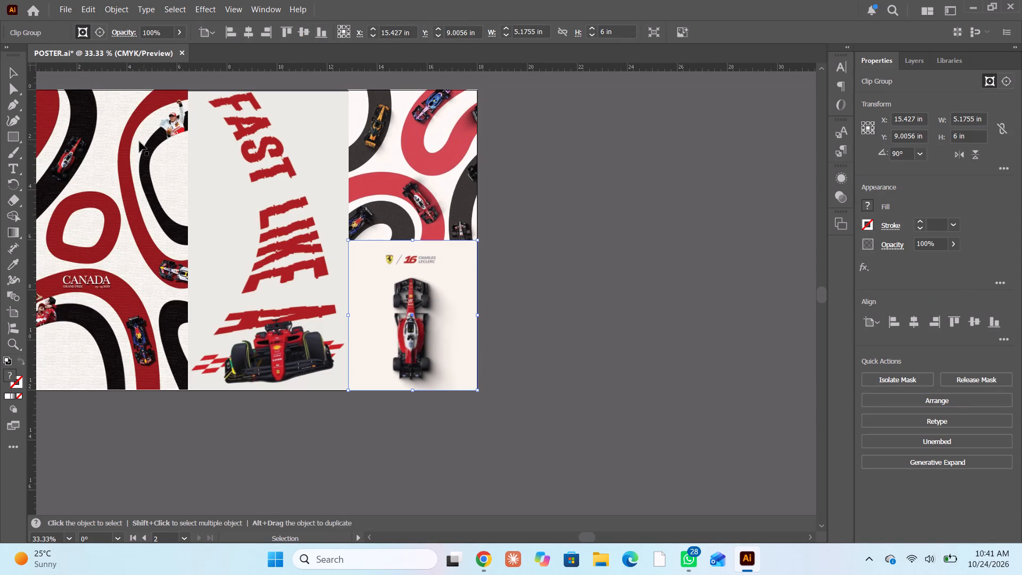
pyautogui.click(760, 349)
# Delete the third cell in the top row of the first artboard's blank grid.
pyautogui.keyDown('alt'); pyautogui.scroll(-3, 644, 325); pyautogui.keyUp('alt')
pyautogui.keyDown('alt'); pyautogui.scroll(1, 333, 352); pyautogui.keyUp('alt')
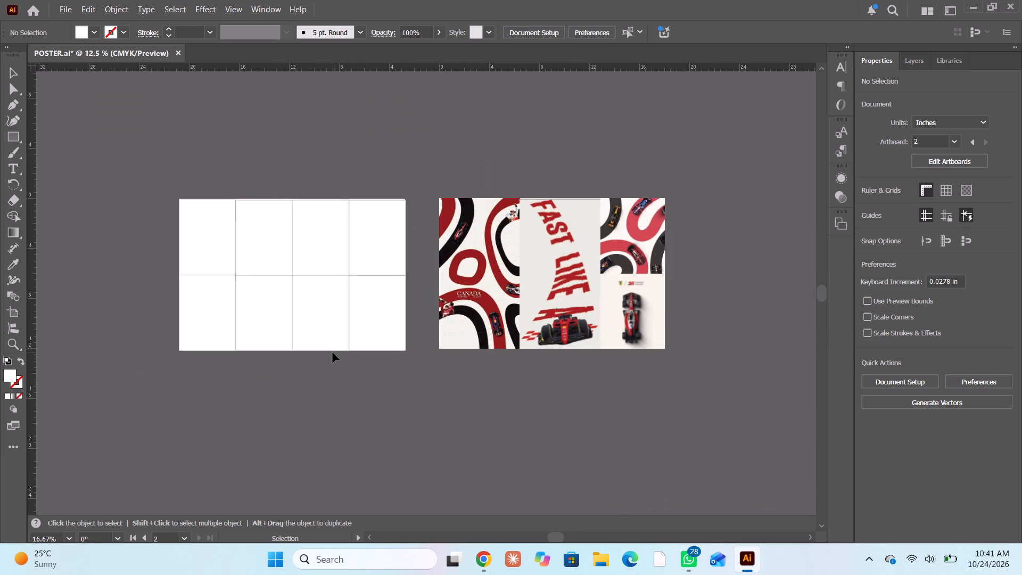
pyautogui.keyDown('alt'); pyautogui.scroll(1, 302, 335); pyautogui.keyUp('alt')
pyautogui.scroll(-1, 302, 335)
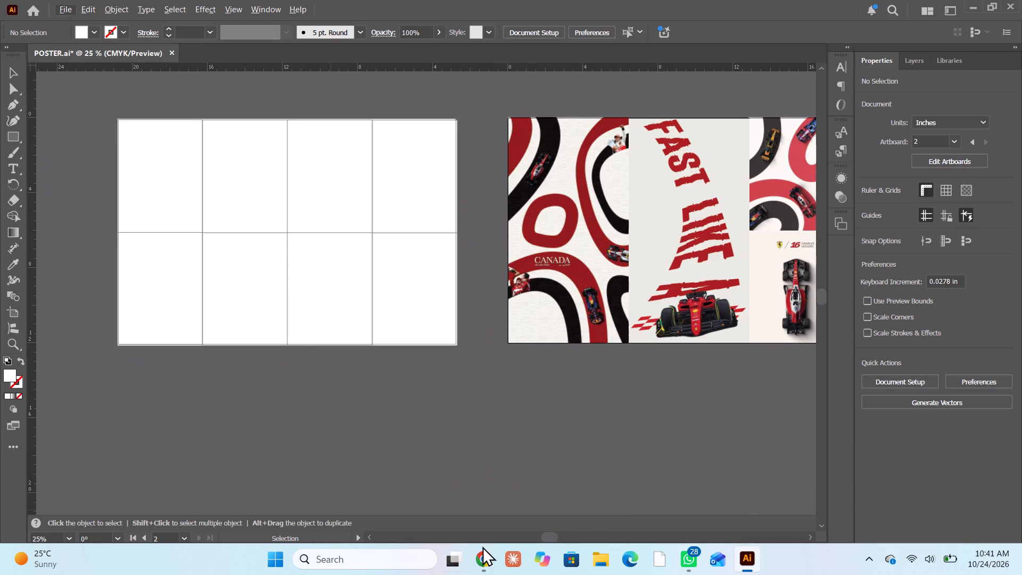
pyautogui.scroll(3, 432, 491)
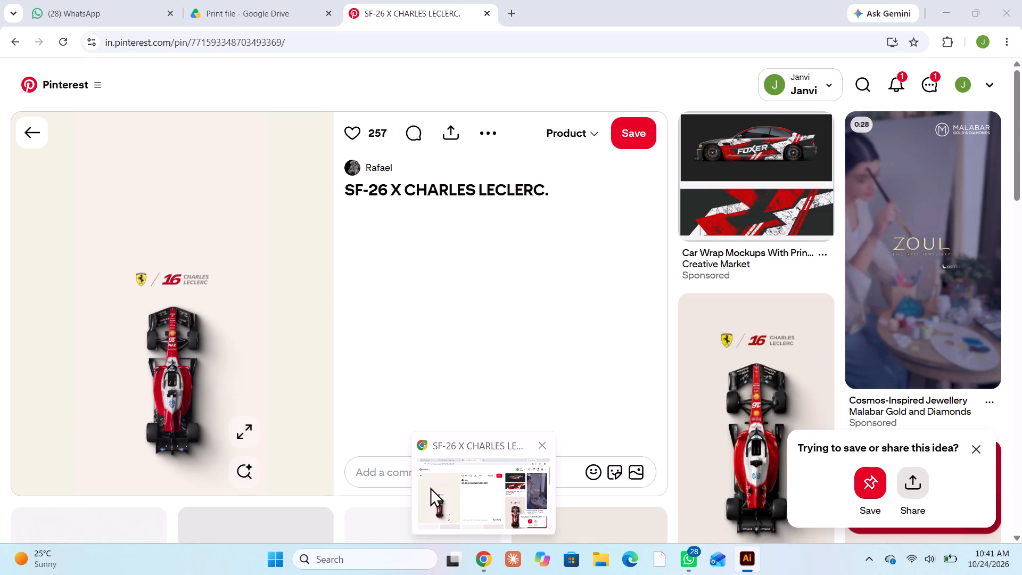
pyautogui.scroll(-2, 428, 479)
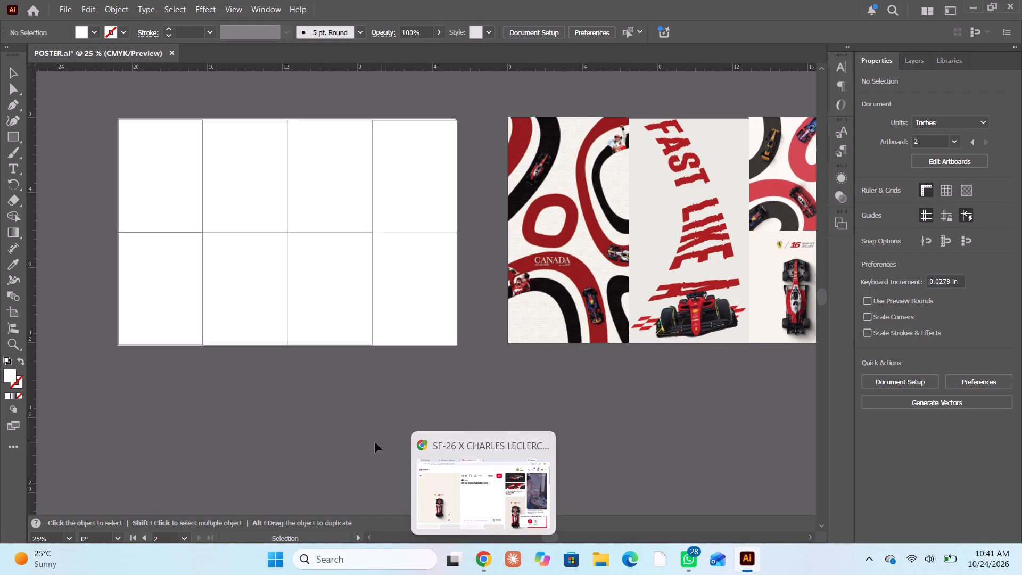
pyautogui.click(313, 425)
pyautogui.scroll(1, 311, 417)
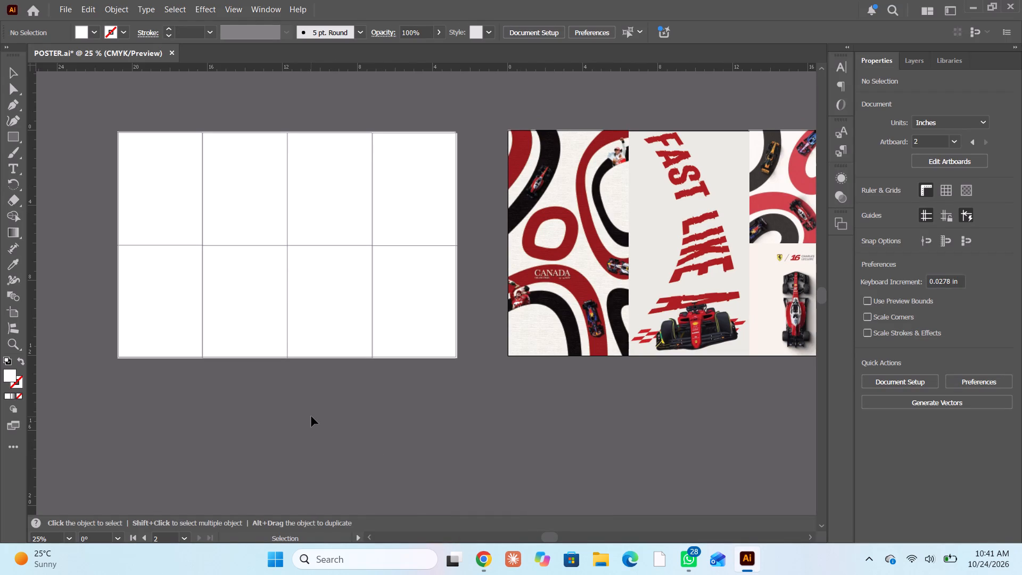
pyautogui.hscroll(1, 311, 416)
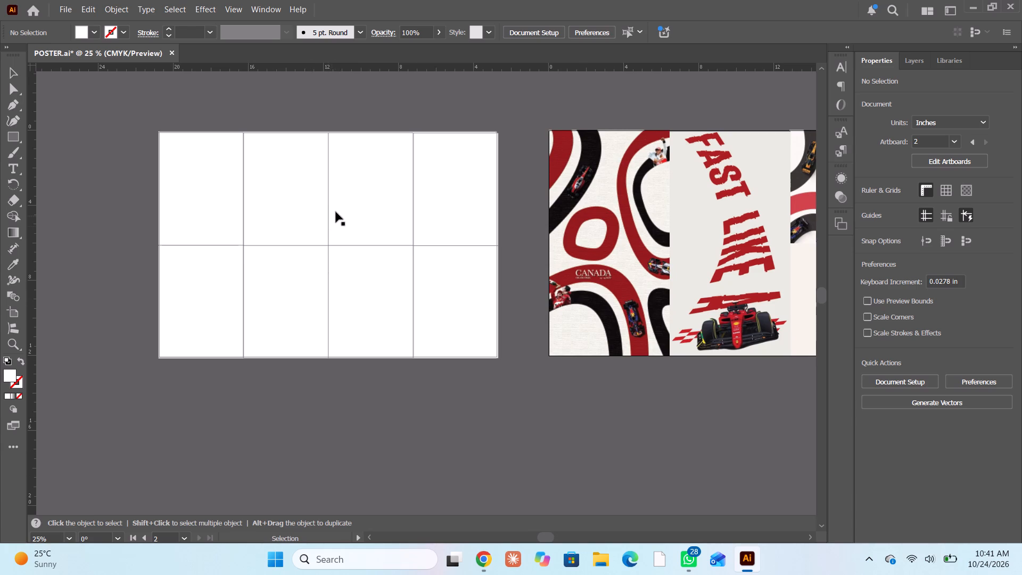
pyautogui.click(348, 206)
pyautogui.press('Delete')
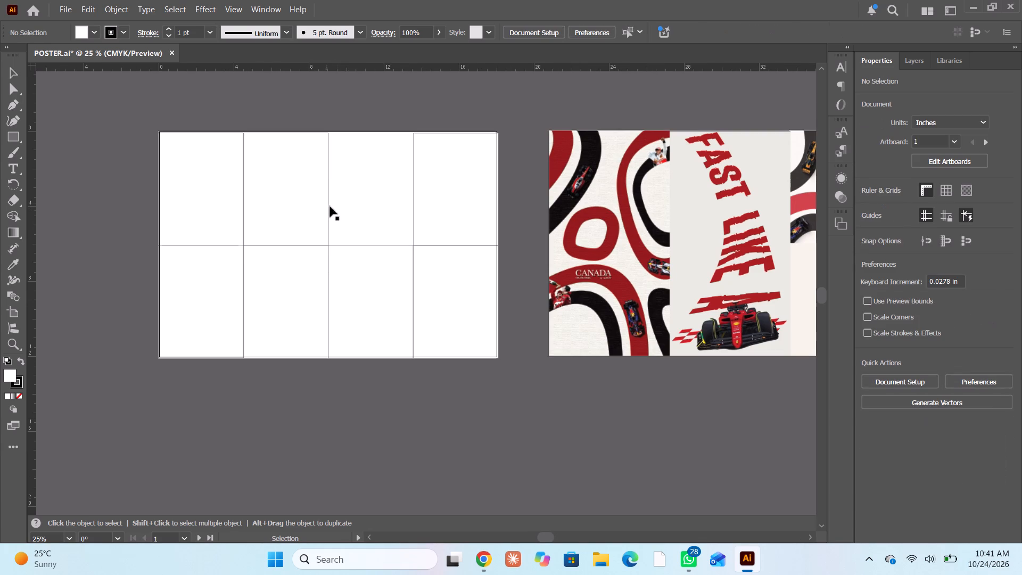
# Widen the second top-row cell on the first artboard to about 9.04 in so it meets the last cell's edge.
pyautogui.click(308, 202)
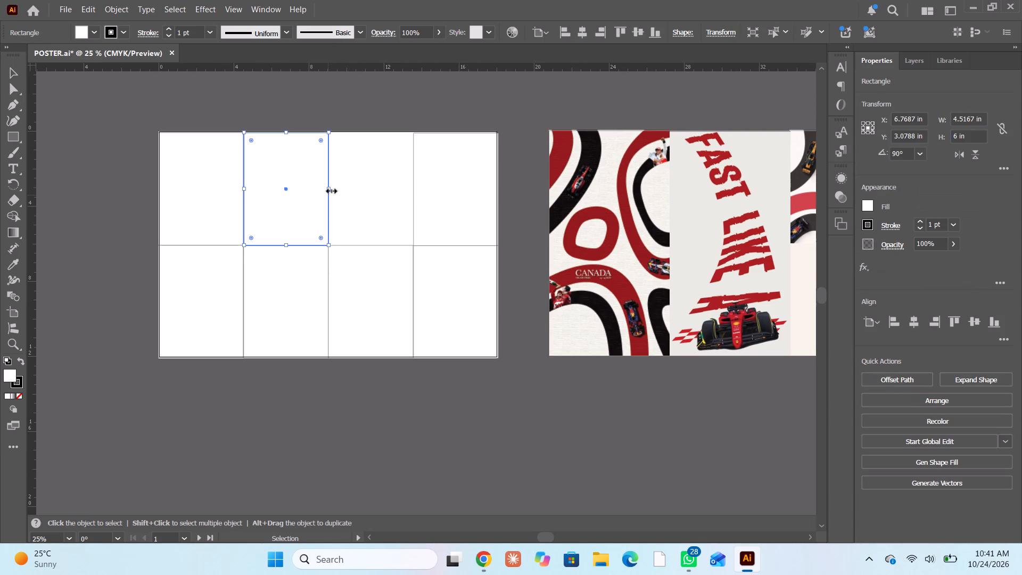
pyautogui.moveTo(330, 190); pyautogui.dragTo(414, 183)
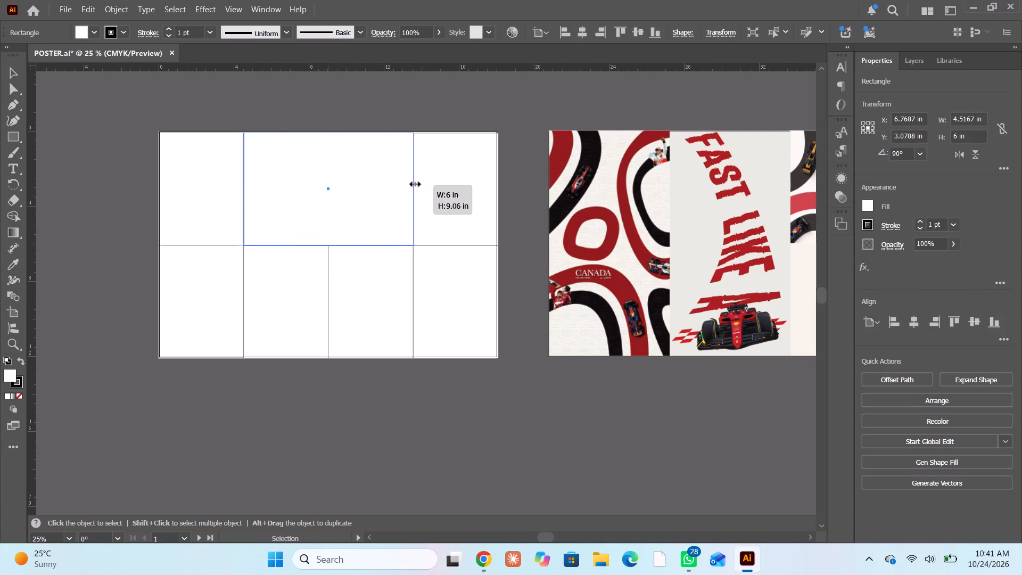
pyautogui.moveTo(414, 183); pyautogui.dragTo(413, 180)
pyautogui.click(422, 414)
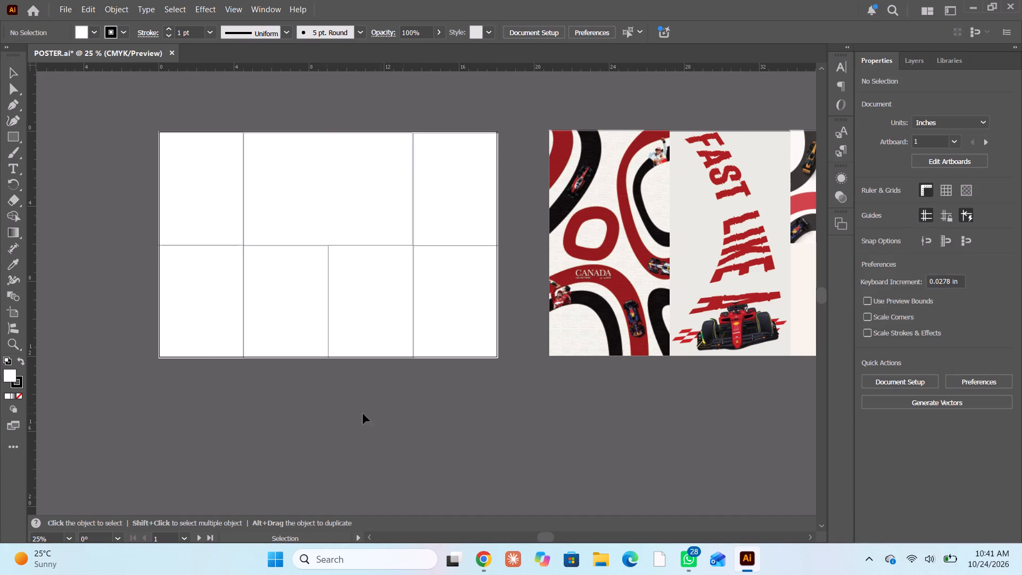
pyautogui.keyDown('alt'); pyautogui.scroll(3, 337, 185); pyautogui.keyUp('alt')
pyautogui.click(378, 190)
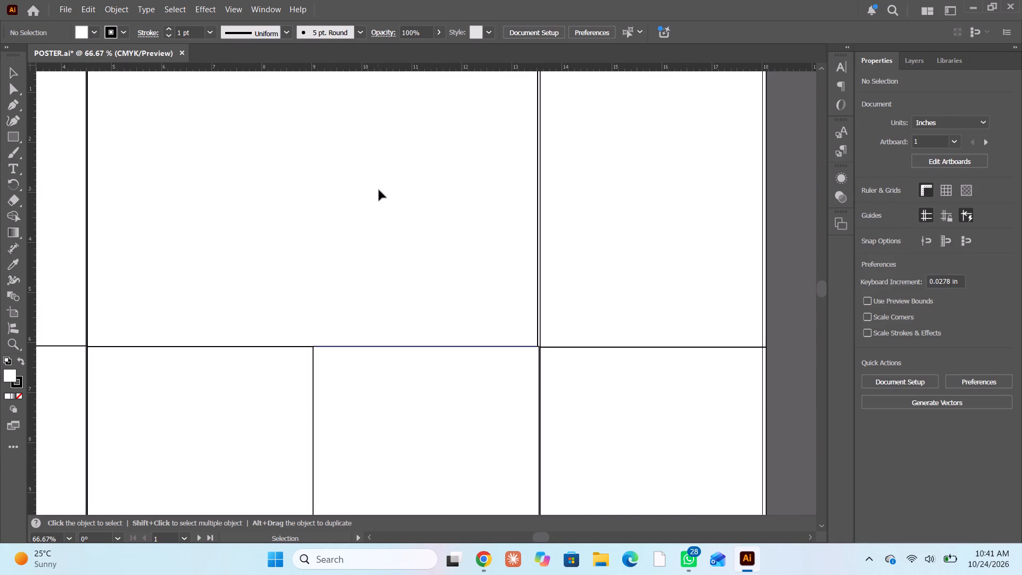
pyautogui.click(537, 196)
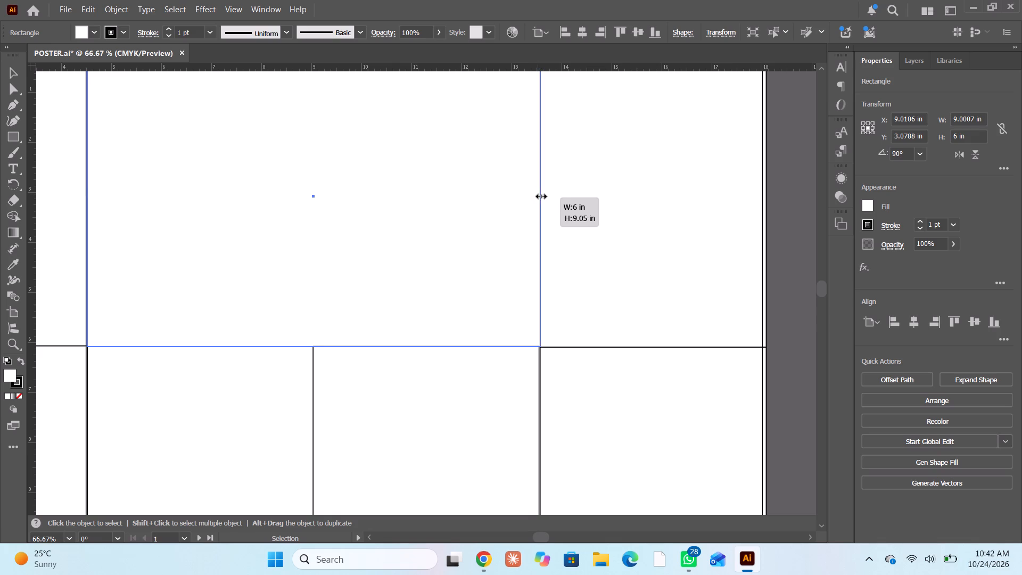
pyautogui.keyDown('alt'); pyautogui.scroll(-3, 384, 273); pyautogui.keyUp('alt')
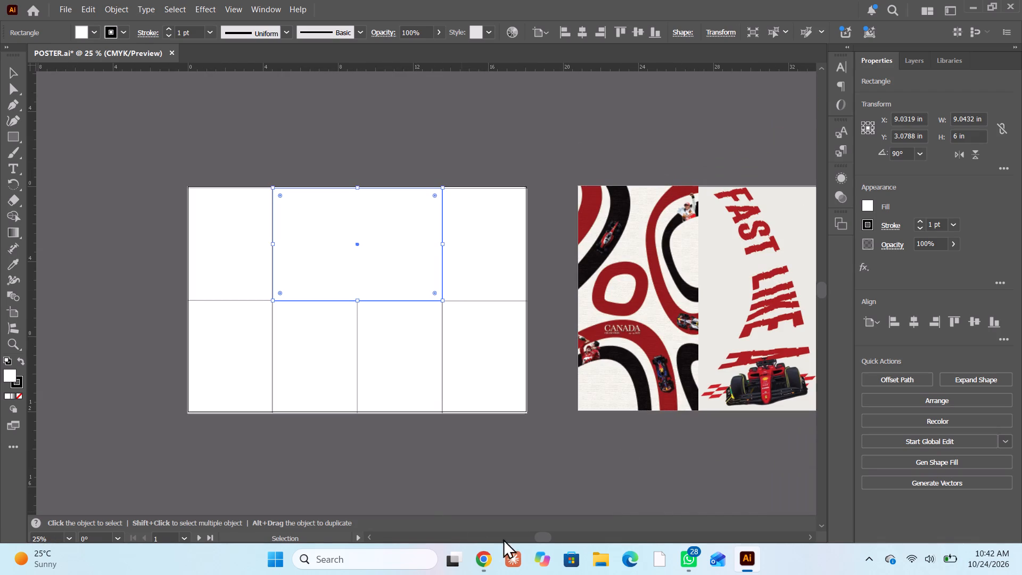
# Switch to Chrome, go back from the Charles Leclerc pin to the Pinterest home feed, and browse for further designs.
pyautogui.click(485, 559)
pyautogui.scroll(-7, 261, 379)
pyautogui.keyDown('alt'); pyautogui.scroll(-2, 281, 360); pyautogui.keyUp('alt')
pyautogui.scroll(-2, 282, 349)
pyautogui.scroll(11, 194, 306)
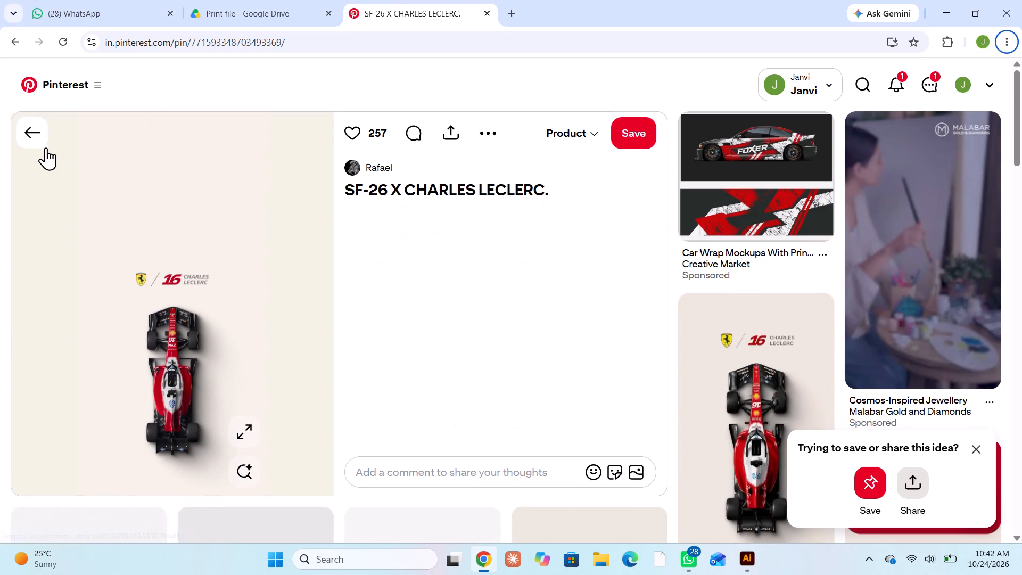
pyautogui.click(43, 135)
pyautogui.scroll(4, 175, 328)
pyautogui.scroll(-2, 174, 327)
pyautogui.scroll(2, 174, 327)
pyautogui.scroll(-5, 174, 320)
pyautogui.scroll(9, 172, 315)
pyautogui.click(34, 135)
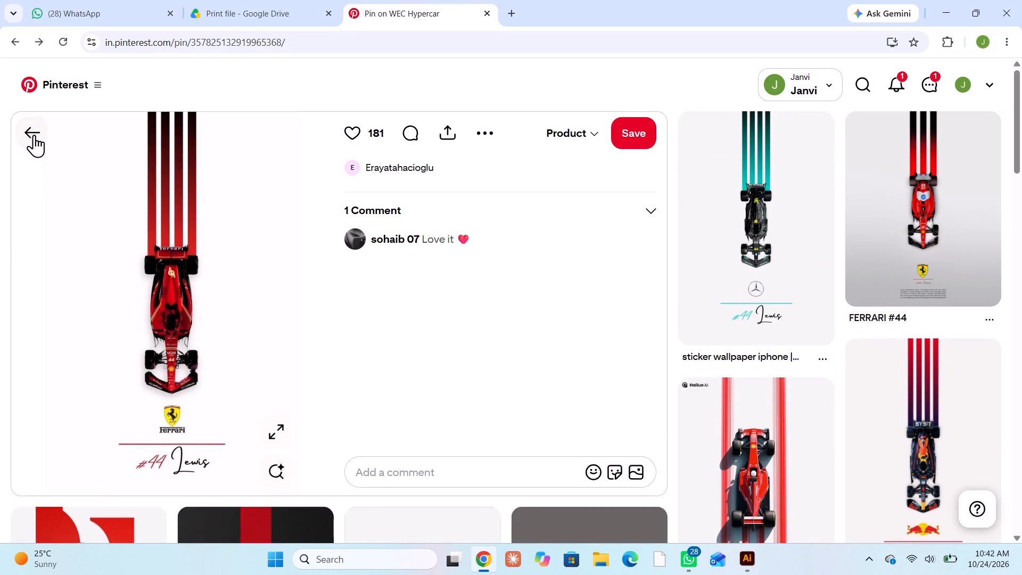
pyautogui.scroll(1, 251, 315)
pyautogui.scroll(-1, 251, 315)
pyautogui.scroll(13, 251, 315)
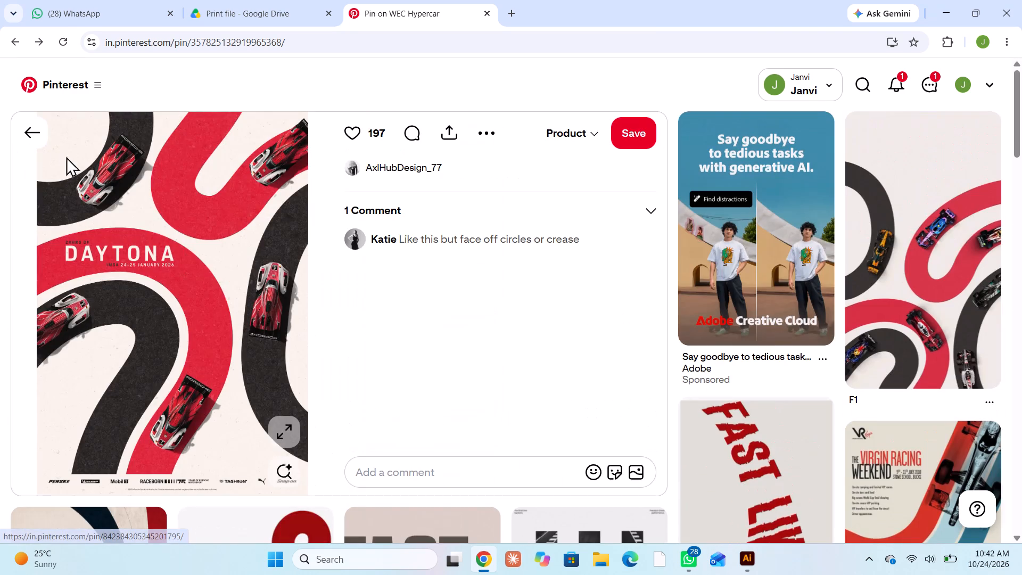
pyautogui.click(30, 137)
pyautogui.scroll(-5, 163, 242)
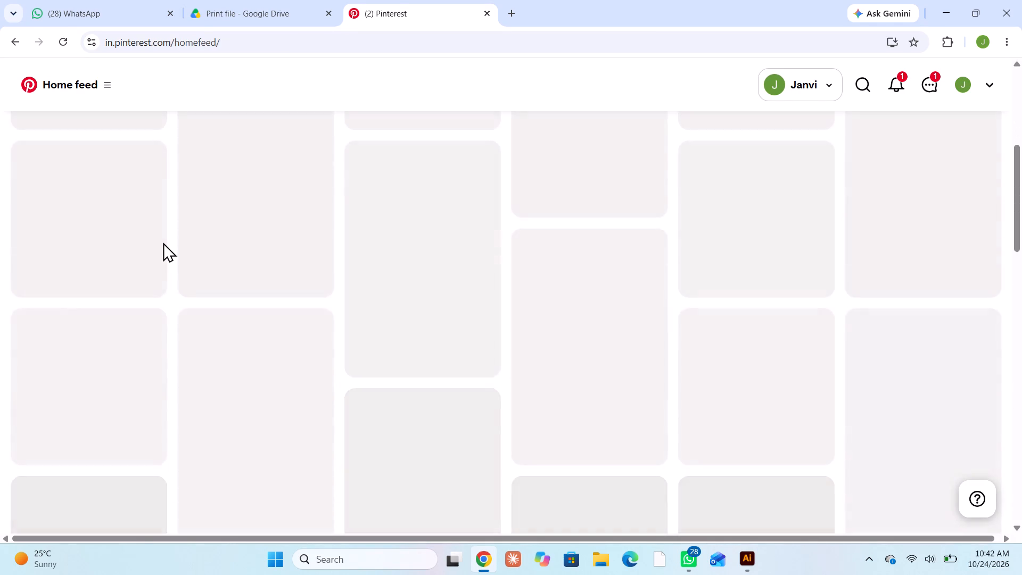
pyautogui.scroll(10, 163, 242)
pyautogui.scroll(-6, 163, 240)
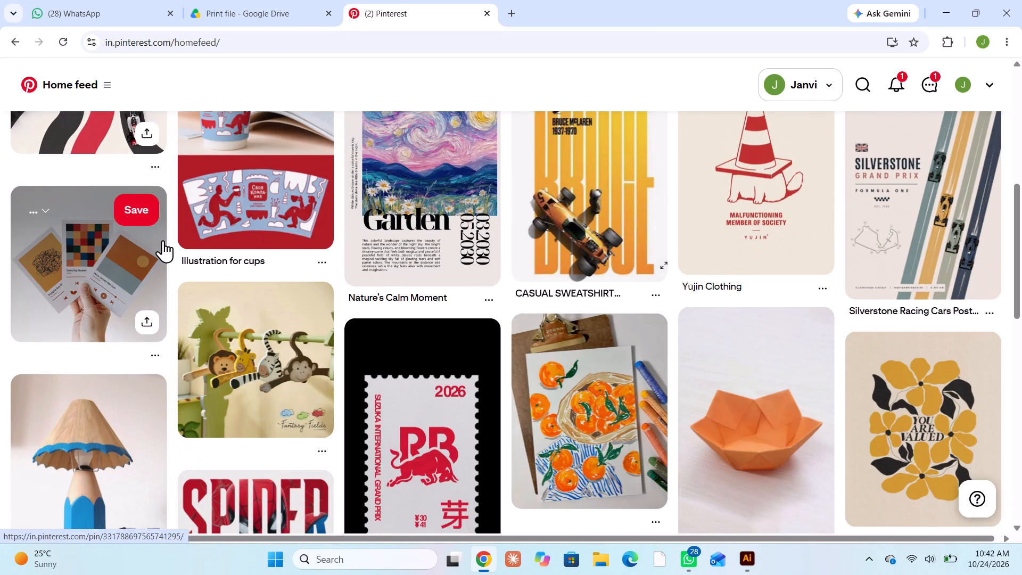
pyautogui.scroll(5, 163, 240)
# Search Pinterest for f1 car posters, look through the designs, and open the Red bull f1 pin.
pyautogui.click(862, 86)
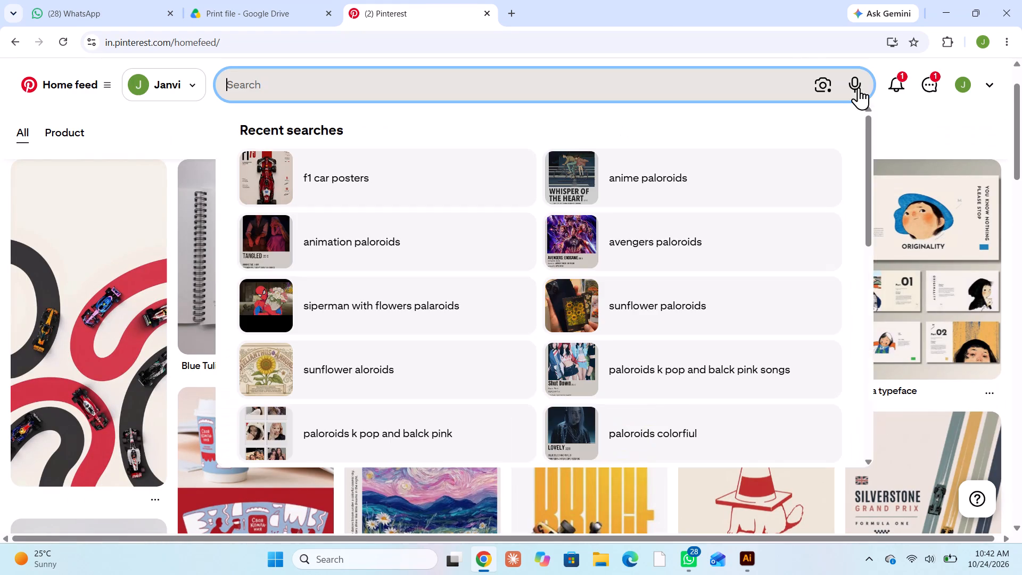
pyautogui.click(358, 170)
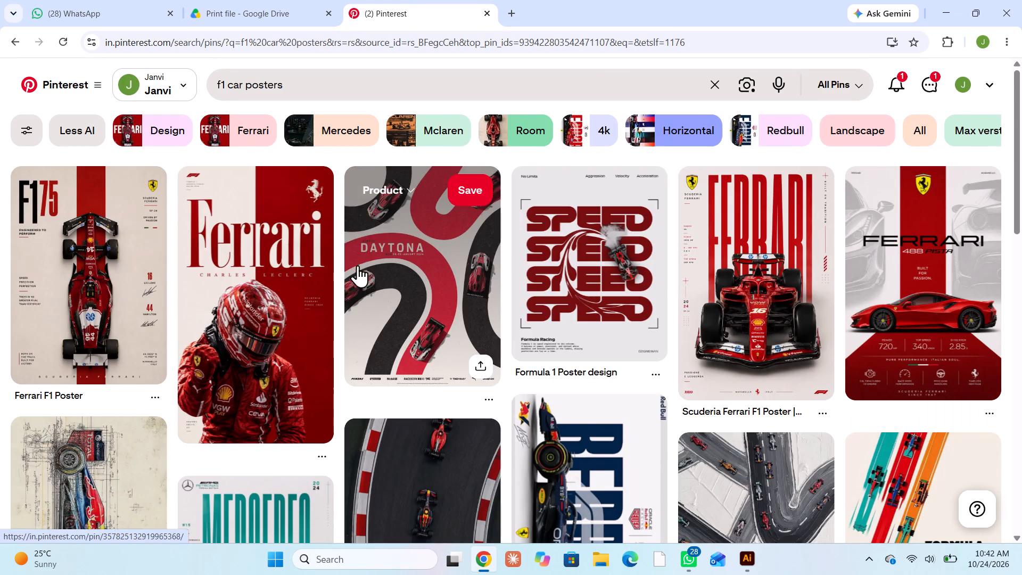
pyautogui.scroll(-4, 350, 232)
pyautogui.scroll(4, 350, 228)
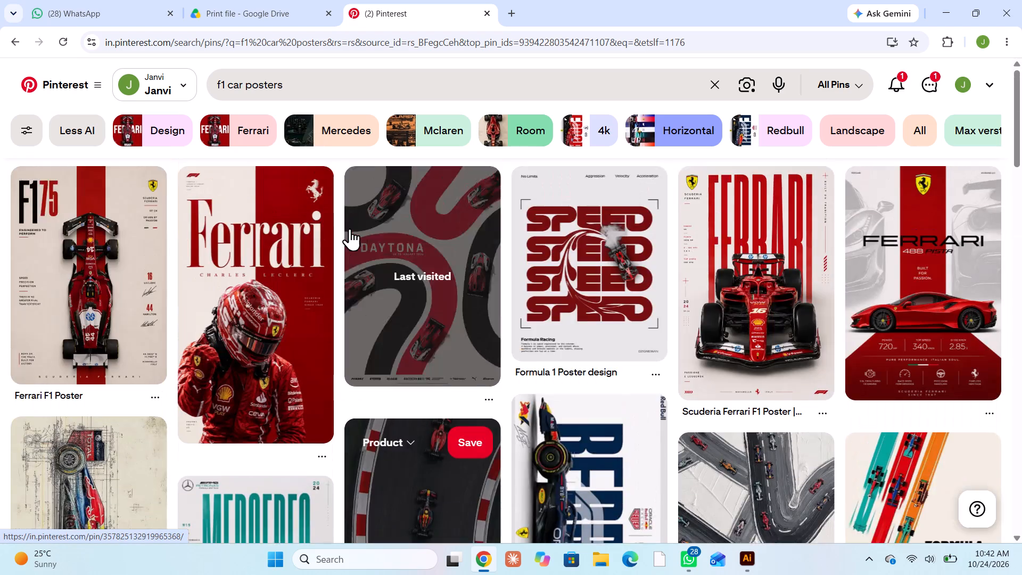
pyautogui.scroll(-3, 350, 228)
pyautogui.click(570, 295)
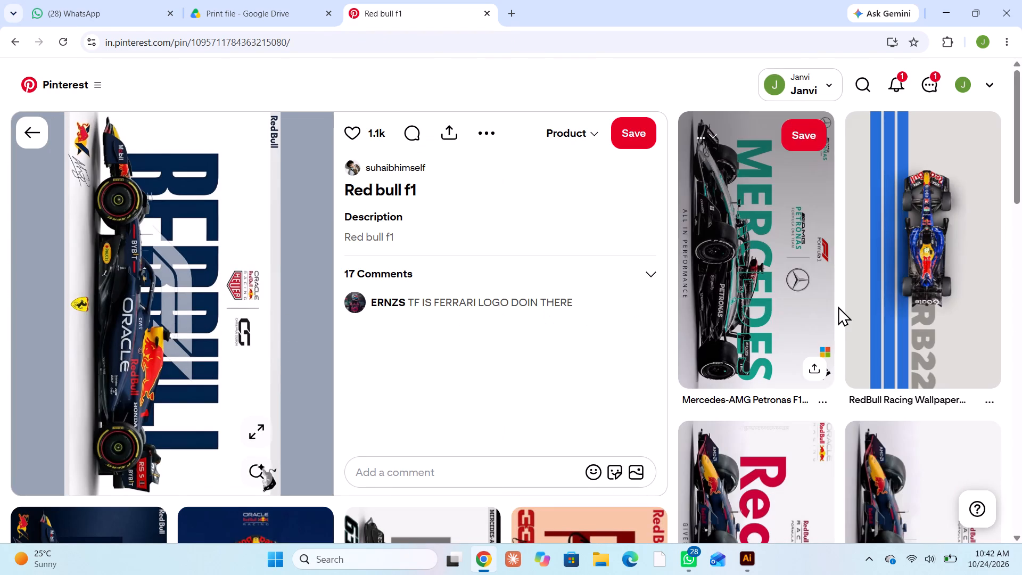
# Open the dark Red Bull Desktop Wallpaper pin from the related designs and browse its related pins for wide racing posters.
pyautogui.scroll(-5, 838, 305)
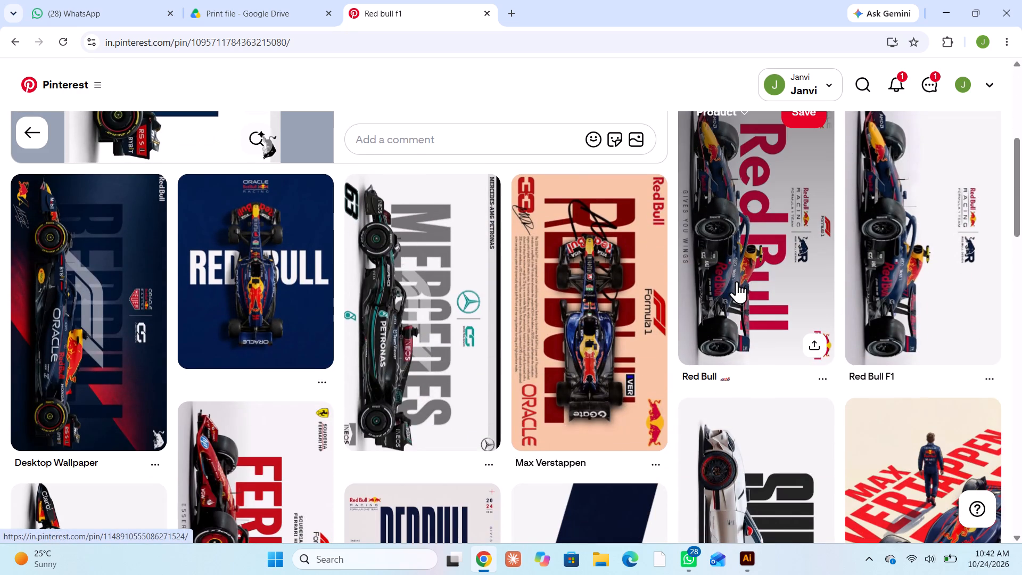
pyautogui.click(45, 371)
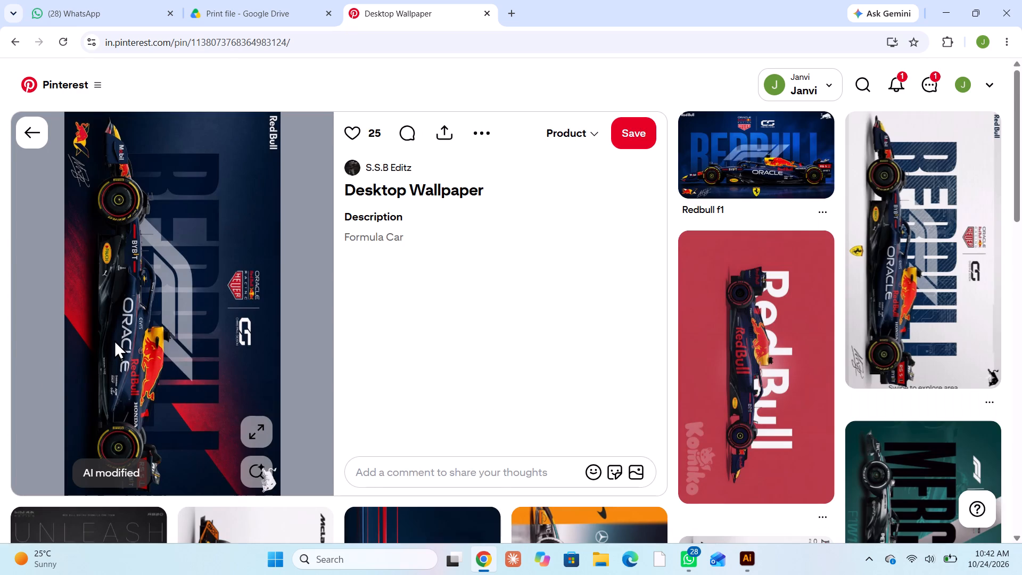
pyautogui.scroll(-5, 114, 340)
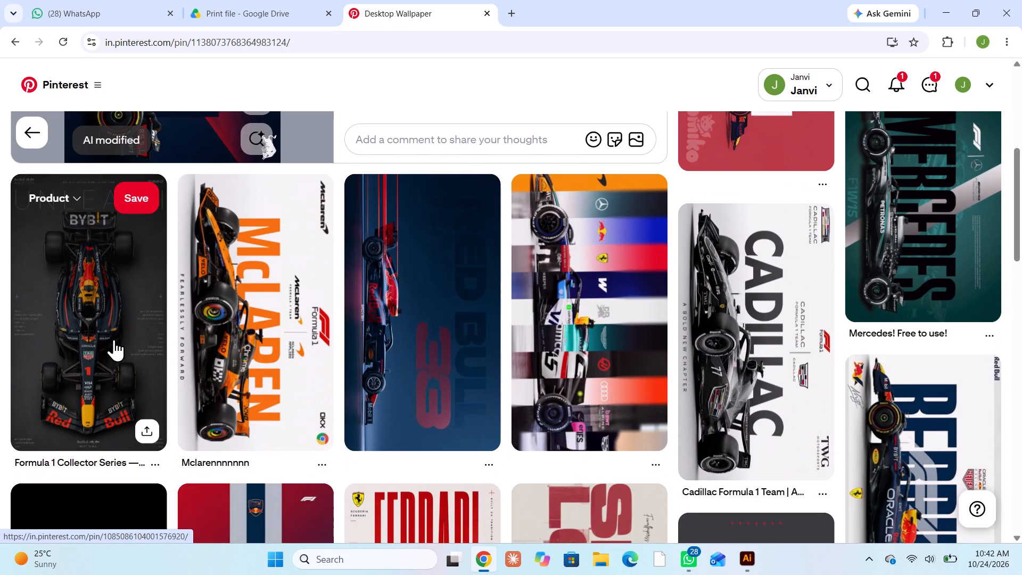
pyautogui.scroll(-3, 114, 339)
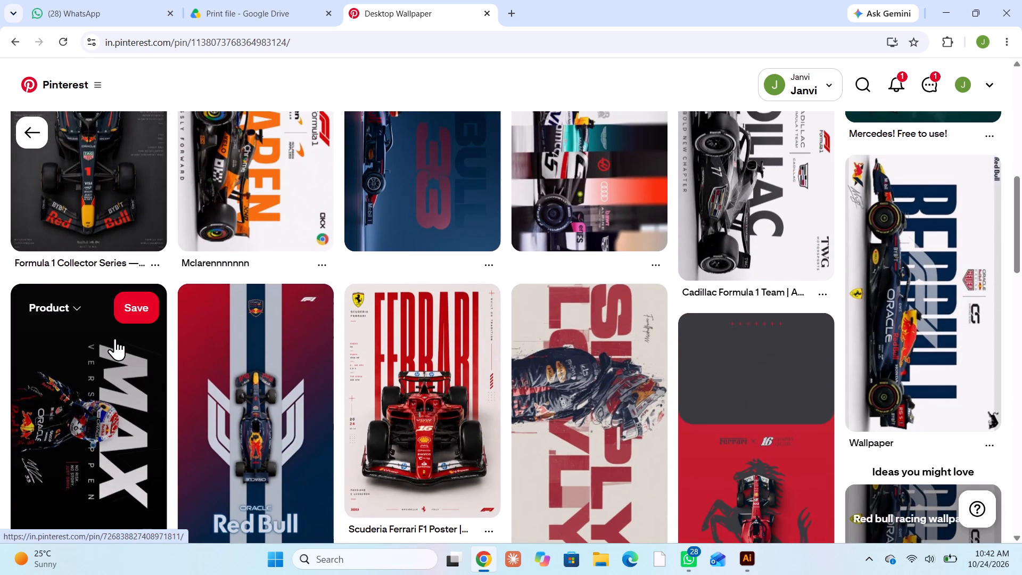
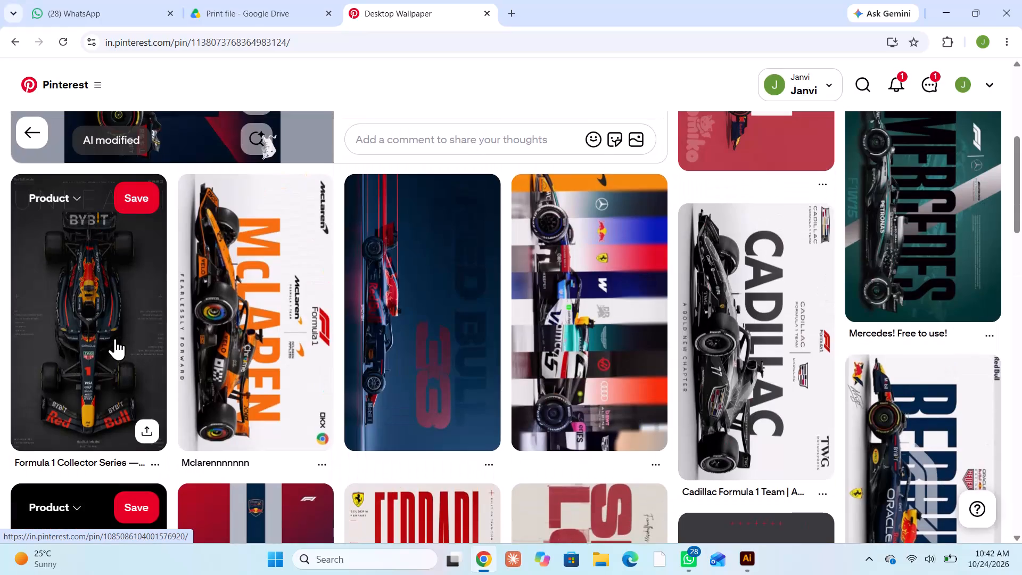
# Copy the dark Red Bull Desktop Wallpaper image from Pinterest and paste it into POSTER.ai in Illustrator.
pyautogui.scroll(6, 115, 338)
pyautogui.scroll(-6, 115, 338)
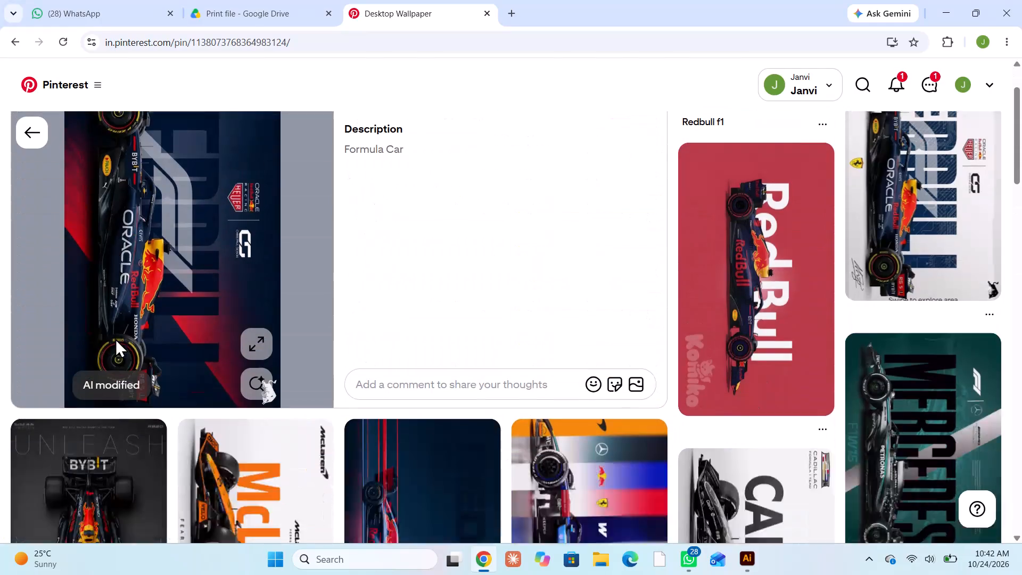
pyautogui.scroll(-3, 115, 338)
pyautogui.scroll(1, 115, 338)
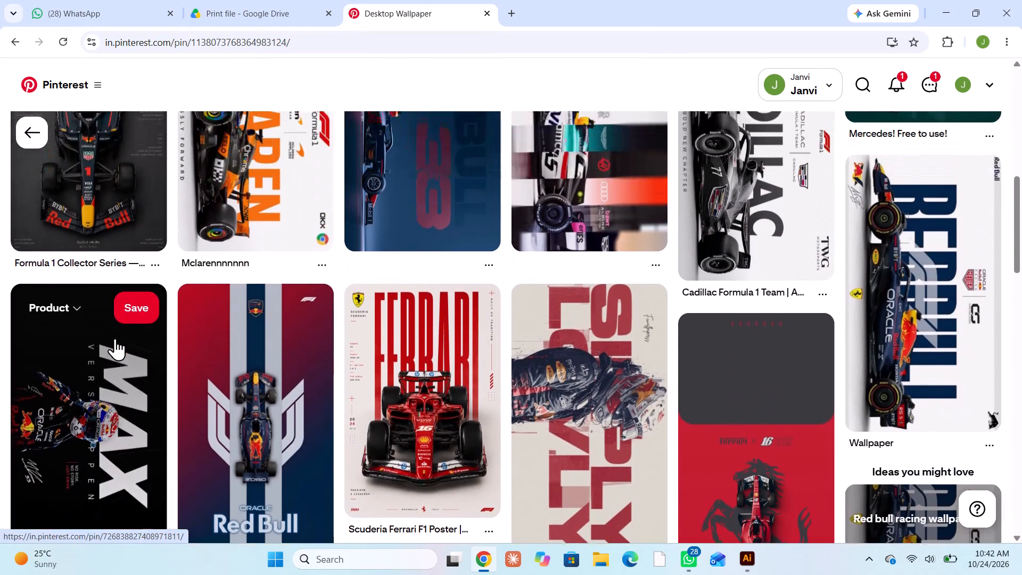
pyautogui.scroll(9, 115, 338)
pyautogui.rightClick(113, 339)
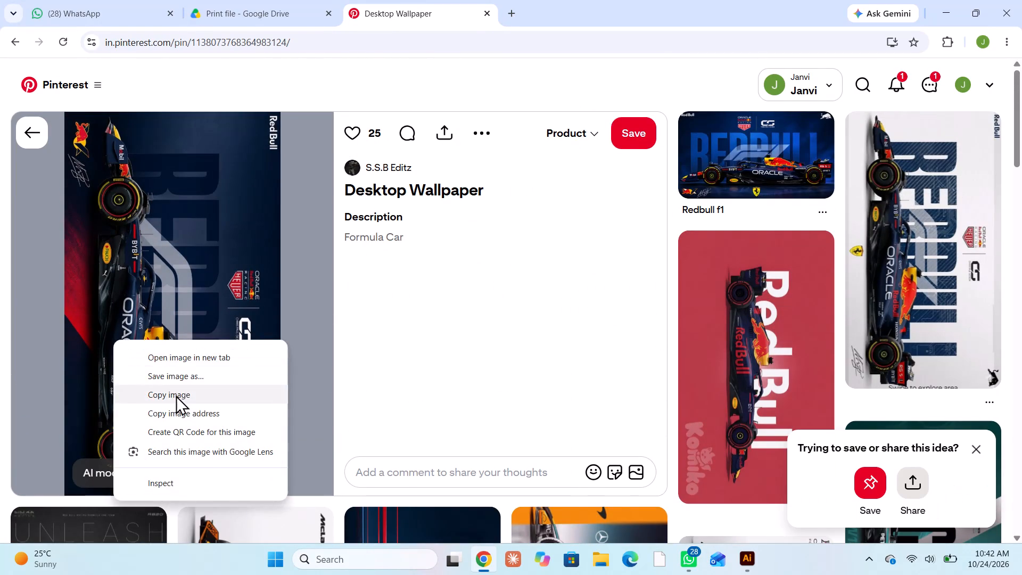
pyautogui.click(176, 395)
pyautogui.click(743, 560)
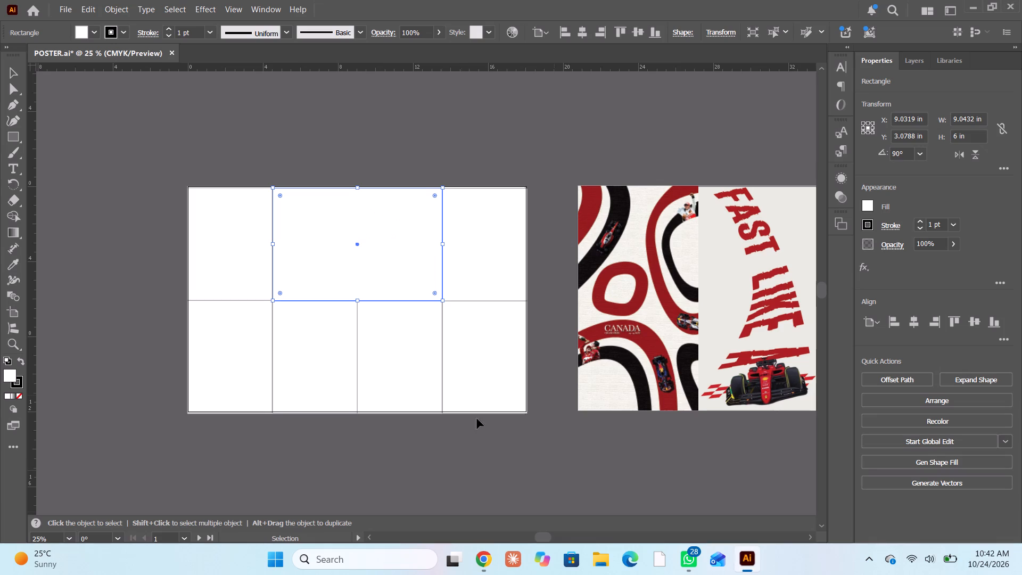
pyautogui.click(238, 276)
pyautogui.hotkey('ctrl', 'v')
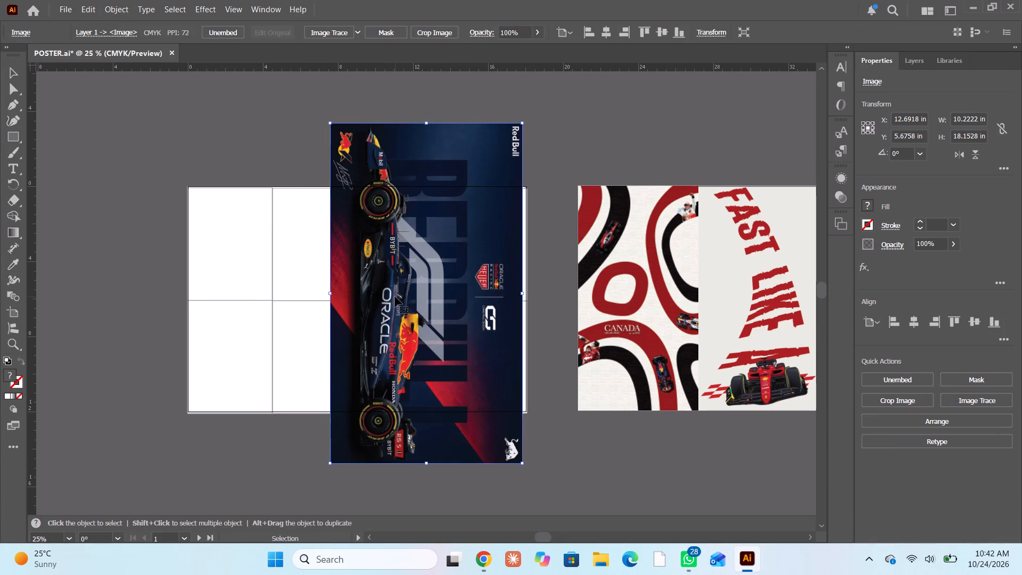
# Rotate the Red Bull image 90°, scale it to about 9.03 × 5.09 in, and place it over the wide top-row cell.
pyautogui.moveTo(395, 297); pyautogui.dragTo(344, 281)
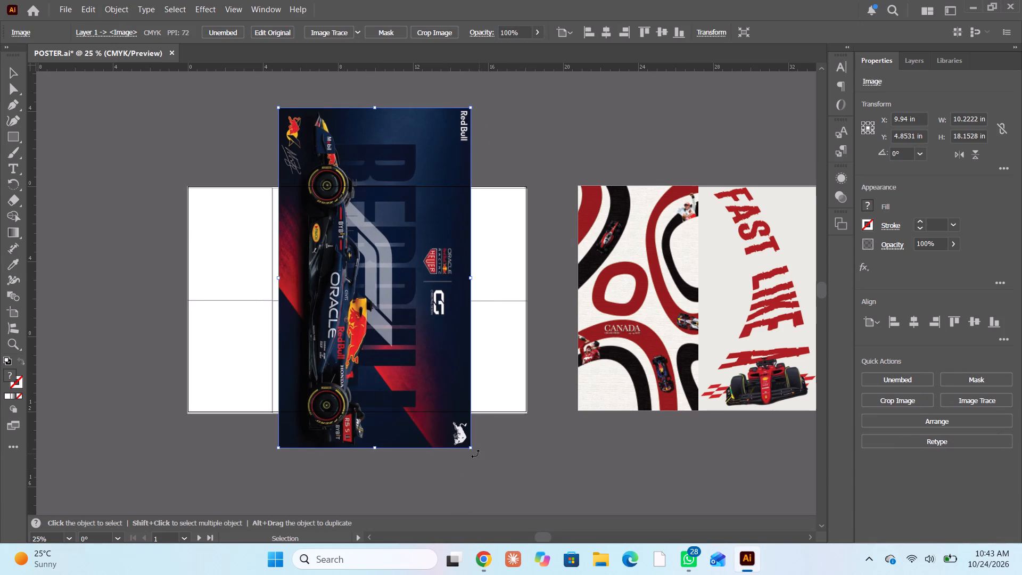
pyautogui.moveTo(474, 454); pyautogui.dragTo(479, 203)
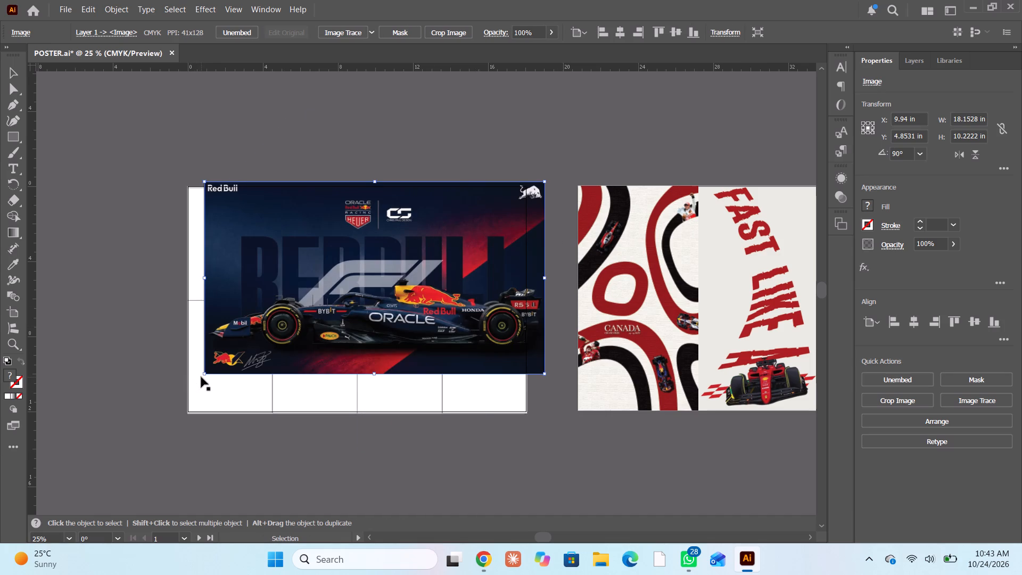
pyautogui.moveTo(205, 373); pyautogui.dragTo(375, 323)
pyautogui.moveTo(467, 240); pyautogui.dragTo(370, 240)
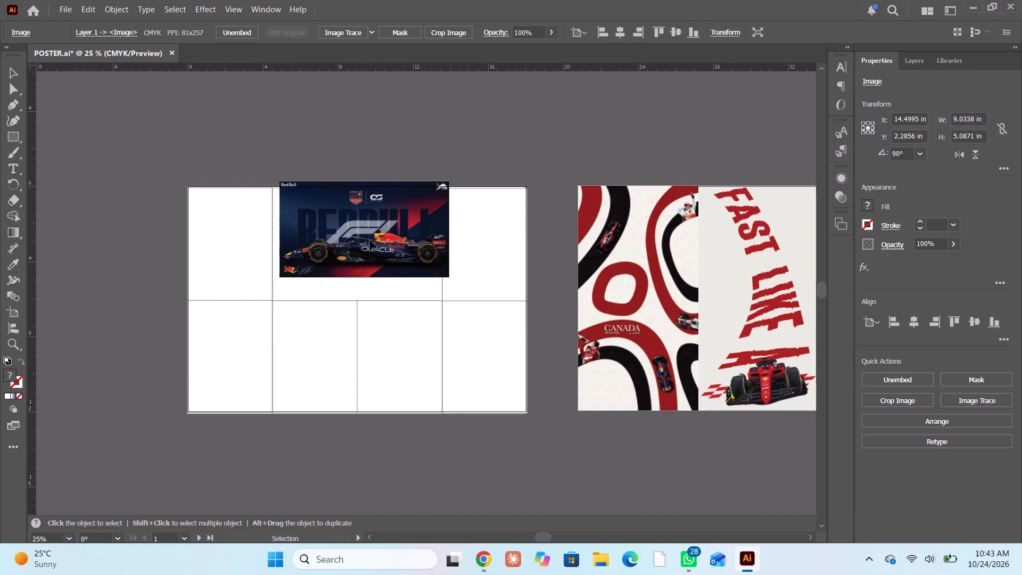
pyautogui.moveTo(370, 240); pyautogui.dragTo(364, 245)
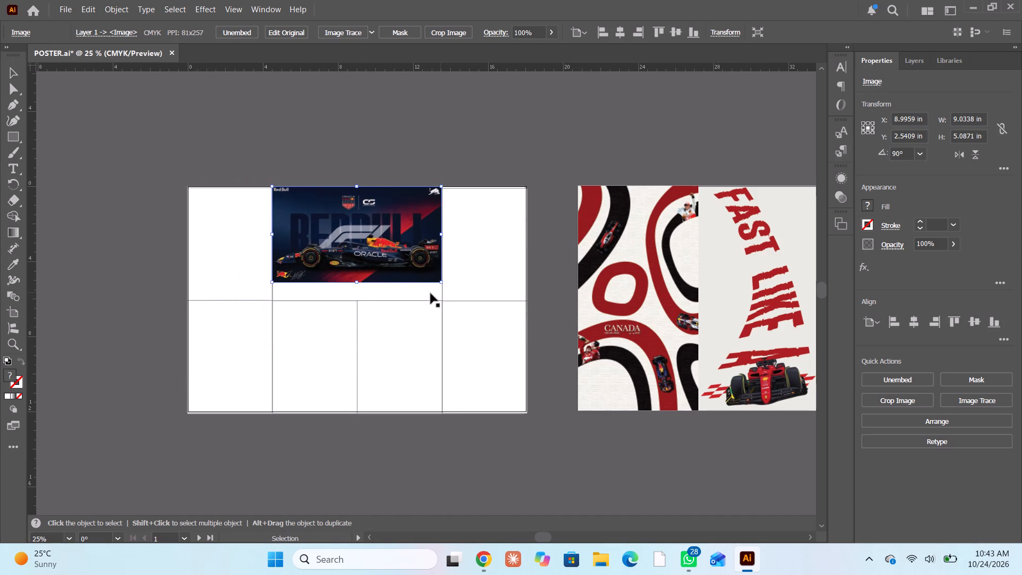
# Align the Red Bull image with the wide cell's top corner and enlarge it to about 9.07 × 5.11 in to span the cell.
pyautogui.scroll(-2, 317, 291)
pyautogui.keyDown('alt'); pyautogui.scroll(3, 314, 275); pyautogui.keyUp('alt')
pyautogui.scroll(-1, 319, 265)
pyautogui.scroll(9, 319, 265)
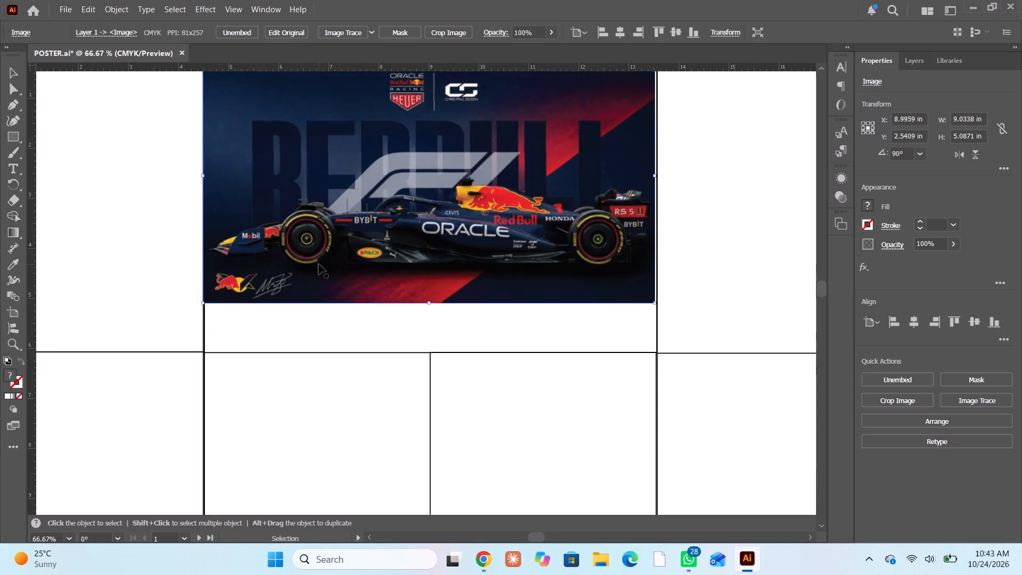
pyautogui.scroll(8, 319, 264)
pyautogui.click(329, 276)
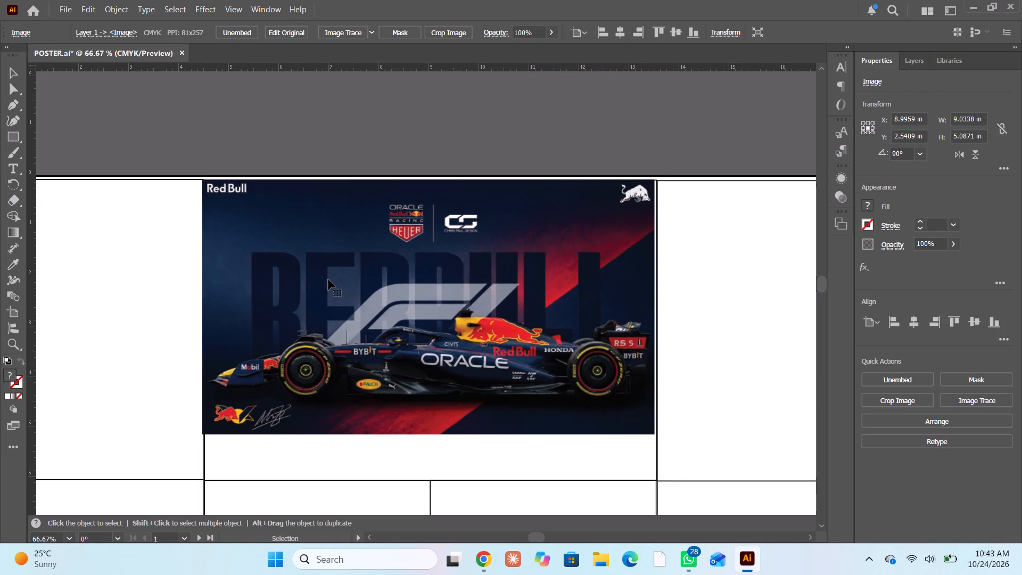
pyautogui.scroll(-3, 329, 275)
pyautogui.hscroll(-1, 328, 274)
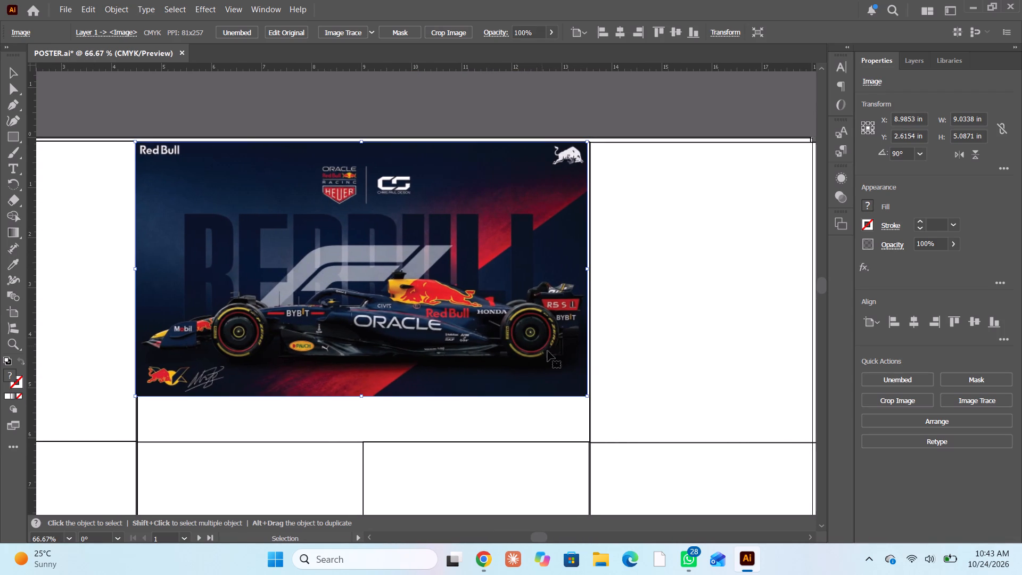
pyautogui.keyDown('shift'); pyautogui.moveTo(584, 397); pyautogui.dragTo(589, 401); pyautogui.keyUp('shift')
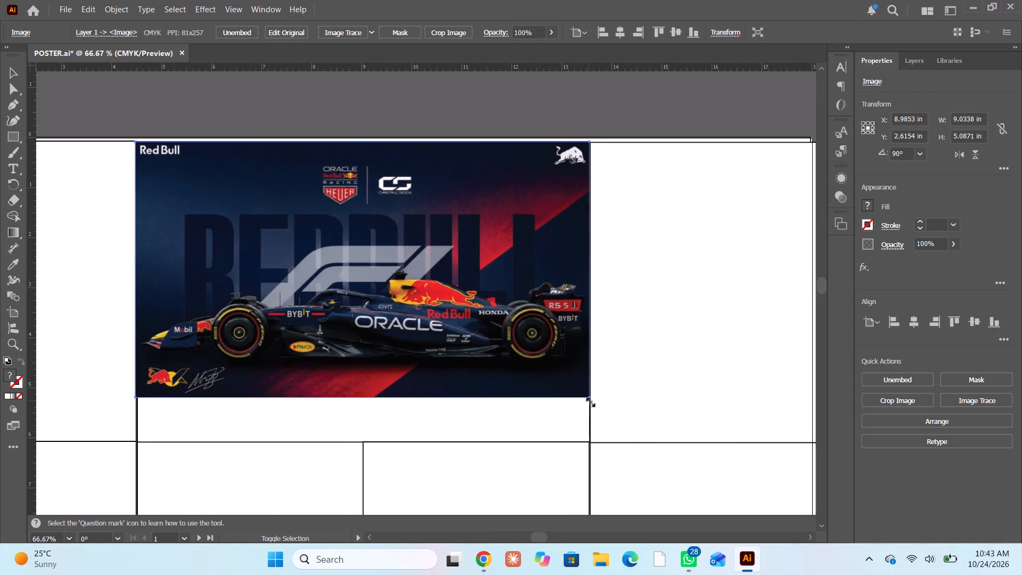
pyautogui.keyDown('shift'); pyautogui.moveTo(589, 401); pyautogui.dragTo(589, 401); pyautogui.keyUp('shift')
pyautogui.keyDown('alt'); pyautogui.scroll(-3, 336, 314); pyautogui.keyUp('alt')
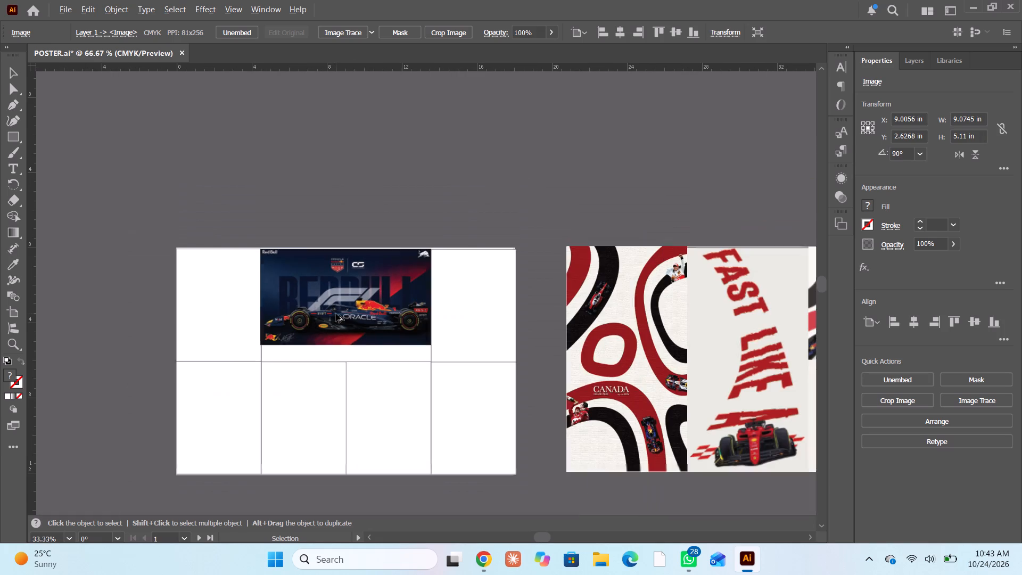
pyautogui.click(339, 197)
# Move the Red Bull image to the artboard's upper right corner, enlarge it to about 10.47 × 5.89 in, and align it with the top edge.
pyautogui.scroll(-5, 336, 242)
pyautogui.keyDown('alt'); pyautogui.scroll(2, 328, 236); pyautogui.keyUp('alt')
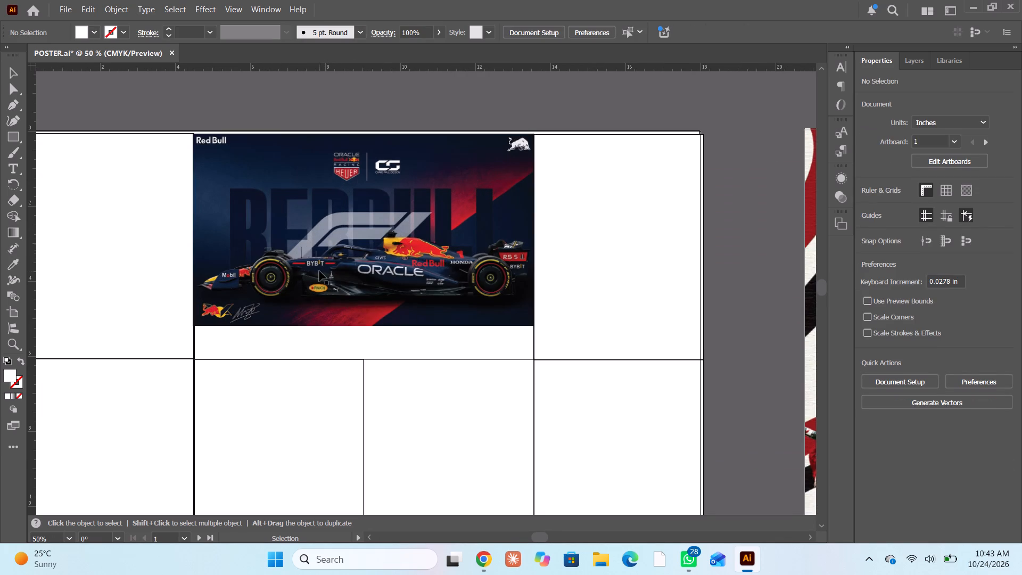
pyautogui.keyDown('alt'); pyautogui.scroll(-2, 319, 266); pyautogui.keyUp('alt')
pyautogui.moveTo(365, 267); pyautogui.dragTo(448, 268)
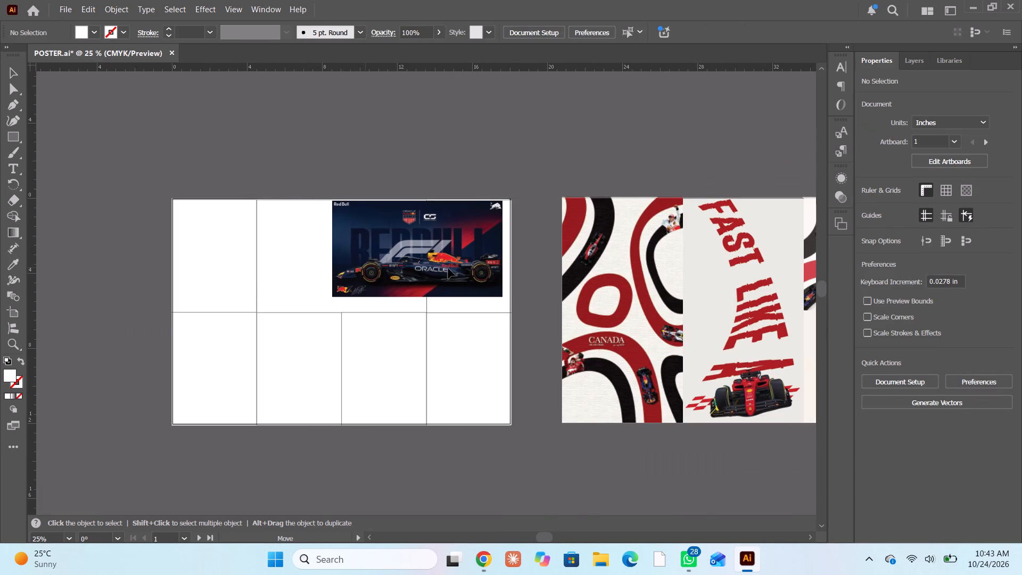
pyautogui.moveTo(448, 268); pyautogui.dragTo(449, 269)
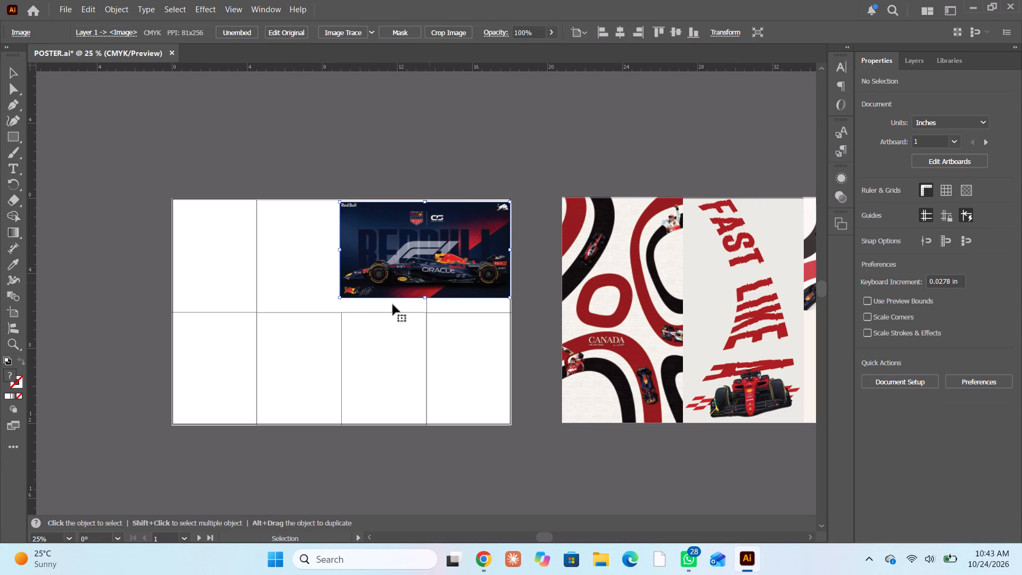
pyautogui.scroll(-2, 335, 299)
pyautogui.keyDown('alt'); pyautogui.scroll(2, 336, 297); pyautogui.keyUp('alt')
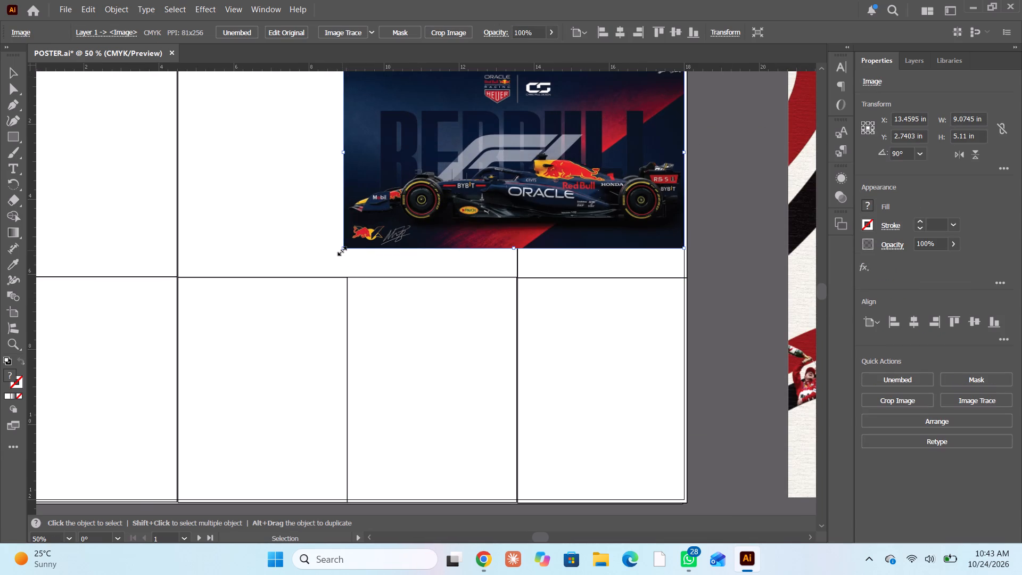
pyautogui.keyDown('shift'); pyautogui.moveTo(341, 249); pyautogui.dragTo(289, 277); pyautogui.keyUp('shift')
pyautogui.keyDown('alt'); pyautogui.scroll(-3, 291, 269); pyautogui.keyUp('alt')
pyautogui.keyDown('alt'); pyautogui.scroll(2, 303, 247); pyautogui.keyUp('alt')
pyautogui.scroll(3, 379, 210)
pyautogui.keyDown('alt'); pyautogui.scroll(4, 434, 180); pyautogui.keyUp('alt')
pyautogui.moveTo(405, 252); pyautogui.dragTo(403, 247)
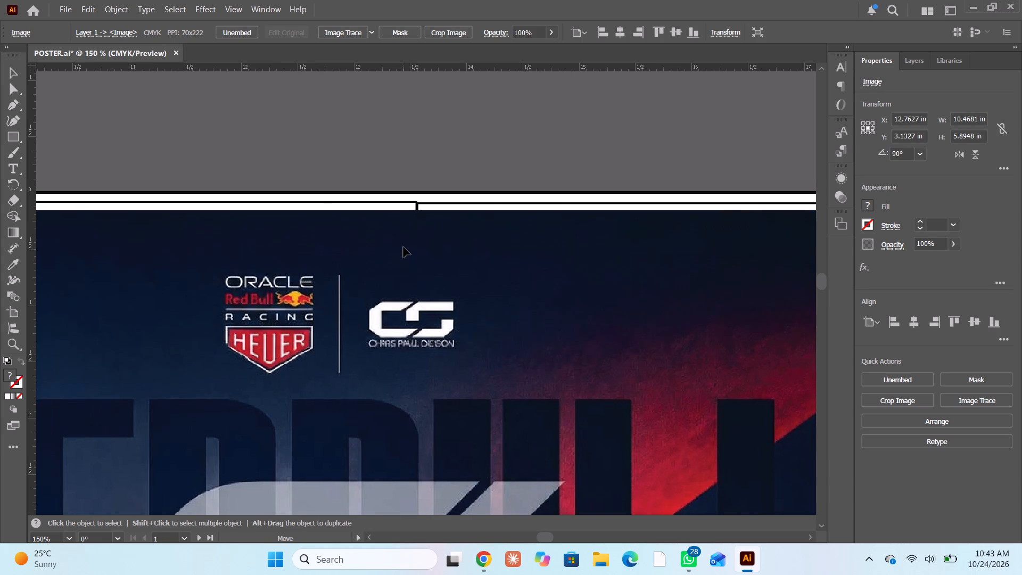
pyautogui.moveTo(403, 247); pyautogui.dragTo(403, 231)
# Shift the Red Bull image and the last top-row cell aside and delete the 18 × 12.125 in rectangle behind the cells.
pyautogui.moveTo(402, 231); pyautogui.dragTo(390, 336)
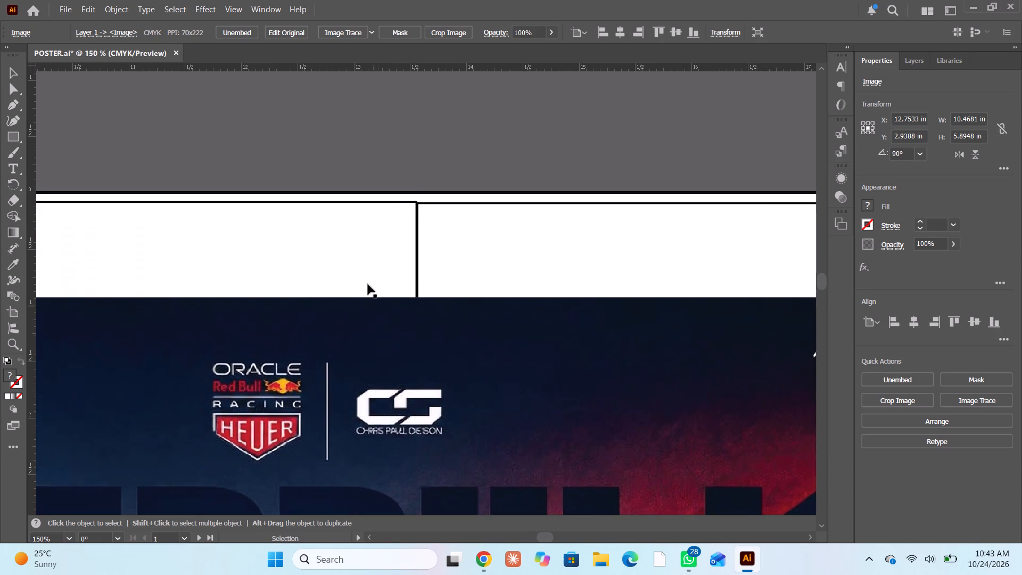
pyautogui.keyDown('alt'); pyautogui.scroll(-2, 363, 272); pyautogui.keyUp('alt')
pyautogui.click(500, 245)
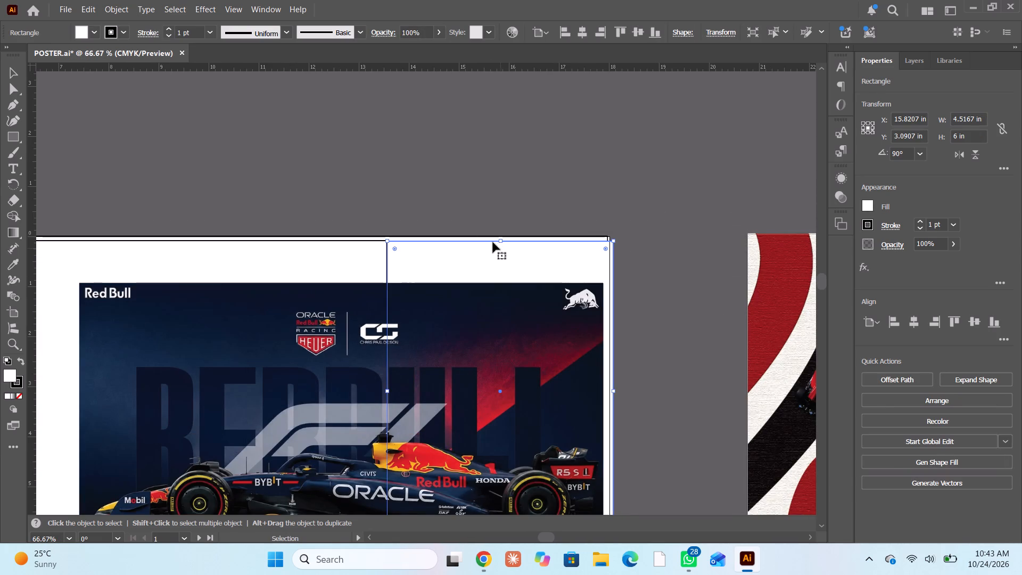
pyautogui.moveTo(570, 256); pyautogui.dragTo(558, 295)
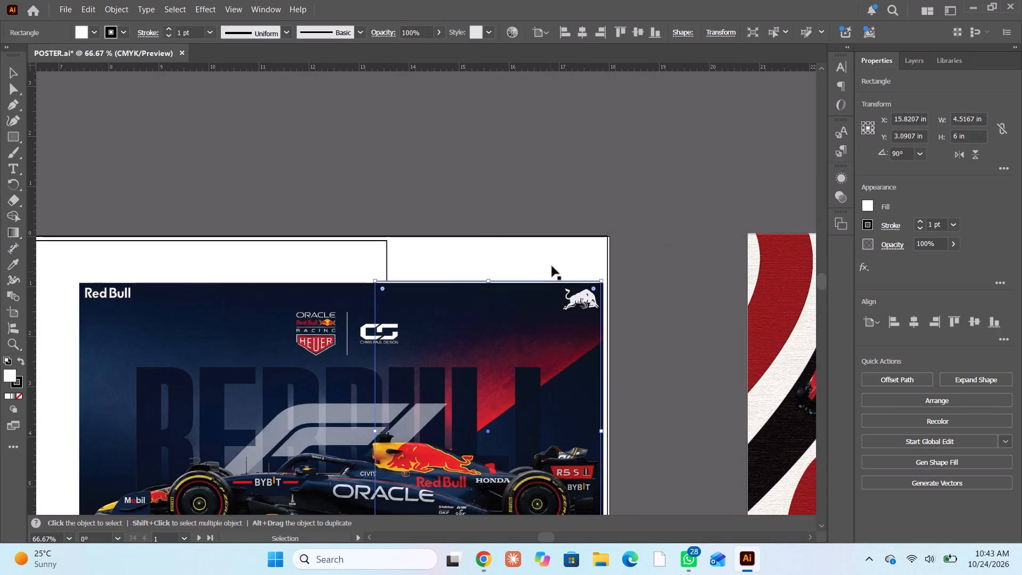
pyautogui.moveTo(572, 240); pyautogui.dragTo(572, 253)
pyautogui.moveTo(561, 259); pyautogui.dragTo(576, 245)
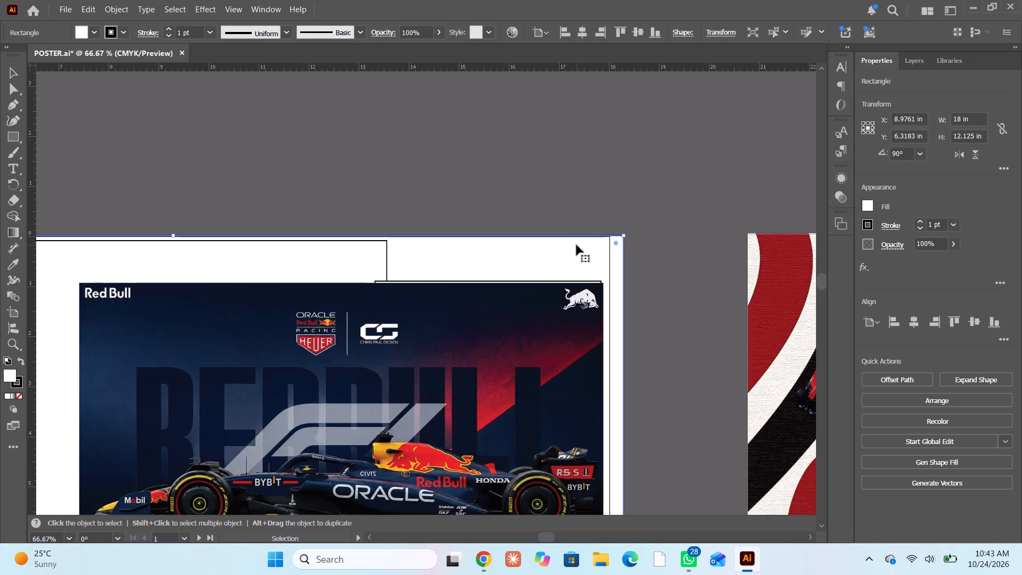
pyautogui.press('Delete')
# Move the Red Bull image clear of the last top-row cell and return that cell to its place beside the wide cell.
pyautogui.moveTo(485, 335); pyautogui.dragTo(416, 366)
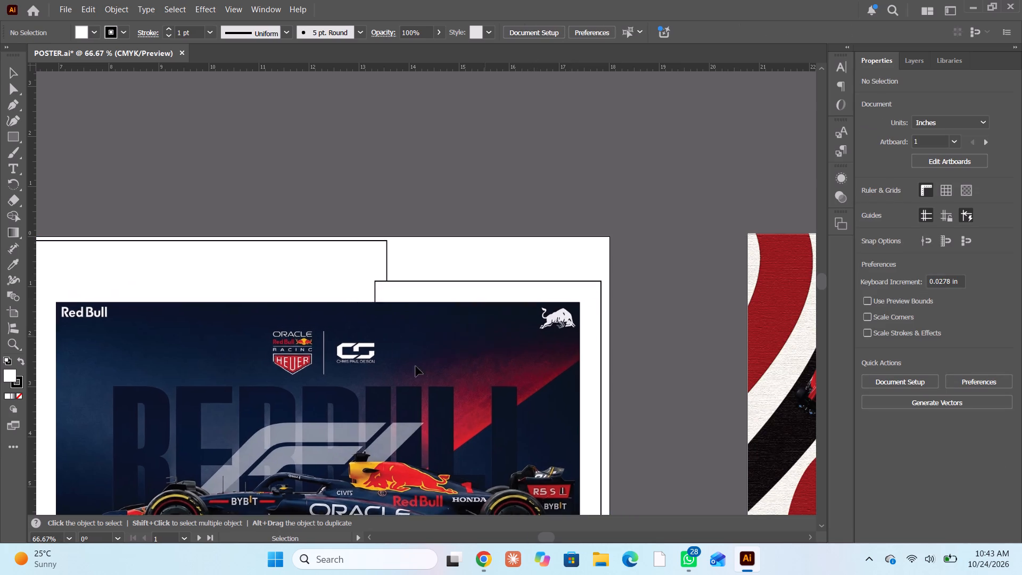
pyautogui.moveTo(416, 366); pyautogui.dragTo(370, 374)
pyautogui.moveTo(542, 293); pyautogui.dragTo(551, 252)
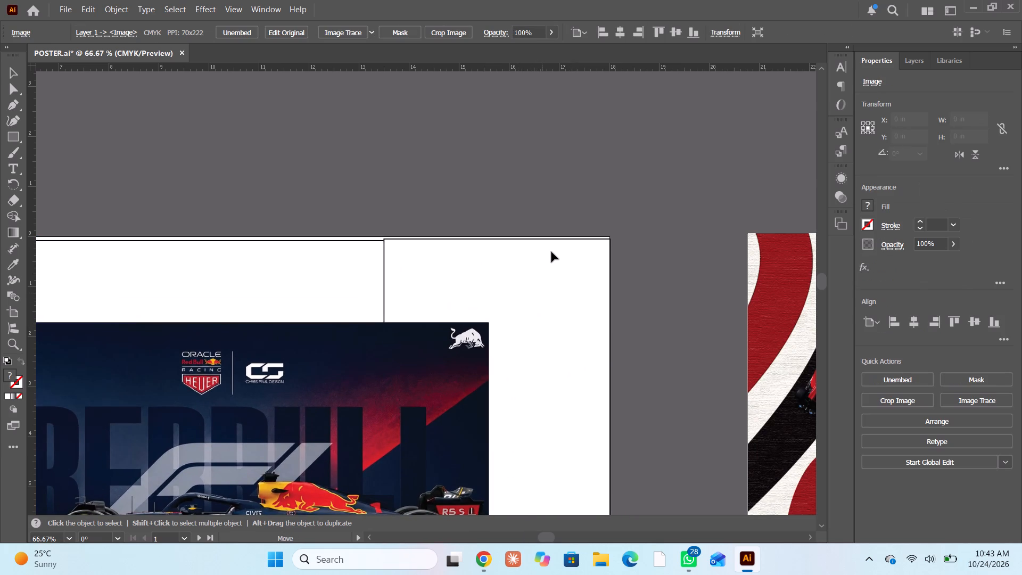
pyautogui.moveTo(551, 252); pyautogui.dragTo(556, 251)
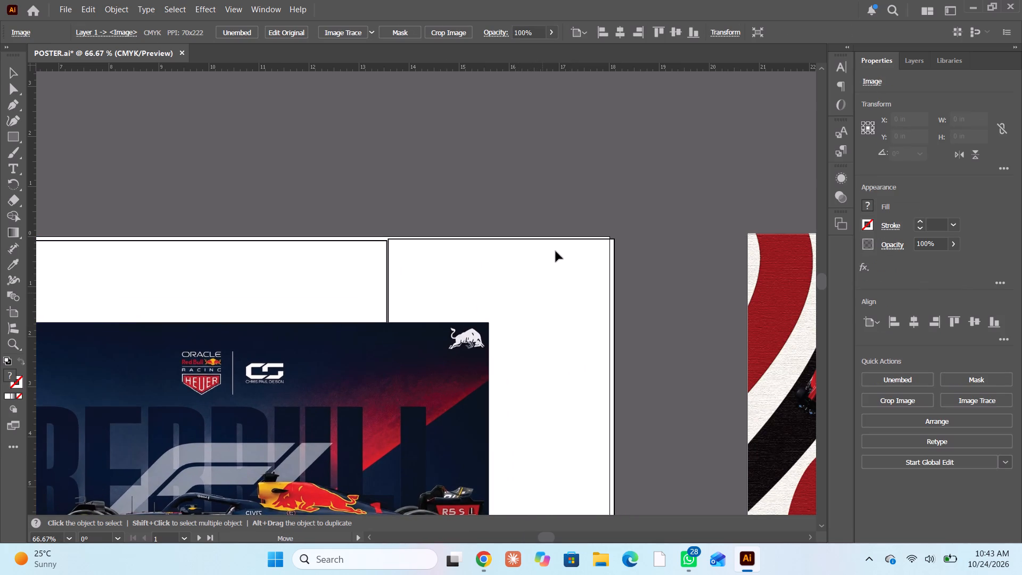
pyautogui.moveTo(556, 251); pyautogui.dragTo(555, 252)
# Move the Red Bull image off the first artboard, onto the empty canvas beside its left edge.
pyautogui.keyDown('alt'); pyautogui.scroll(-4, 526, 267); pyautogui.keyUp('alt')
pyautogui.scroll(-3, 476, 314)
pyautogui.keyDown('alt'); pyautogui.scroll(2, 358, 344); pyautogui.keyUp('alt')
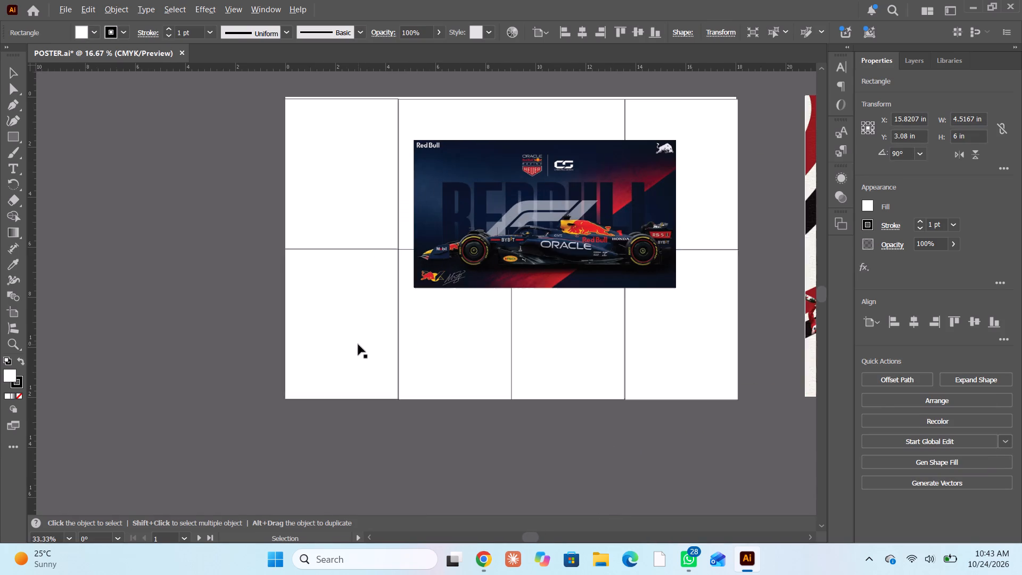
pyautogui.click(512, 236)
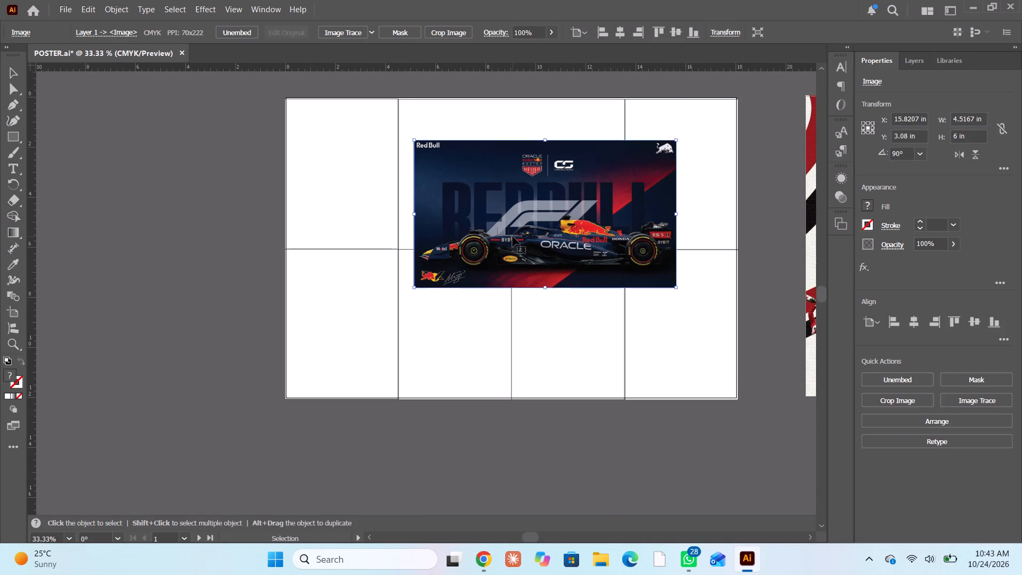
pyautogui.moveTo(511, 231); pyautogui.dragTo(118, 236)
# Select all seven cells on the first artboard and nudge them up about 0.056 in to meet the artboard's top edge.
pyautogui.moveTo(276, 106); pyautogui.dragTo(498, 188)
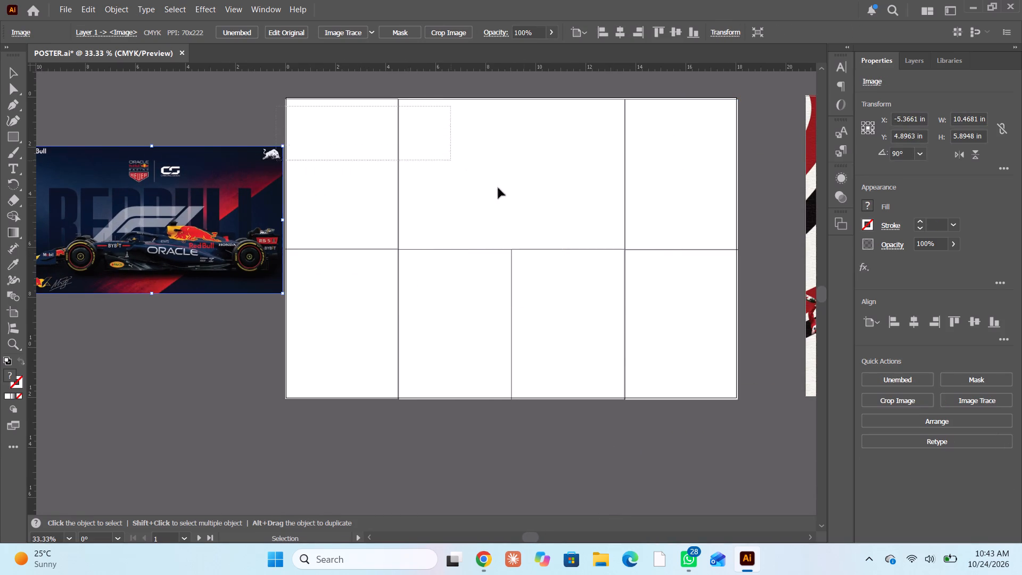
pyautogui.moveTo(498, 188); pyautogui.dragTo(746, 383)
pyautogui.keyDown('shift'); pyautogui.click(214, 215); pyautogui.keyUp('shift')
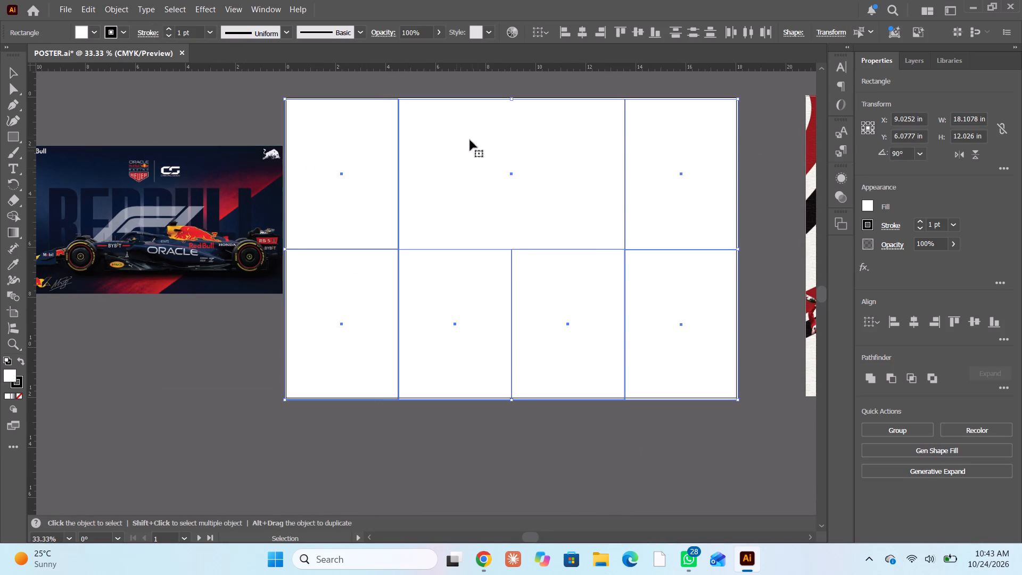
pyautogui.keyDown('alt'); pyautogui.scroll(3, 482, 114); pyautogui.keyUp('alt')
pyautogui.scroll(9, 393, 196)
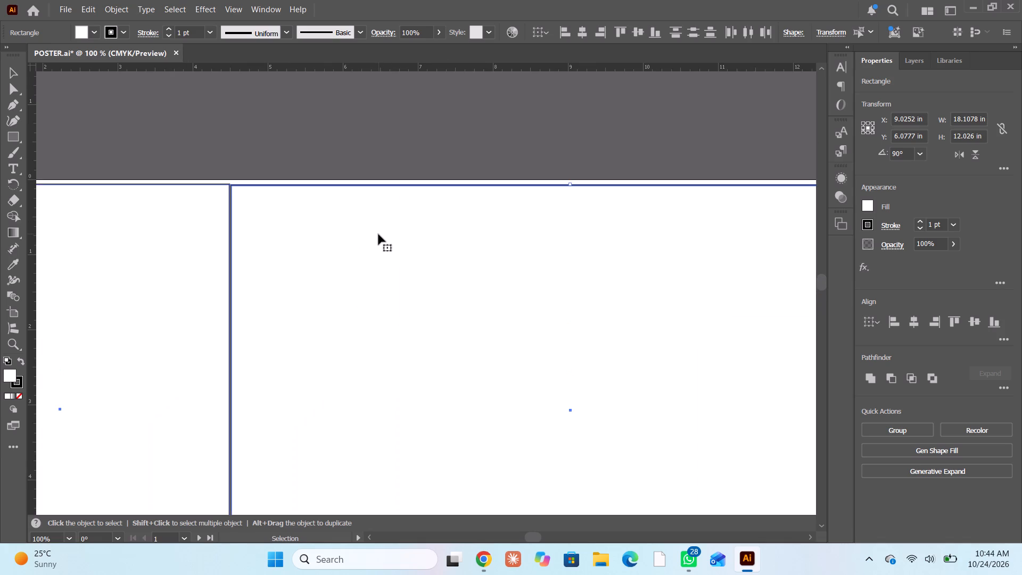
pyautogui.press('Up')
pyautogui.press('Up')
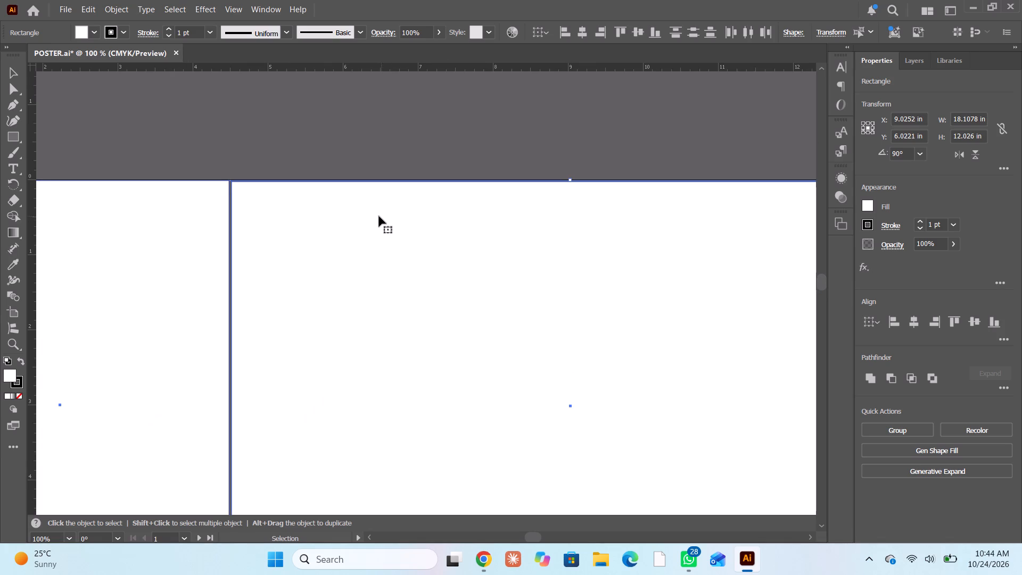
# Examine how the cells line up with the first artboard's bottom and side edges, with nothing left selected.
pyautogui.scroll(-3, 378, 221)
pyautogui.scroll(1, 390, 250)
pyautogui.scroll(-2, 392, 253)
pyautogui.scroll(1, 395, 256)
pyautogui.scroll(-9, 395, 257)
pyautogui.scroll(1, 397, 254)
pyautogui.scroll(-20, 397, 254)
pyautogui.keyDown('alt'); pyautogui.scroll(5, 403, 323); pyautogui.keyUp('alt')
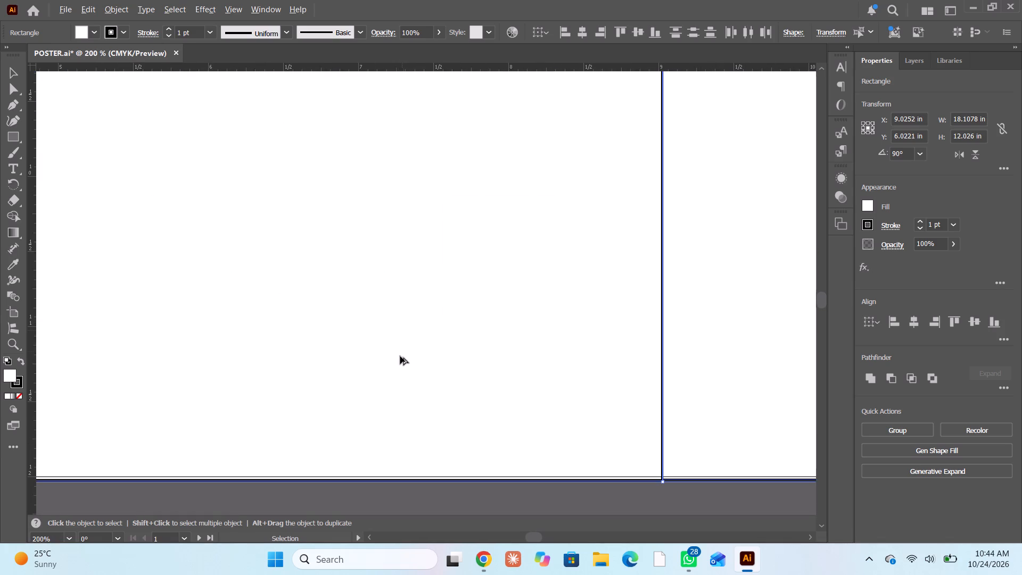
pyautogui.keyDown('alt'); pyautogui.scroll(-3, 396, 355); pyautogui.keyUp('alt')
pyautogui.click(330, 446)
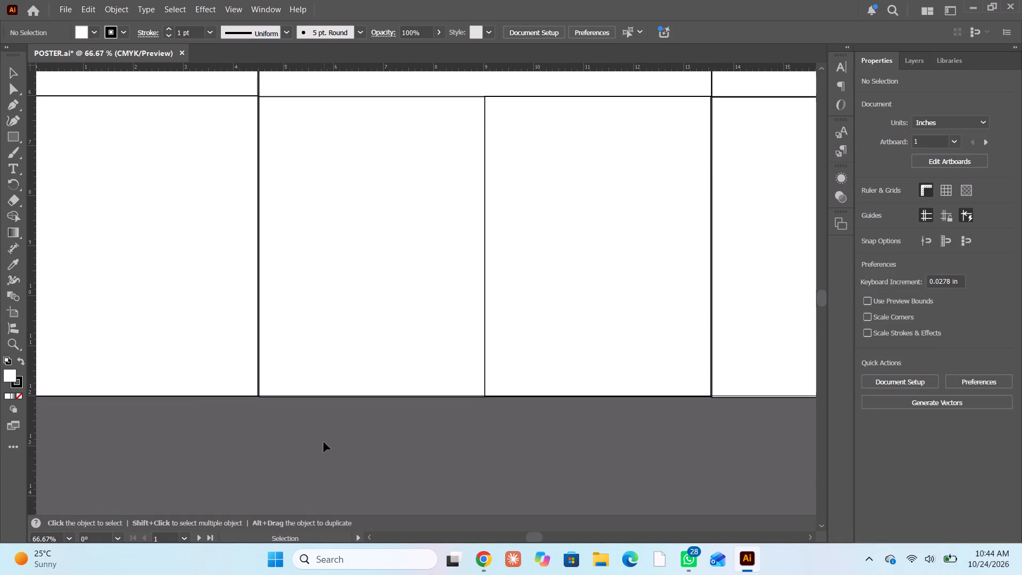
pyautogui.scroll(6, 319, 425)
pyautogui.keyDown('alt'); pyautogui.scroll(-4, 310, 375); pyautogui.keyUp('alt')
pyautogui.keyDown('alt'); pyautogui.scroll(2, 346, 310); pyautogui.keyUp('alt')
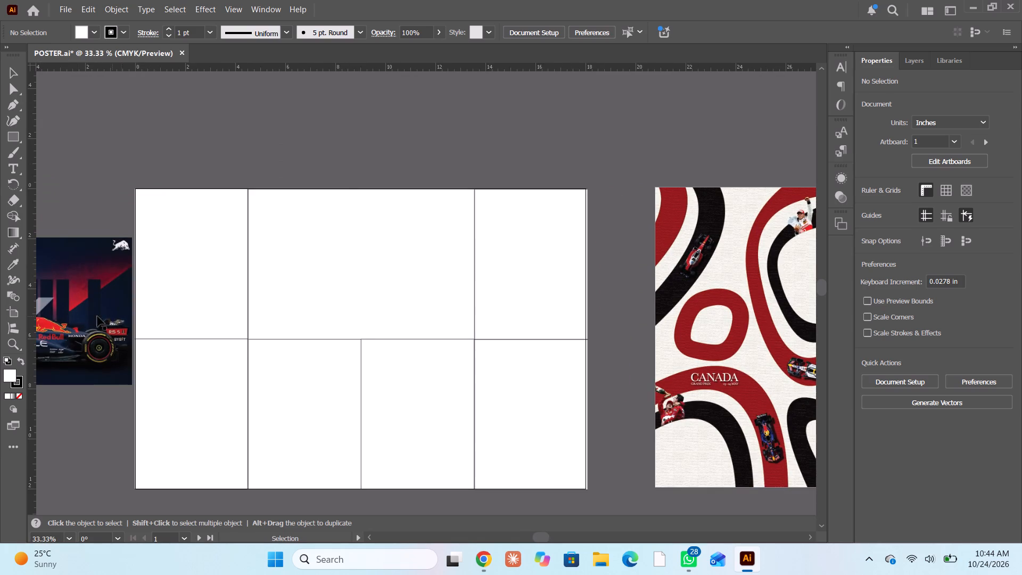
# Move the Red Bull image back onto the first artboard, near the artboard's top-left corner over the top-row cells.
pyautogui.moveTo(75, 314); pyautogui.dragTo(341, 269)
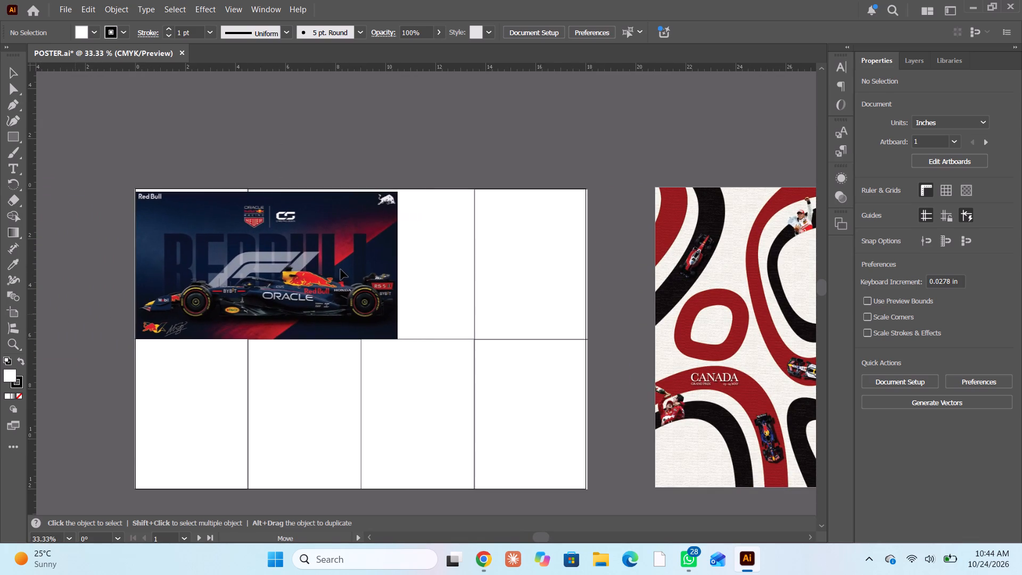
pyautogui.moveTo(341, 269); pyautogui.dragTo(341, 267)
pyautogui.keyDown('alt'); pyautogui.scroll(3, 190, 283); pyautogui.keyUp('alt')
pyautogui.keyDown('alt'); pyautogui.scroll(-1, 153, 259); pyautogui.keyUp('alt')
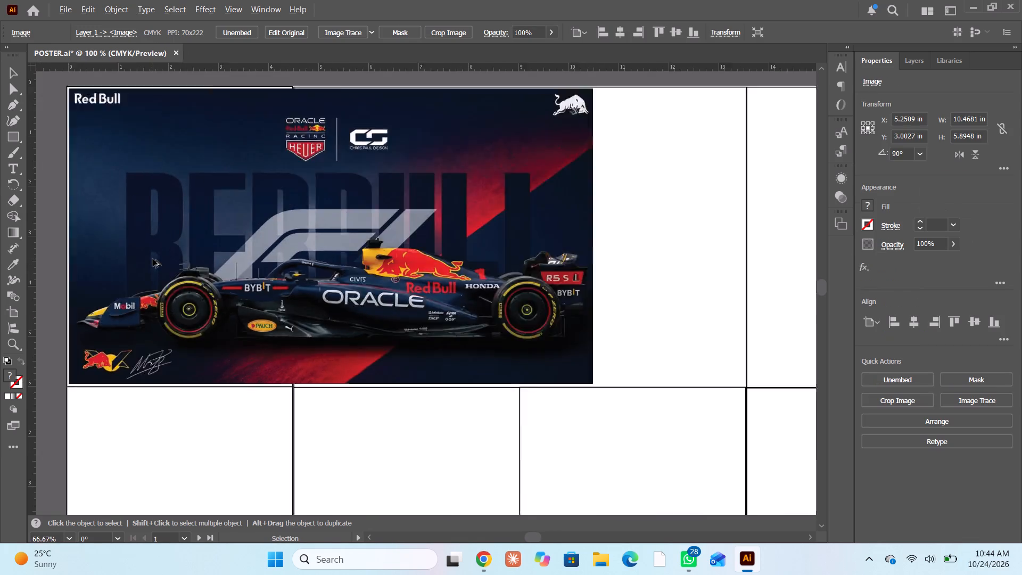
pyautogui.keyDown('alt'); pyautogui.scroll(-1, 153, 259); pyautogui.keyUp('alt')
pyautogui.hscroll(3, 177, 246)
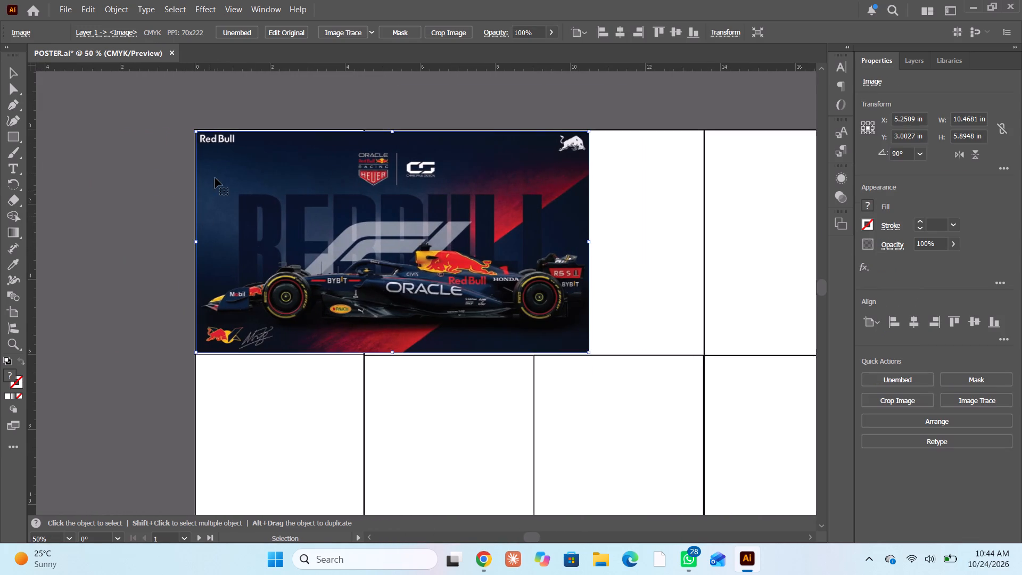
pyautogui.keyDown('alt'); pyautogui.scroll(2, 221, 161); pyautogui.keyUp('alt')
pyautogui.keyDown('alt'); pyautogui.scroll(-2, 261, 190); pyautogui.keyUp('alt')
# Move the Red Bull image partly aside and delete the first top-row cell and the wide cell next to it.
pyautogui.moveTo(344, 216); pyautogui.dragTo(21, 122)
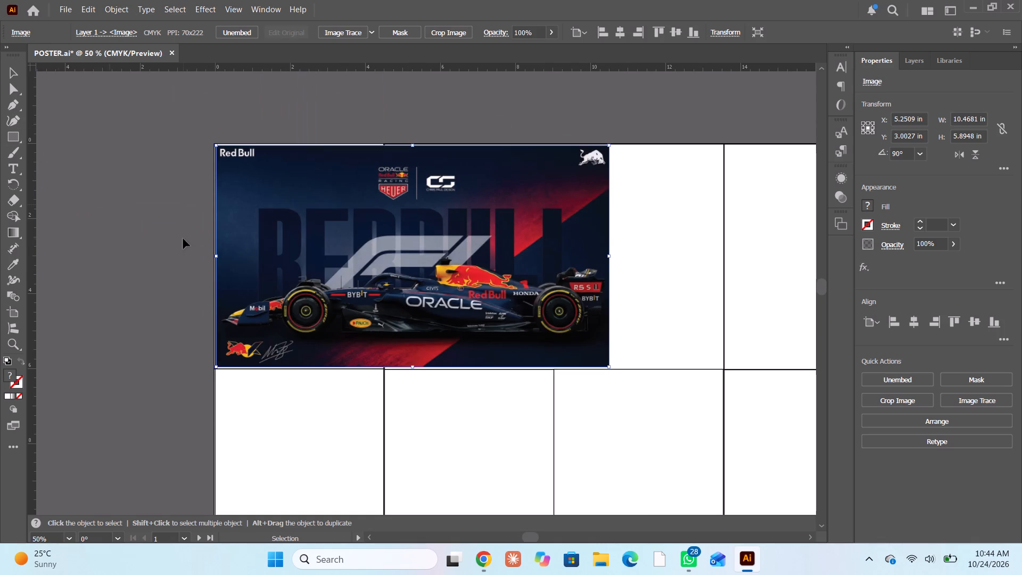
pyautogui.moveTo(366, 250); pyautogui.dragTo(0, 192)
pyautogui.moveTo(424, 253); pyautogui.dragTo(485, 178)
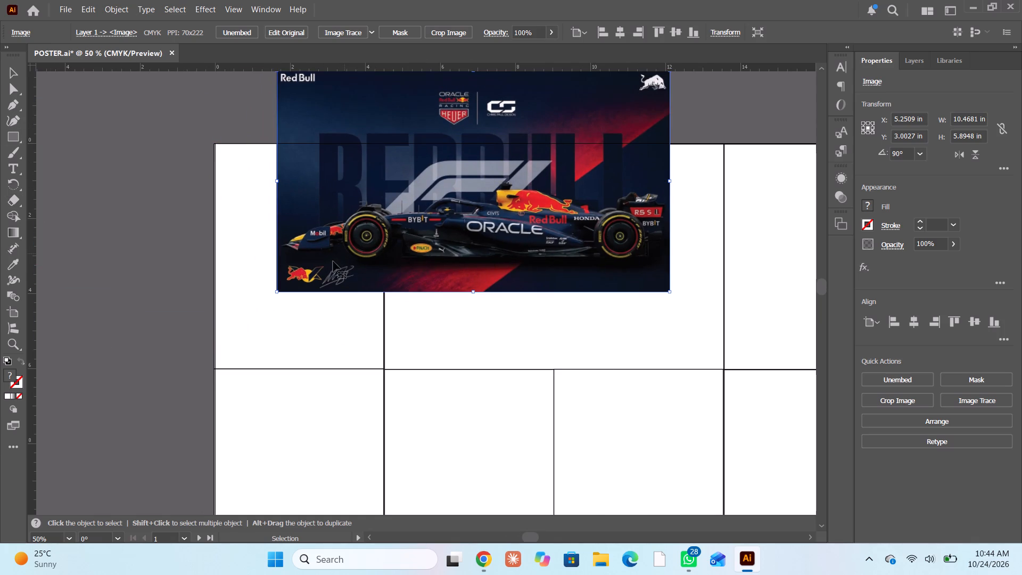
pyautogui.click(279, 324)
pyautogui.press('Delete')
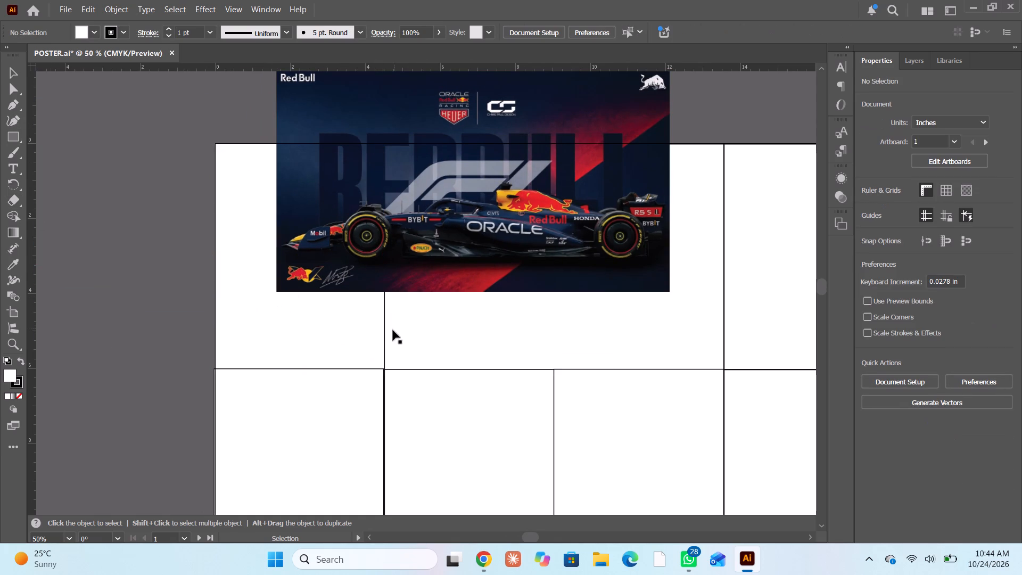
pyautogui.moveTo(365, 327); pyautogui.dragTo(435, 341)
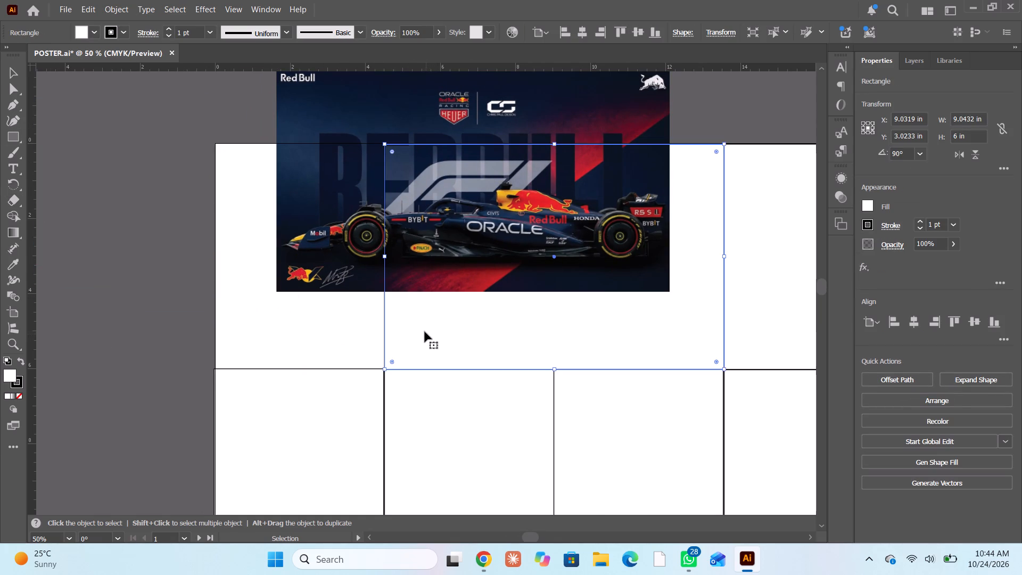
pyautogui.press('Delete')
# Align the Red Bull image with the top and left edges of the first artboard.
pyautogui.moveTo(393, 149); pyautogui.dragTo(331, 224)
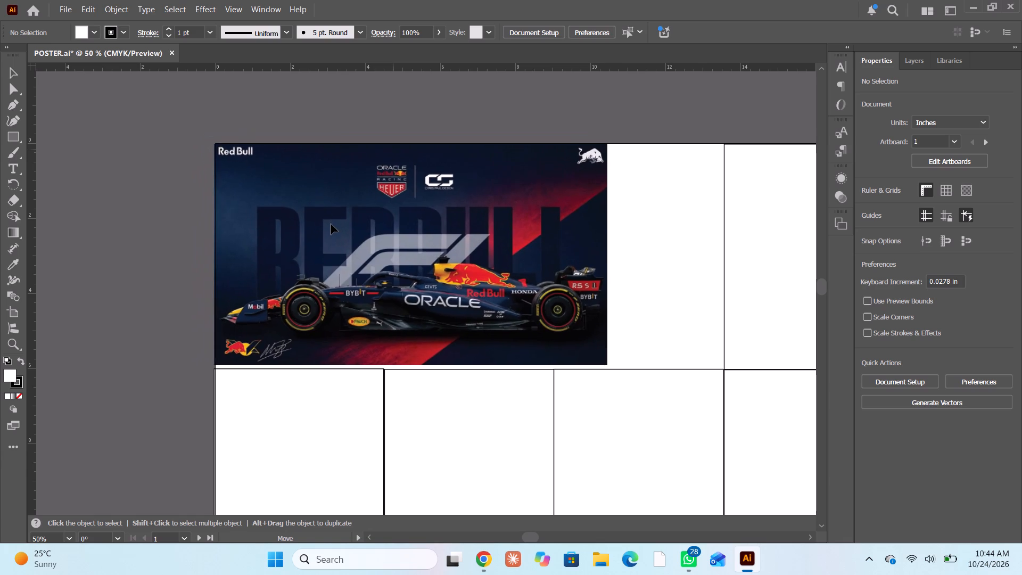
pyautogui.moveTo(331, 224); pyautogui.dragTo(332, 221)
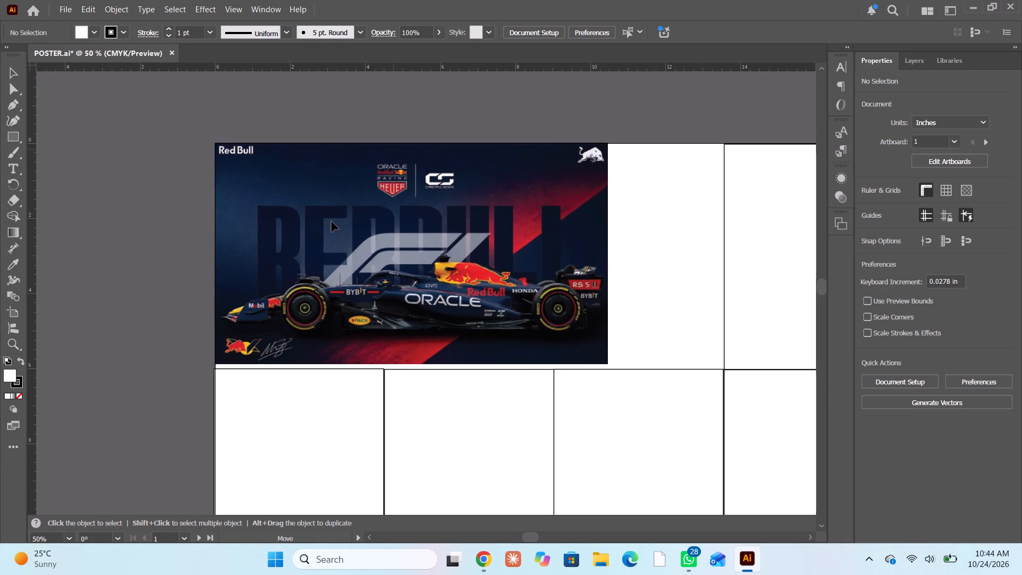
pyautogui.moveTo(332, 221); pyautogui.dragTo(333, 223)
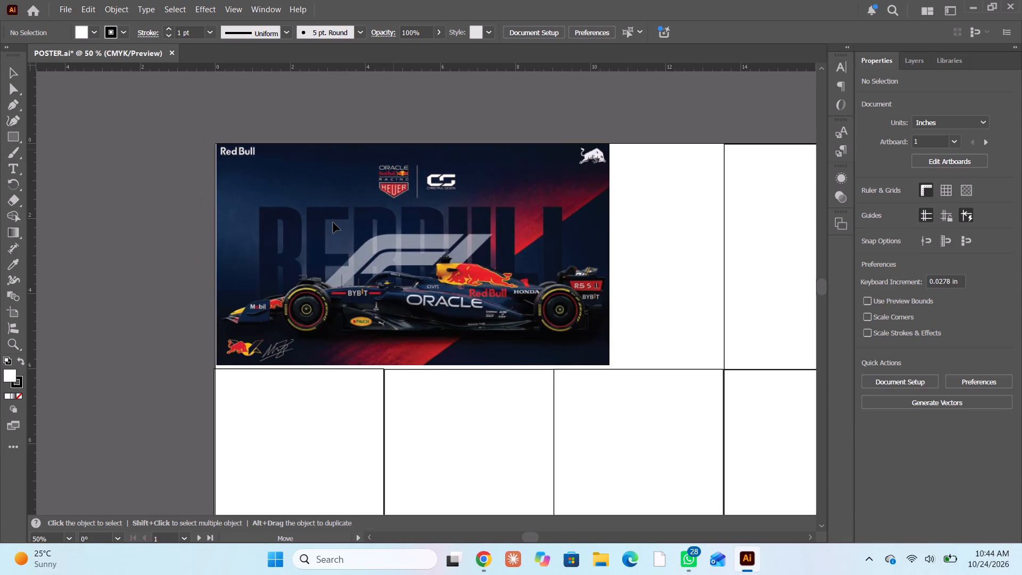
pyautogui.moveTo(333, 223); pyautogui.dragTo(332, 223)
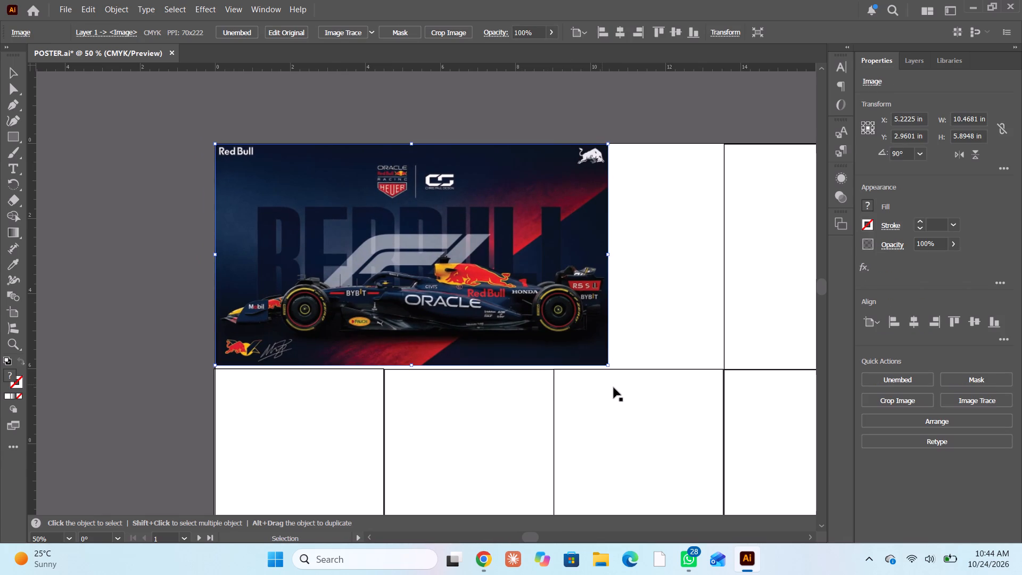
# Scale the Red Bull image proportionally to about 10.6 by 5.97 in so it reaches the bottom-row cells.
pyautogui.keyDown('shift'); pyautogui.moveTo(607, 363); pyautogui.dragTo(612, 365); pyautogui.keyUp('shift')
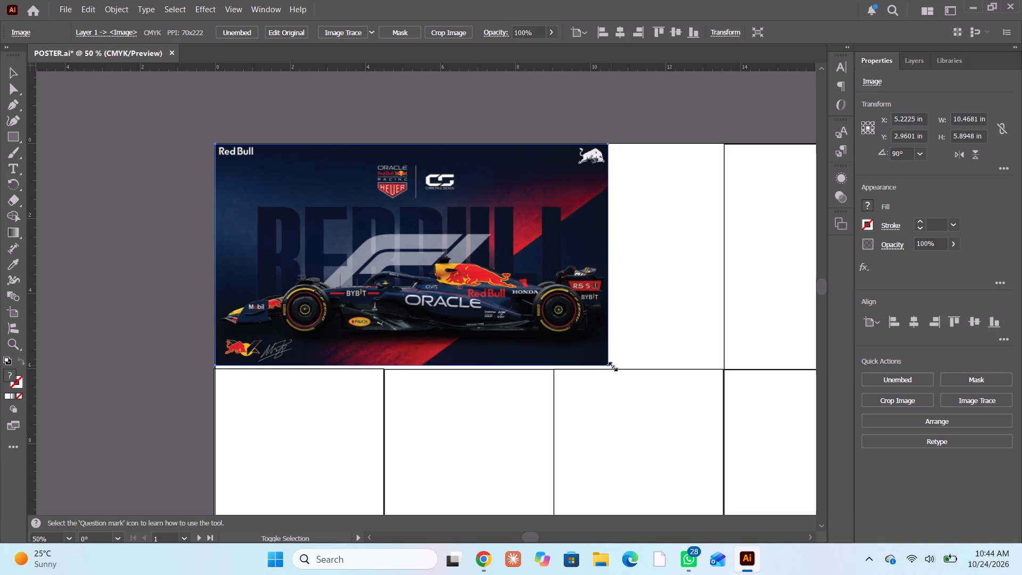
pyautogui.keyDown('shift'); pyautogui.moveTo(612, 365); pyautogui.dragTo(614, 368); pyautogui.keyUp('shift')
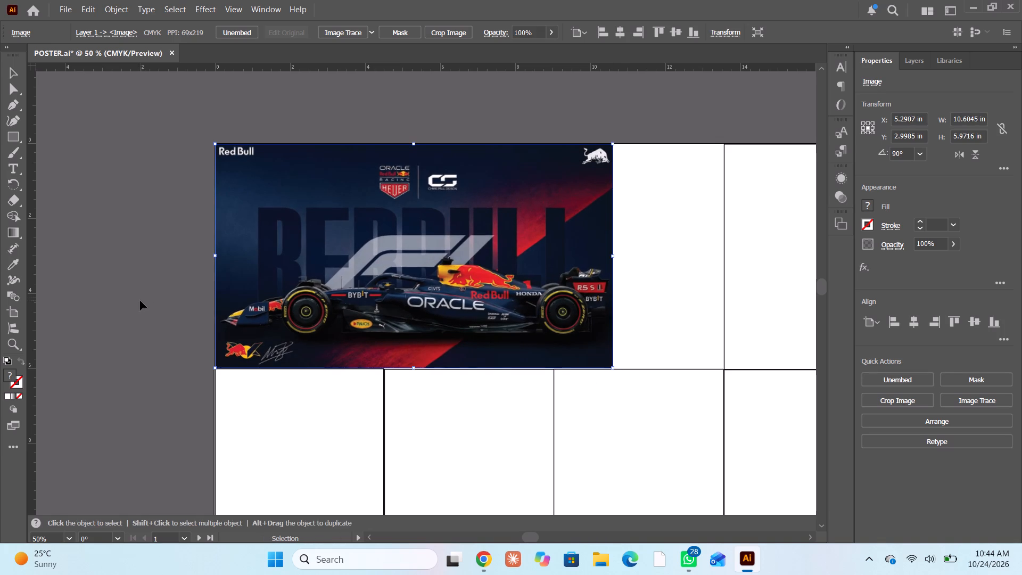
pyautogui.click(140, 300)
# Widen the remaining top-row cell leftward until its edge meets the Red Bull image.
pyautogui.hscroll(-4, 140, 300)
pyautogui.click(451, 278)
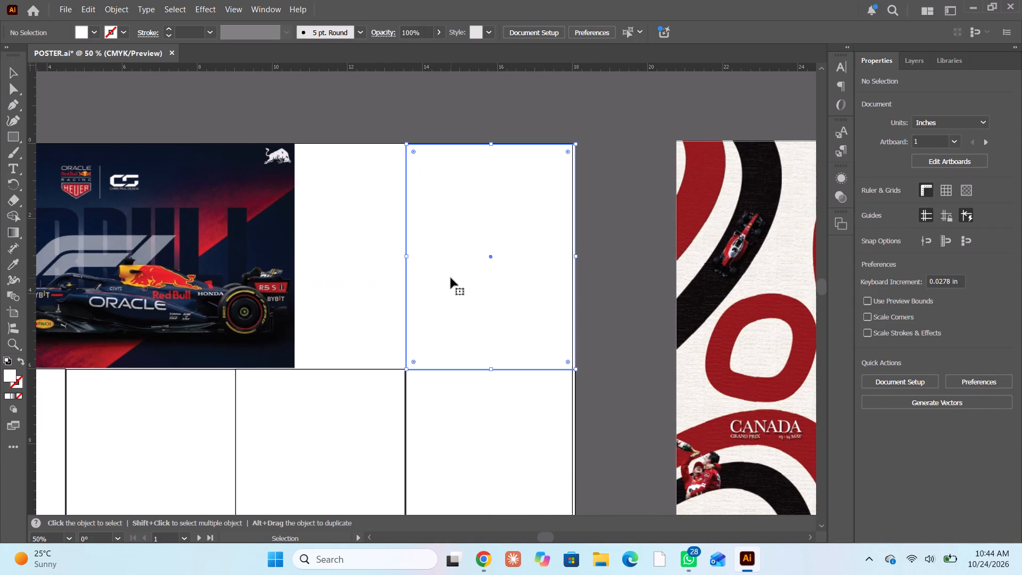
pyautogui.keyDown('alt'); pyautogui.scroll(-3, 443, 245); pyautogui.keyUp('alt')
pyautogui.keyDown('alt'); pyautogui.scroll(1, 445, 249); pyautogui.keyUp('alt')
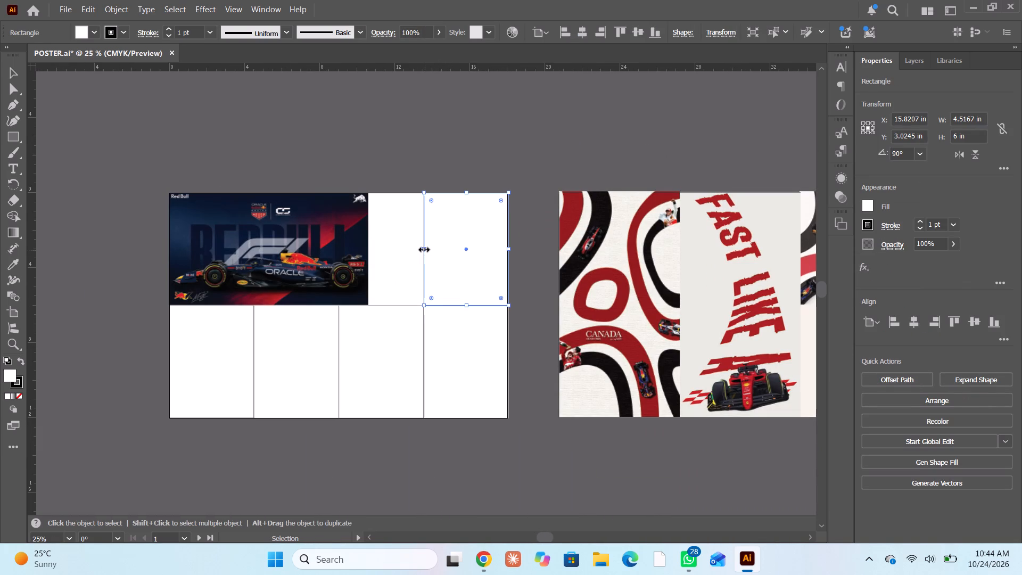
pyautogui.moveTo(423, 248); pyautogui.dragTo(367, 249)
pyautogui.click(317, 155)
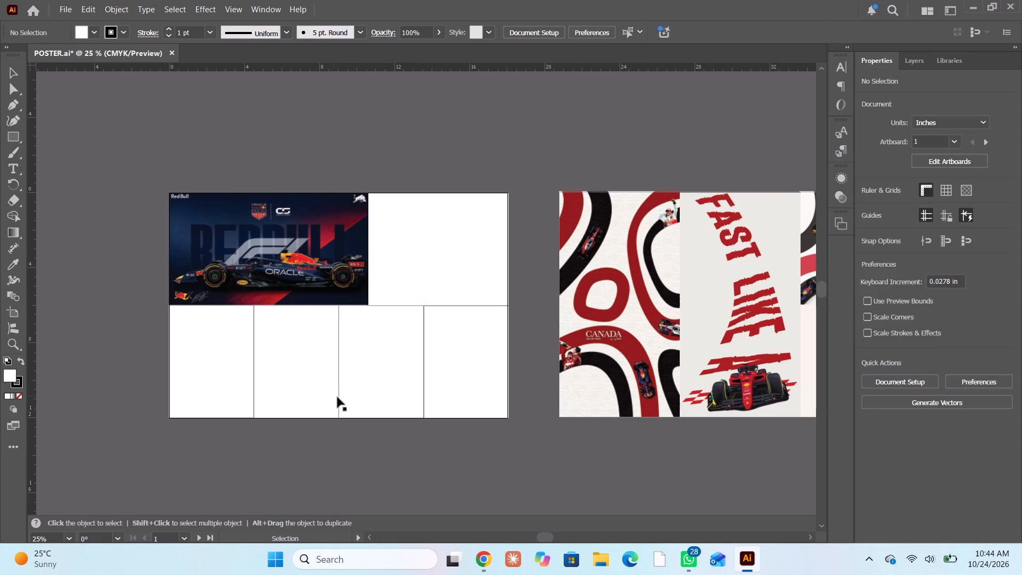
# Switch to Pinterest in Chrome and copy the image of the "redbull f1 poster" pin.
pyautogui.scroll(-2, 422, 443)
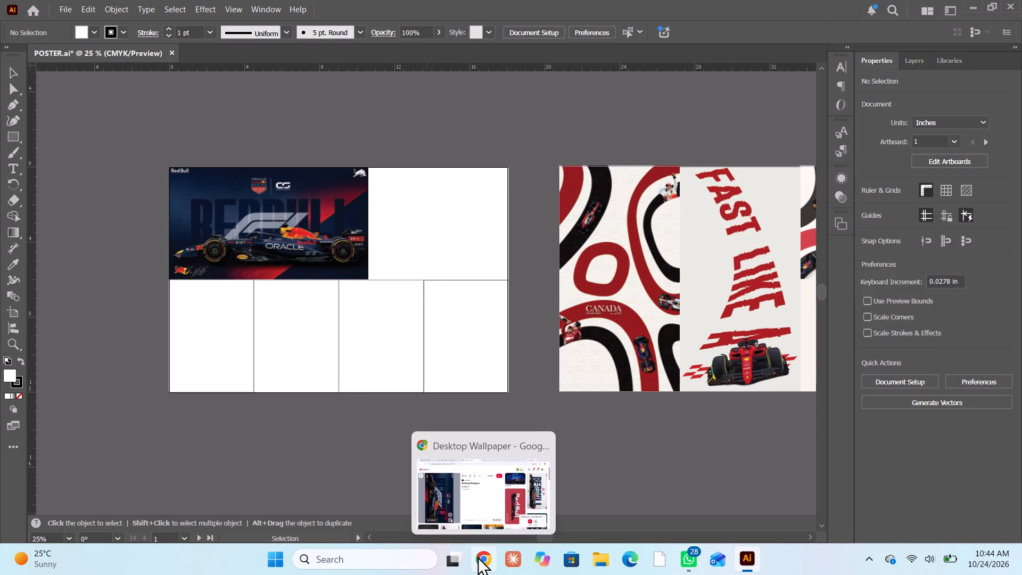
pyautogui.click(468, 504)
pyautogui.scroll(-5, 842, 310)
pyautogui.scroll(-3, 402, 323)
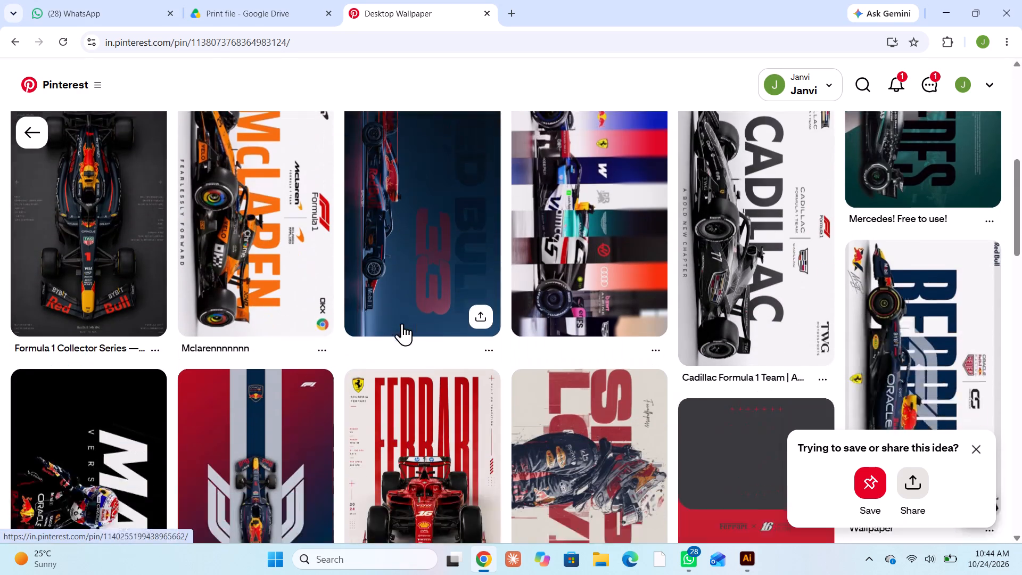
pyautogui.scroll(-2, 402, 323)
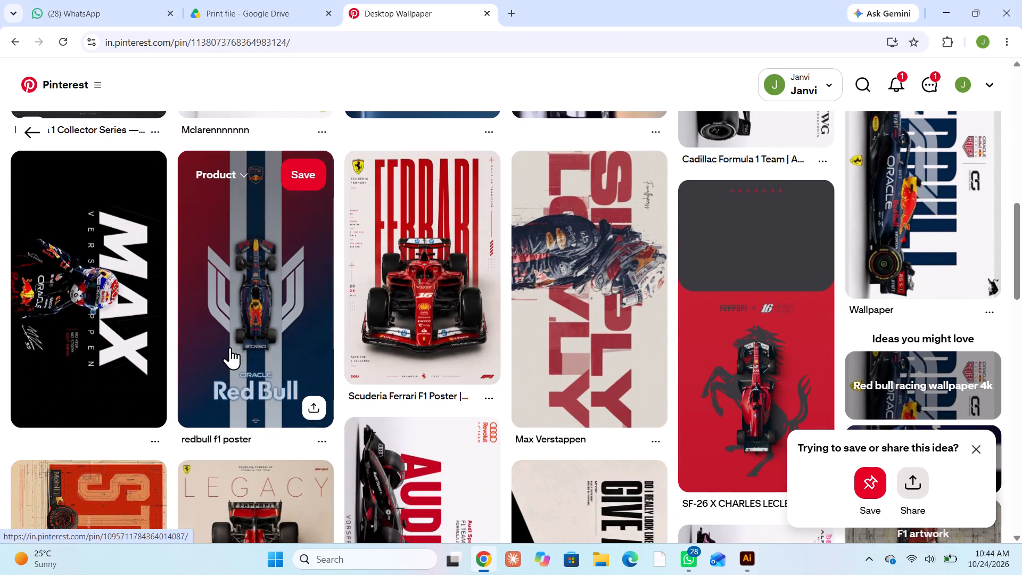
pyautogui.click(252, 321)
pyautogui.rightClick(139, 319)
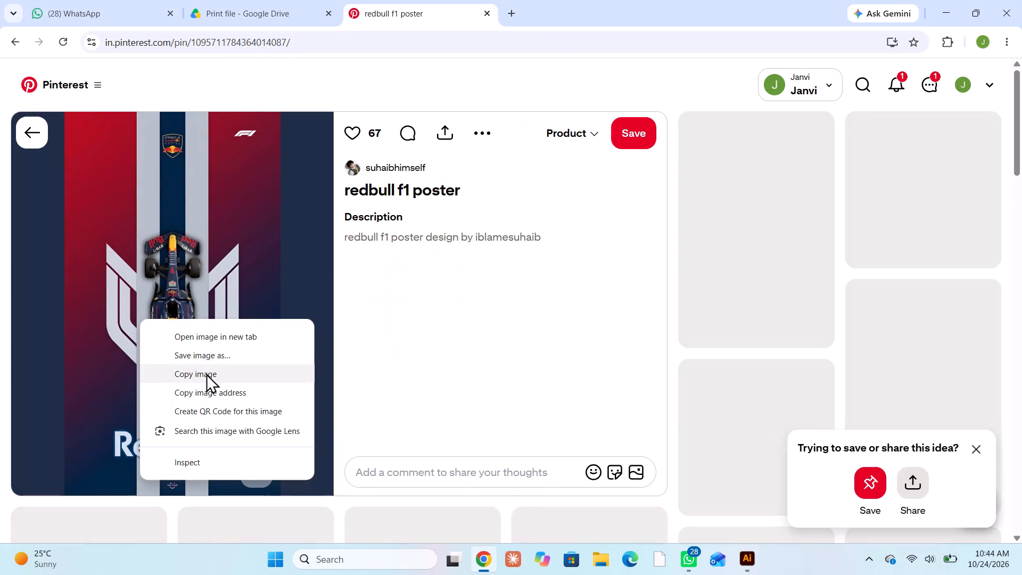
pyautogui.click(206, 373)
# Return to Illustrator and paste the copied poster image, undoing the accidental shift of the first bottom-row cell.
pyautogui.click(740, 554)
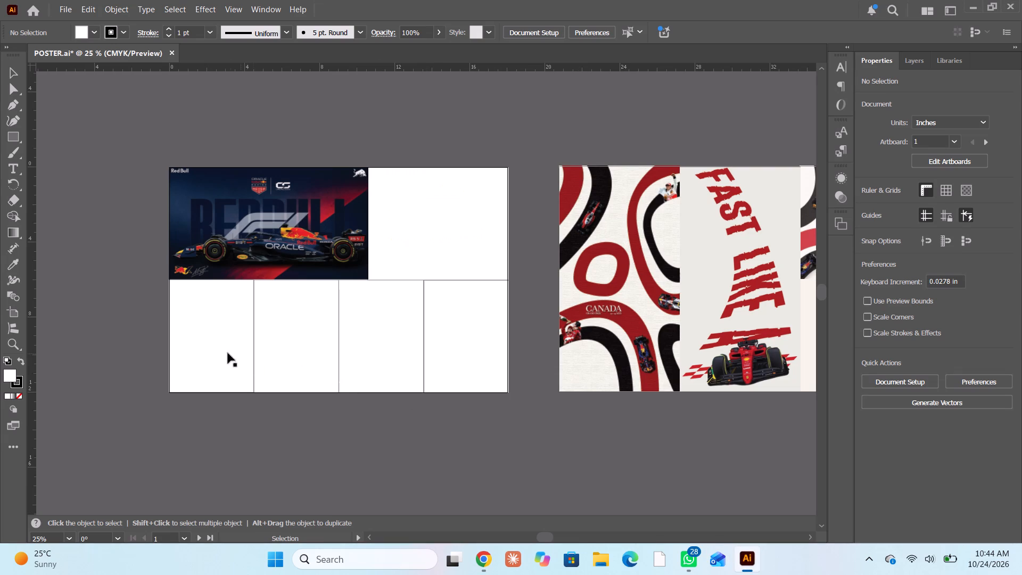
pyautogui.click(215, 350)
pyautogui.keyDown('ctrl'); pyautogui.moveTo(215, 350); pyautogui.dragTo(217, 356); pyautogui.keyUp('ctrl')
pyautogui.hotkey('ctrl', 'v')
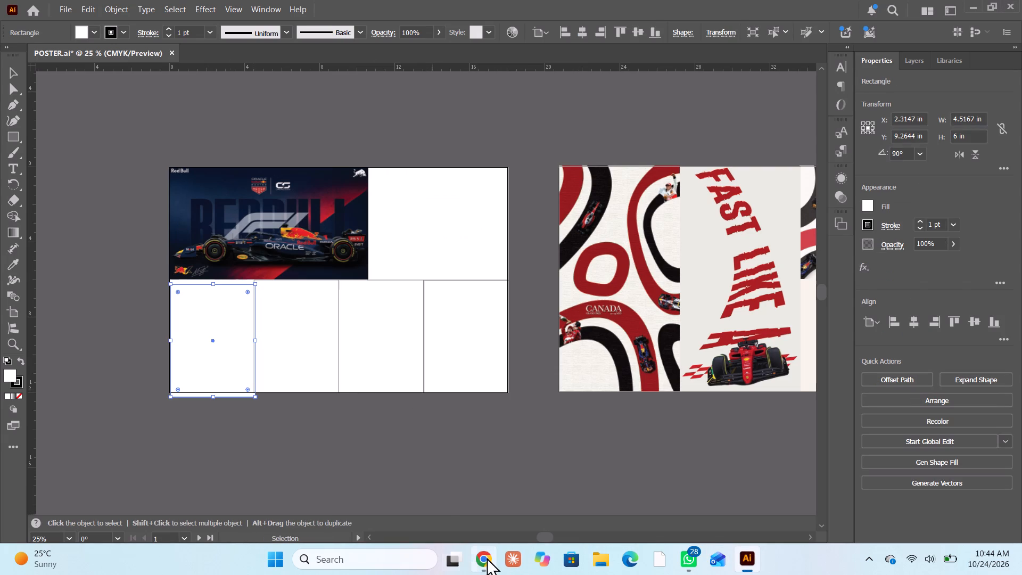
pyautogui.click(303, 463)
pyautogui.hotkey('ctrl', 'z')
pyautogui.click(302, 462)
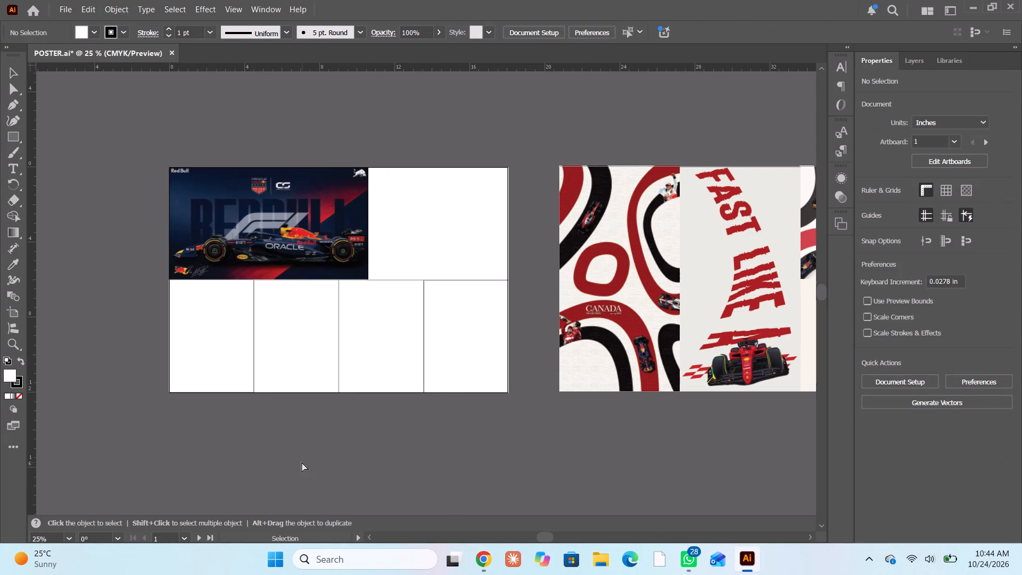
pyautogui.hotkey('ctrl', 'v')
# Switch back to Chrome and browse the designs related to the "redbull f1 poster" pin for another poster.
pyautogui.click(469, 555)
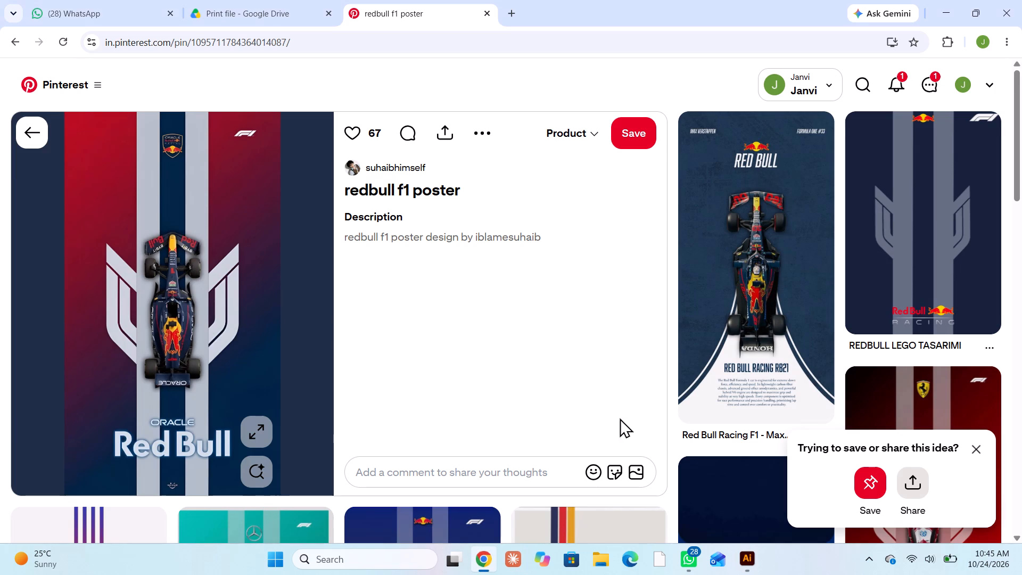
pyautogui.hscroll(-1, 646, 400)
pyautogui.scroll(1, 811, 311)
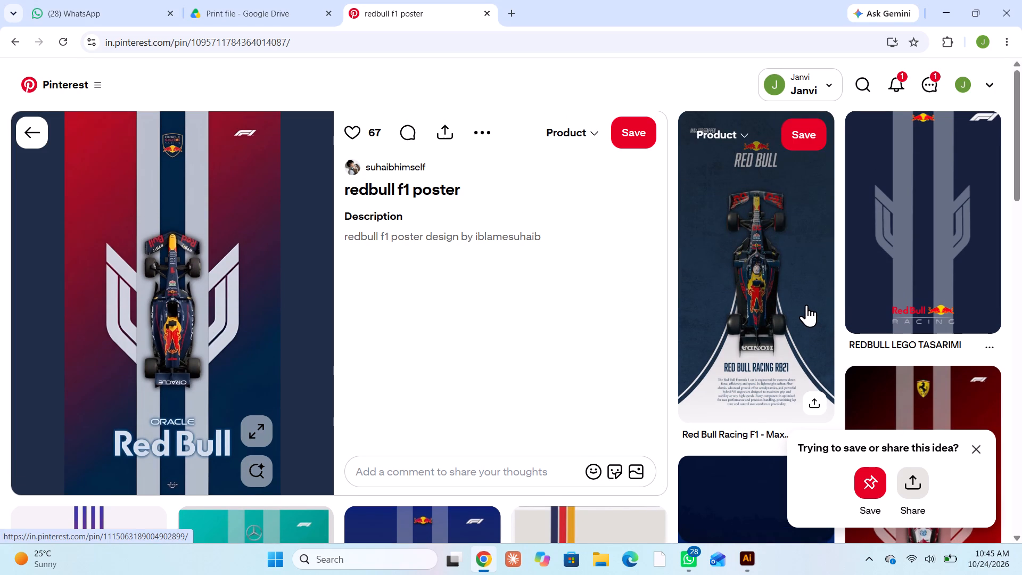
pyautogui.scroll(-5, 745, 309)
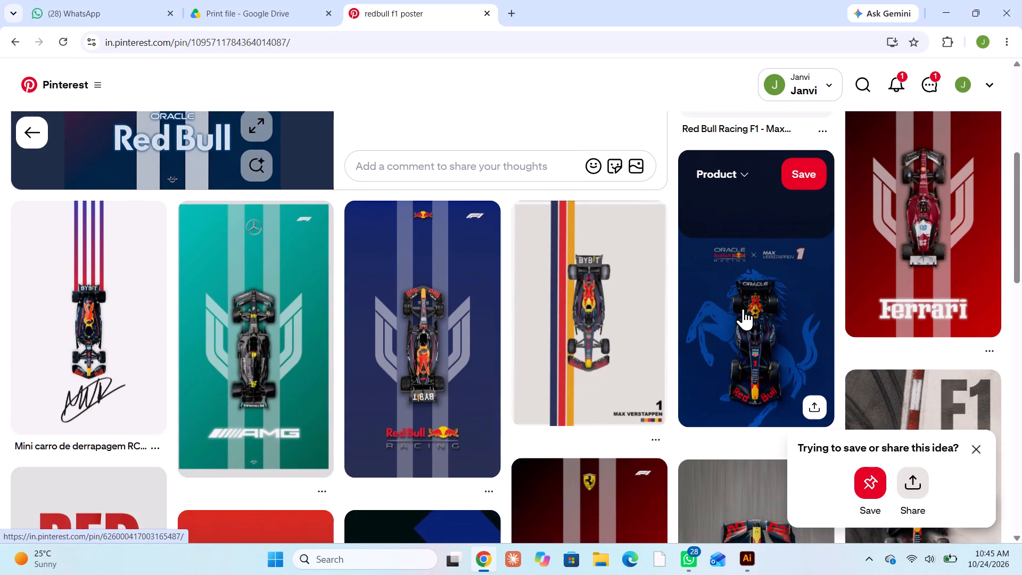
pyautogui.scroll(1, 742, 307)
pyautogui.scroll(-5, 742, 307)
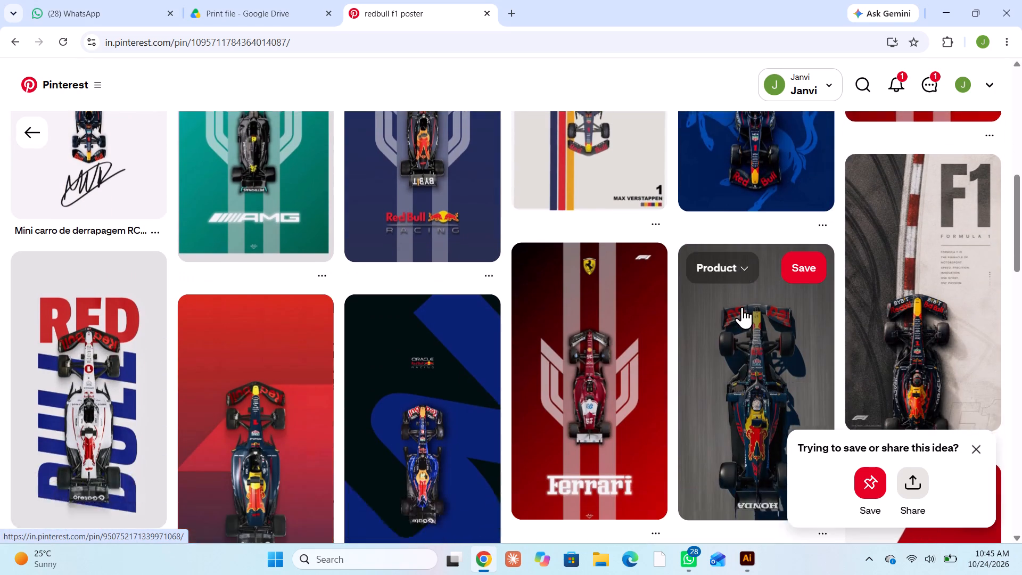
pyautogui.scroll(2, 739, 303)
pyautogui.scroll(-1, 739, 303)
pyautogui.scroll(3, 739, 303)
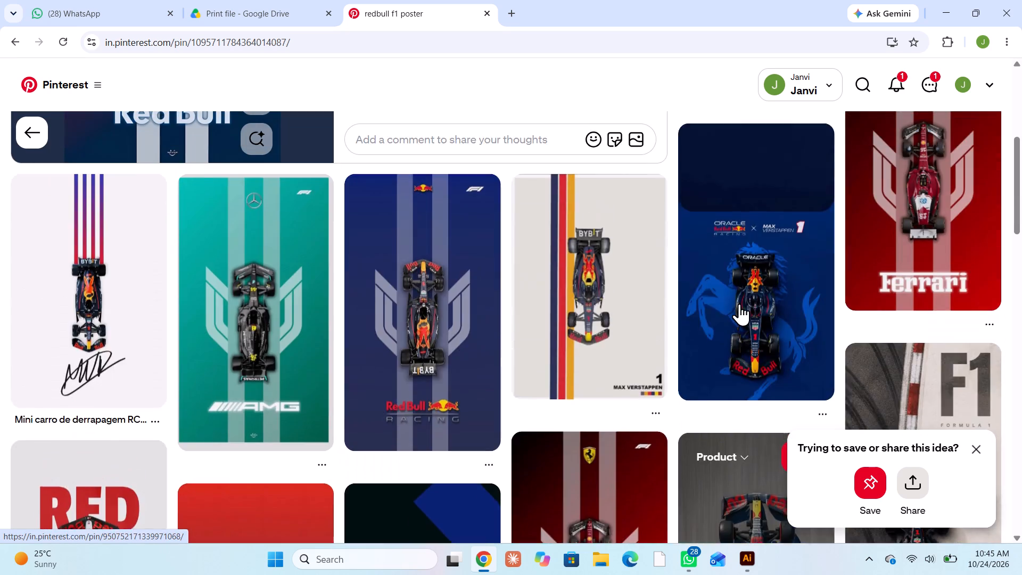
pyautogui.scroll(6, 739, 303)
pyautogui.scroll(-1, 745, 303)
pyautogui.scroll(3, 745, 303)
pyautogui.scroll(1, 874, 273)
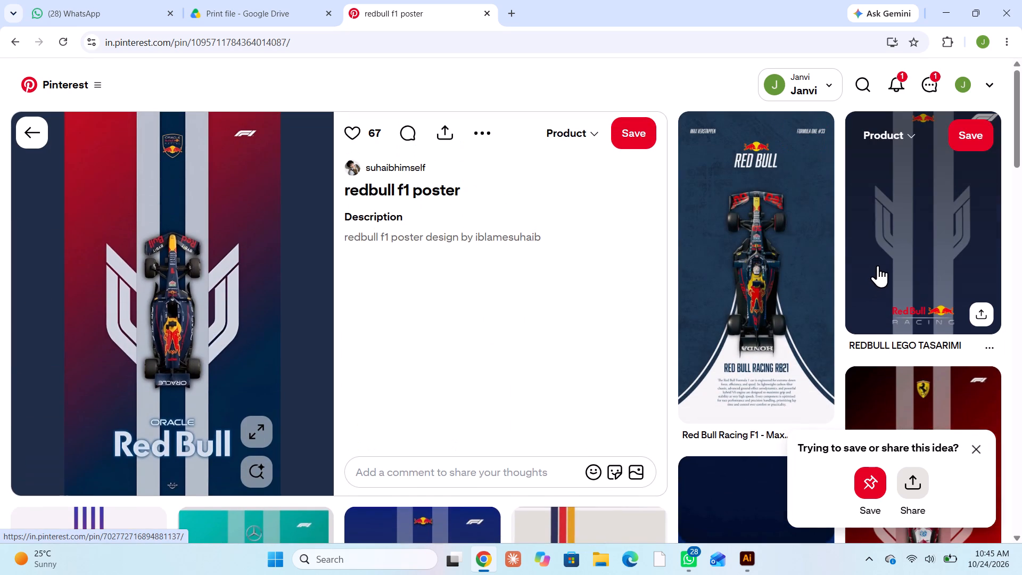
pyautogui.scroll(2, 892, 236)
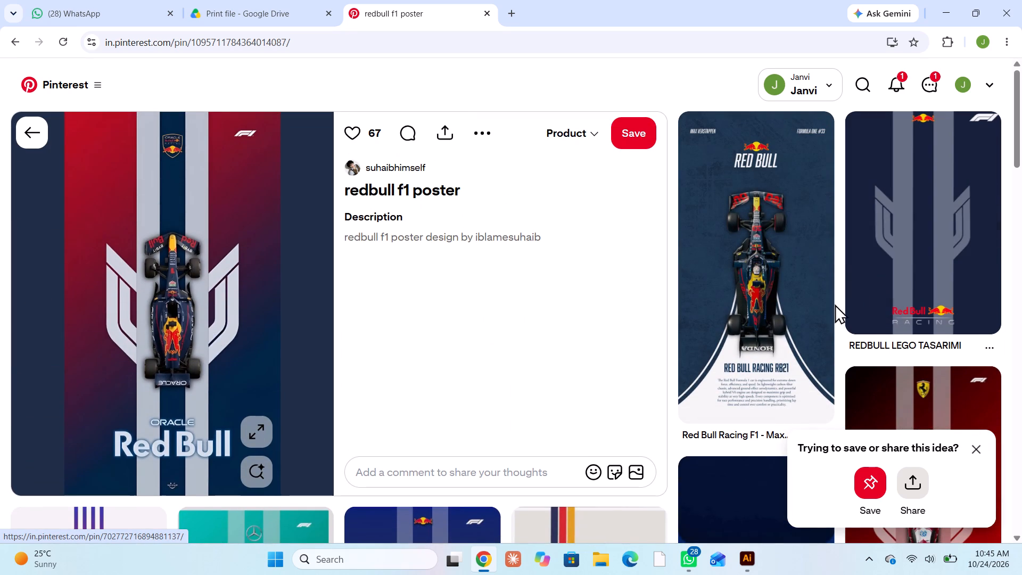
pyautogui.scroll(2, 835, 304)
# Open the REDBULL LEGO TASARIMI pin, examine its related designs, and go back to the Desktop Wallpaper pin.
pyautogui.click(891, 235)
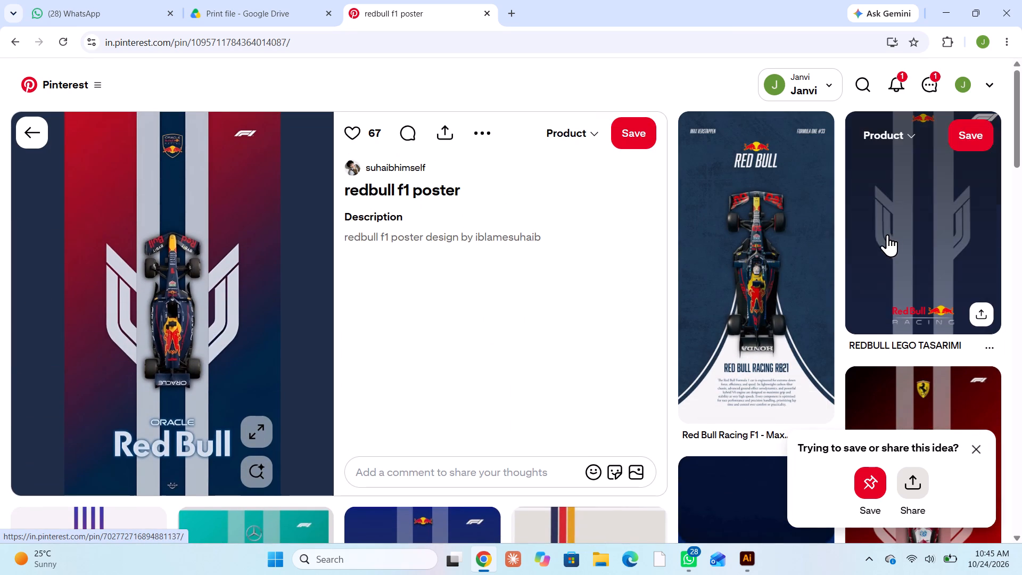
pyautogui.click(939, 275)
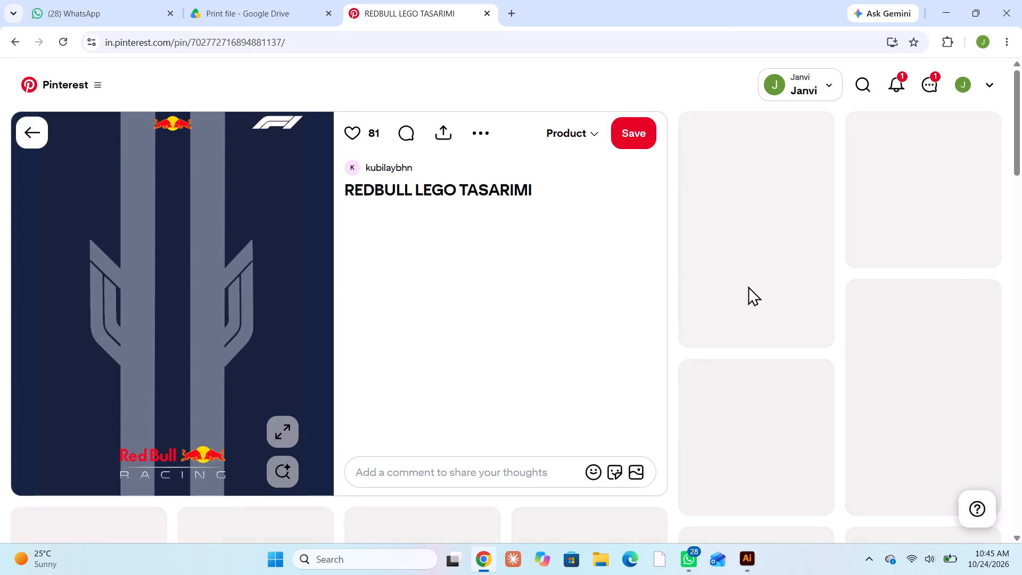
pyautogui.scroll(-1, 126, 291)
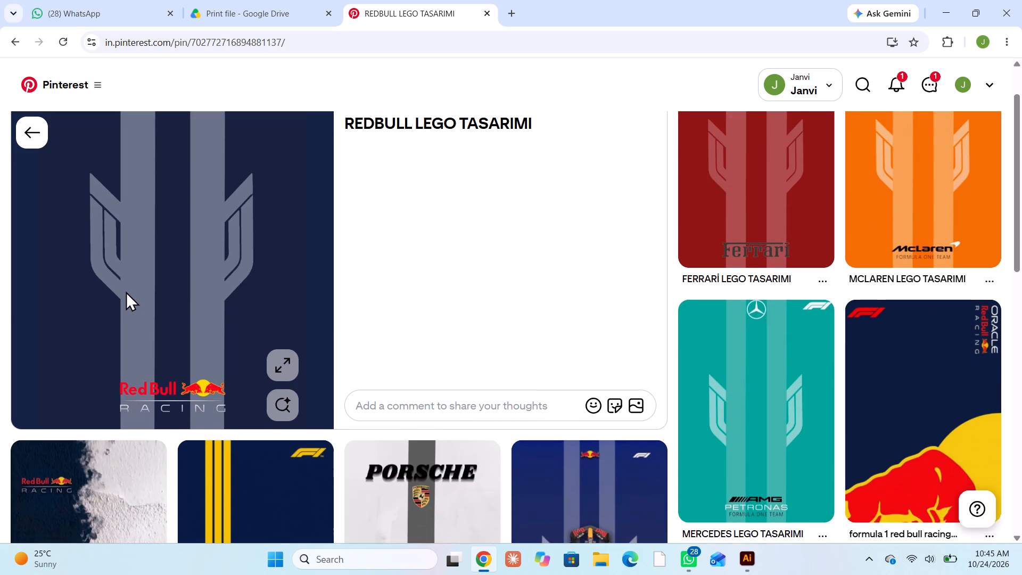
pyautogui.scroll(-4, 126, 291)
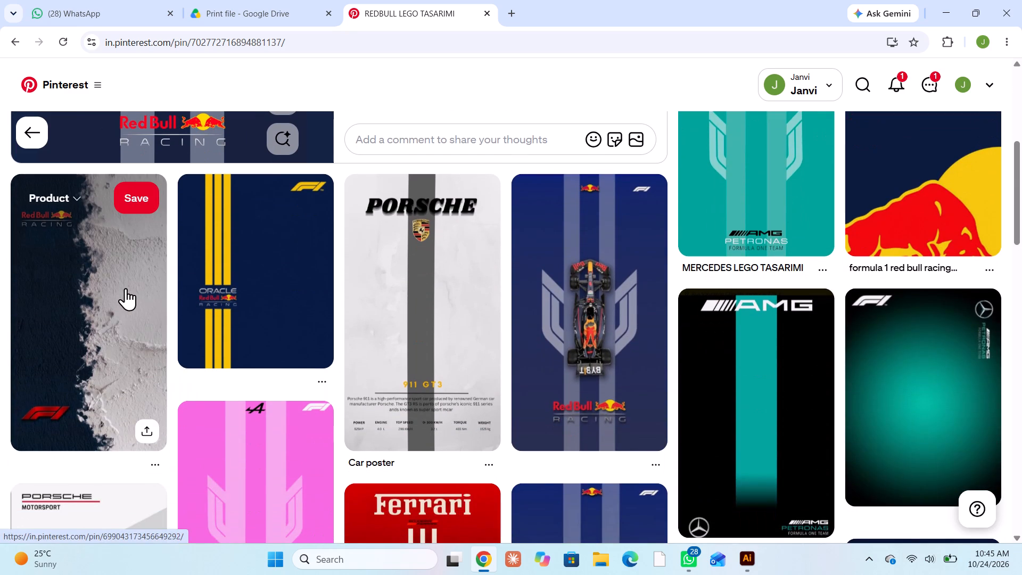
pyautogui.scroll(3, 126, 288)
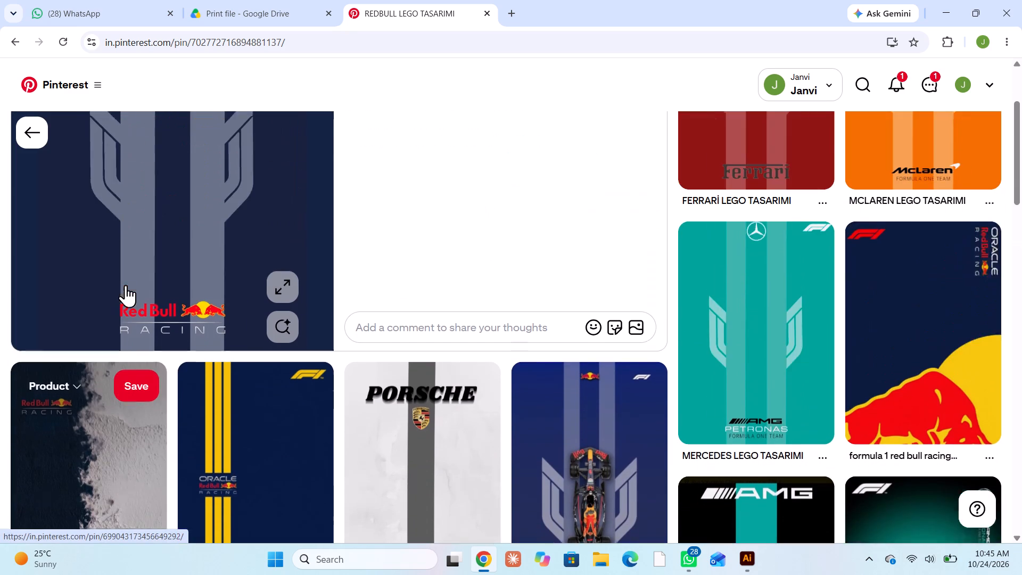
pyautogui.scroll(4, 126, 285)
pyautogui.scroll(-1, 32, 177)
pyautogui.scroll(1, 32, 177)
pyautogui.click(35, 141)
pyautogui.click(33, 138)
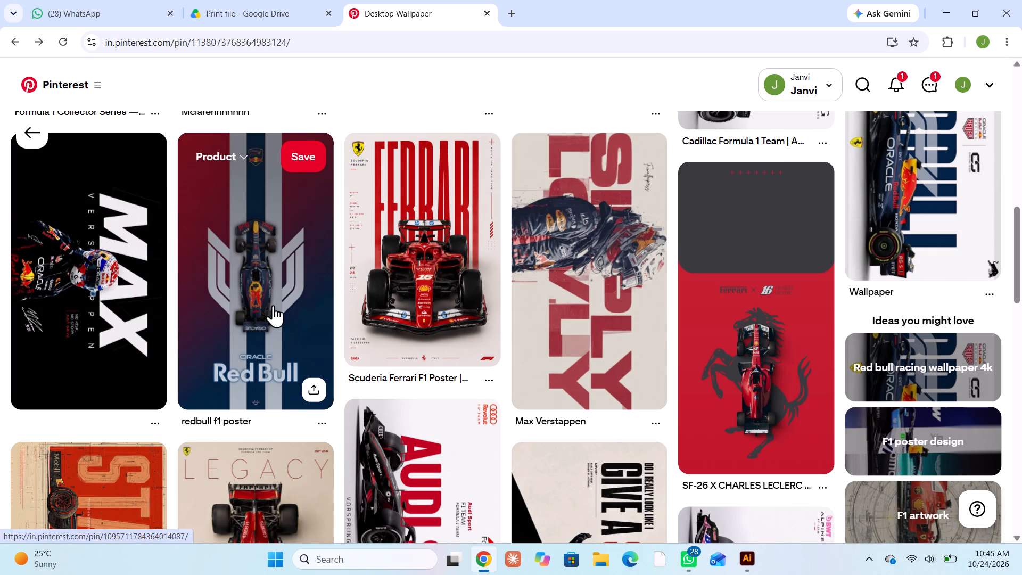
# From the Desktop Wallpaper pin's related designs, reach the red Red Bull Racing pin with the front-view car and copy its image.
pyautogui.scroll(5, 241, 305)
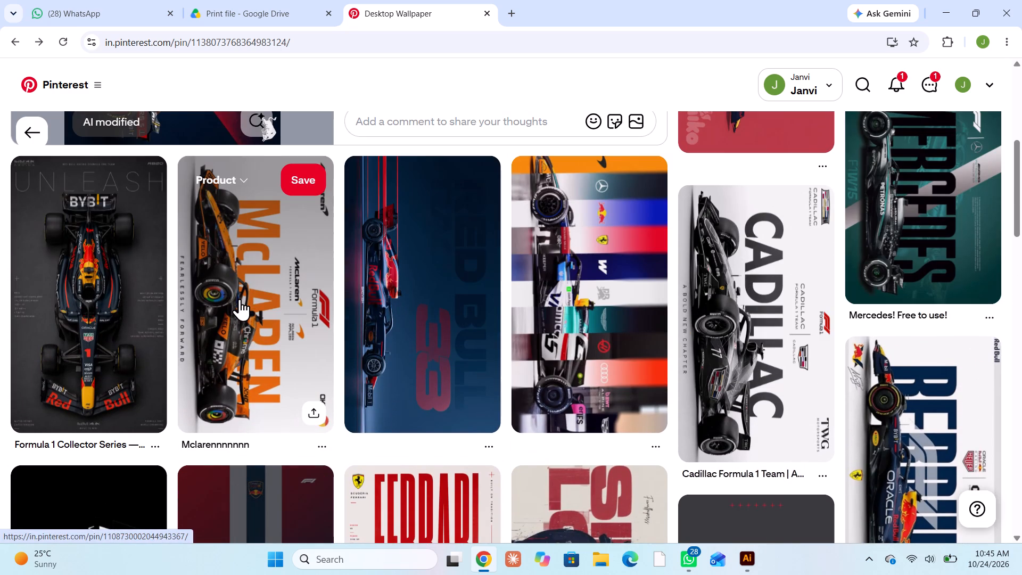
pyautogui.scroll(5, 240, 299)
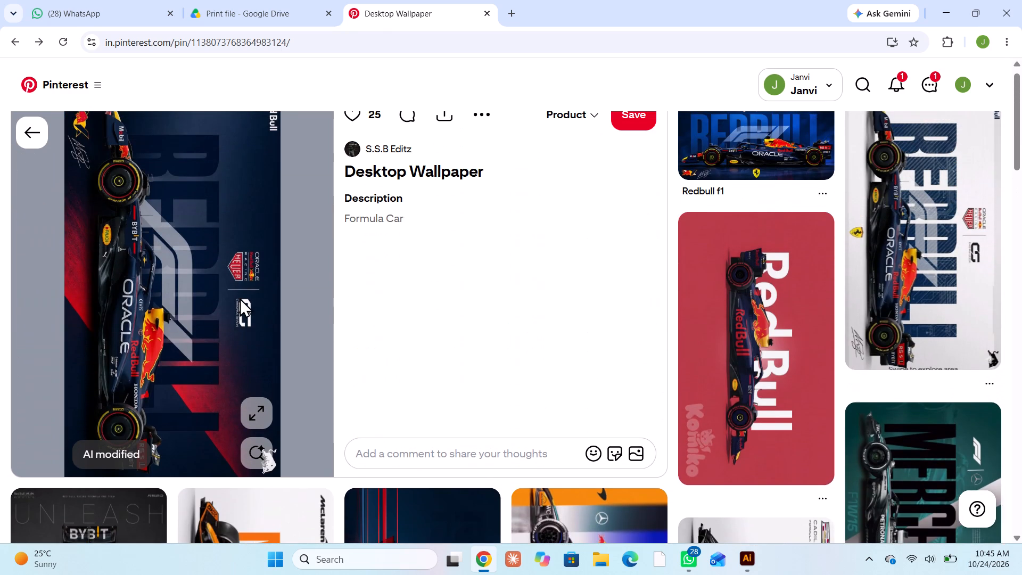
pyautogui.scroll(-4, 240, 298)
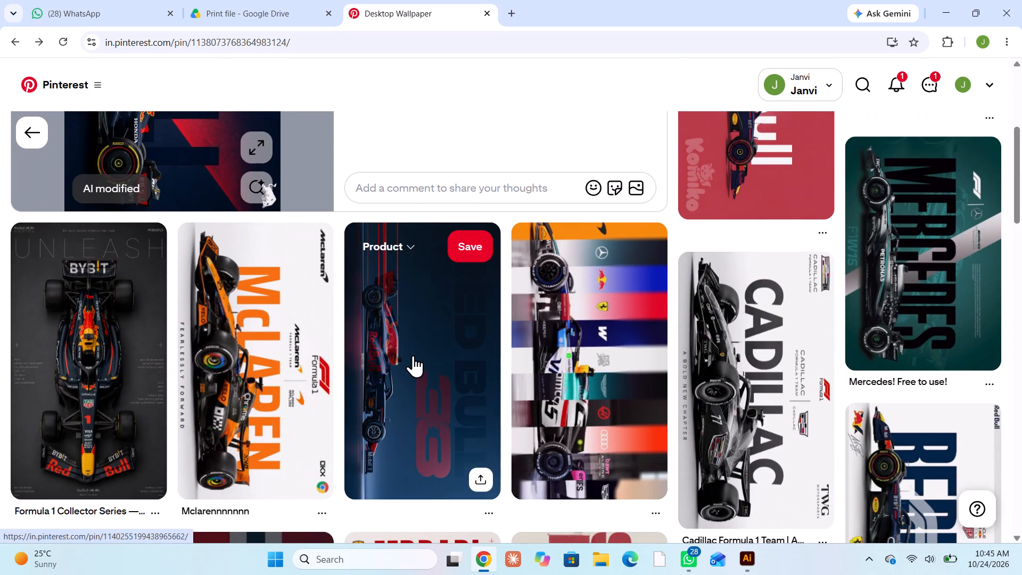
pyautogui.click(413, 355)
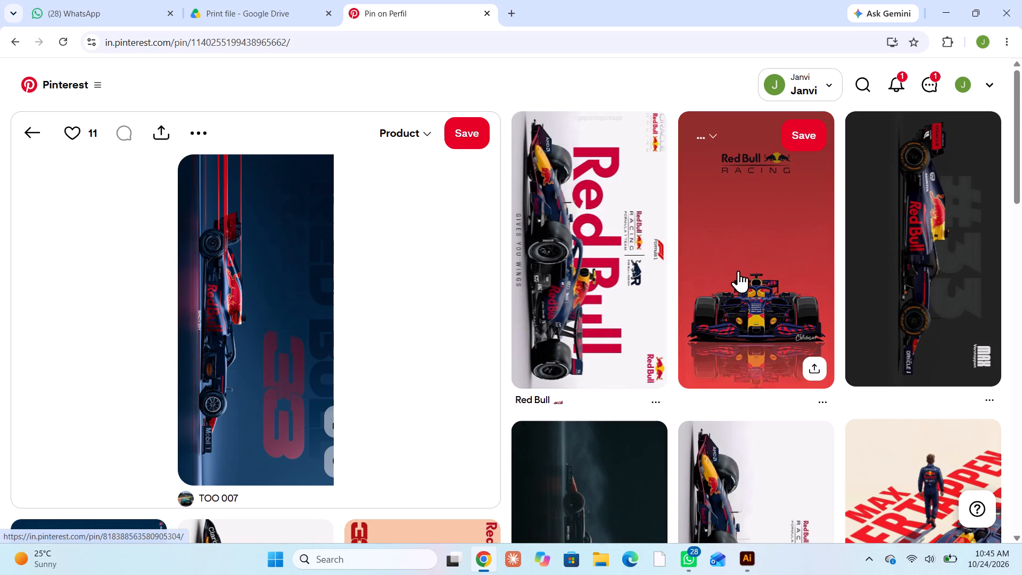
pyautogui.scroll(-3, 731, 268)
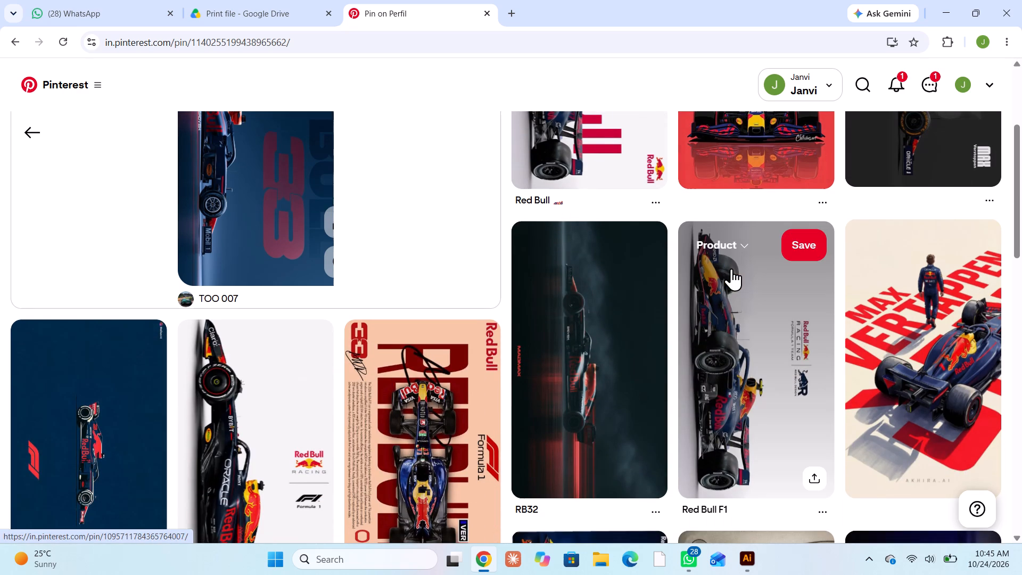
pyautogui.scroll(3, 731, 268)
pyautogui.click(714, 262)
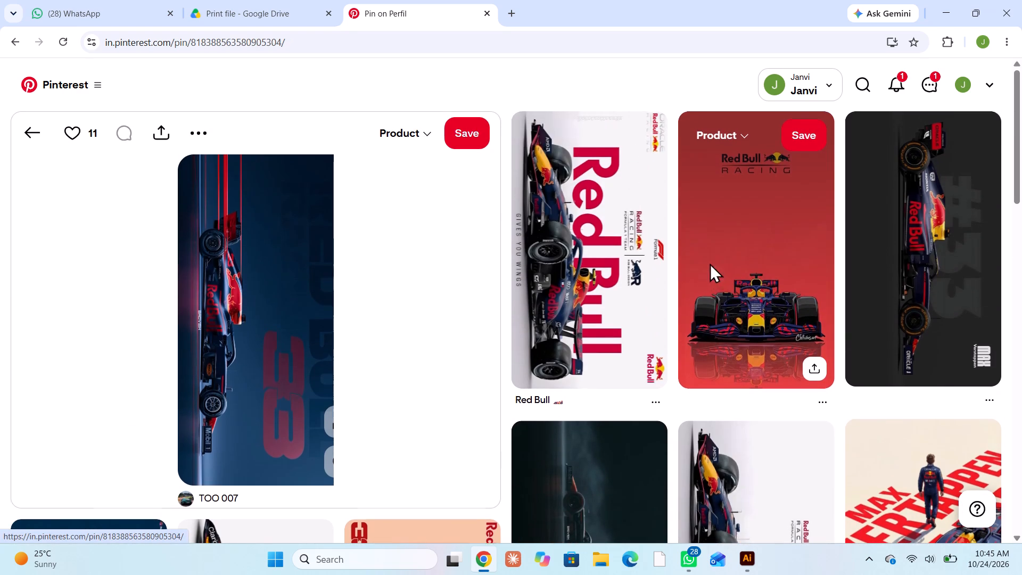
pyautogui.rightClick(261, 325)
pyautogui.click(338, 381)
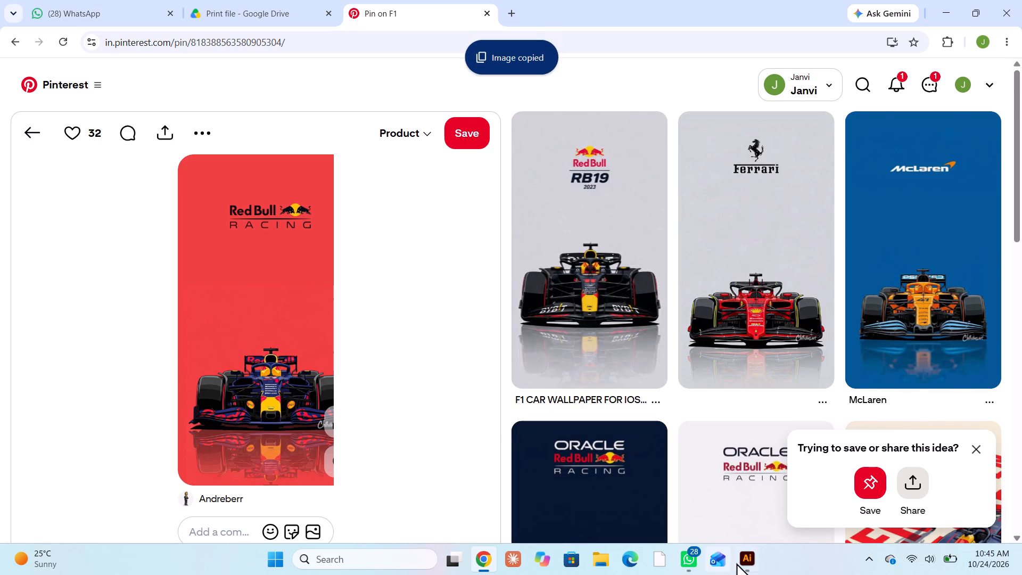
# Switch to Illustrator and paste the copied red Red Bull Racing image into POSTER.ai.
pyautogui.click(745, 566)
pyautogui.click(222, 420)
pyautogui.keyDown('ctrl'); pyautogui.click(221, 418); pyautogui.keyUp('ctrl')
pyautogui.hotkey('ctrl', 'v')
pyautogui.keyDown('ctrl'); pyautogui.moveTo(221, 418); pyautogui.dragTo(227, 408); pyautogui.keyUp('ctrl')
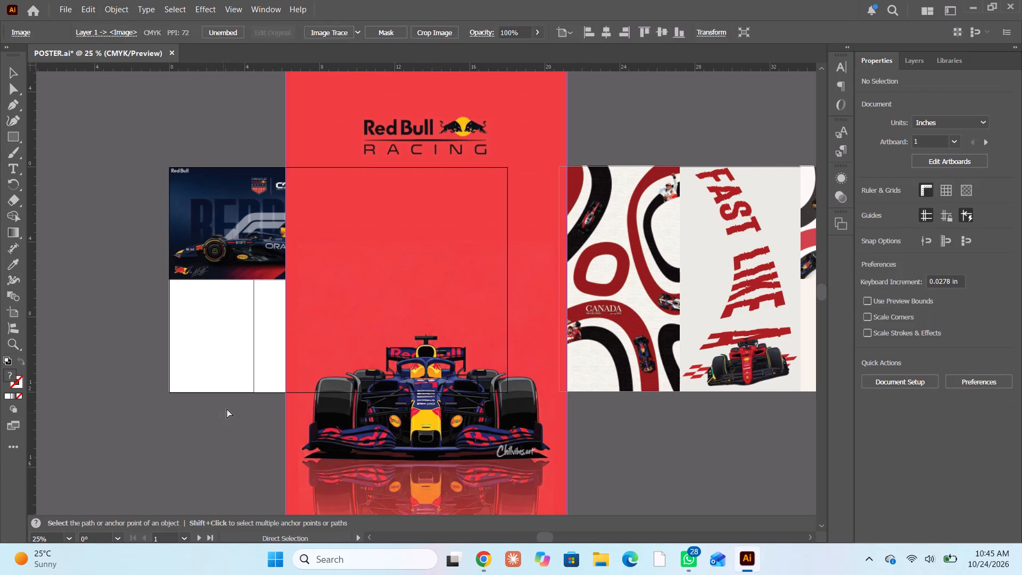
pyautogui.keyDown('ctrl'); pyautogui.moveTo(227, 408); pyautogui.dragTo(228, 406); pyautogui.keyUp('ctrl')
pyautogui.scroll(-2, 313, 350)
pyautogui.scroll(2, 313, 350)
pyautogui.scroll(-2, 313, 350)
pyautogui.scroll(6, 313, 350)
# Move the red Red Bull Racing image over the first bottom-row cell and scale it proportionally to the cell's width.
pyautogui.moveTo(412, 291); pyautogui.dragTo(259, 285)
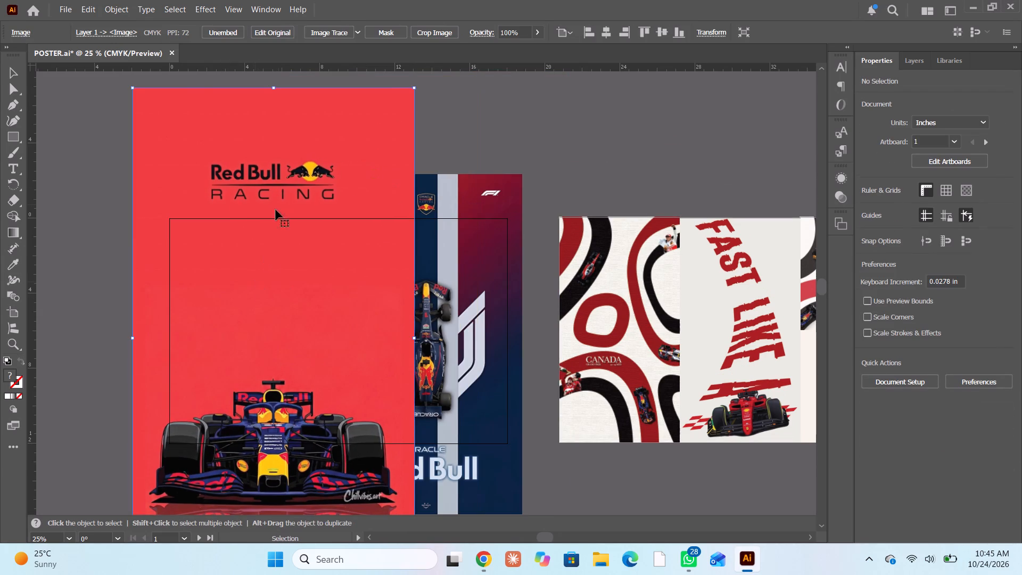
pyautogui.moveTo(415, 87); pyautogui.dragTo(261, 369)
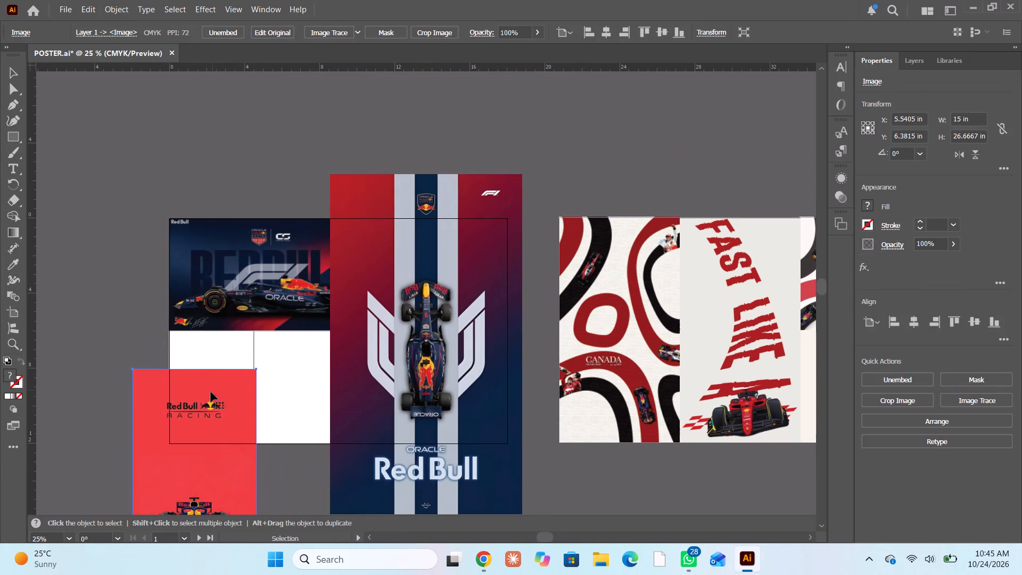
pyautogui.scroll(-10, 198, 383)
pyautogui.moveTo(189, 375); pyautogui.dragTo(196, 321)
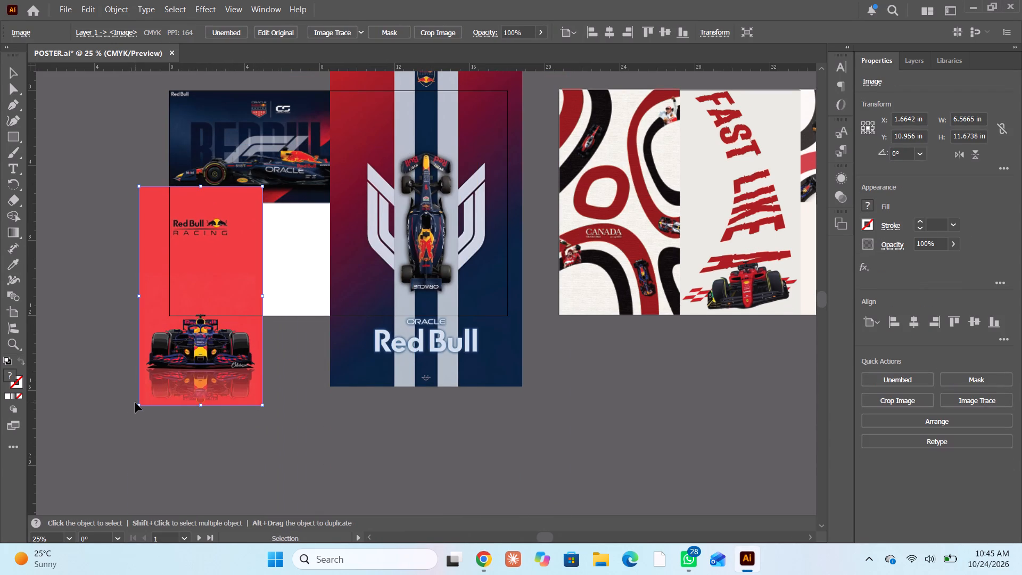
pyautogui.moveTo(137, 407); pyautogui.dragTo(186, 311)
pyautogui.moveTo(227, 269); pyautogui.dragTo(204, 274)
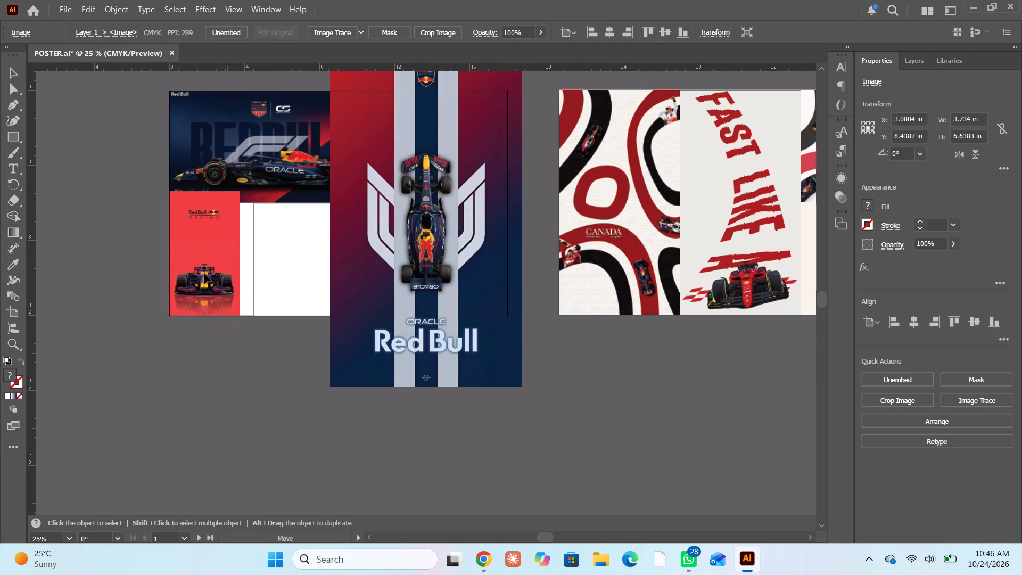
pyautogui.moveTo(204, 274); pyautogui.dragTo(203, 274)
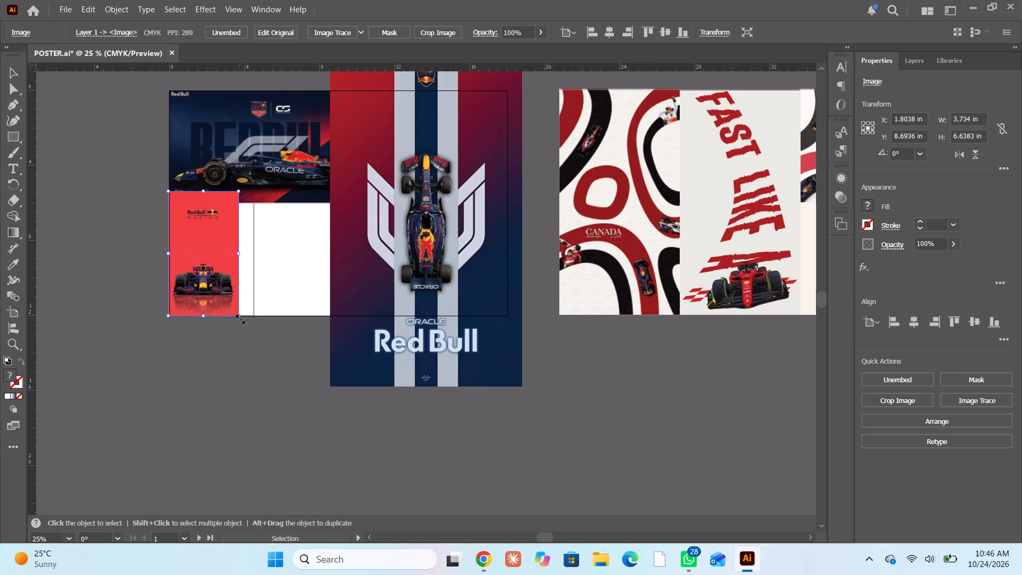
pyautogui.keyDown('shift'); pyautogui.moveTo(239, 317); pyautogui.dragTo(277, 343); pyautogui.keyUp('shift')
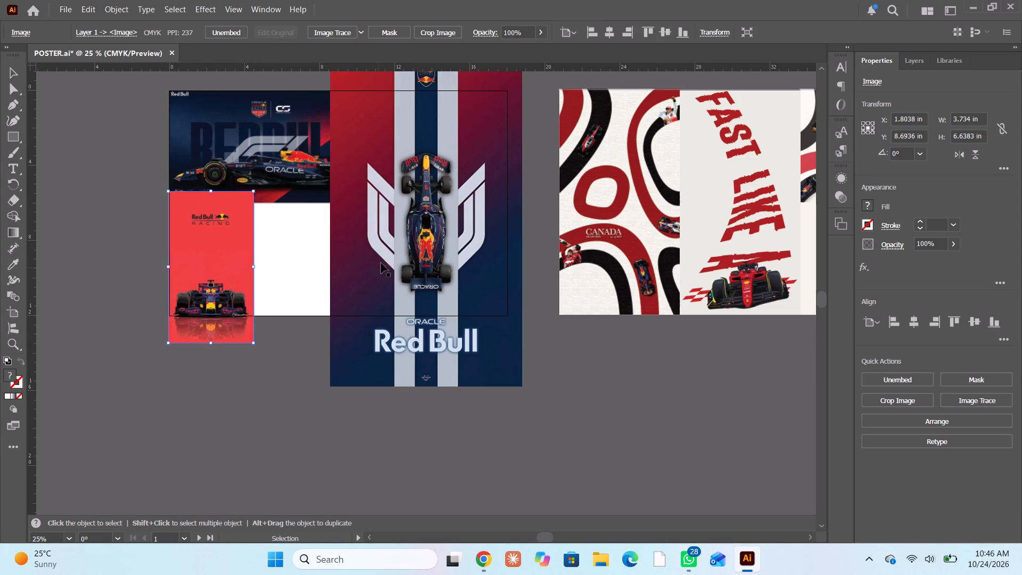
# Move the striped Oracle Red Bull poster over the last bottom-row cell and scale it down to about 3.70 by 6.57 in.
pyautogui.moveTo(403, 244); pyautogui.dragTo(300, 455)
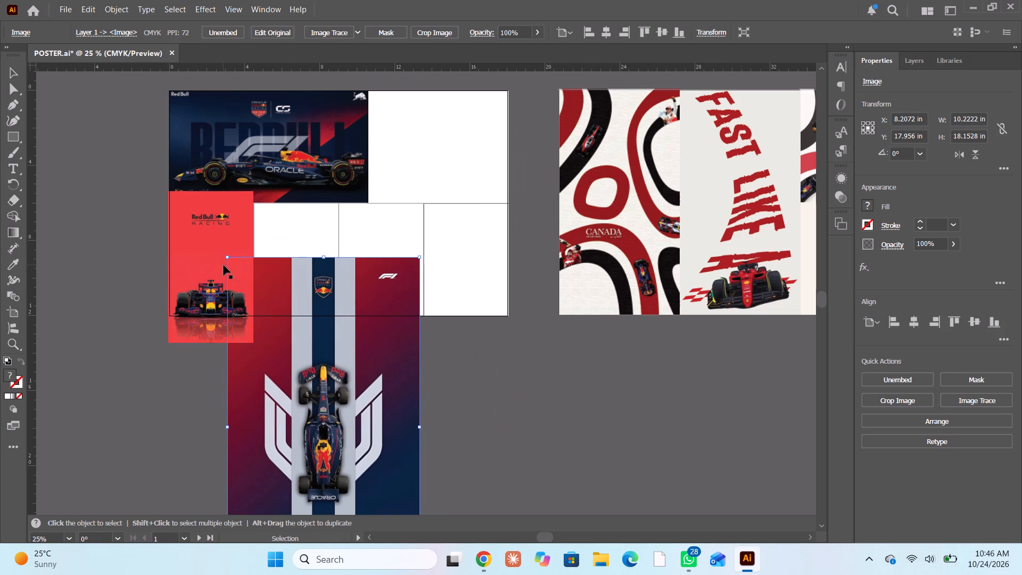
pyautogui.moveTo(314, 365); pyautogui.dragTo(450, 280)
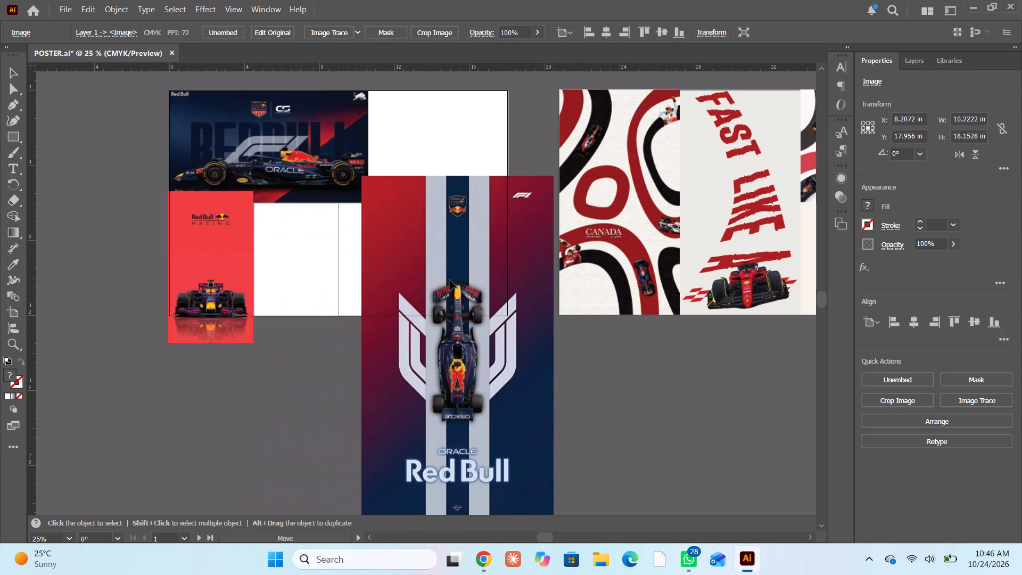
pyautogui.moveTo(450, 280); pyautogui.dragTo(451, 184)
pyautogui.moveTo(364, 417); pyautogui.dragTo(450, 276)
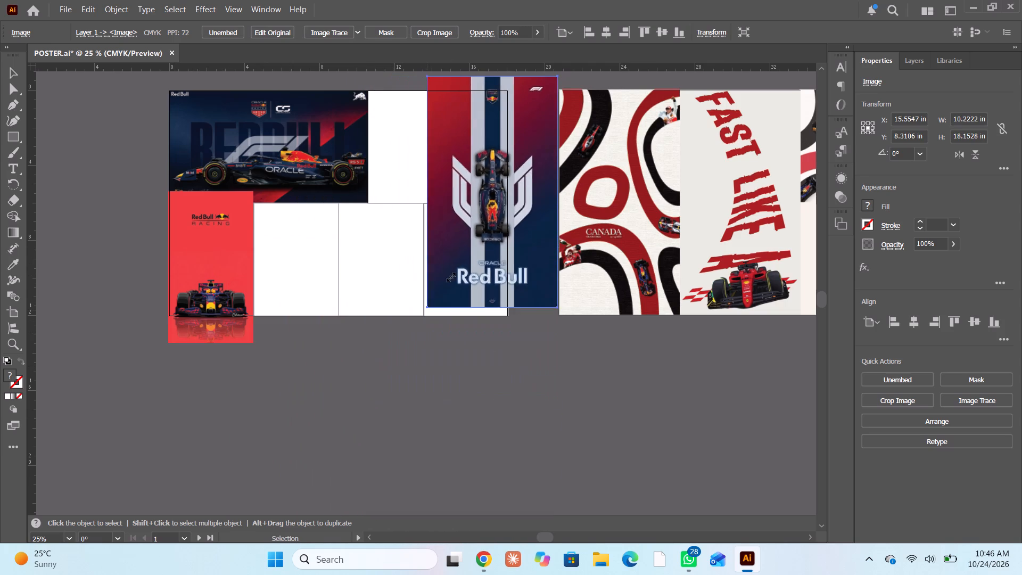
pyautogui.moveTo(450, 276); pyautogui.dragTo(468, 245)
pyautogui.moveTo(507, 191); pyautogui.dragTo(457, 319)
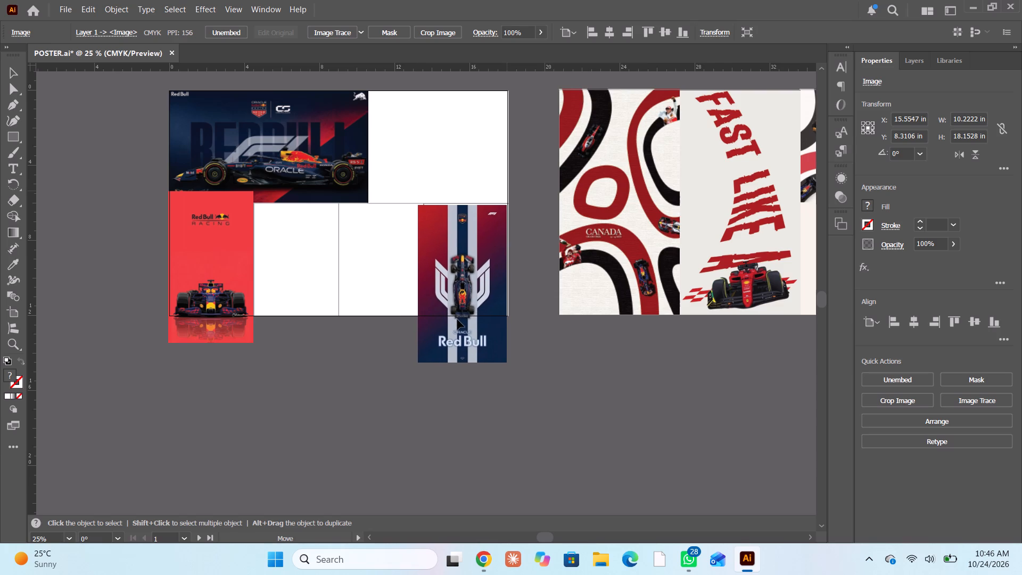
pyautogui.moveTo(457, 319); pyautogui.dragTo(462, 320)
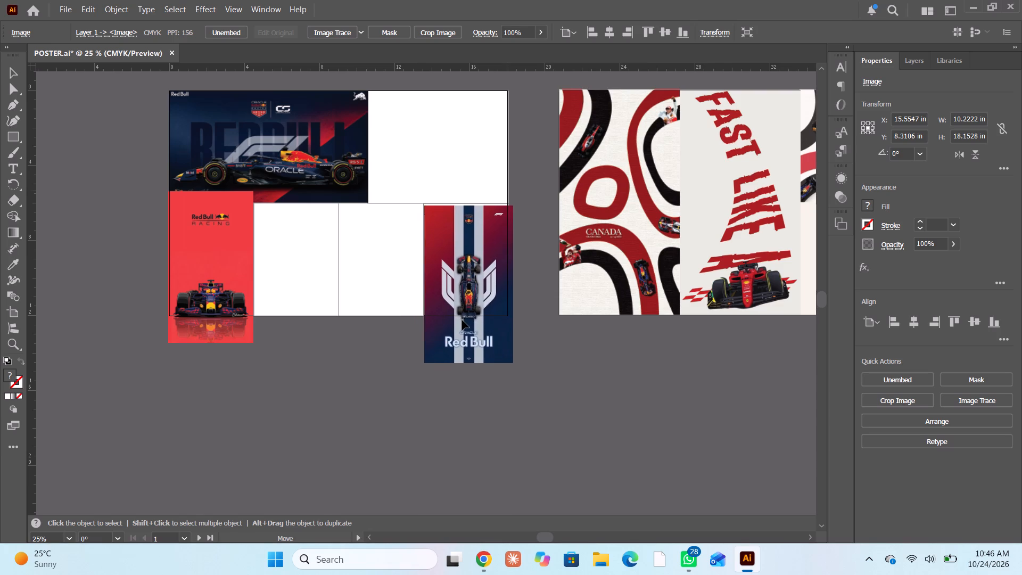
pyautogui.moveTo(462, 320); pyautogui.dragTo(461, 317)
pyautogui.keyDown('shift'); pyautogui.moveTo(423, 363); pyautogui.dragTo(446, 319); pyautogui.keyUp('shift')
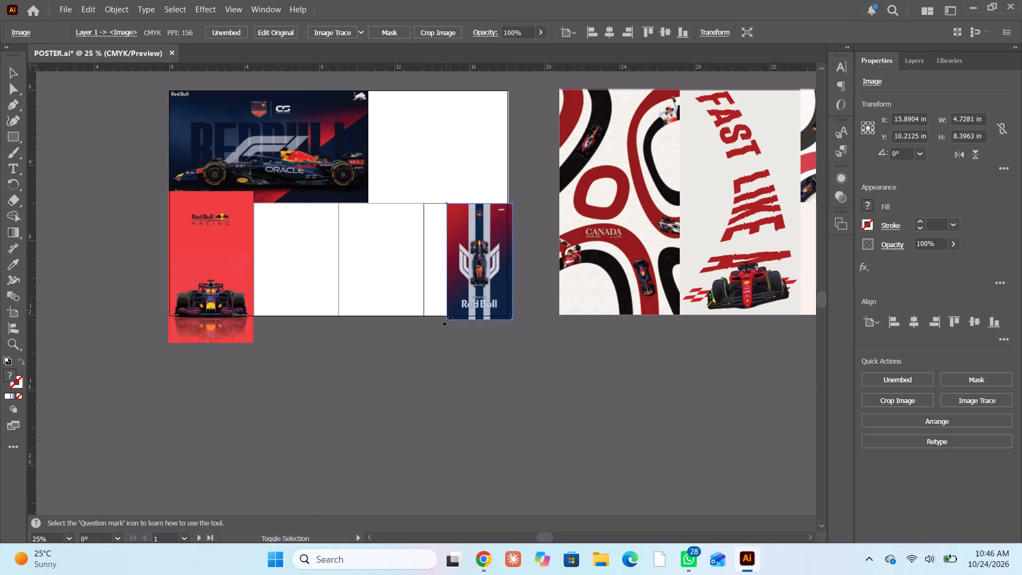
pyautogui.keyDown('shift'); pyautogui.moveTo(446, 319); pyautogui.dragTo(439, 326); pyautogui.keyUp('shift')
pyautogui.click(467, 284)
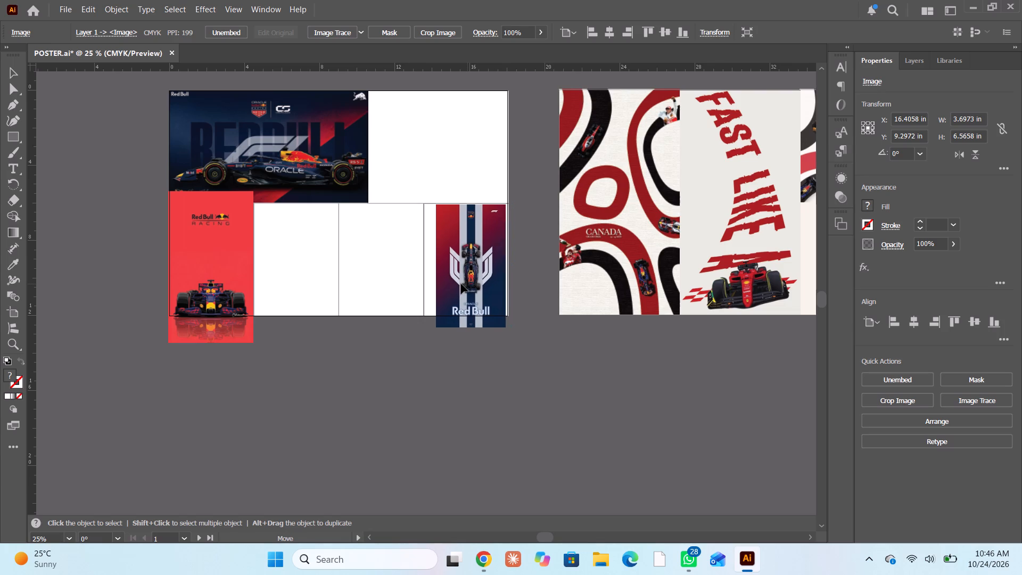
# Switch to Chrome and browse the designs related to the red Red Bull Racing pin for further posters.
pyautogui.click(483, 556)
pyautogui.scroll(-4, 678, 294)
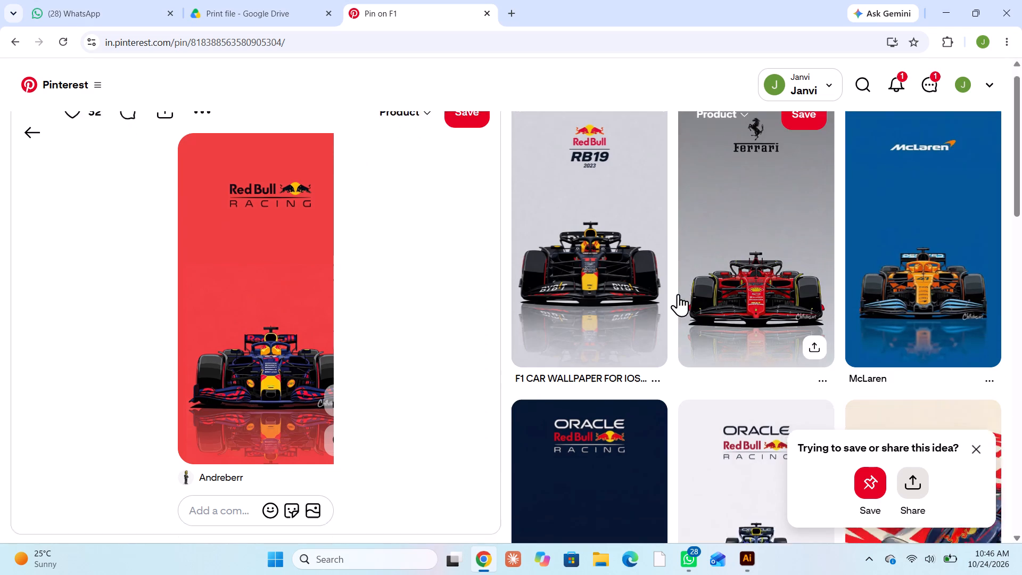
pyautogui.scroll(-6, 678, 294)
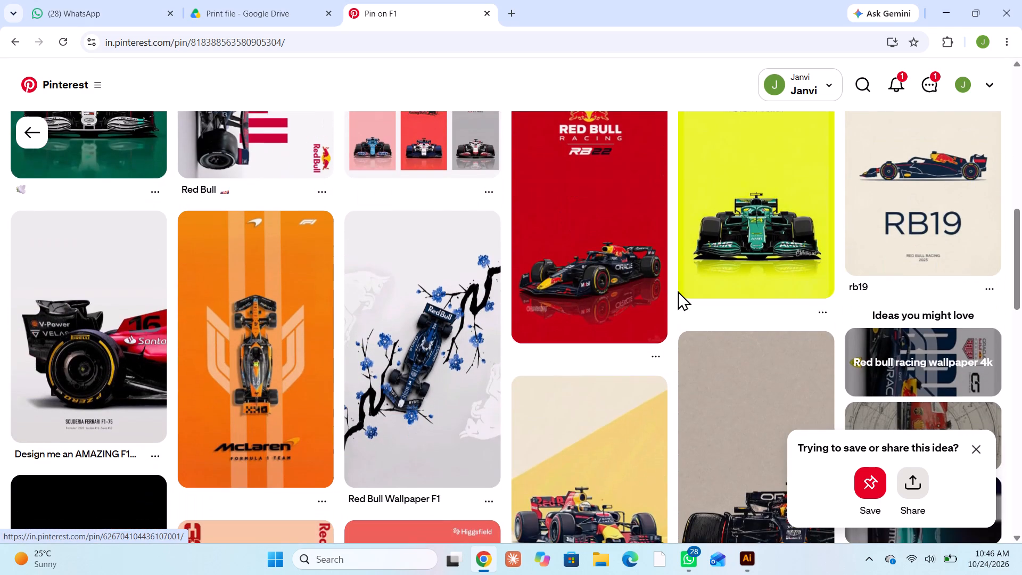
pyautogui.scroll(-1, 678, 290)
pyautogui.scroll(5, 652, 287)
pyautogui.scroll(-4, 466, 261)
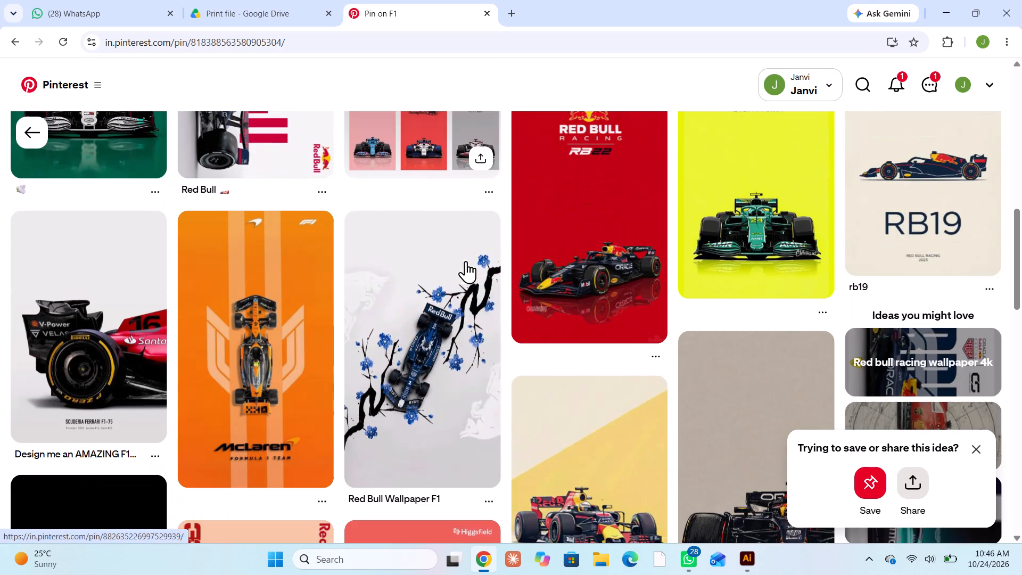
pyautogui.scroll(2, 678, 301)
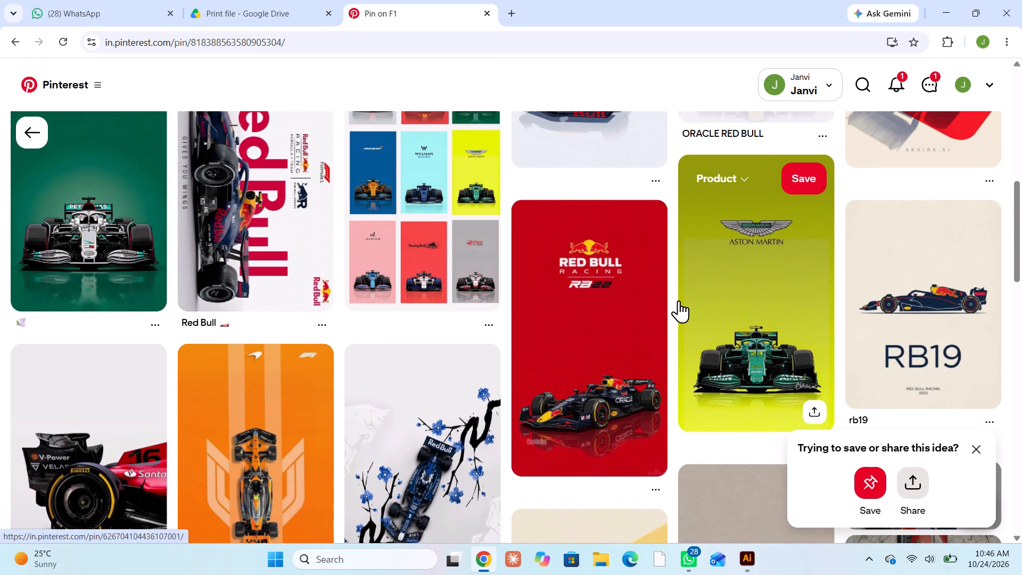
pyautogui.scroll(3, 678, 299)
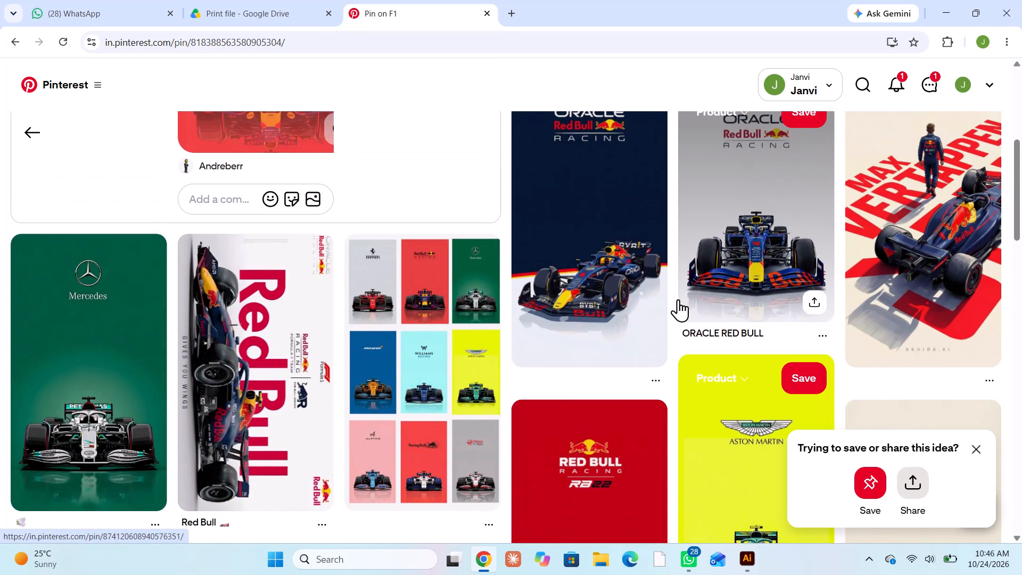
pyautogui.scroll(4, 678, 299)
pyautogui.scroll(-2, 678, 299)
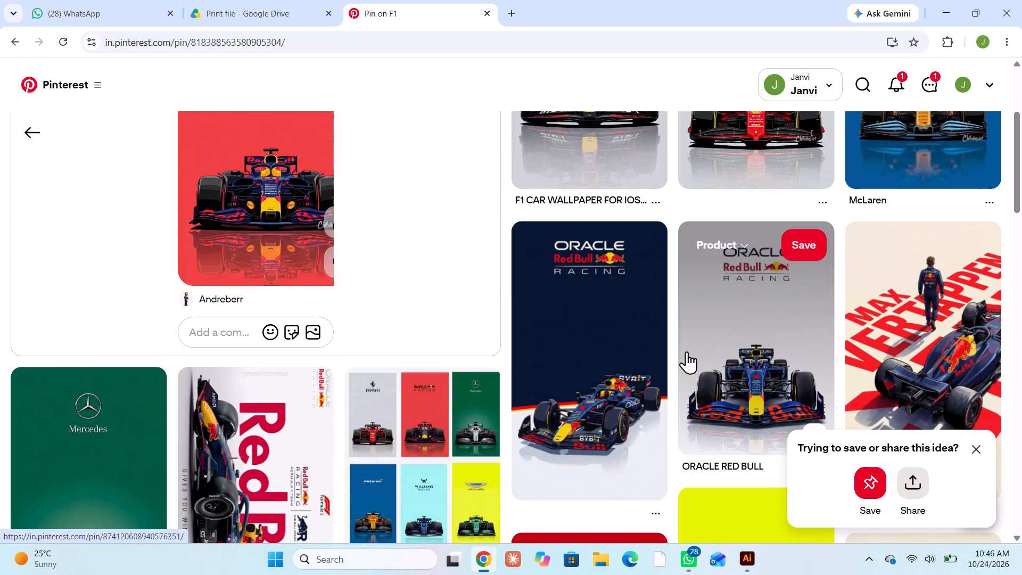
pyautogui.scroll(3, 888, 334)
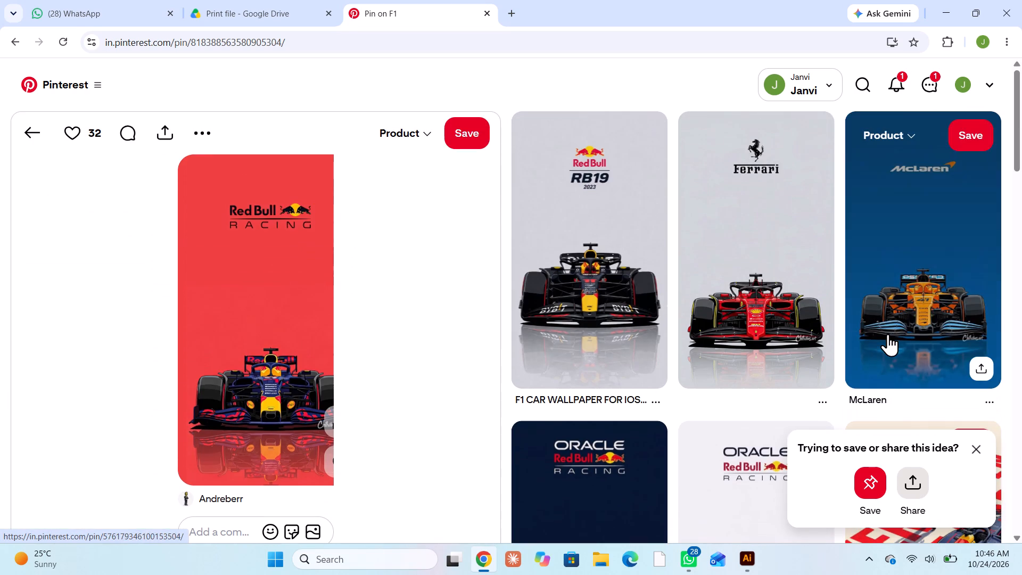
pyautogui.scroll(-5, 888, 334)
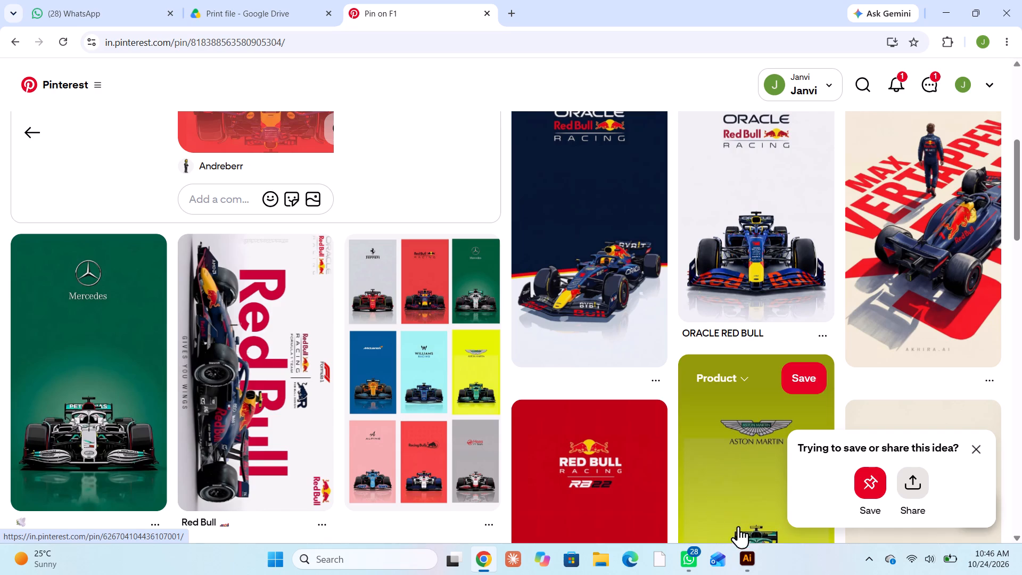
# Browse the related Red Bull designs in Chrome, through the navy Oracle Red Bull Racing pin to the blue Simply Lovely pin.
pyautogui.click(743, 563)
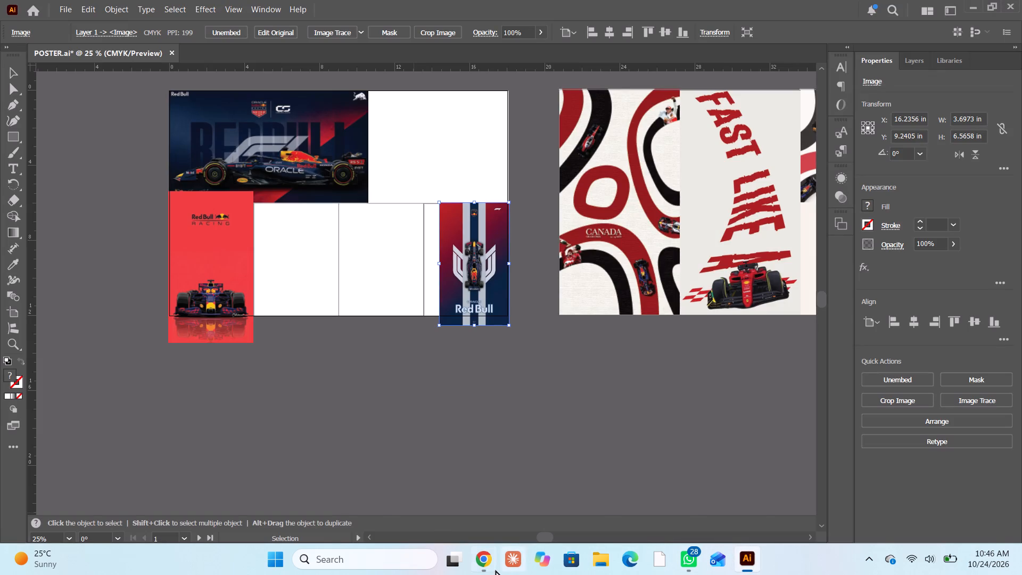
pyautogui.click(490, 564)
pyautogui.scroll(6, 552, 428)
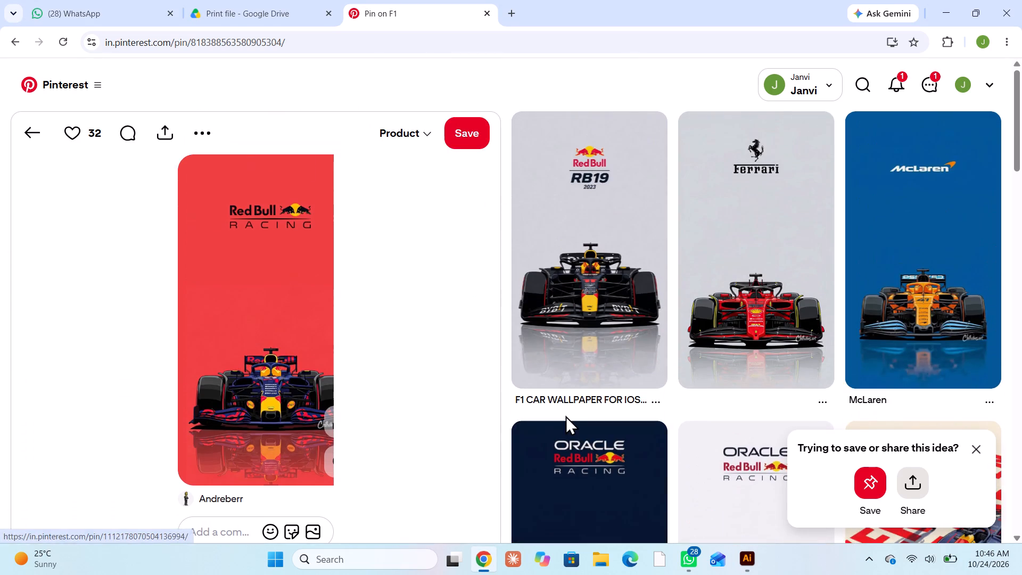
pyautogui.scroll(-1, 565, 415)
pyautogui.scroll(1, 565, 415)
pyautogui.scroll(-4, 565, 415)
pyautogui.click(581, 373)
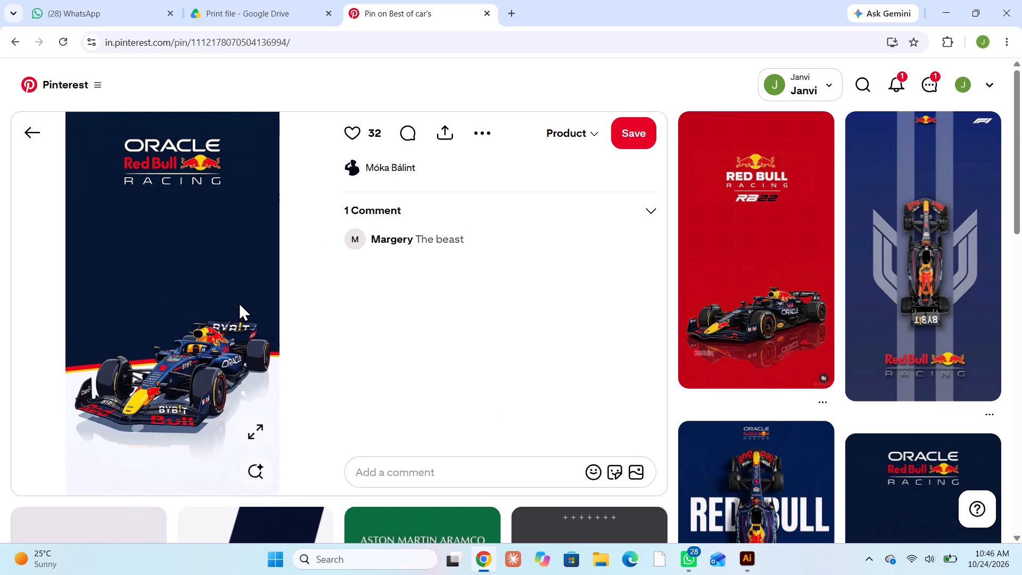
pyautogui.scroll(-3, 244, 292)
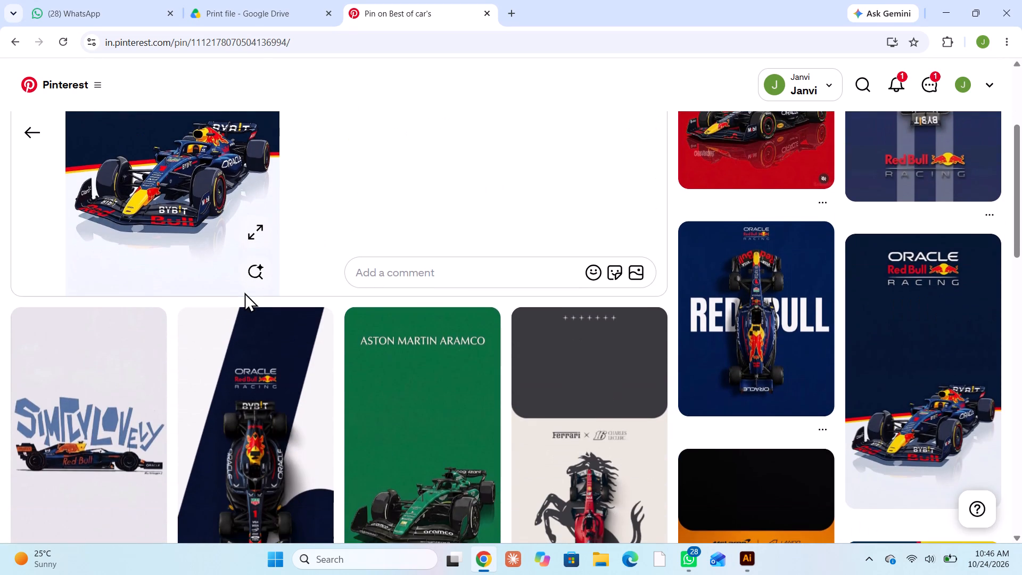
pyautogui.scroll(-1, 244, 292)
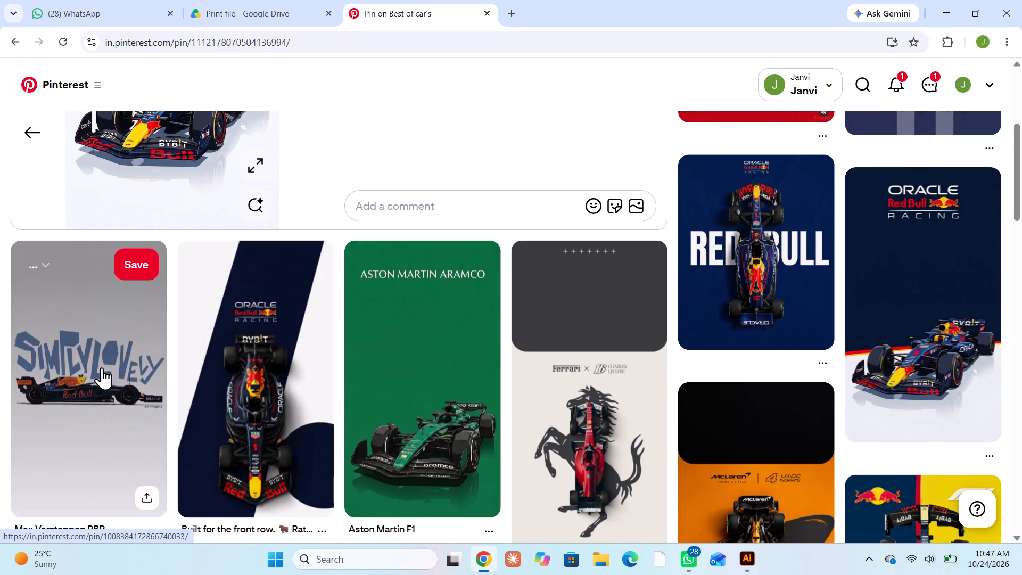
pyautogui.scroll(-2, 68, 375)
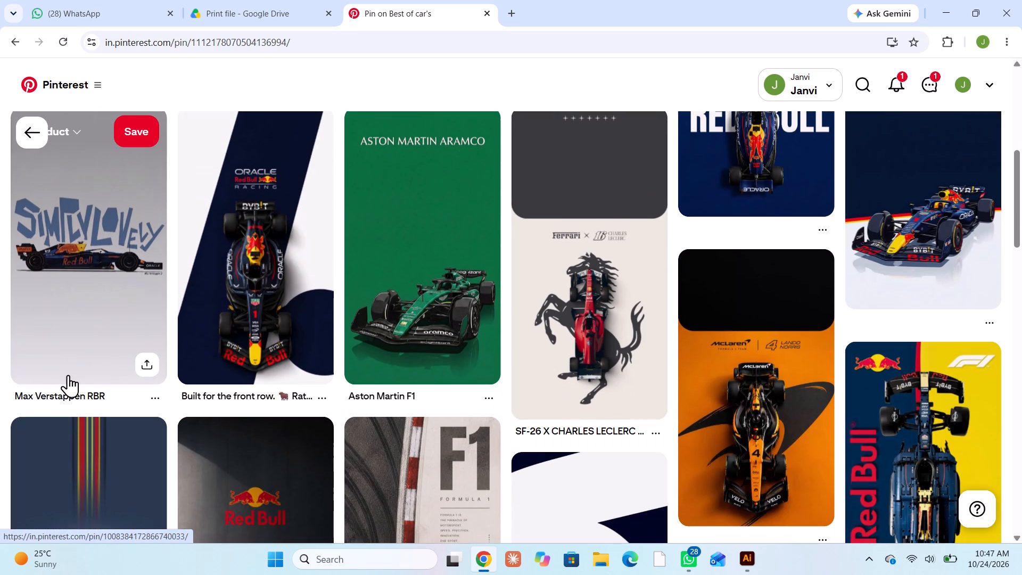
pyautogui.click(74, 352)
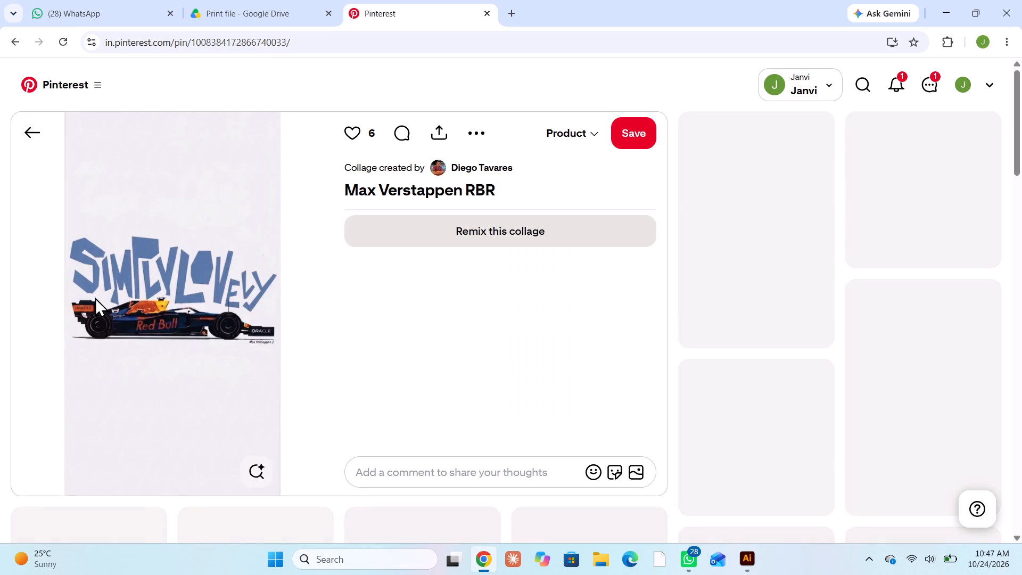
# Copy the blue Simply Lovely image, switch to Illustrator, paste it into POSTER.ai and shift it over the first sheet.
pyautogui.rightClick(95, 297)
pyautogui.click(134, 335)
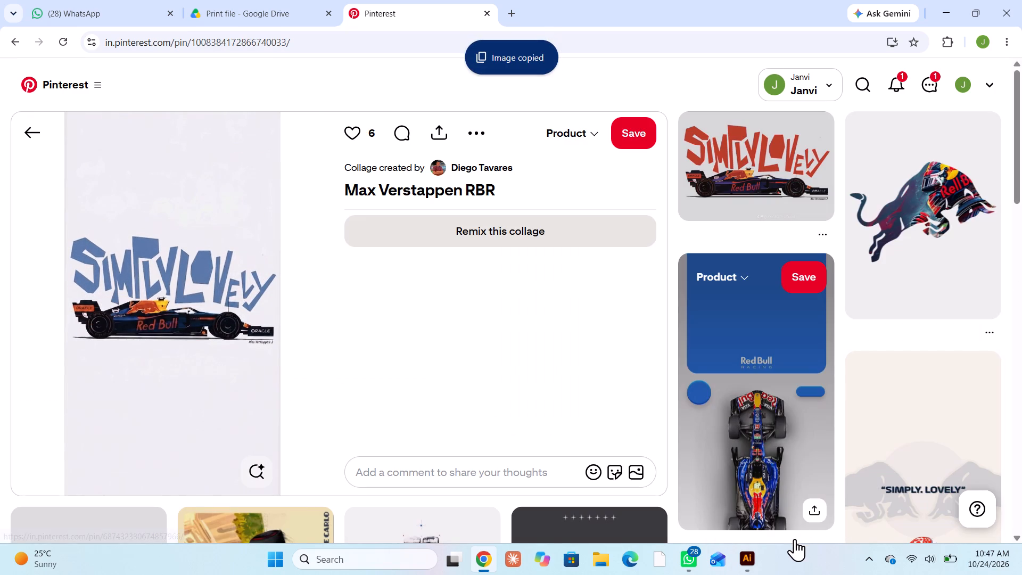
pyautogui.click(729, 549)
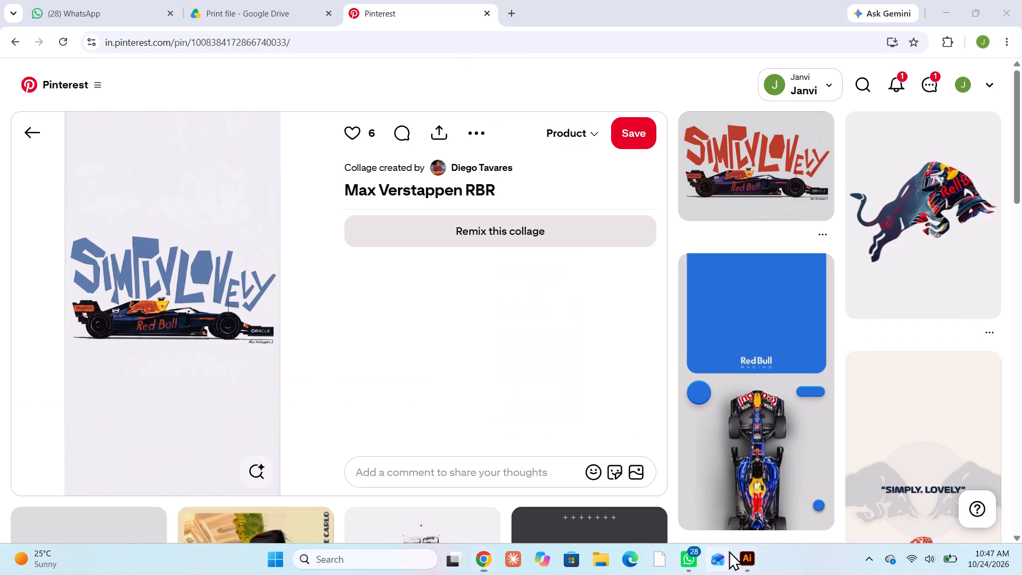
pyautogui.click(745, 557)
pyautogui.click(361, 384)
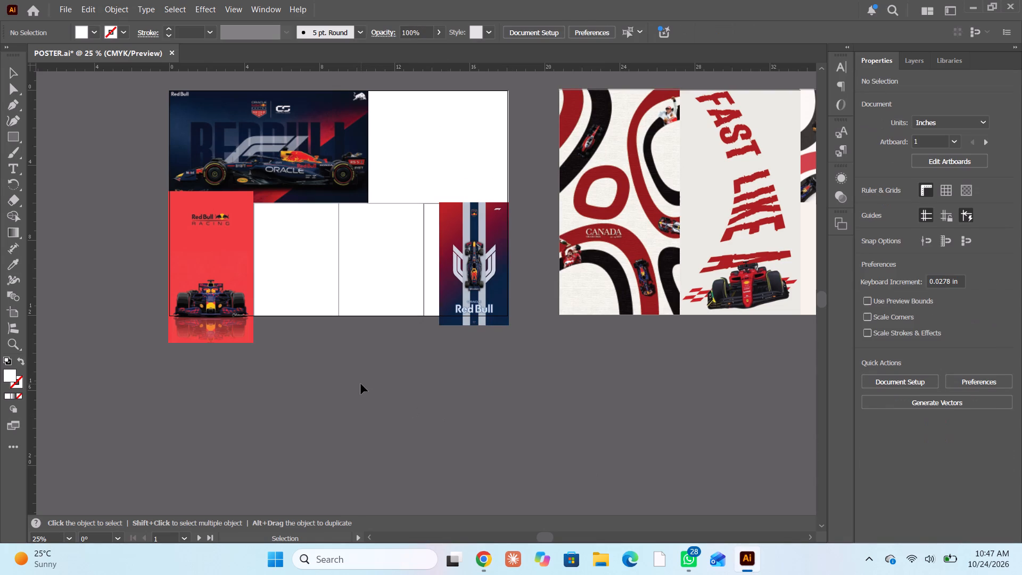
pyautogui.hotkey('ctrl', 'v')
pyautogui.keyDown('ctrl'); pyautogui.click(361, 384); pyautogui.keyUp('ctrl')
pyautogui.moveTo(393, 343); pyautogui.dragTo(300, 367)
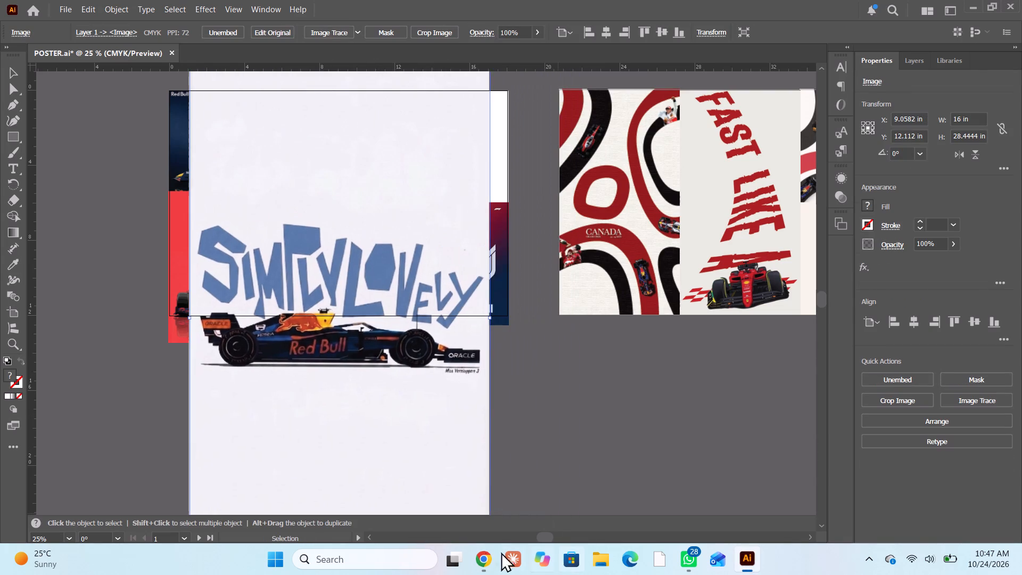
# Copy the image of the related red Simply Lovely pin in Chrome and paste it into POSTER.ai in Illustrator.
pyautogui.click(487, 559)
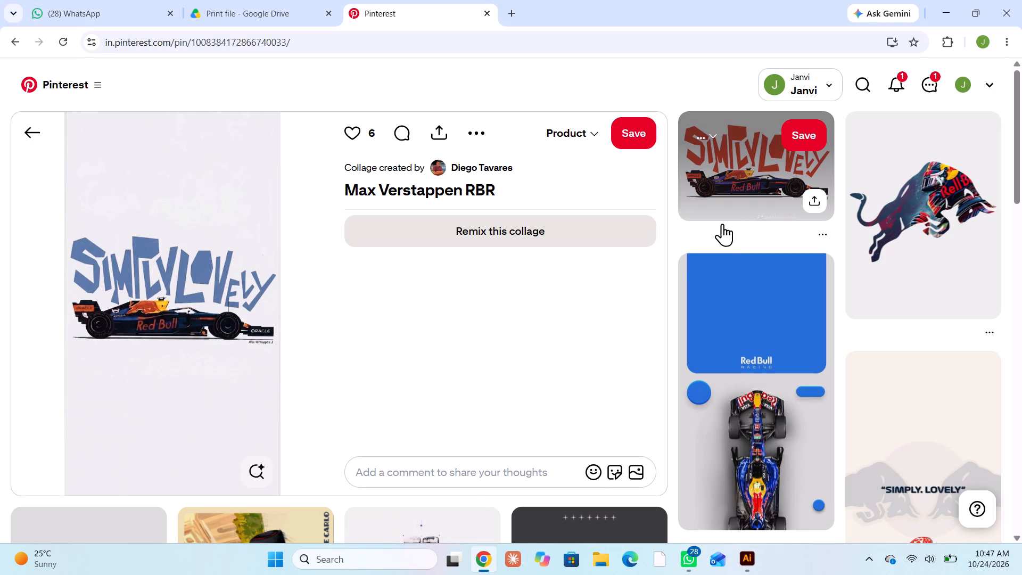
pyautogui.click(732, 187)
pyautogui.rightClick(180, 296)
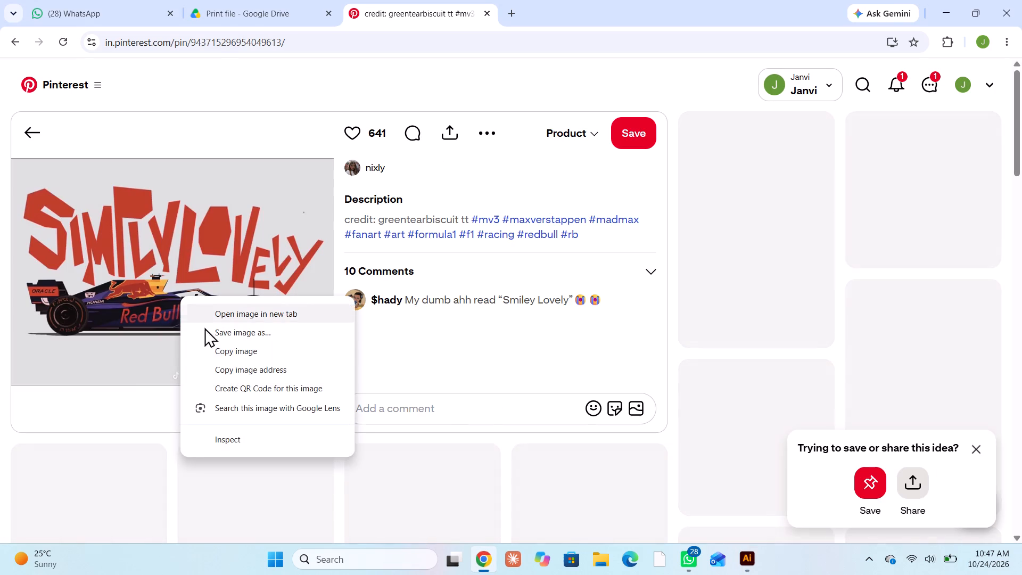
pyautogui.click(218, 348)
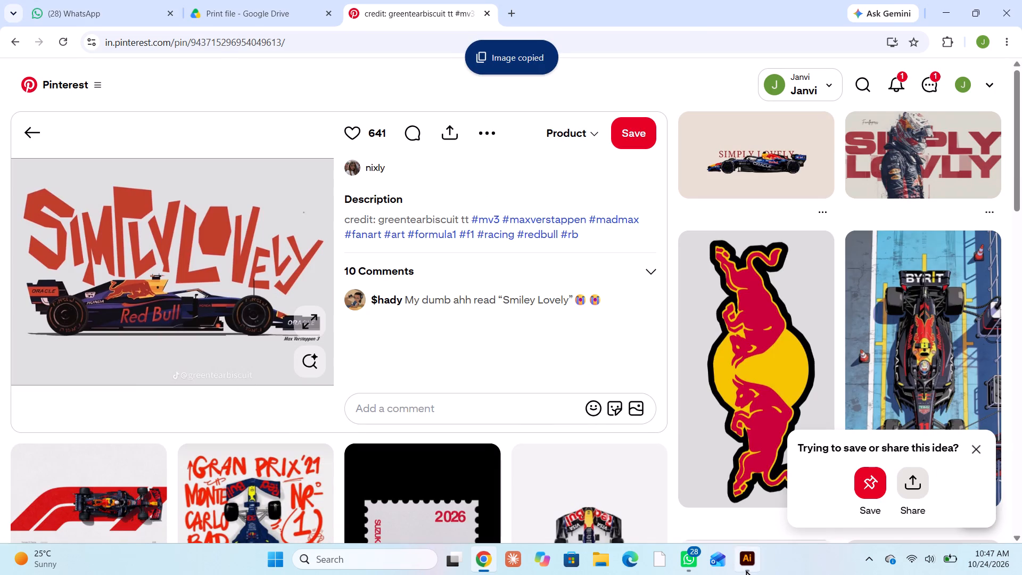
pyautogui.click(748, 558)
pyautogui.click(562, 388)
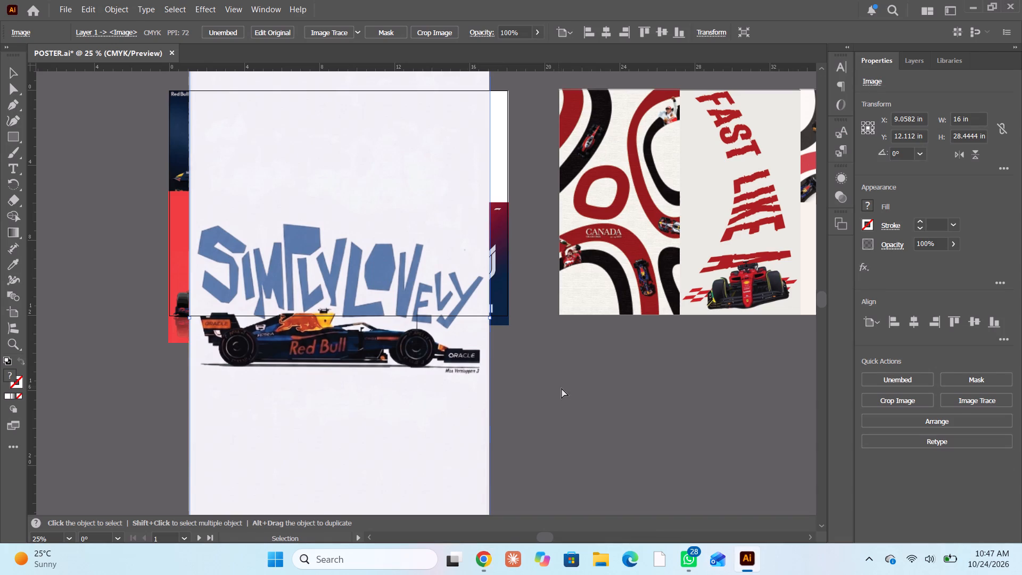
pyautogui.hotkey('ctrl', 'v')
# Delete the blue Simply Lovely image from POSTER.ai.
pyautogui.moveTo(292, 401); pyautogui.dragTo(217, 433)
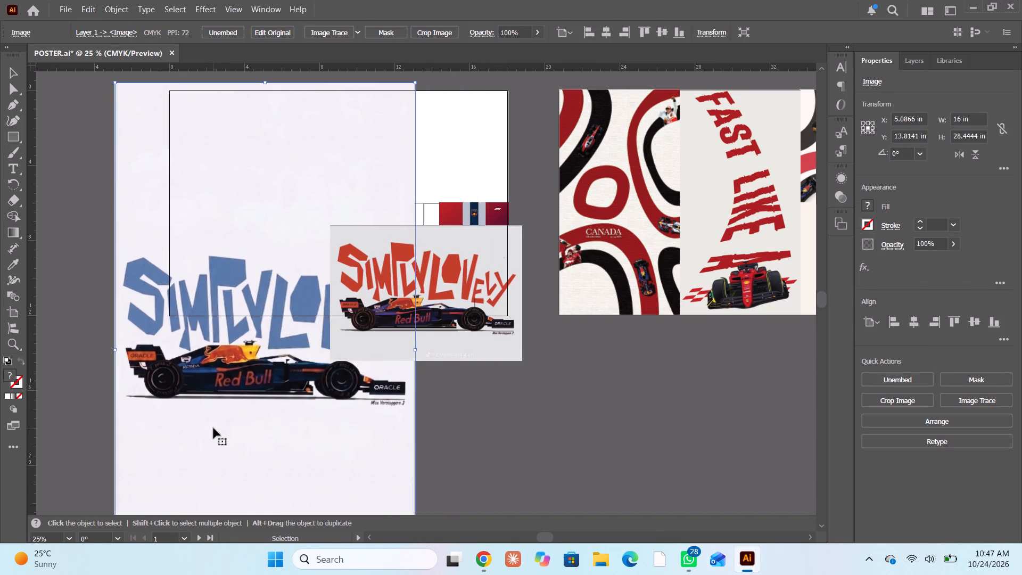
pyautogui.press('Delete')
# Move the red Simply Lovely image over the empty top-row cell, offset so that part of the cell remains exposed.
pyautogui.scroll(6, 351, 377)
pyautogui.moveTo(438, 378); pyautogui.dragTo(439, 379)
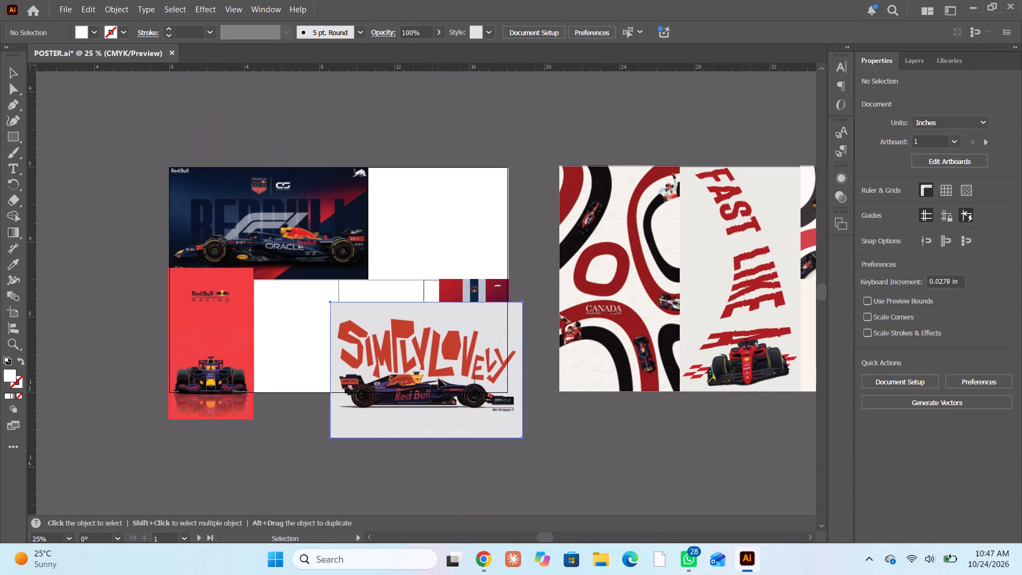
pyautogui.moveTo(439, 379); pyautogui.dragTo(461, 223)
pyautogui.scroll(1, 458, 229)
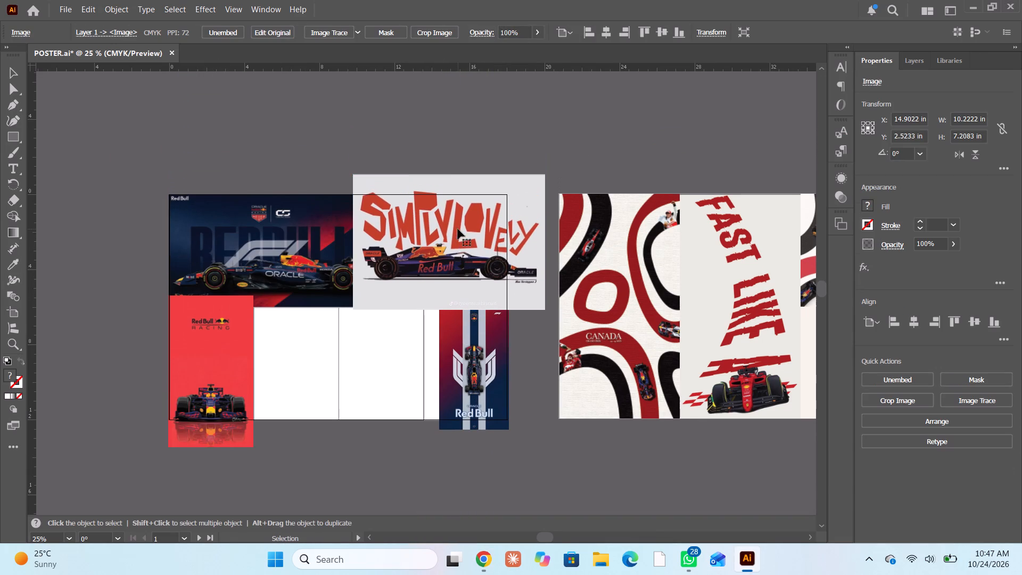
pyautogui.keyDown('alt'); pyautogui.scroll(2, 433, 298); pyautogui.keyUp('alt')
pyautogui.moveTo(415, 235); pyautogui.dragTo(517, 240)
# Bring the empty top-row cell rectangle to the front, above the red Simply Lovely image.
pyautogui.click(303, 277)
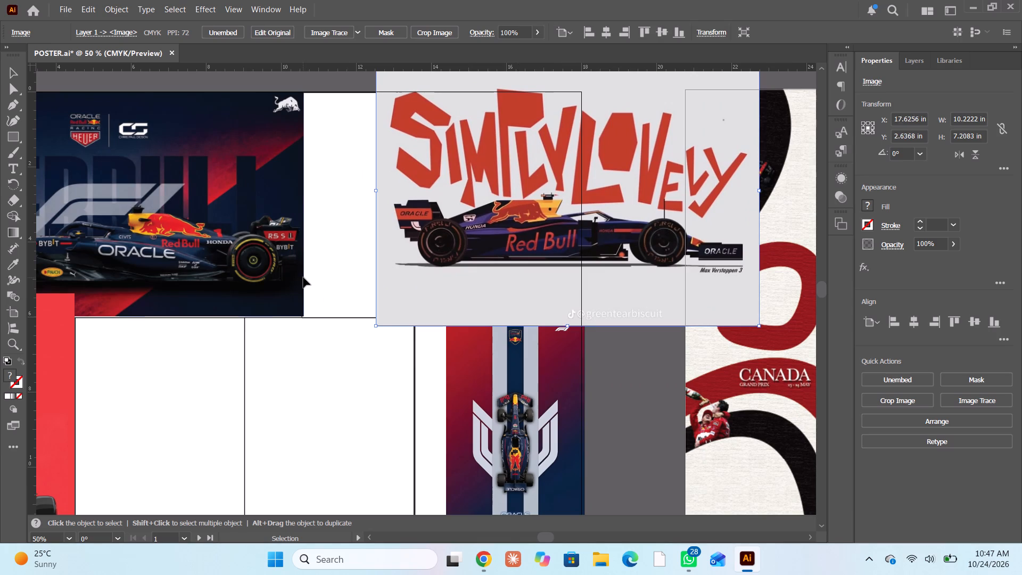
pyautogui.click(320, 269)
pyautogui.rightClick(320, 269)
pyautogui.click(359, 478)
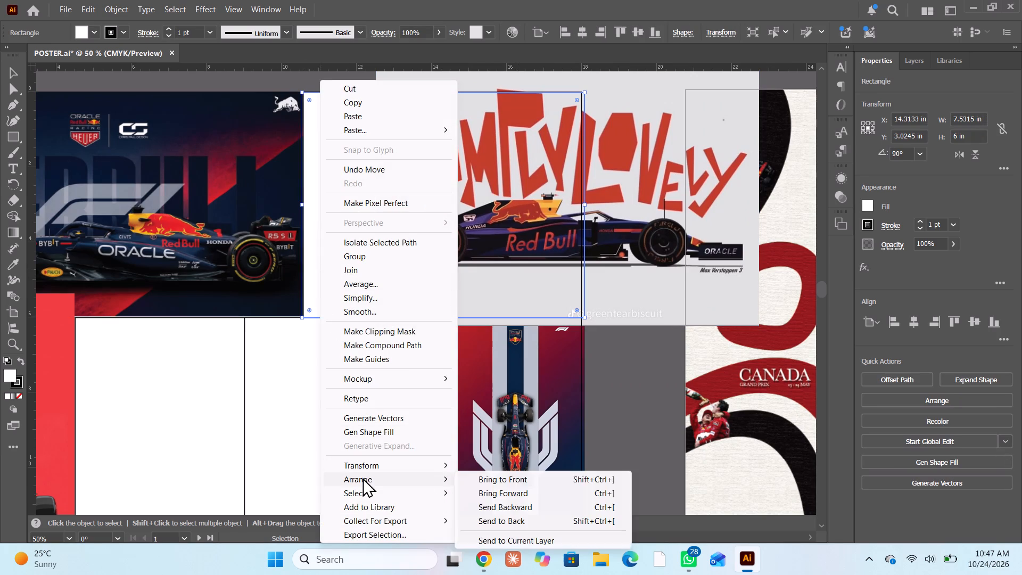
pyautogui.click(488, 481)
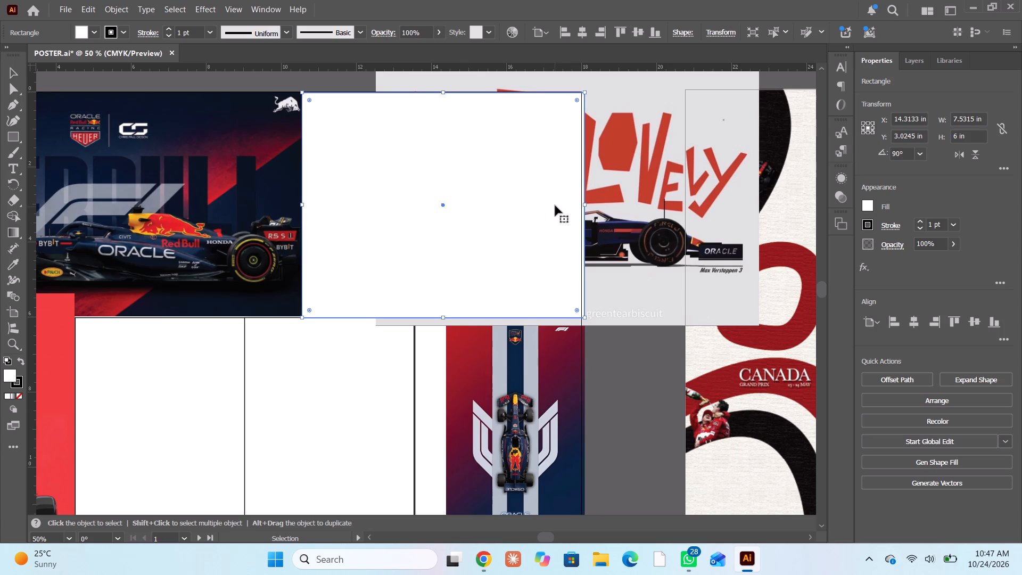
# Clip the red Simply Lovely image to the top-row cell rectangle with a clipping mask.
pyautogui.keyDown('shift'); pyautogui.click(656, 196); pyautogui.keyUp('shift')
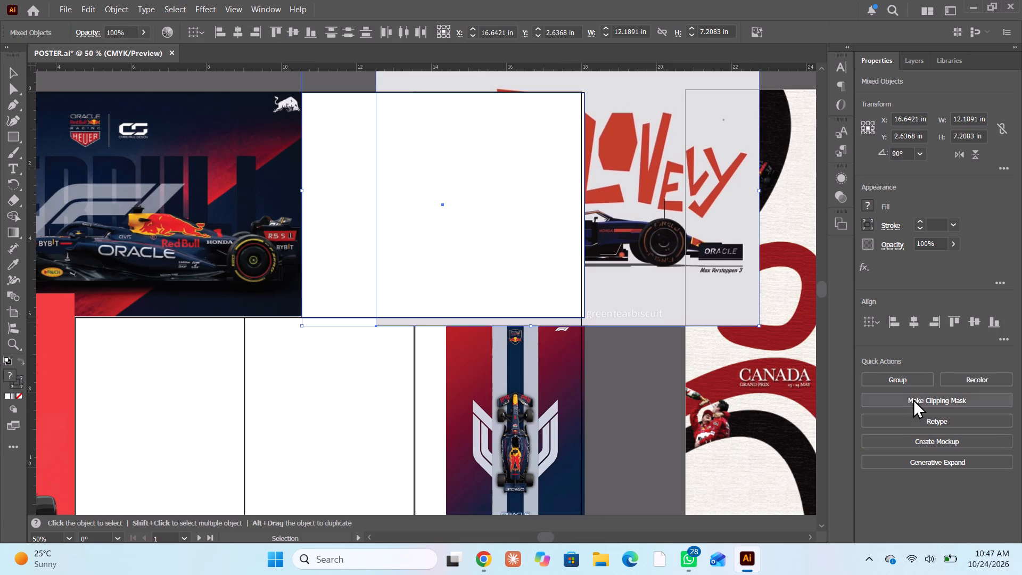
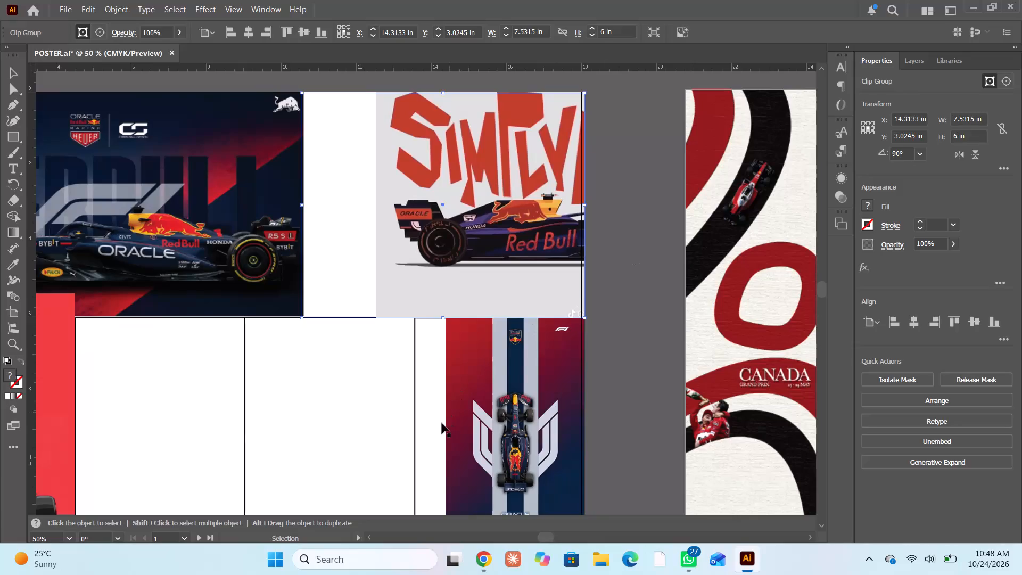
# Switch to Chrome and open the sticker folder inside the shared Print file folder on Google Drive.
pyautogui.click(483, 563)
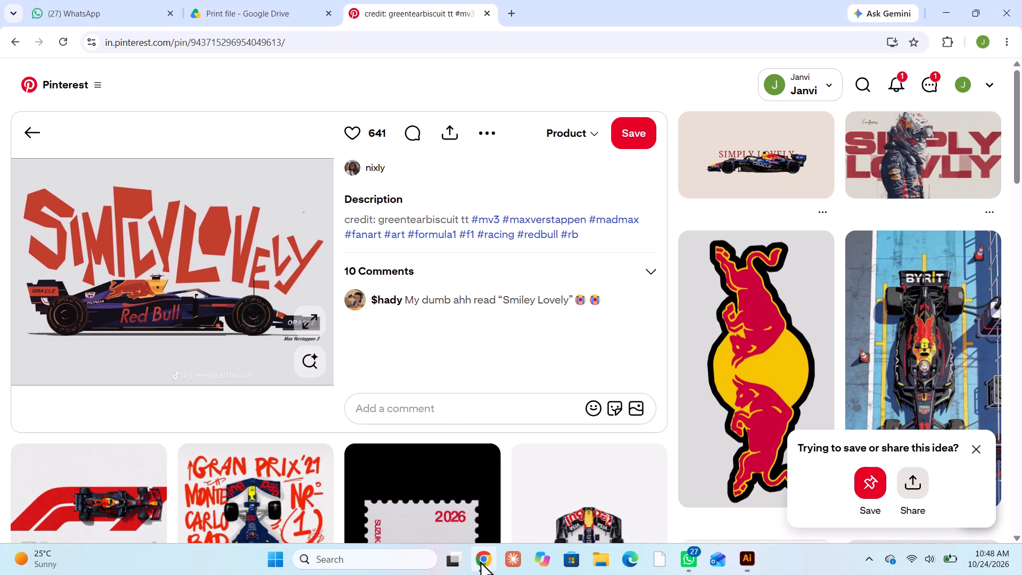
pyautogui.click(235, 7)
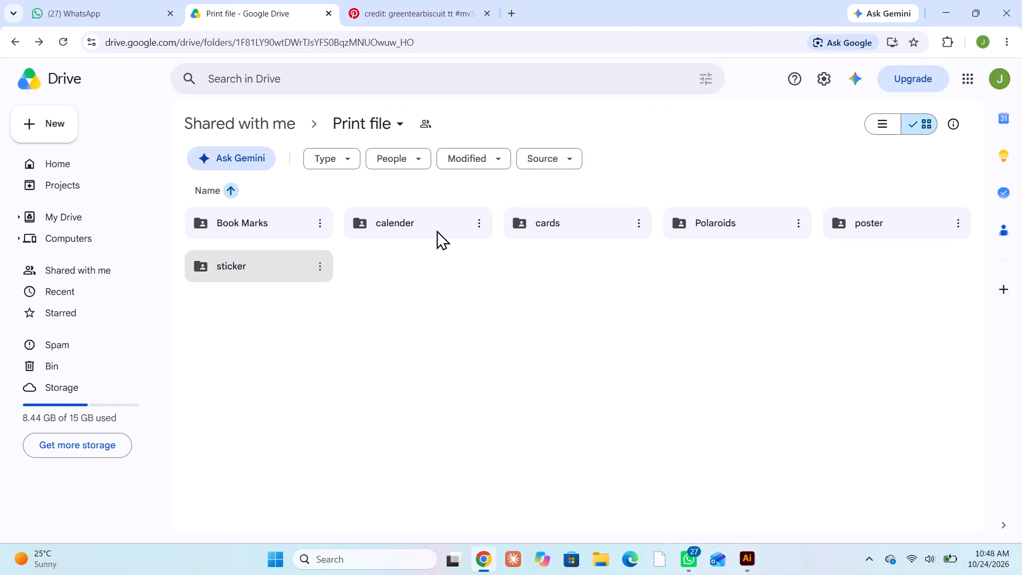
pyautogui.doubleClick(242, 264)
pyautogui.scroll(3, 398, 242)
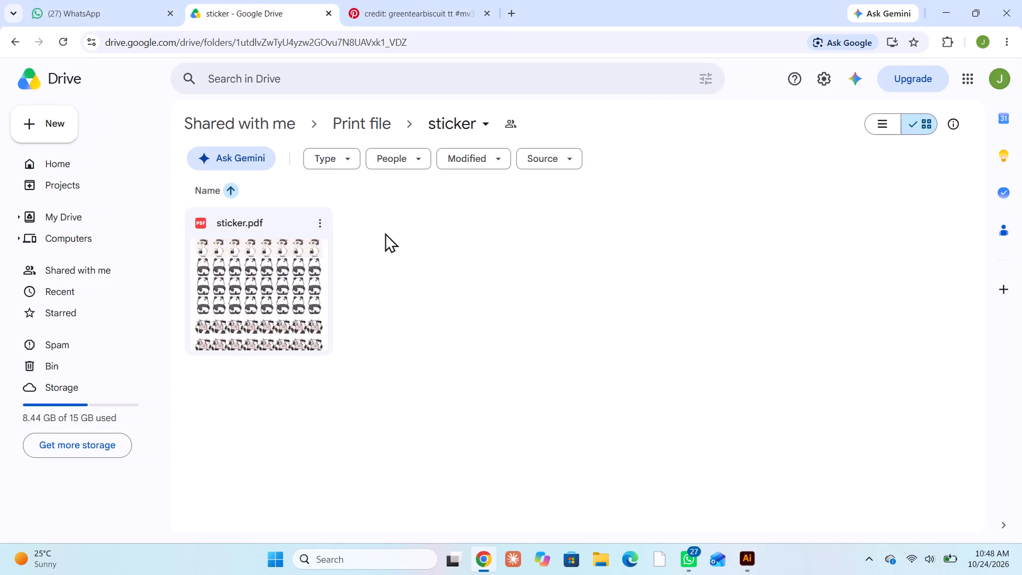
# Back in Illustrator, isolate the Simply Lovely clip group, shrink its image to about 8.51 by 6 in, and shift it to cover the cell.
pyautogui.click(745, 560)
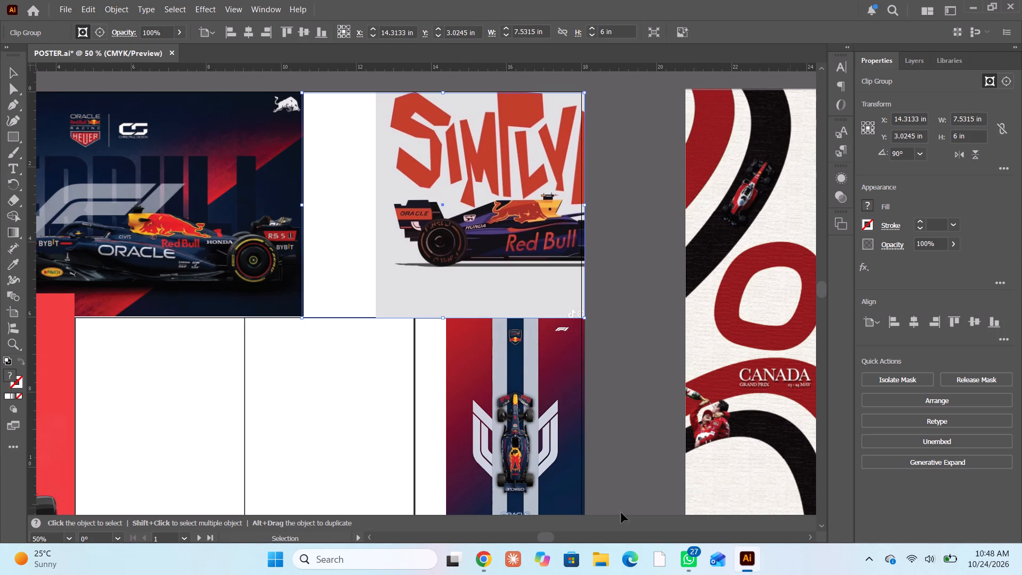
pyautogui.scroll(4, 442, 230)
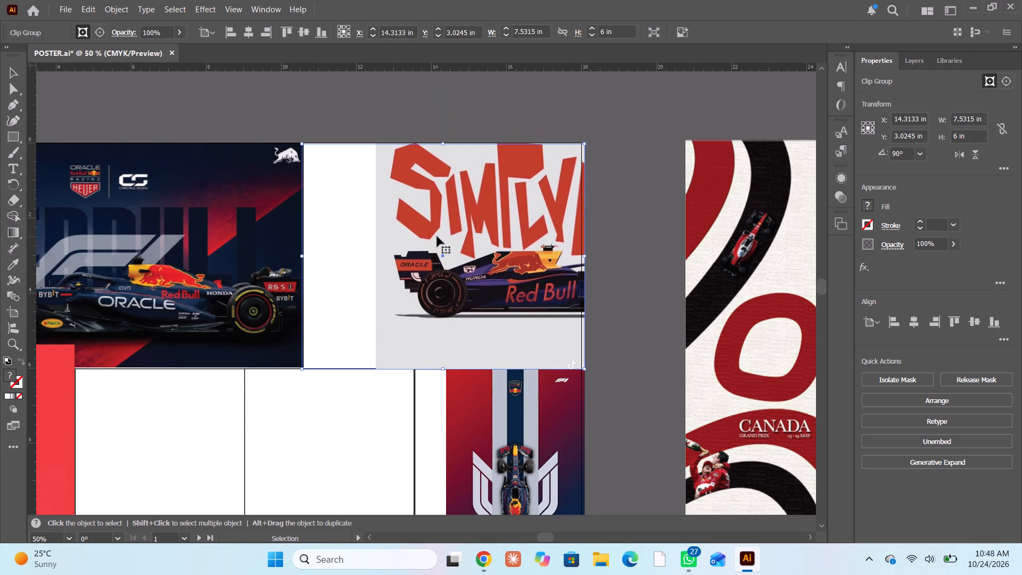
pyautogui.doubleClick(447, 255)
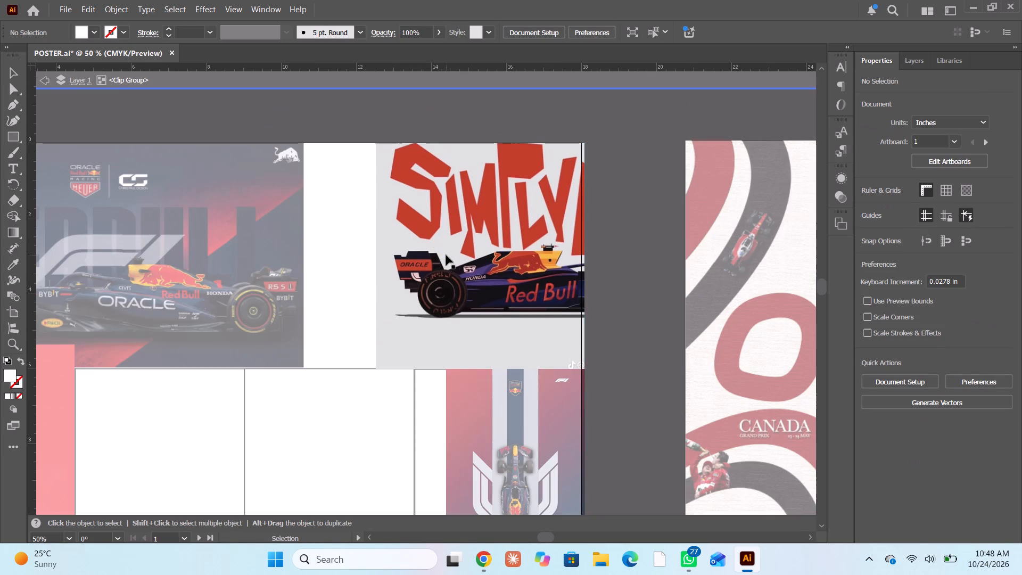
pyautogui.moveTo(456, 254); pyautogui.dragTo(368, 269)
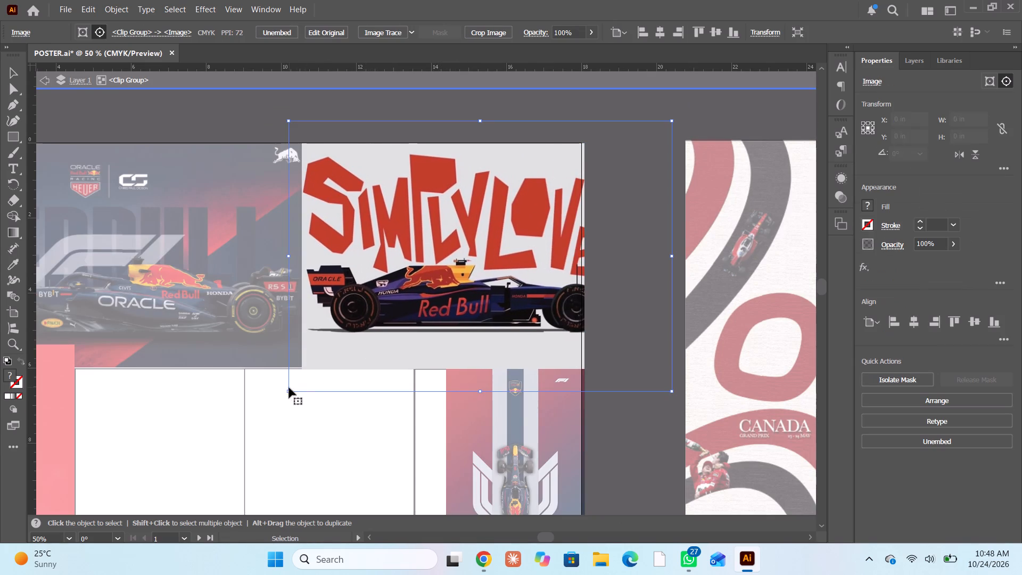
pyautogui.moveTo(286, 392); pyautogui.dragTo(329, 361)
pyautogui.moveTo(437, 288); pyautogui.dragTo(389, 314)
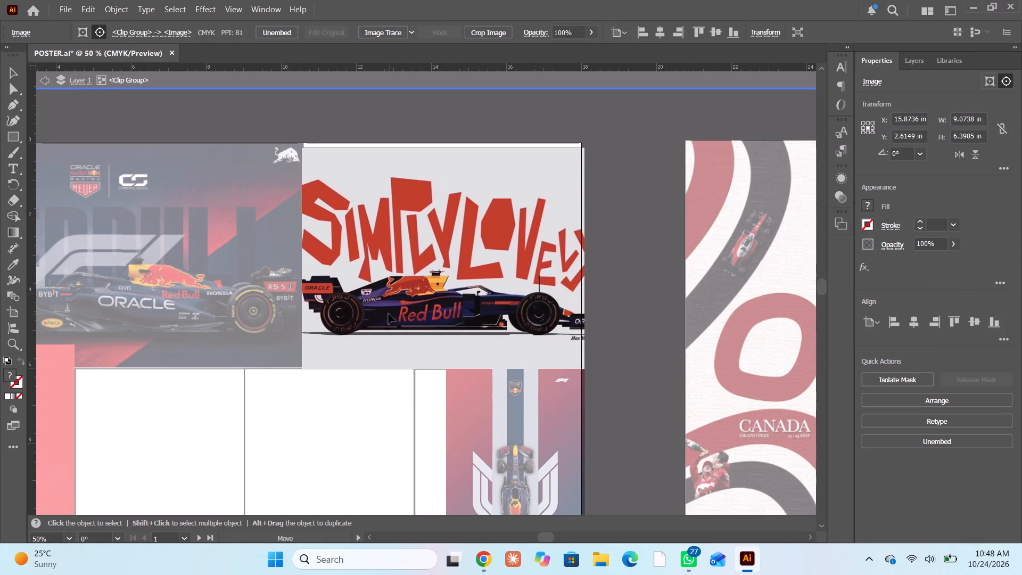
pyautogui.moveTo(389, 314); pyautogui.dragTo(394, 305)
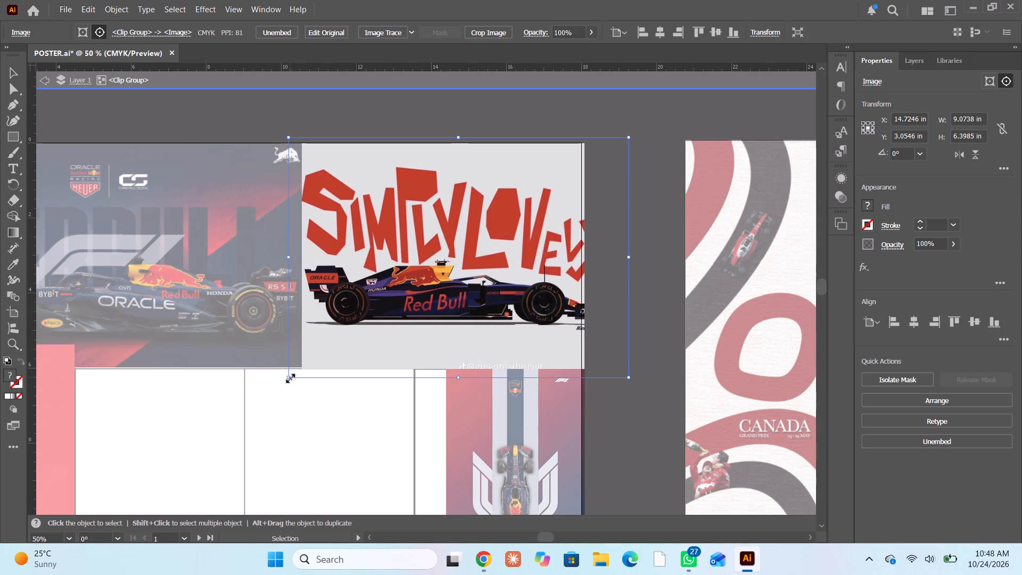
pyautogui.moveTo(289, 377); pyautogui.dragTo(306, 363)
pyautogui.moveTo(413, 287); pyautogui.dragTo(400, 292)
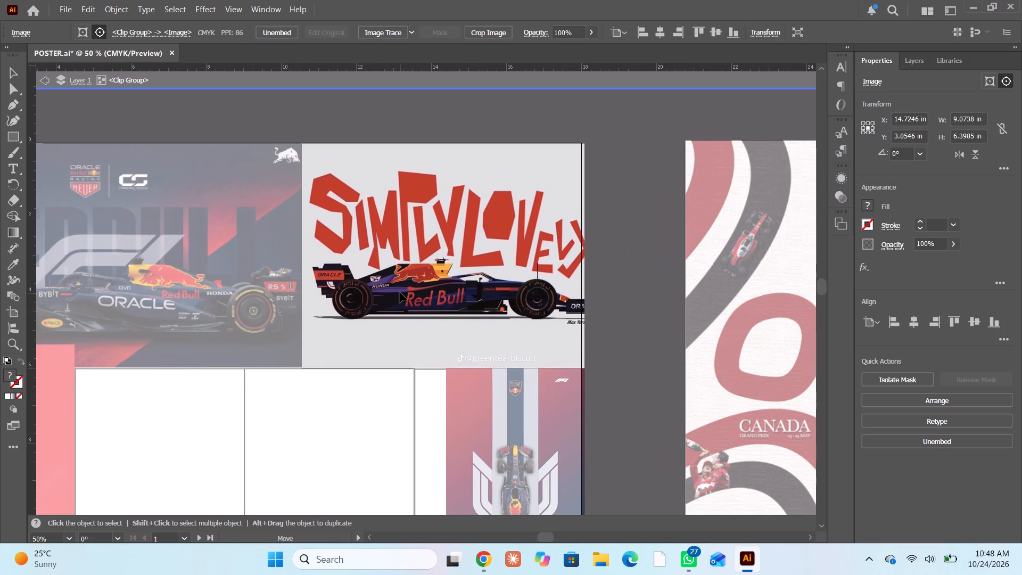
pyautogui.moveTo(400, 292); pyautogui.dragTo(390, 292)
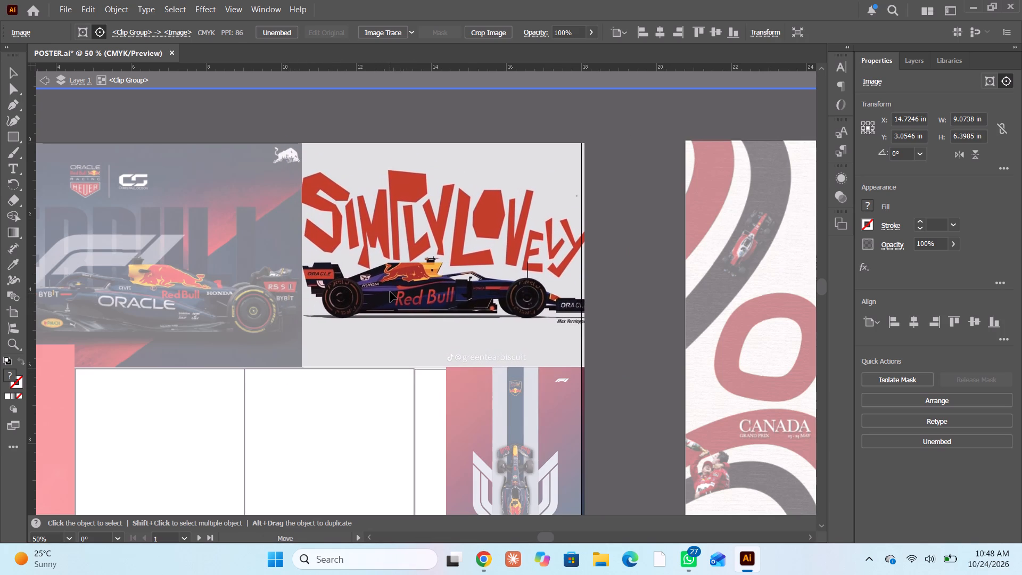
pyautogui.moveTo(390, 292); pyautogui.dragTo(394, 291)
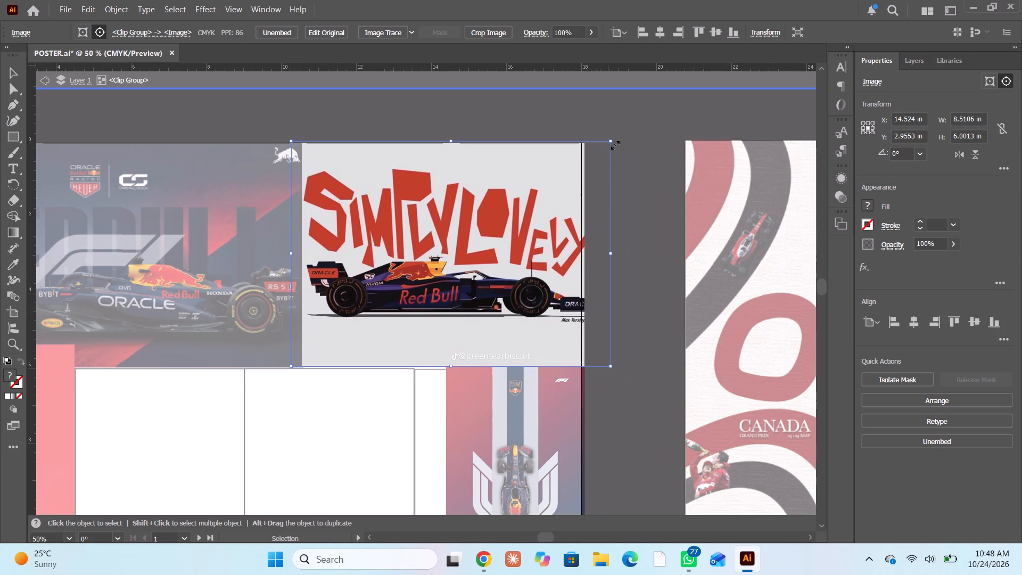
# Scale the Simply Lovely image down to about 7.32 by 5.16 in so the full design fits the cell width.
pyautogui.keyDown('shift'); pyautogui.moveTo(611, 142); pyautogui.dragTo(580, 154); pyautogui.keyUp('shift')
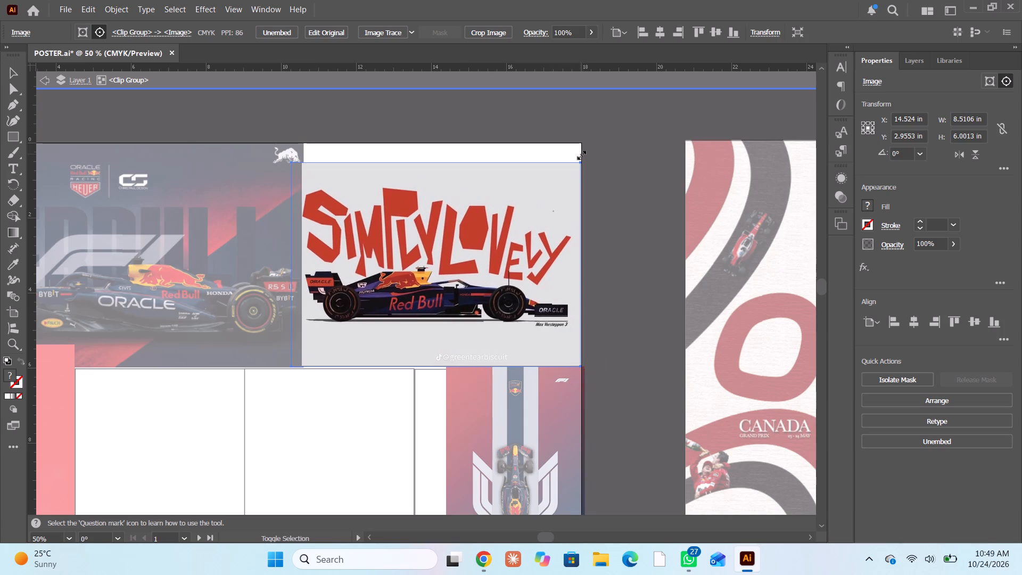
pyautogui.keyDown('shift'); pyautogui.moveTo(580, 154); pyautogui.dragTo(584, 152); pyautogui.keyUp('shift')
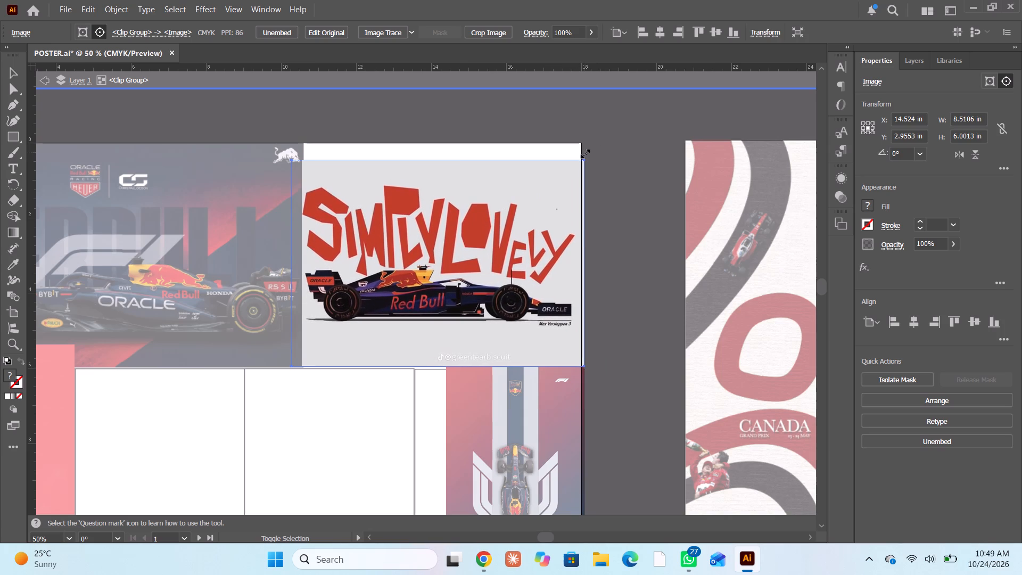
pyautogui.keyDown('shift'); pyautogui.moveTo(584, 152); pyautogui.dragTo(580, 154); pyautogui.keyUp('shift')
pyautogui.moveTo(293, 162); pyautogui.dragTo(295, 160)
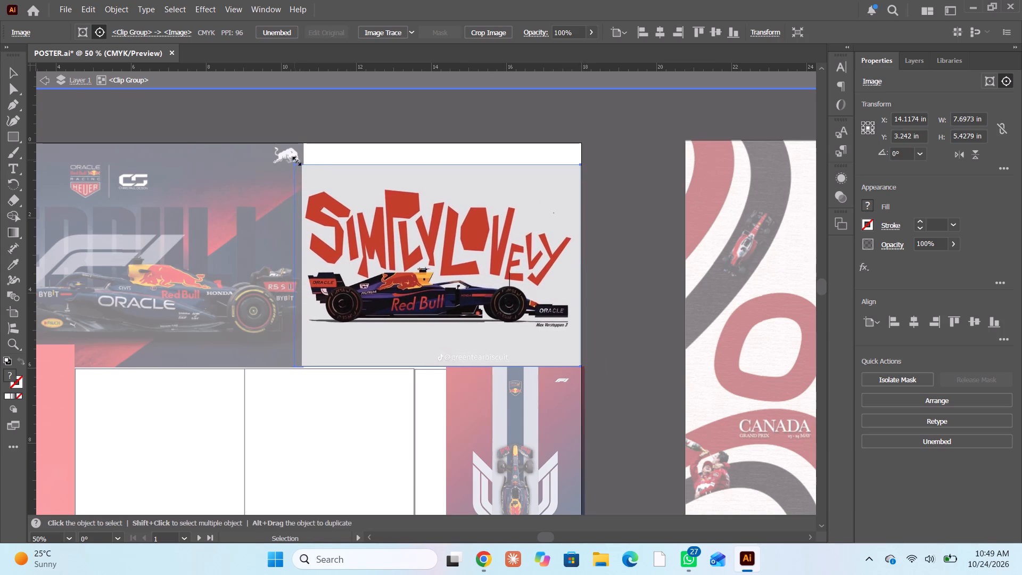
pyautogui.moveTo(295, 160); pyautogui.dragTo(306, 159)
# Align the Simply Lovely image with the cell's top edge, enlarge it to about 7.39 by 5.21 in, and leave the clip group.
pyautogui.moveTo(400, 236); pyautogui.dragTo(397, 251)
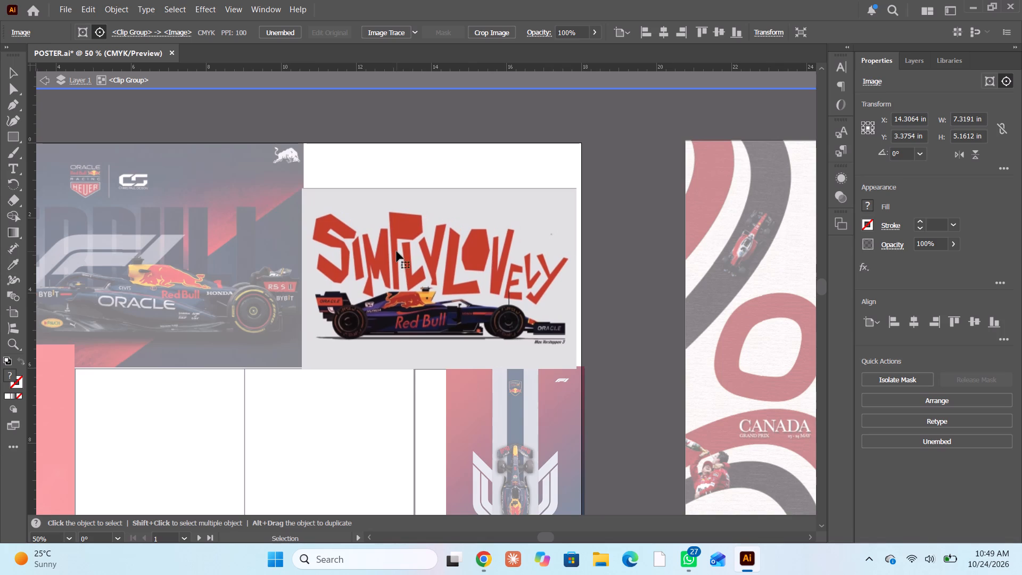
pyautogui.moveTo(406, 263); pyautogui.dragTo(410, 218)
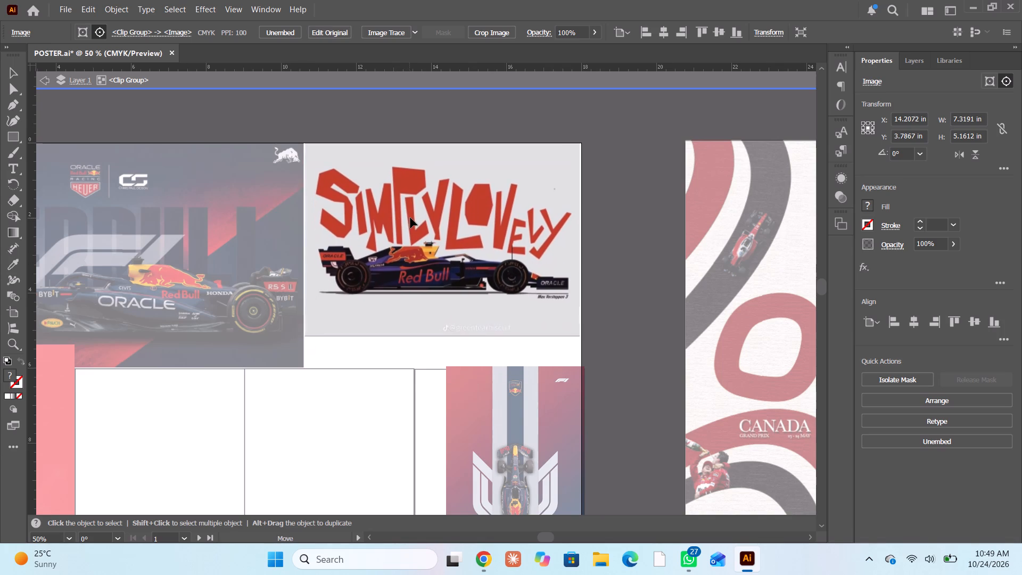
pyautogui.moveTo(410, 218); pyautogui.dragTo(412, 218)
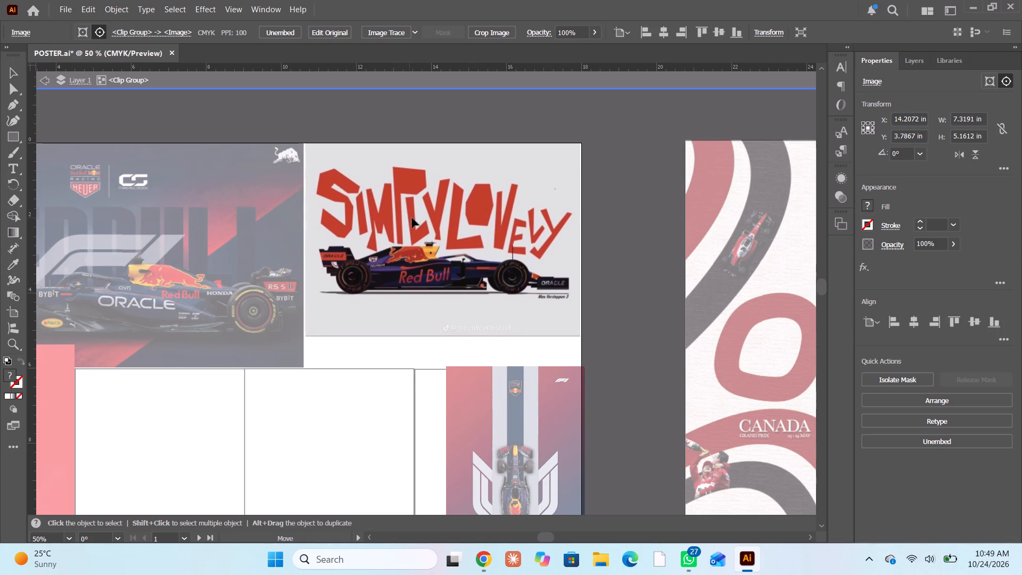
pyautogui.moveTo(412, 218); pyautogui.dragTo(411, 219)
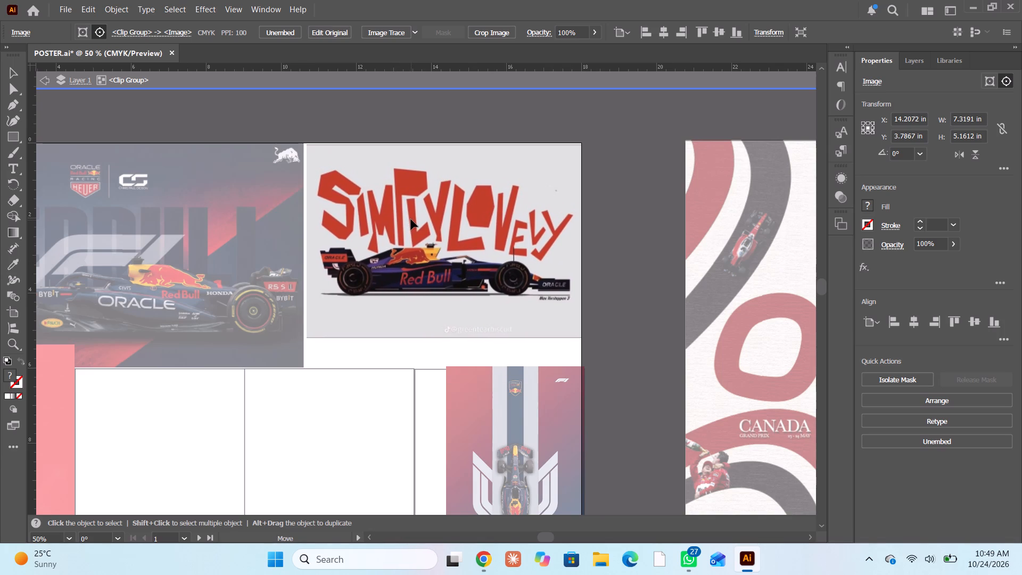
pyautogui.moveTo(411, 219); pyautogui.dragTo(410, 218)
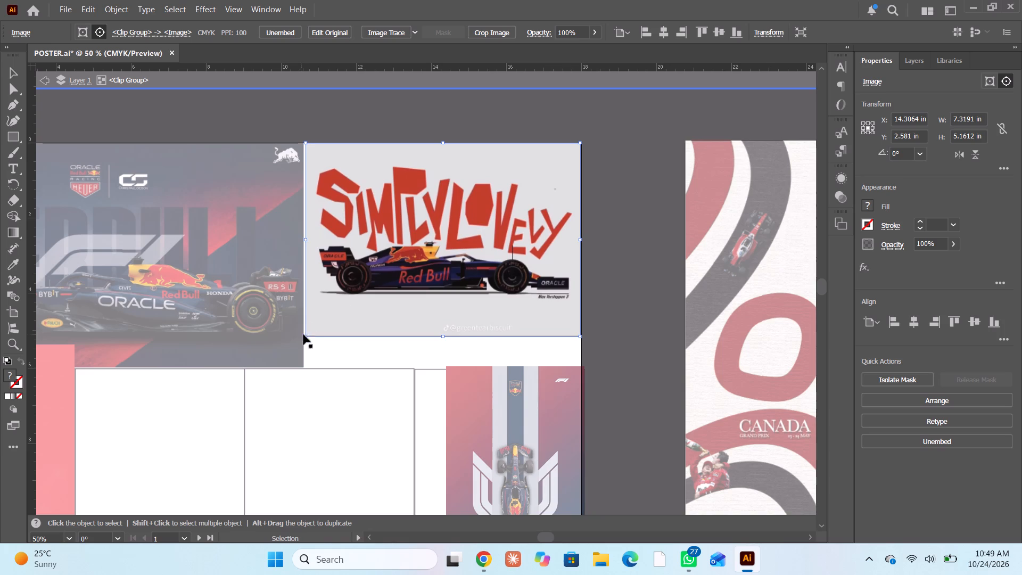
pyautogui.click(306, 335)
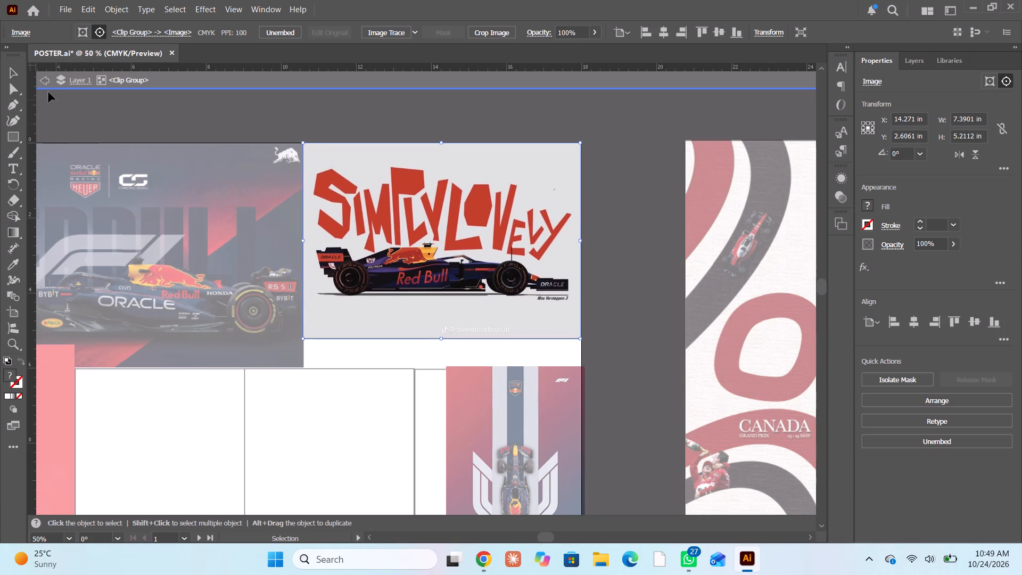
pyautogui.click(46, 83)
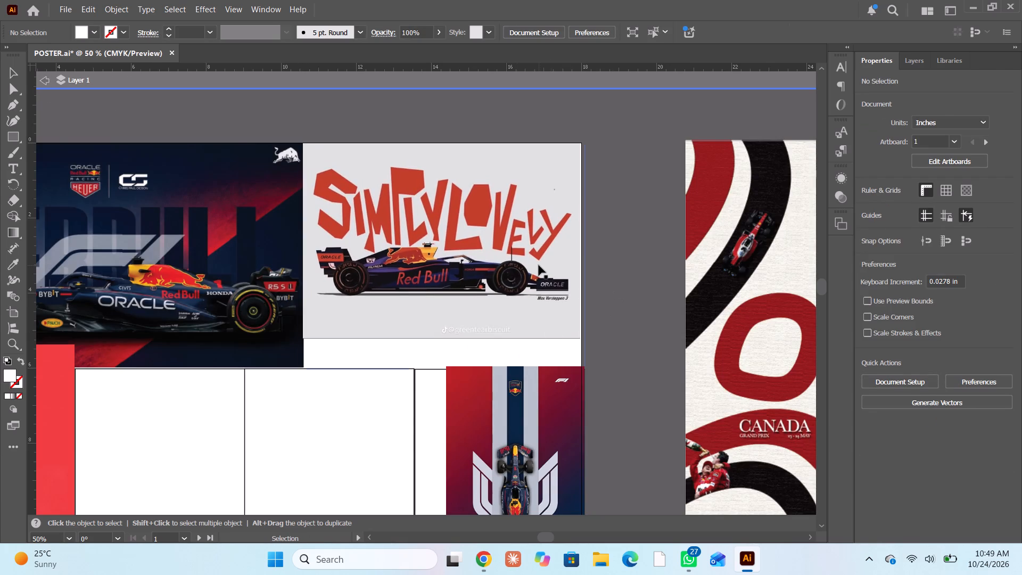
# Reopen the clip group, enlarge the Simply Lovely image to about 7.43 by 5.24 in to meet the artboard edge, and exit isolation.
pyautogui.click(539, 265)
pyautogui.doubleClick(539, 226)
pyautogui.click(504, 231)
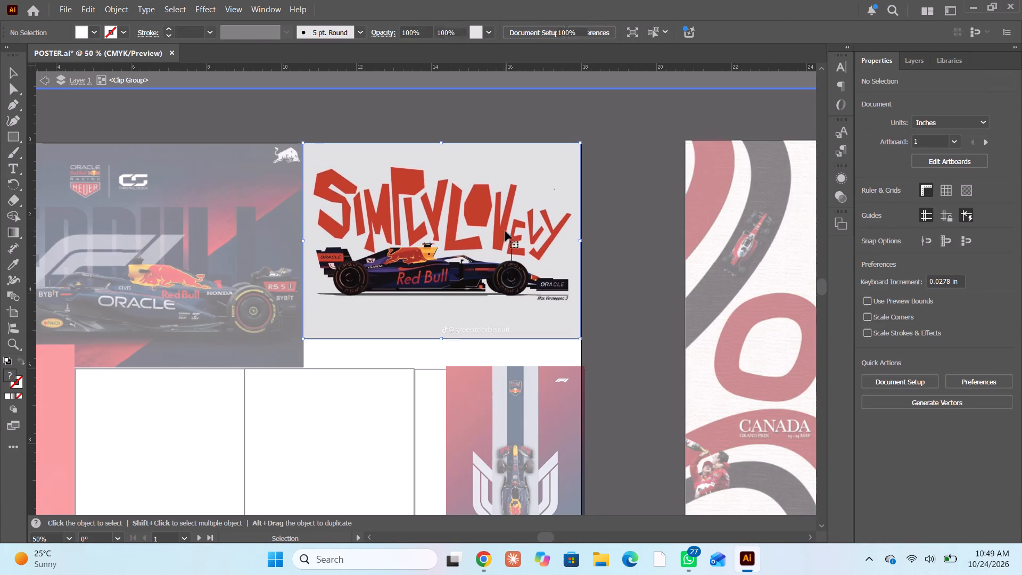
pyautogui.keyDown('shift'); pyautogui.moveTo(579, 340); pyautogui.dragTo(582, 344); pyautogui.keyUp('shift')
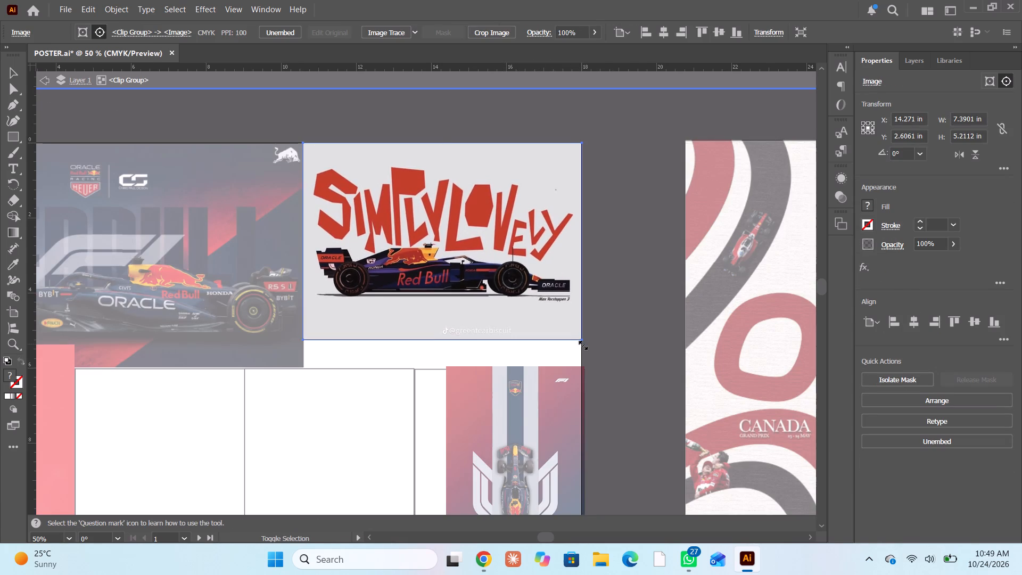
pyautogui.keyDown('shift'); pyautogui.moveTo(582, 344); pyautogui.dragTo(582, 345); pyautogui.keyUp('shift')
pyautogui.click(43, 86)
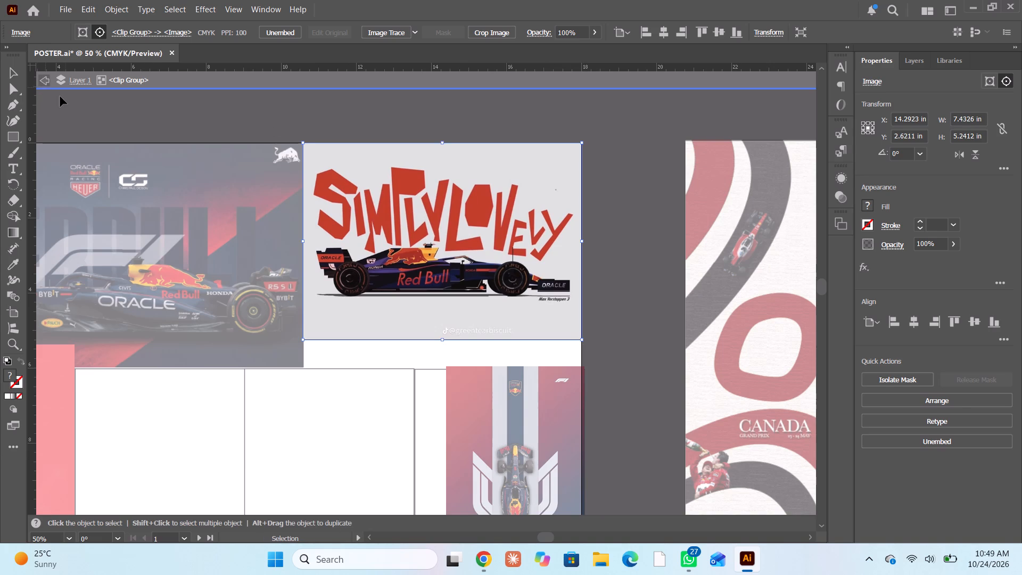
pyautogui.click(66, 100)
pyautogui.click(45, 85)
pyautogui.click(95, 104)
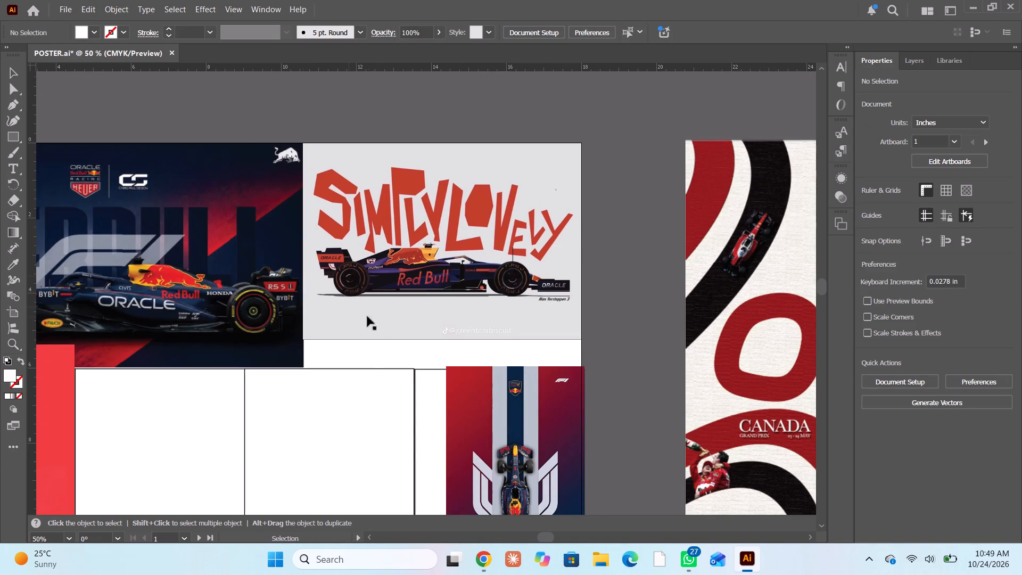
# Move the vertical Red Bull top-view car poster off the second-row cell to the space outside the artboard.
pyautogui.click(365, 365)
pyautogui.click(359, 371)
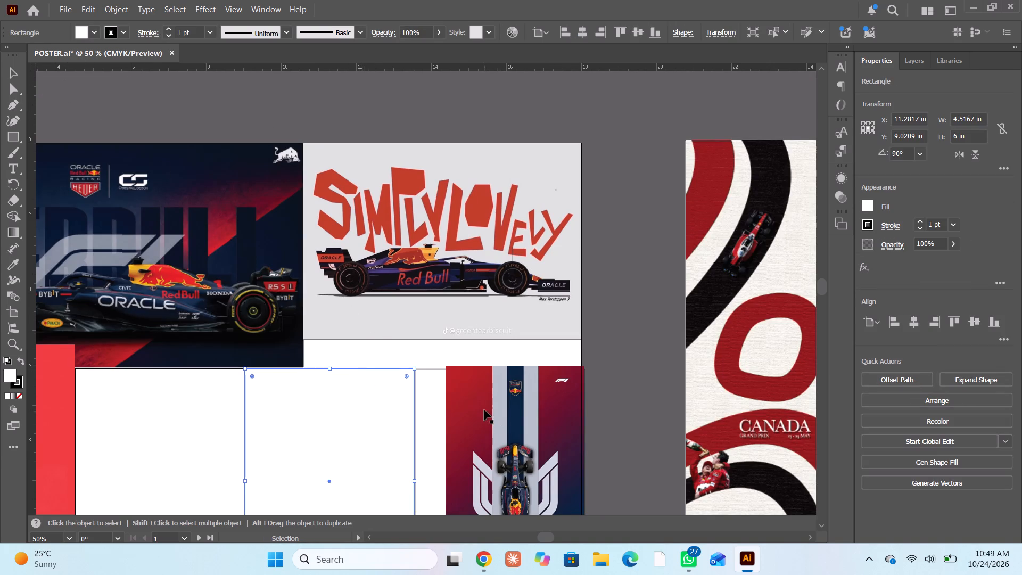
pyautogui.moveTo(500, 417); pyautogui.dragTo(650, 128)
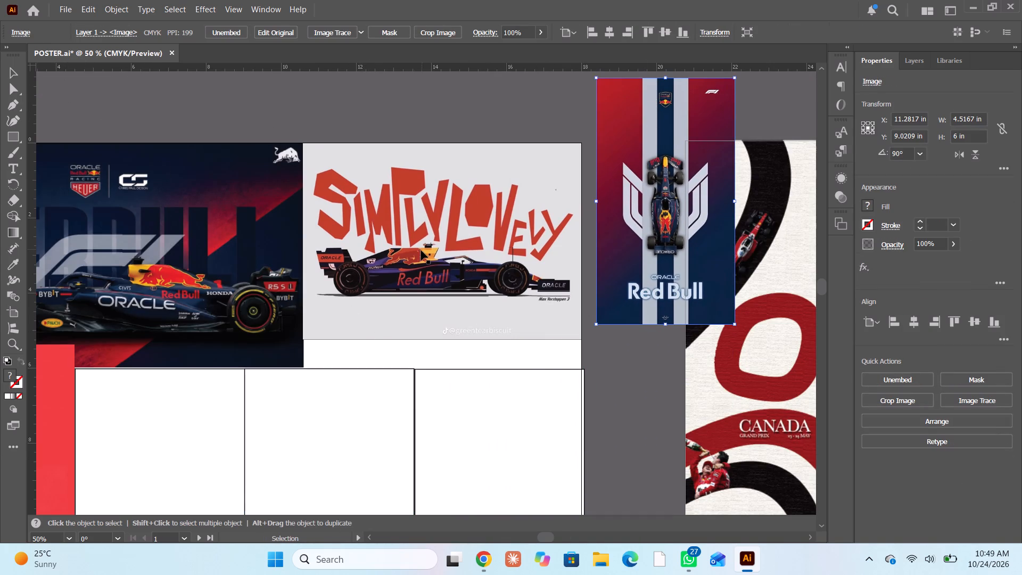
# Extend the second row's rightmost cell rectangle upward to the Simply Lovely image's bottom edge, making it about 6.77 in tall.
pyautogui.click(471, 415)
pyautogui.moveTo(500, 368); pyautogui.dragTo(502, 360)
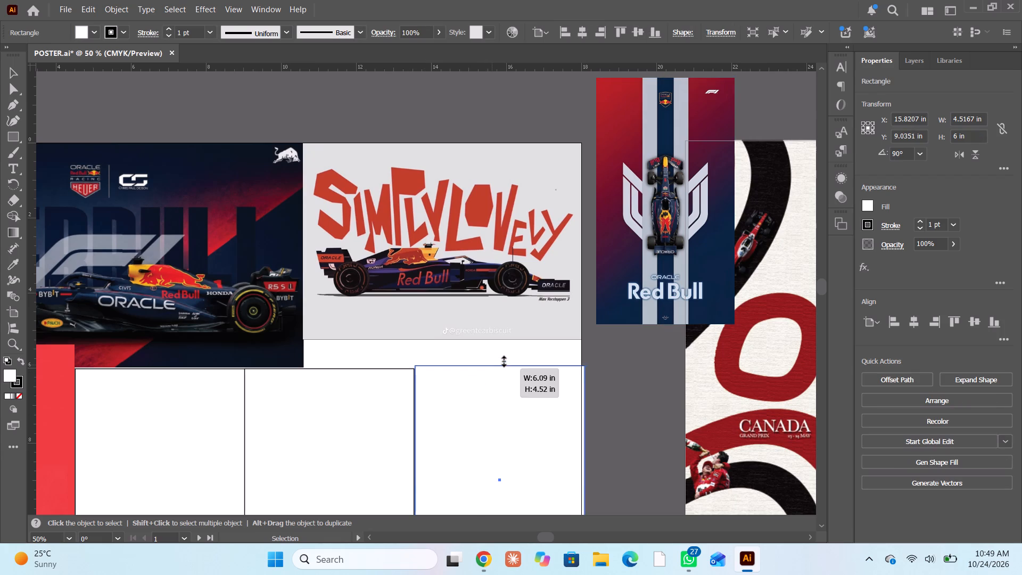
pyautogui.moveTo(502, 360); pyautogui.dragTo(508, 340)
# Delete the middle empty cell rectangle in the second row.
pyautogui.scroll(-5, 459, 387)
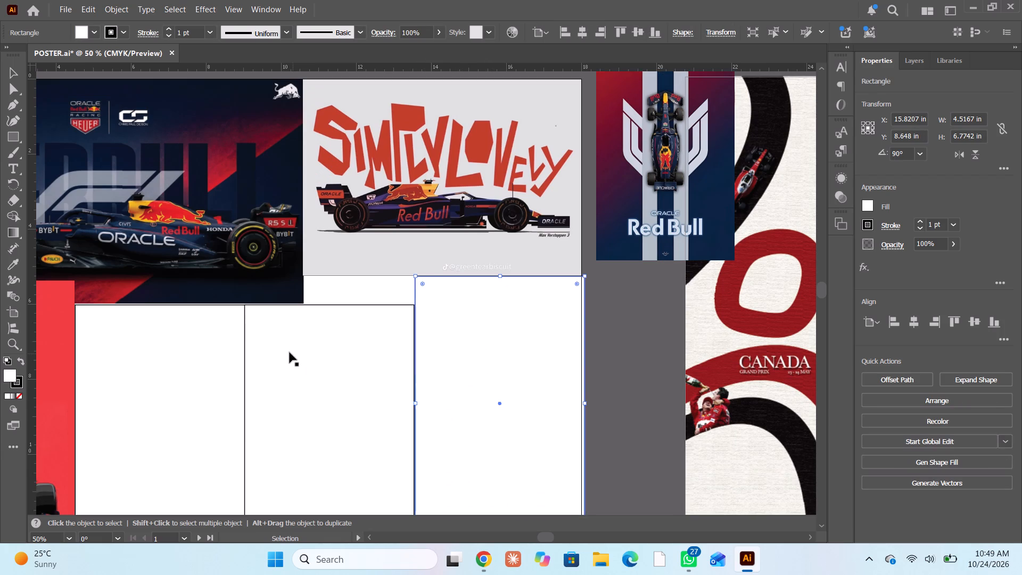
pyautogui.click(315, 351)
pyautogui.press('Delete')
# Resize the second row's rightmost cell rectangle to about 7.43 by 7.16 in, fitting the Simply Lovely image's width and overlapping its lower edge.
pyautogui.click(446, 375)
pyautogui.scroll(-2, 447, 374)
pyautogui.moveTo(414, 376); pyautogui.dragTo(310, 374)
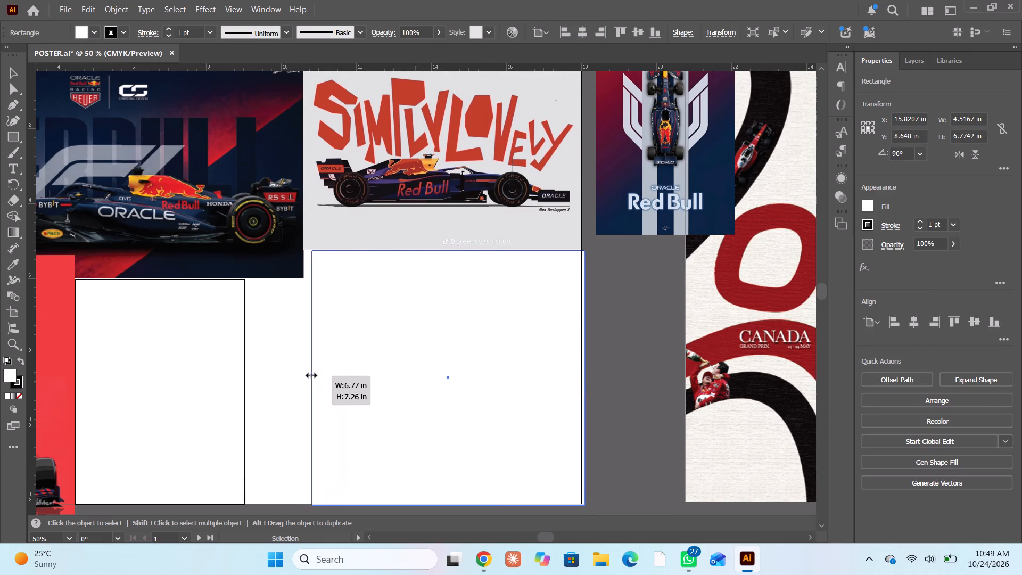
pyautogui.moveTo(310, 374); pyautogui.dragTo(302, 376)
pyautogui.moveTo(442, 251); pyautogui.dragTo(444, 241)
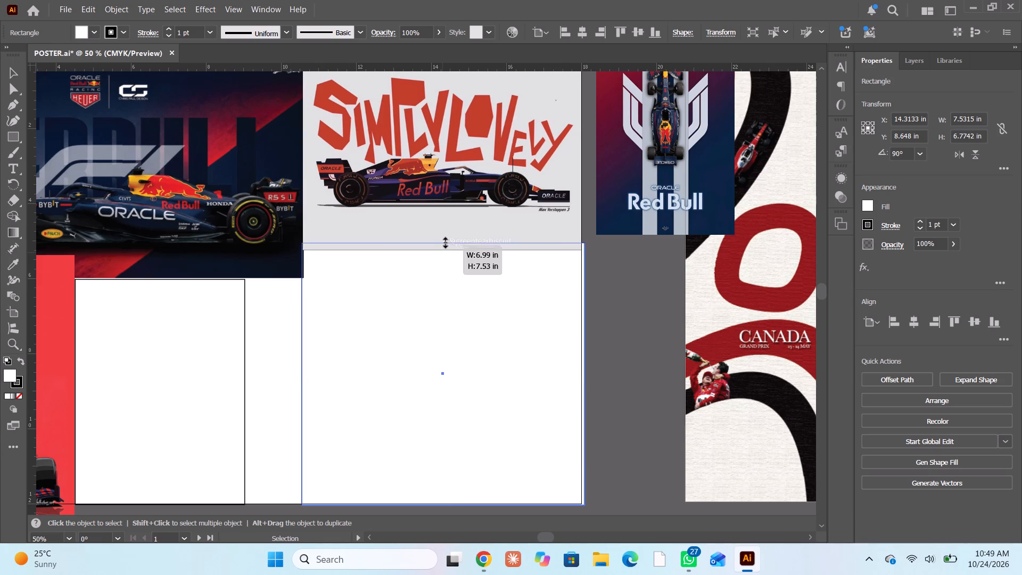
pyautogui.moveTo(444, 241); pyautogui.dragTo(445, 236)
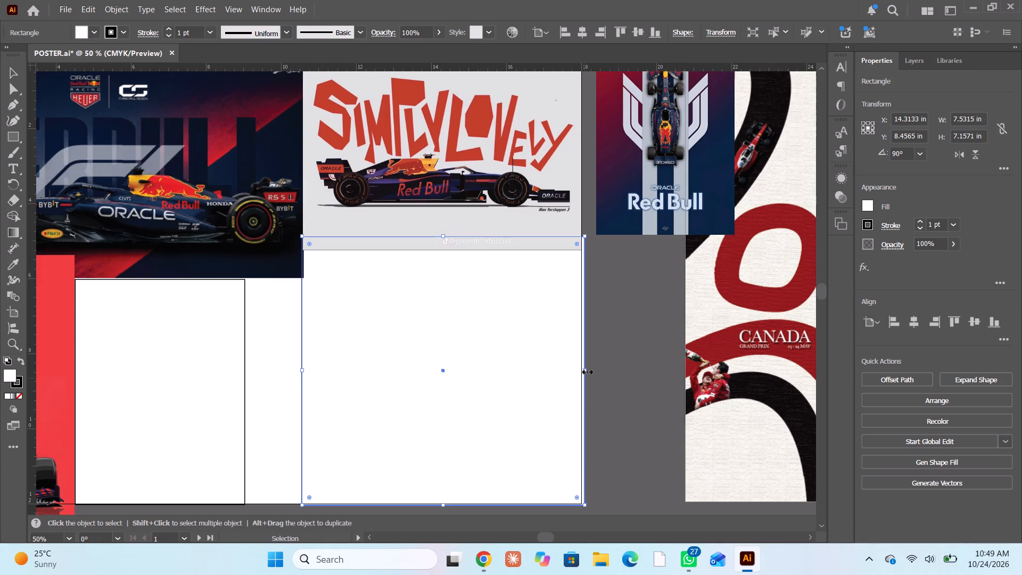
pyautogui.click(586, 371)
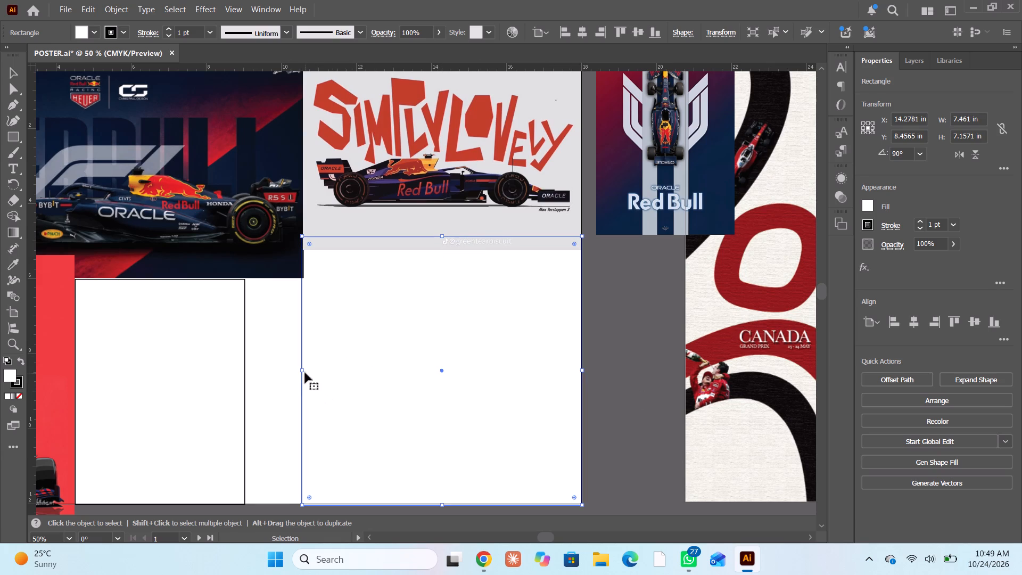
pyautogui.click(301, 372)
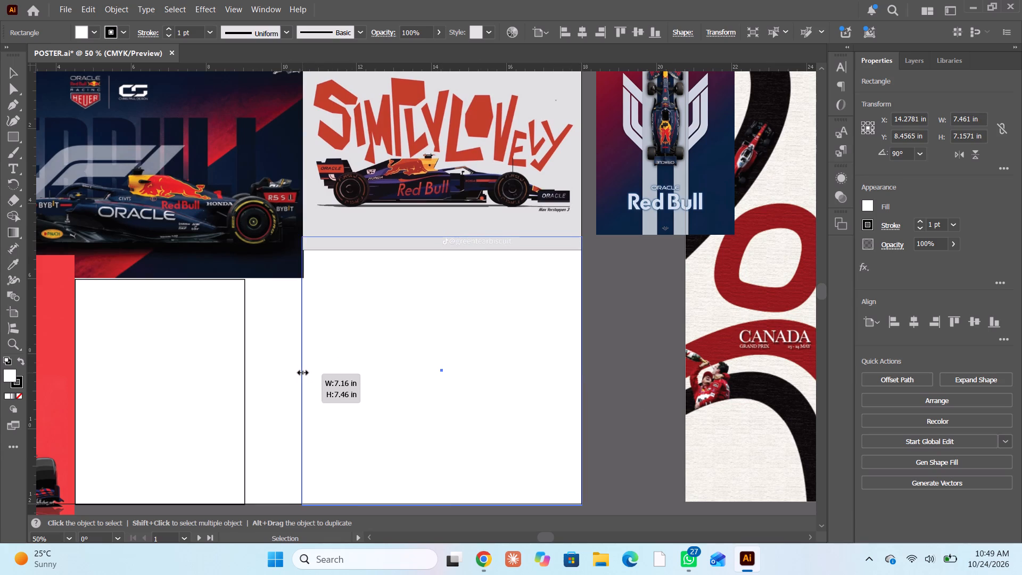
# Move the red Red Bull Racing poster and the top-view car poster off the second-row cells to the space below the artboard.
pyautogui.scroll(-3, 327, 361)
pyautogui.scroll(-3, 363, 407)
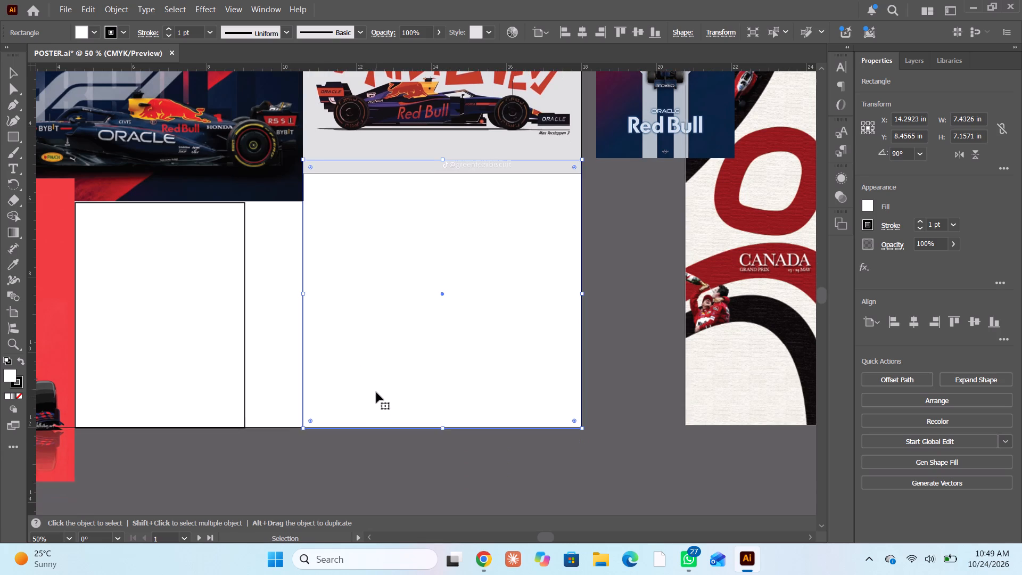
pyautogui.keyDown('alt'); pyautogui.scroll(-3, 376, 385); pyautogui.keyUp('alt')
pyautogui.keyDown('alt'); pyautogui.scroll(1, 365, 380); pyautogui.keyUp('alt')
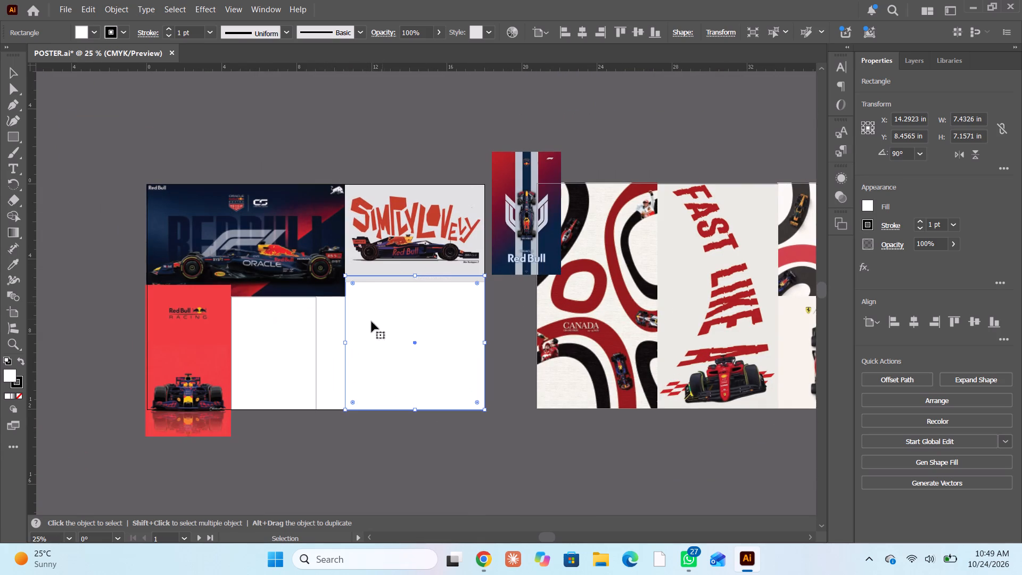
pyautogui.moveTo(195, 368); pyautogui.dragTo(404, 374)
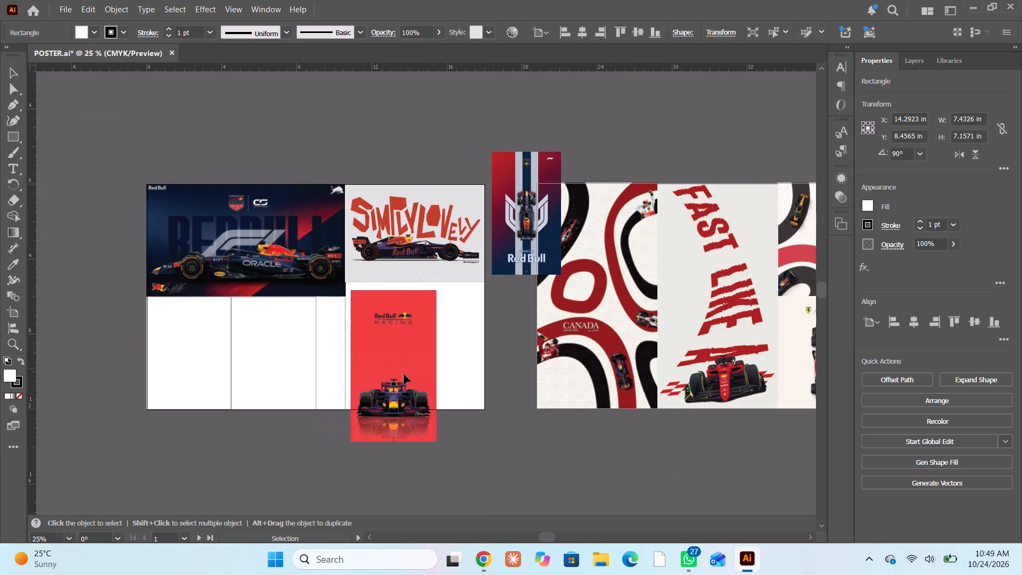
pyautogui.moveTo(404, 374); pyautogui.dragTo(209, 374)
pyautogui.moveTo(534, 227); pyautogui.dragTo(376, 367)
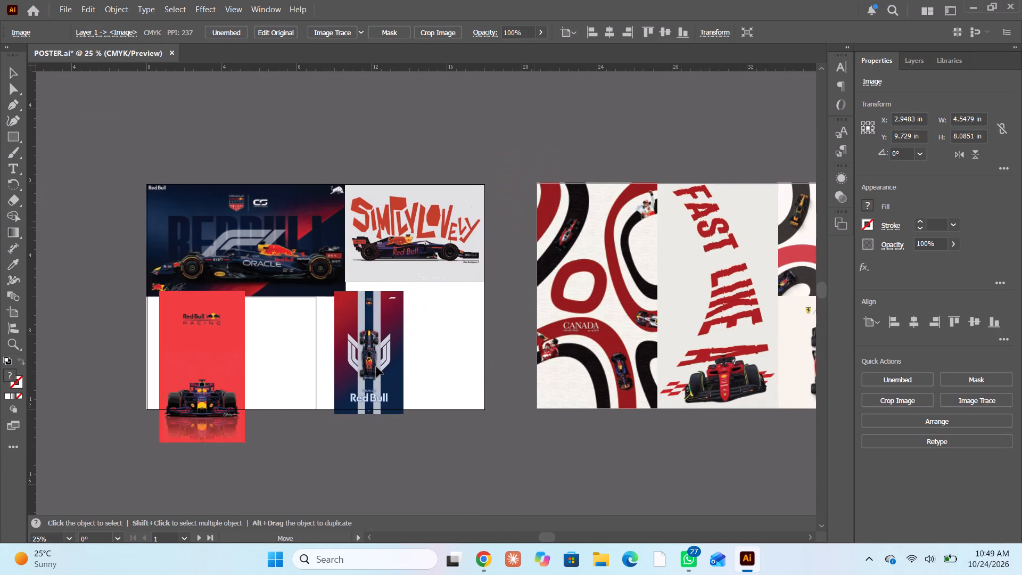
pyautogui.moveTo(376, 367); pyautogui.dragTo(388, 463)
pyautogui.click(451, 339)
pyautogui.scroll(-4, 443, 339)
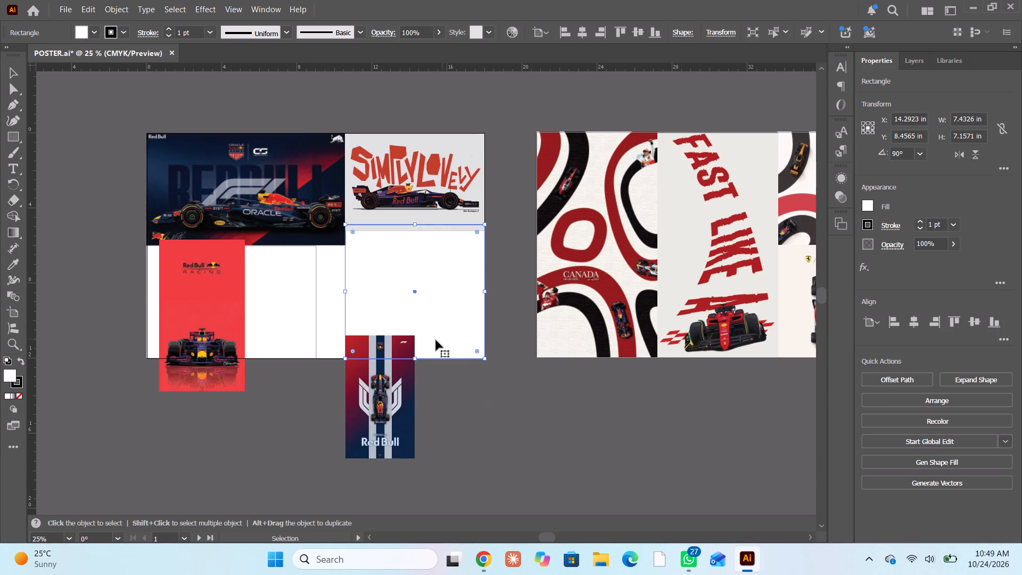
pyautogui.moveTo(385, 433); pyautogui.dragTo(315, 528)
pyautogui.click(337, 291)
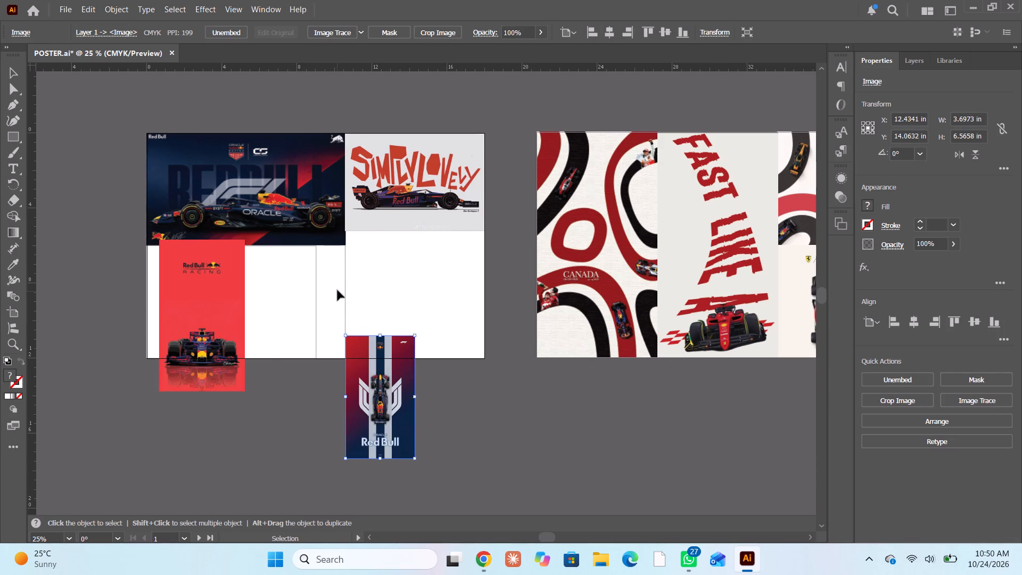
pyautogui.click(322, 300)
pyautogui.moveTo(205, 305); pyautogui.dragTo(136, 471)
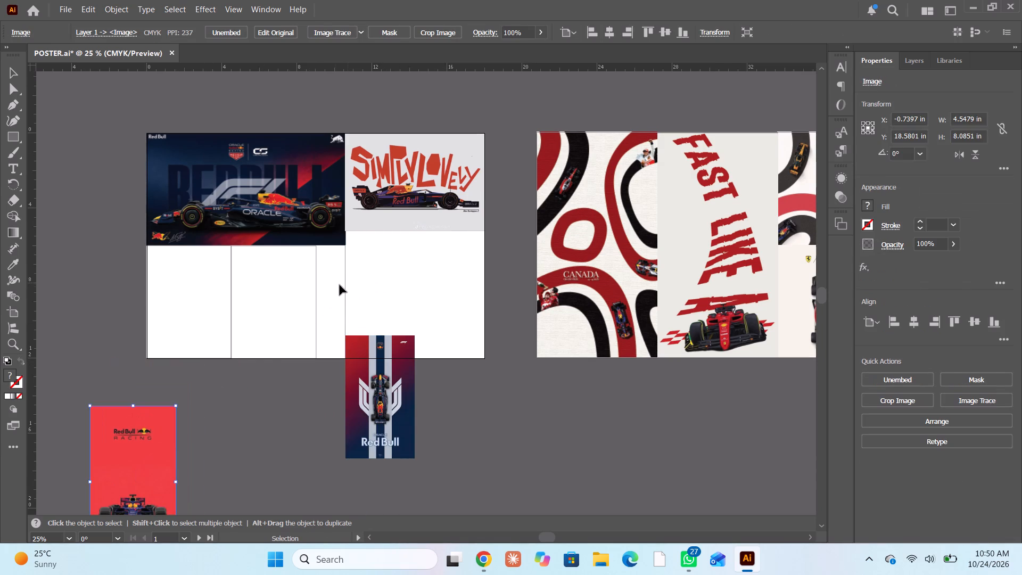
# Widen the two remaining left second-row cell rectangles together to about 5.27 in each, closing the gap to the rightmost cell.
pyautogui.click(318, 293)
pyautogui.click(308, 296)
pyautogui.click(320, 285)
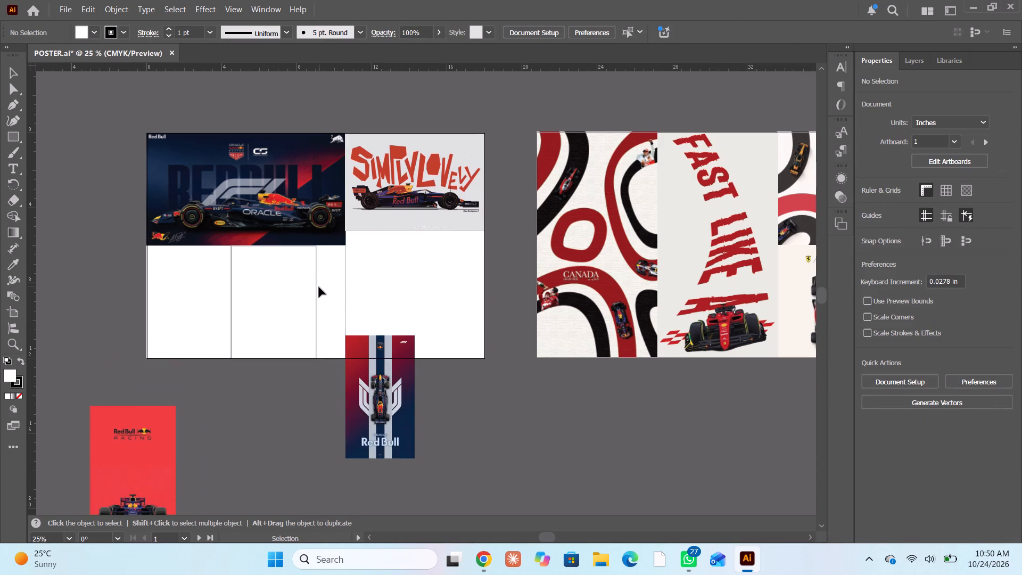
pyautogui.click(328, 282)
pyautogui.moveTo(322, 415); pyautogui.dragTo(336, 333)
pyautogui.click(273, 337)
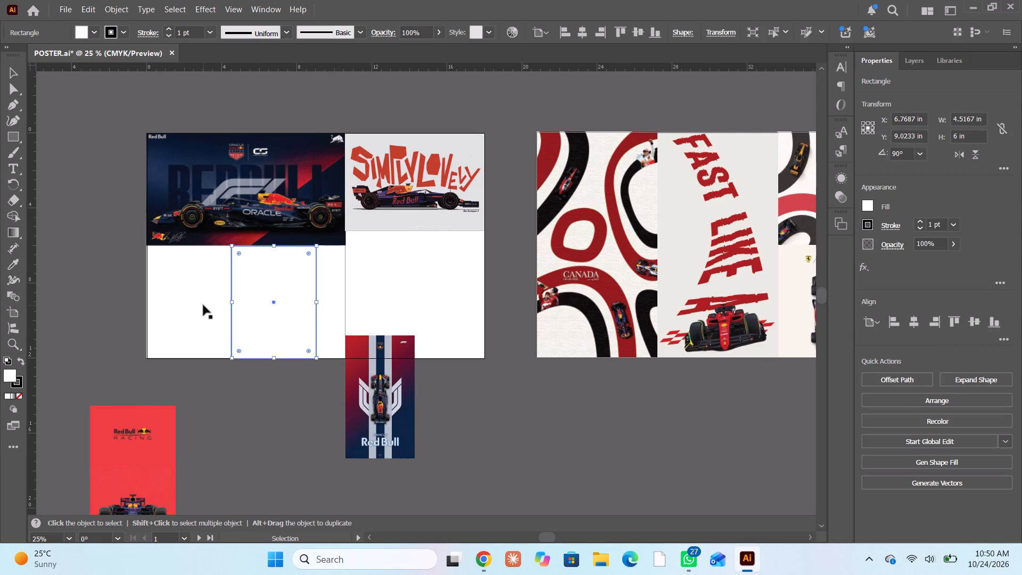
pyautogui.keyDown('shift'); pyautogui.click(203, 305); pyautogui.keyUp('shift')
pyautogui.moveTo(316, 302); pyautogui.dragTo(341, 298)
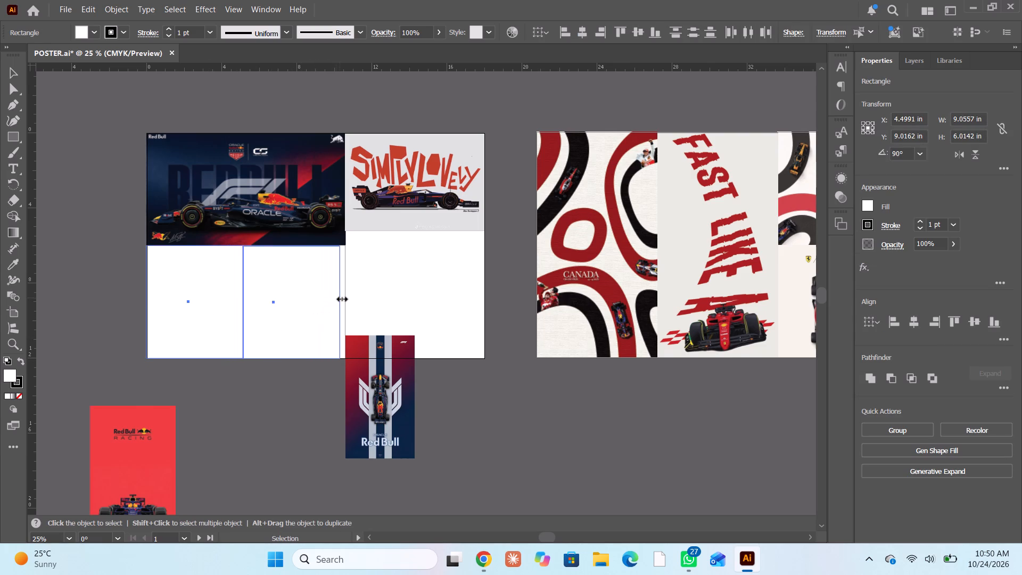
pyautogui.moveTo(341, 298); pyautogui.dragTo(345, 295)
pyautogui.click(256, 420)
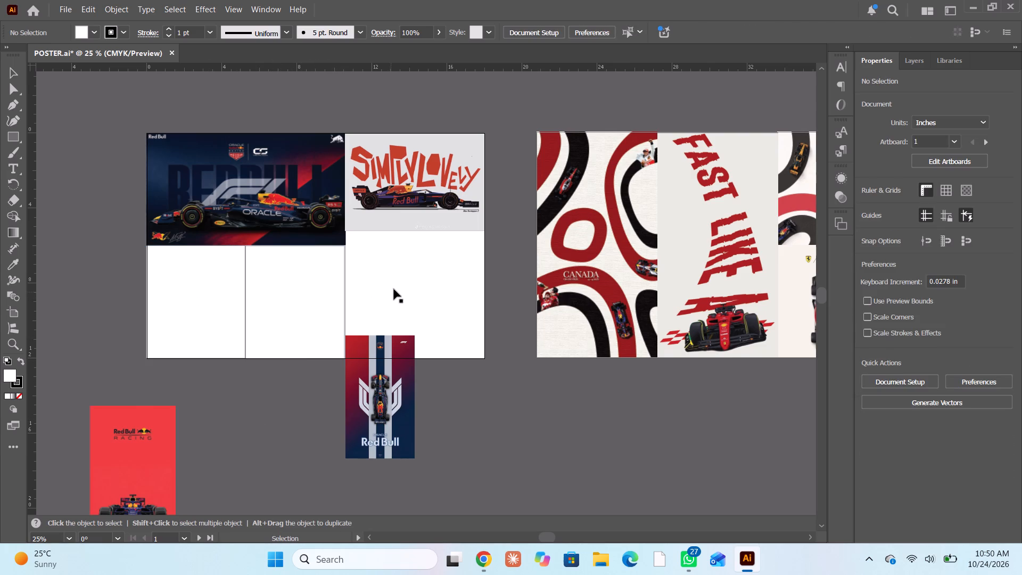
# Bring the second row's rightmost cell rectangle to the front, over the Simply Lovely image's lower edge.
pyautogui.click(398, 286)
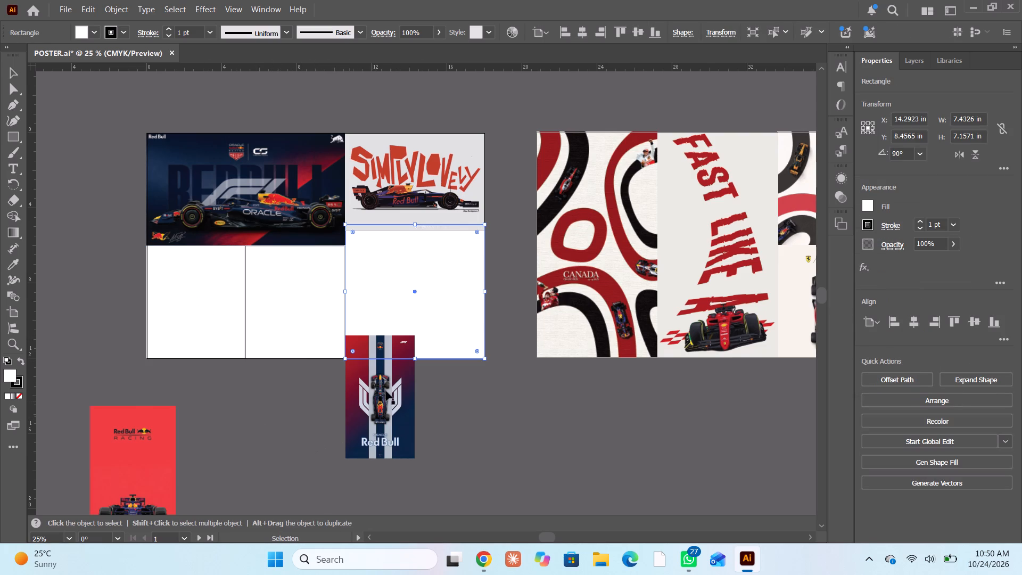
pyautogui.rightClick(456, 291)
pyautogui.click(487, 478)
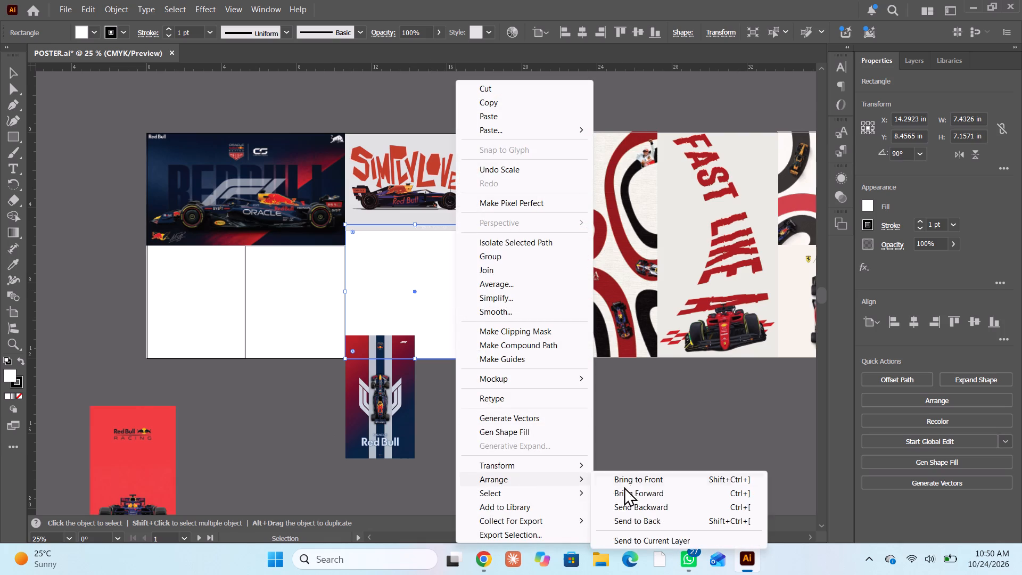
pyautogui.click(631, 477)
pyautogui.click(520, 440)
# Move the top-view Red Bull car poster completely clear of the artboard's bottom edge.
pyautogui.moveTo(374, 411); pyautogui.dragTo(357, 445)
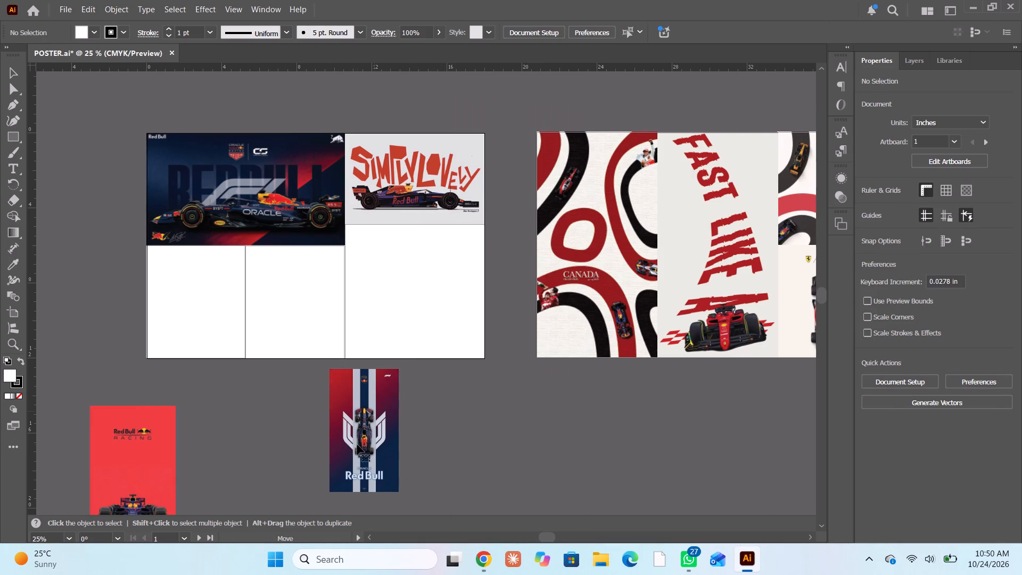
pyautogui.moveTo(357, 445); pyautogui.dragTo(358, 445)
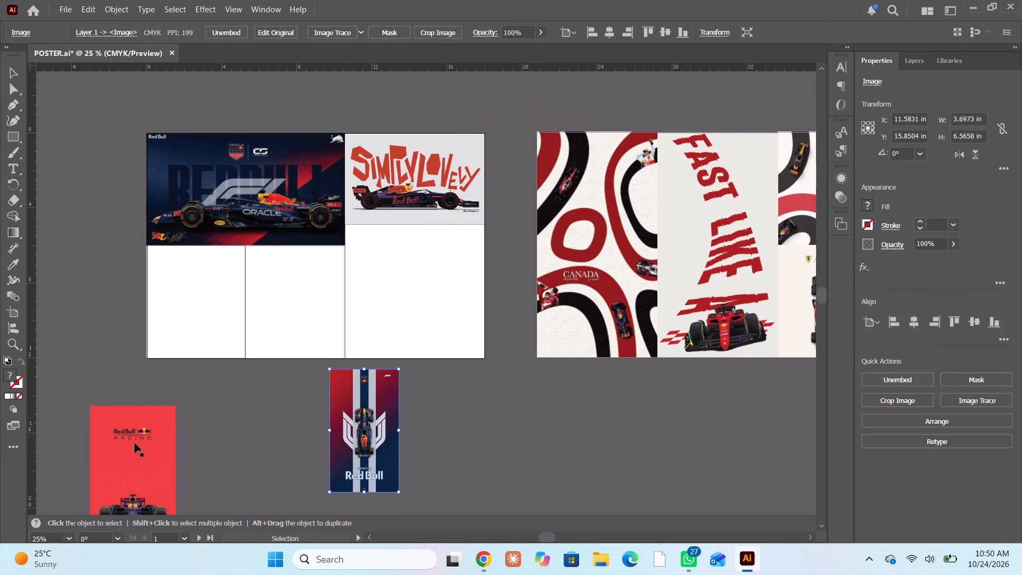
# Clip the red Red Bull Racing poster into the second row's leftmost cell, with the cell rectangle brought to front as the mask.
pyautogui.moveTo(131, 450); pyautogui.dragTo(182, 325)
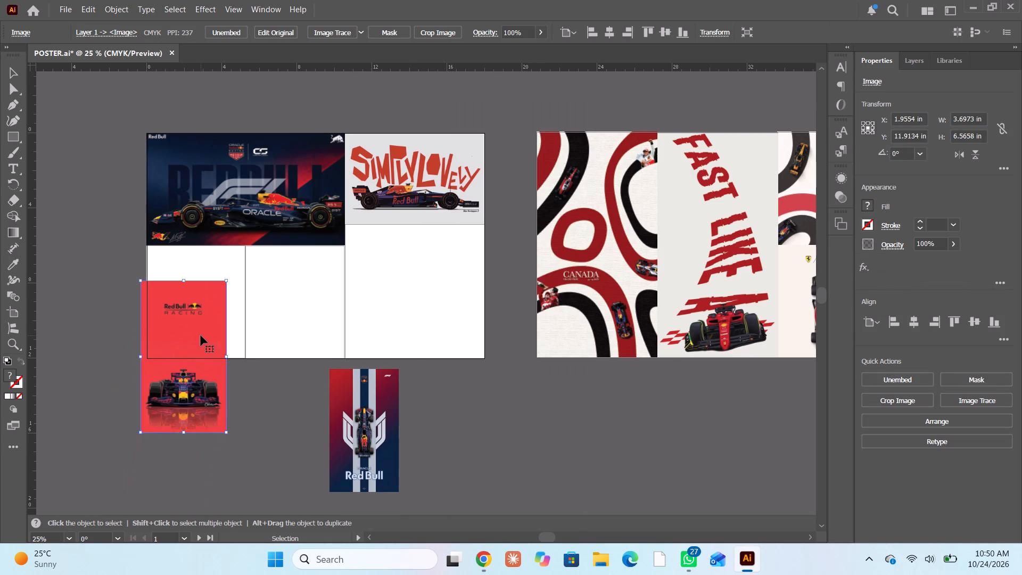
pyautogui.hscroll(2, 201, 335)
pyautogui.keyDown('shift'); pyautogui.click(381, 266); pyautogui.keyUp('shift')
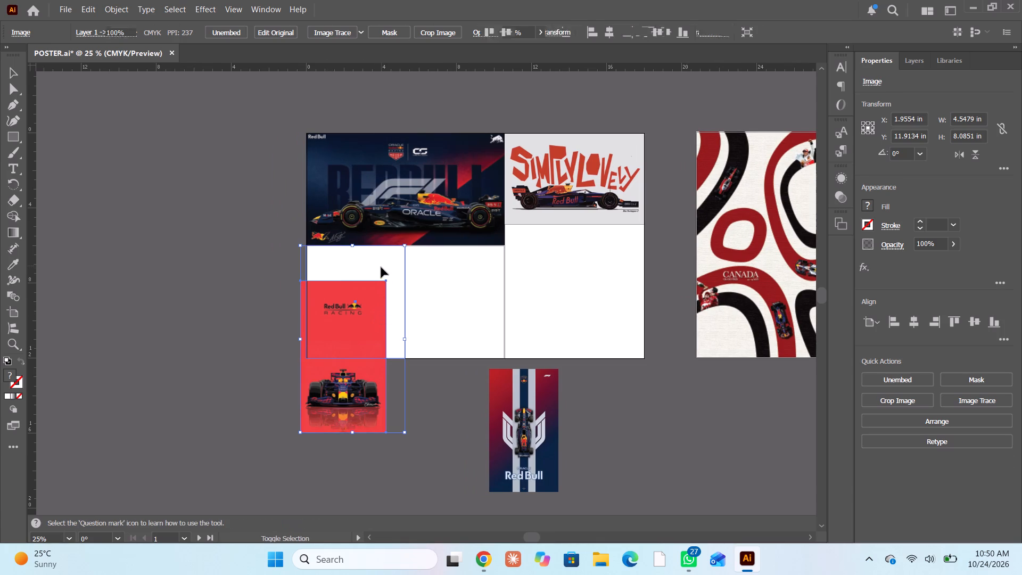
pyautogui.click(435, 406)
pyautogui.click(351, 262)
pyautogui.rightClick(352, 262)
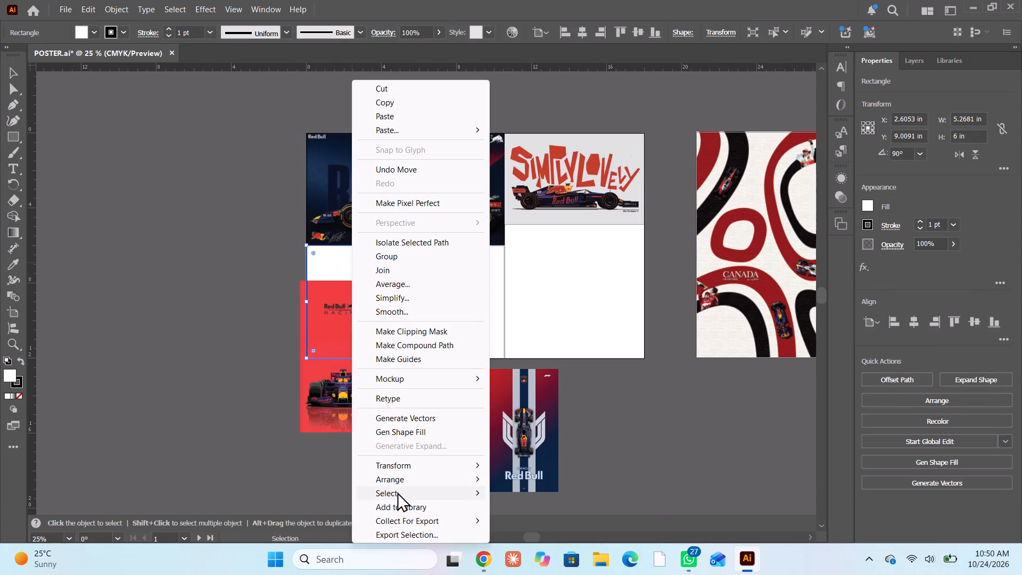
pyautogui.click(400, 482)
pyautogui.click(541, 481)
pyautogui.keyDown('shift'); pyautogui.click(372, 395); pyautogui.keyUp('shift')
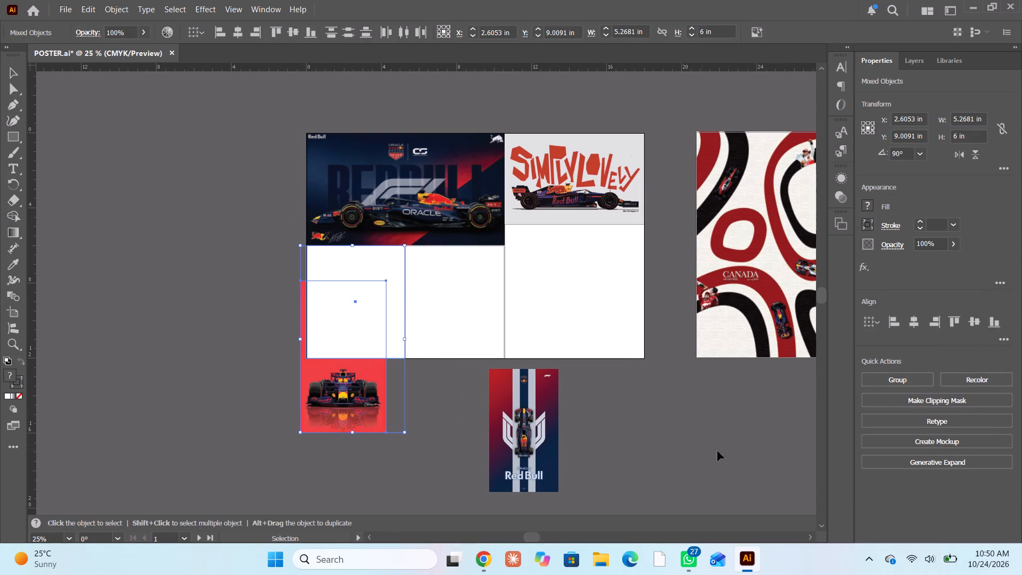
pyautogui.click(930, 399)
# Inside the clip group, reposition and enlarge the red poster to about 5.29 by 9.41 in to fill the cell, and exit isolation.
pyautogui.doubleClick(364, 331)
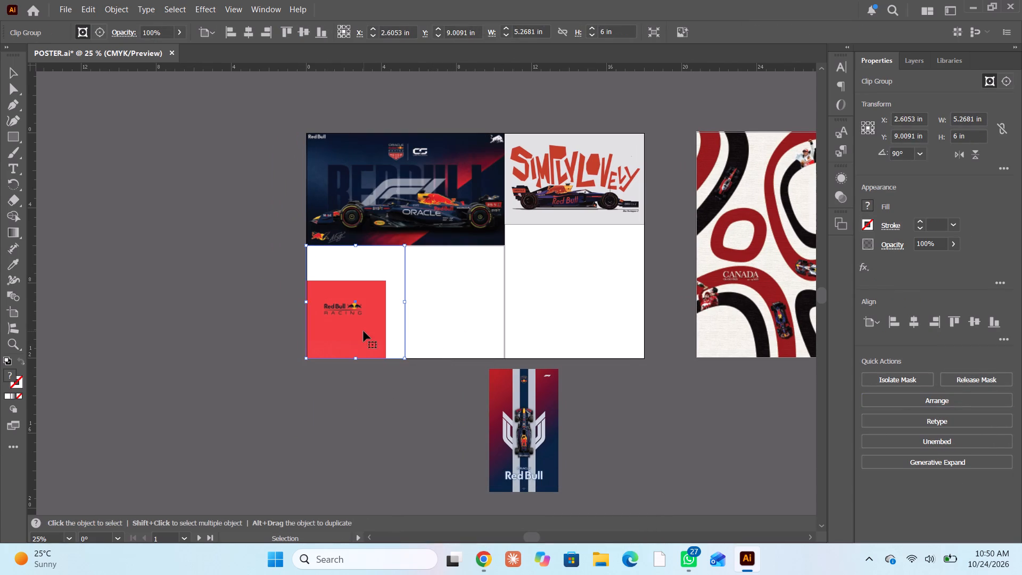
pyautogui.moveTo(352, 333); pyautogui.dragTo(365, 261)
pyautogui.keyDown('alt'); pyautogui.scroll(2, 335, 317); pyautogui.keyUp('alt')
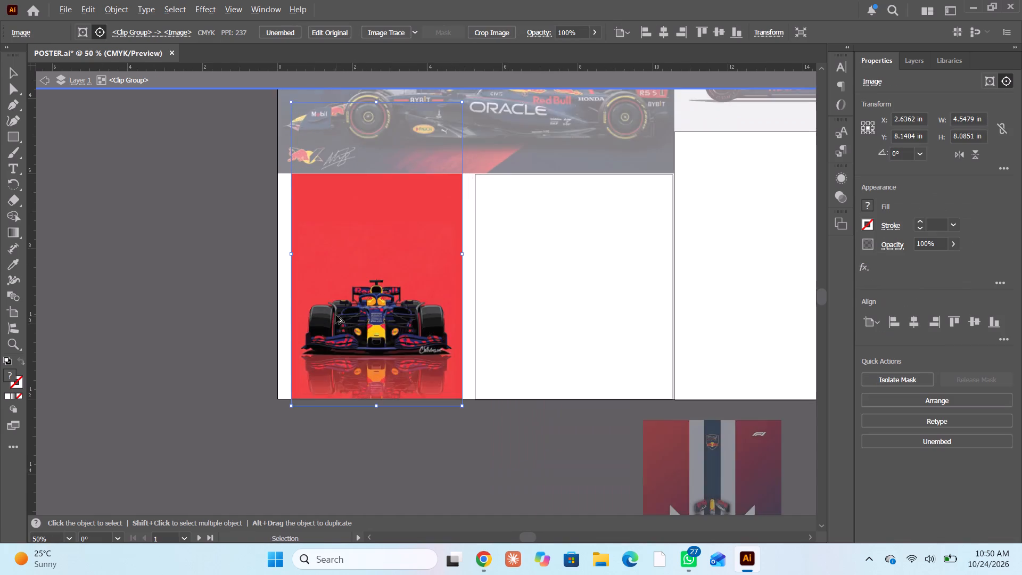
pyautogui.keyDown('alt'); pyautogui.scroll(2, 336, 315); pyautogui.keyUp('alt')
pyautogui.keyDown('alt'); pyautogui.scroll(-2, 366, 291); pyautogui.keyUp('alt')
pyautogui.moveTo(373, 287); pyautogui.dragTo(361, 357)
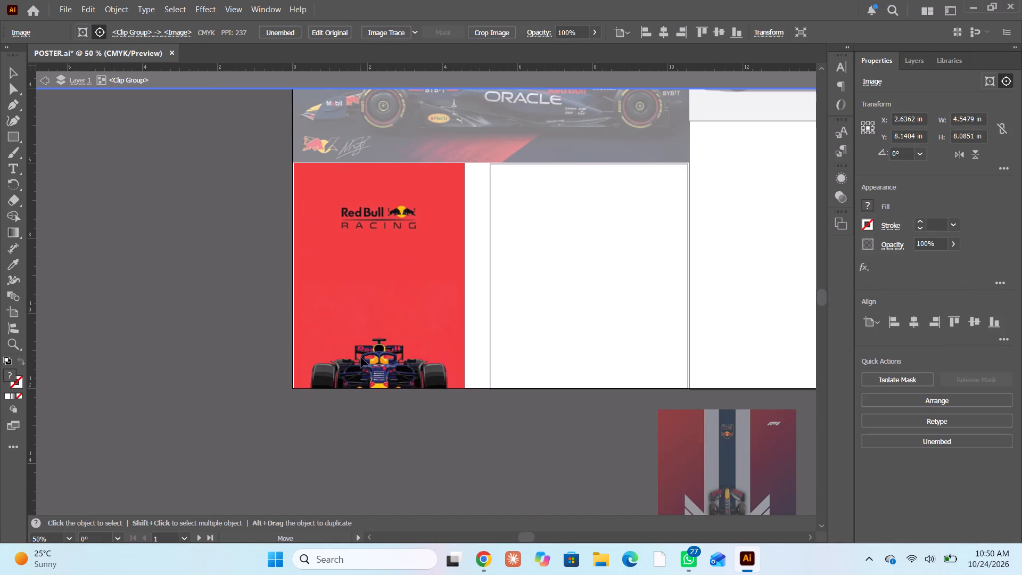
pyautogui.moveTo(361, 357); pyautogui.dragTo(358, 284)
pyautogui.scroll(6, 458, 153)
pyautogui.click(463, 162)
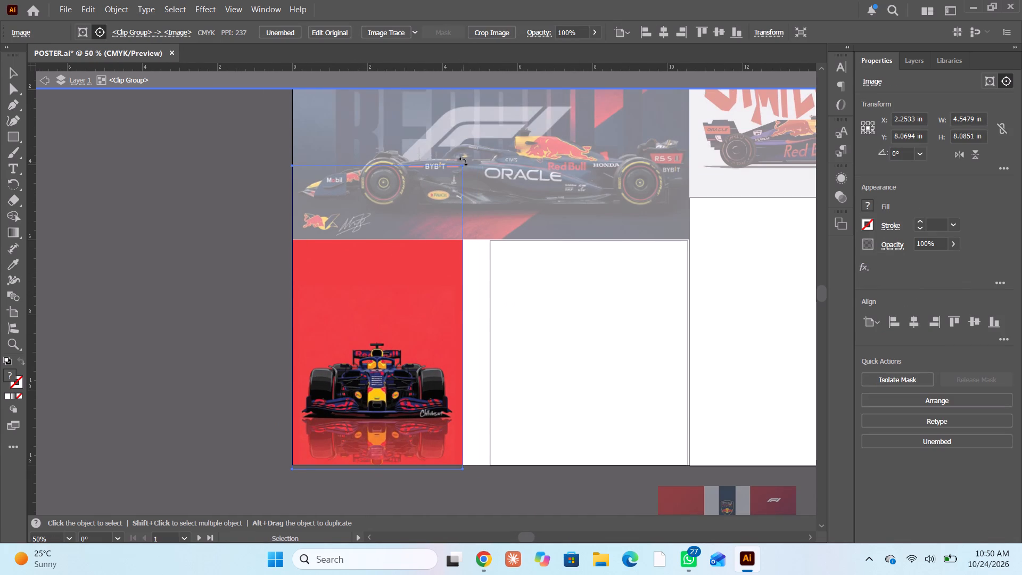
pyautogui.moveTo(463, 163); pyautogui.dragTo(516, 116)
pyautogui.click(395, 303)
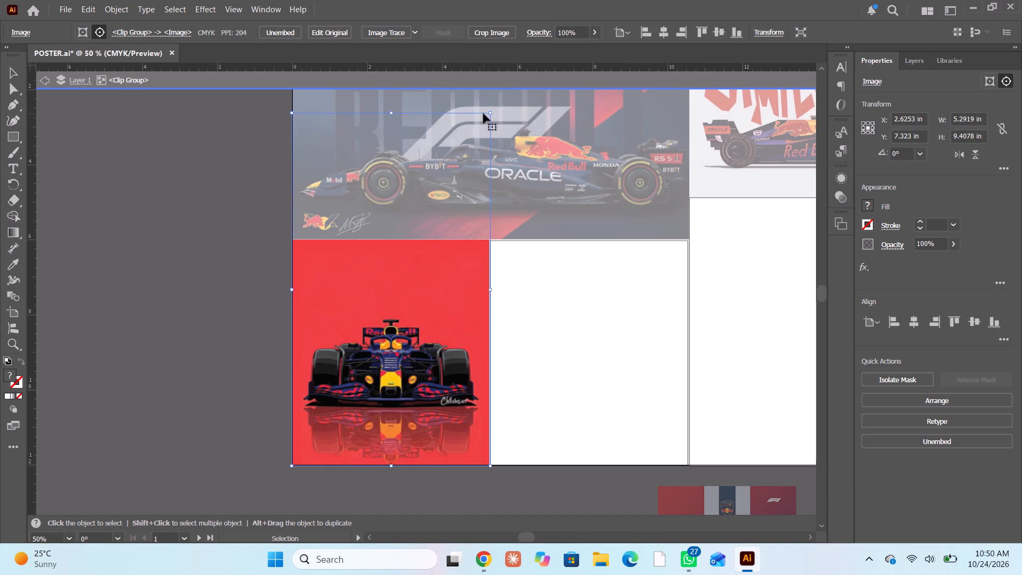
pyautogui.click(39, 81)
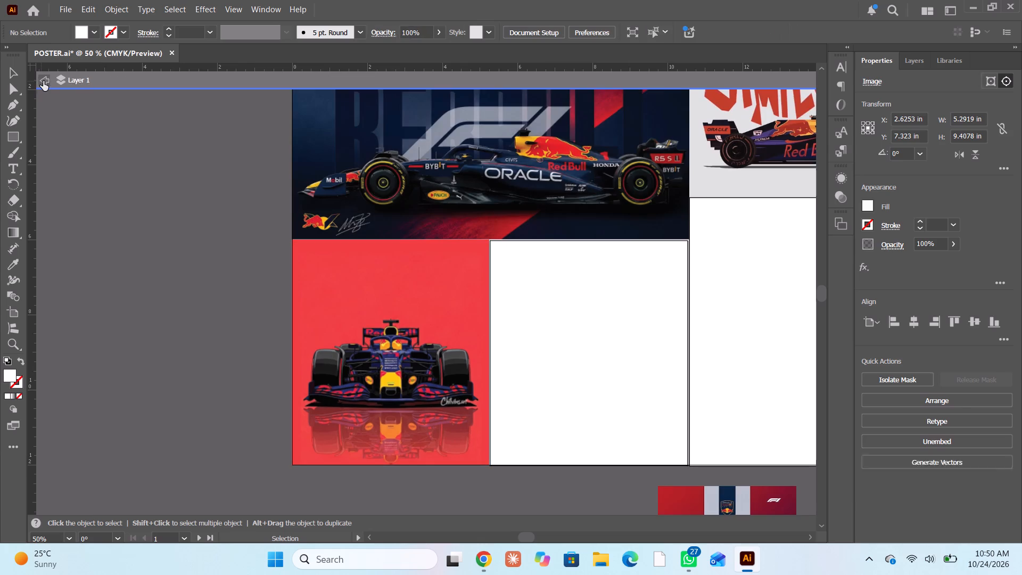
pyautogui.click(43, 81)
# Clip the top-view Red Bull car poster into the second row's rightmost cell with a clipping mask.
pyautogui.keyDown('alt'); pyautogui.scroll(-3, 119, 273); pyautogui.keyUp('alt')
pyautogui.keyDown('alt'); pyautogui.scroll(2, 347, 387); pyautogui.keyUp('alt')
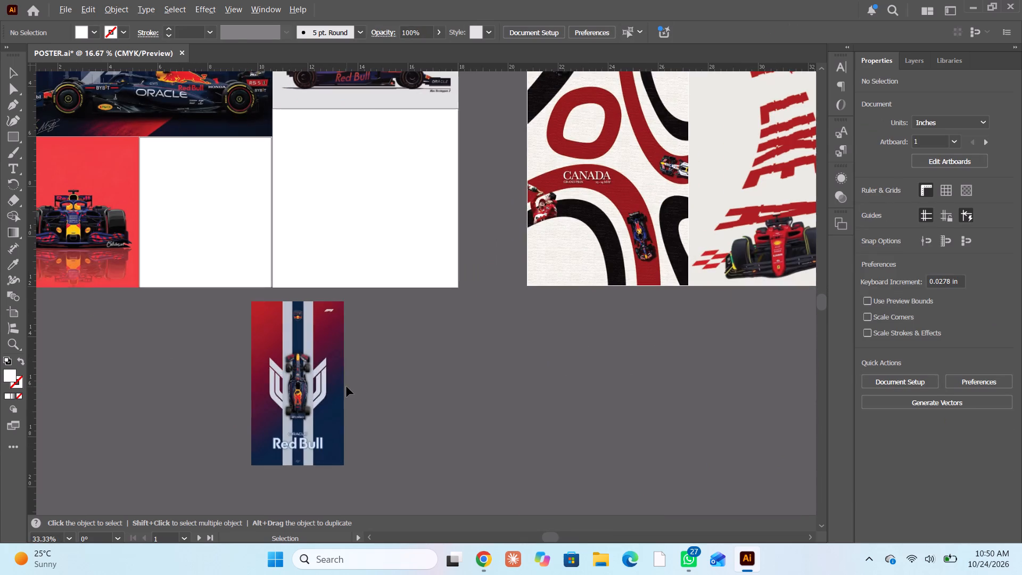
pyautogui.moveTo(292, 398); pyautogui.dragTo(354, 231)
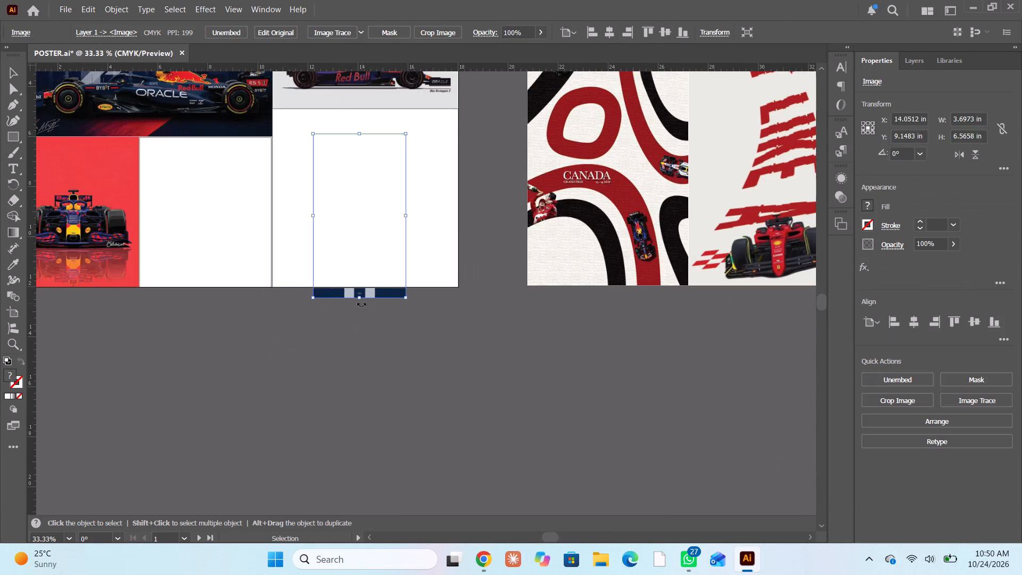
pyautogui.moveTo(362, 294); pyautogui.dragTo(367, 400)
pyautogui.keyDown('shift'); pyautogui.click(425, 226); pyautogui.keyUp('shift')
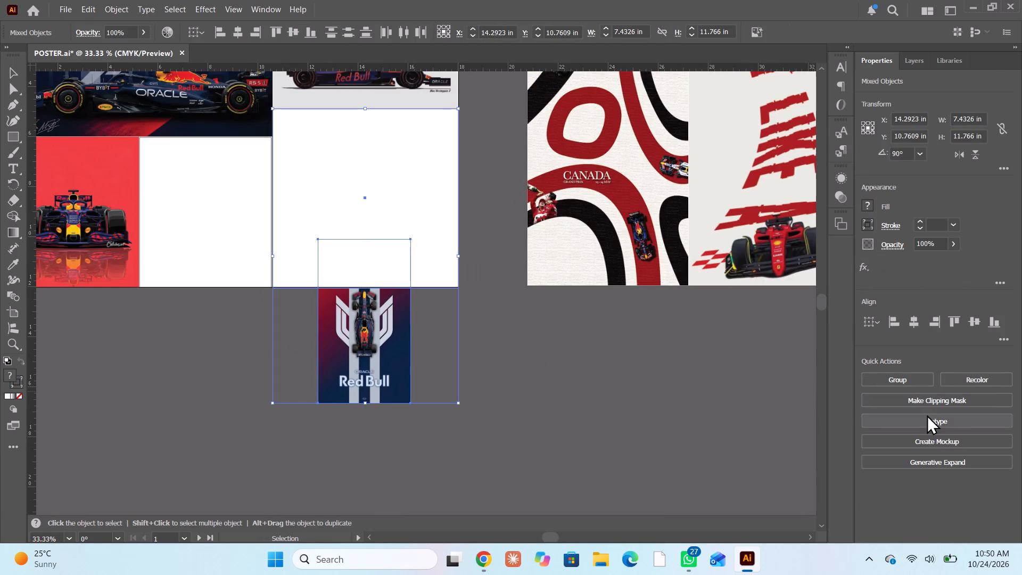
pyautogui.click(928, 401)
# Inside the second row's rightmost clip group, move and enlarge the top-view Red Bull car poster to about 7.54 by 13.39 in.
pyautogui.doubleClick(341, 257)
pyautogui.moveTo(356, 264); pyautogui.dragTo(306, 132)
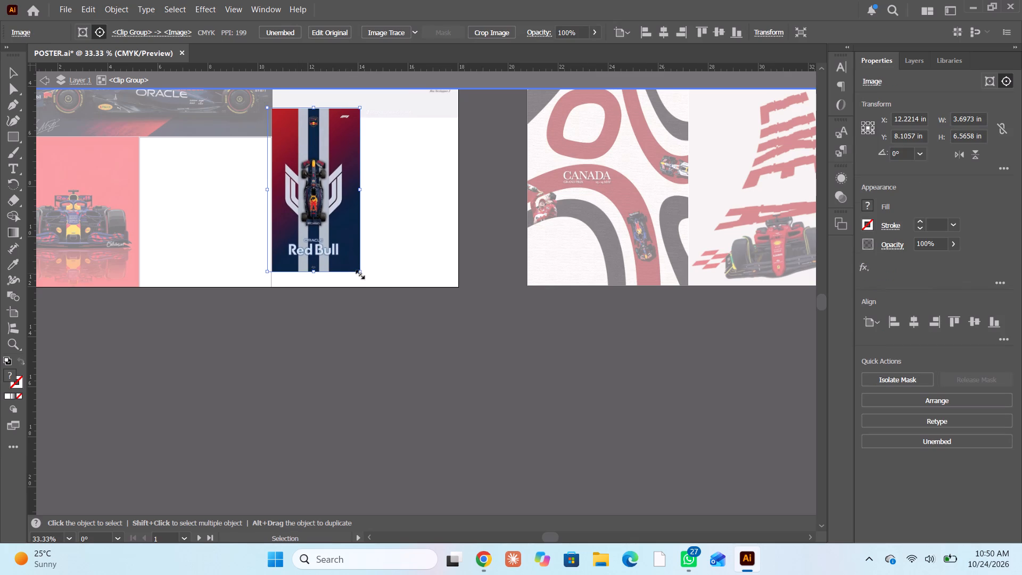
pyautogui.moveTo(359, 273); pyautogui.dragTo(557, 426)
pyautogui.moveTo(347, 252); pyautogui.dragTo(349, 179)
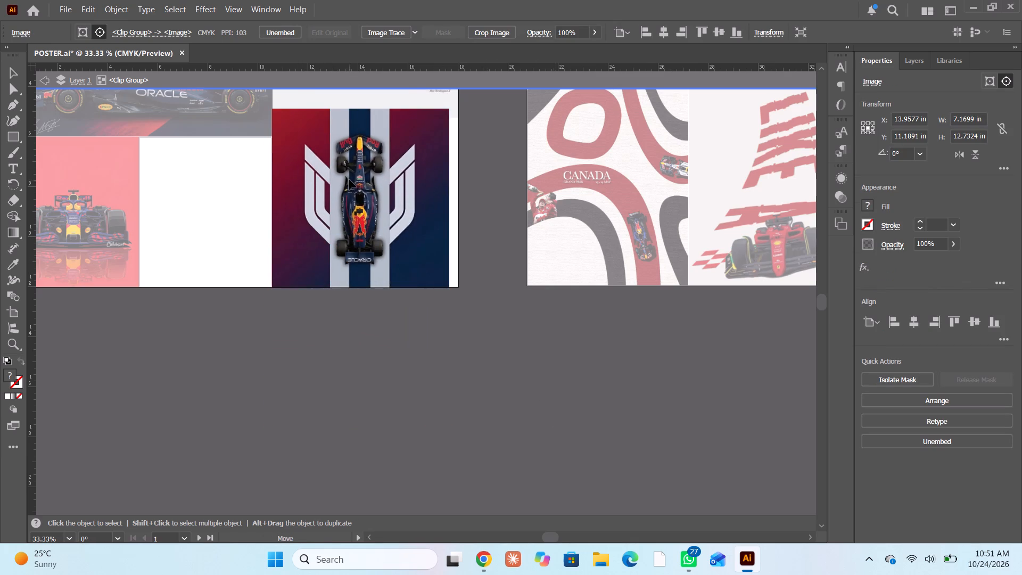
pyautogui.moveTo(349, 179); pyautogui.dragTo(349, 179)
pyautogui.scroll(11, 349, 196)
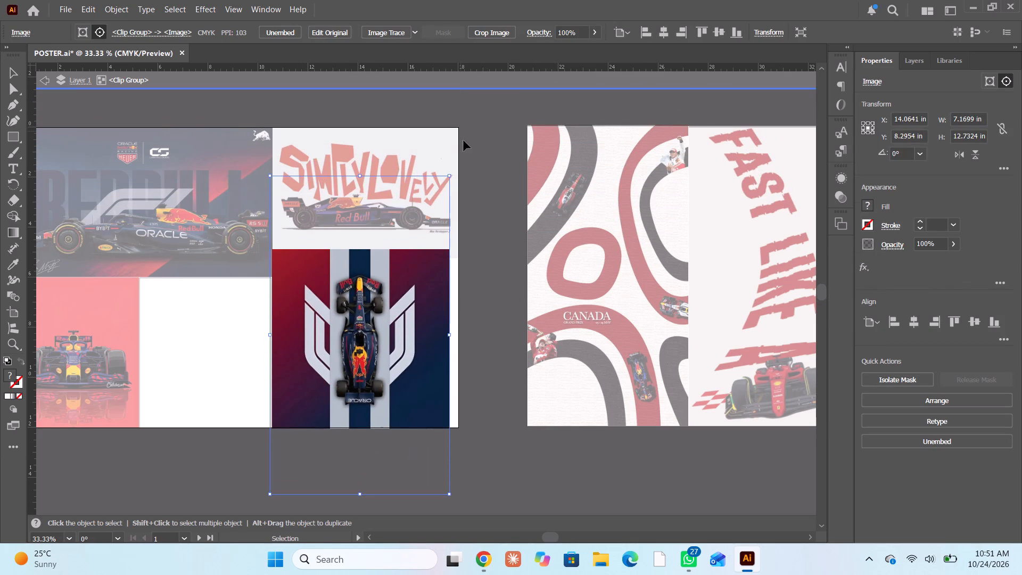
pyautogui.keyDown('shift'); pyautogui.moveTo(450, 177); pyautogui.dragTo(469, 165); pyautogui.keyUp('shift')
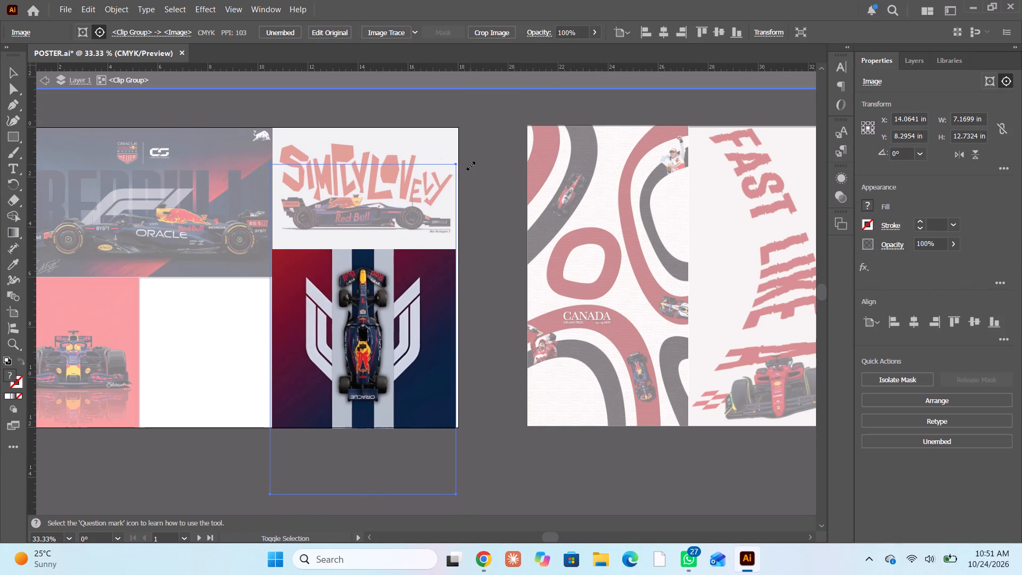
pyautogui.keyDown('shift'); pyautogui.moveTo(469, 165); pyautogui.dragTo(477, 152); pyautogui.keyUp('shift')
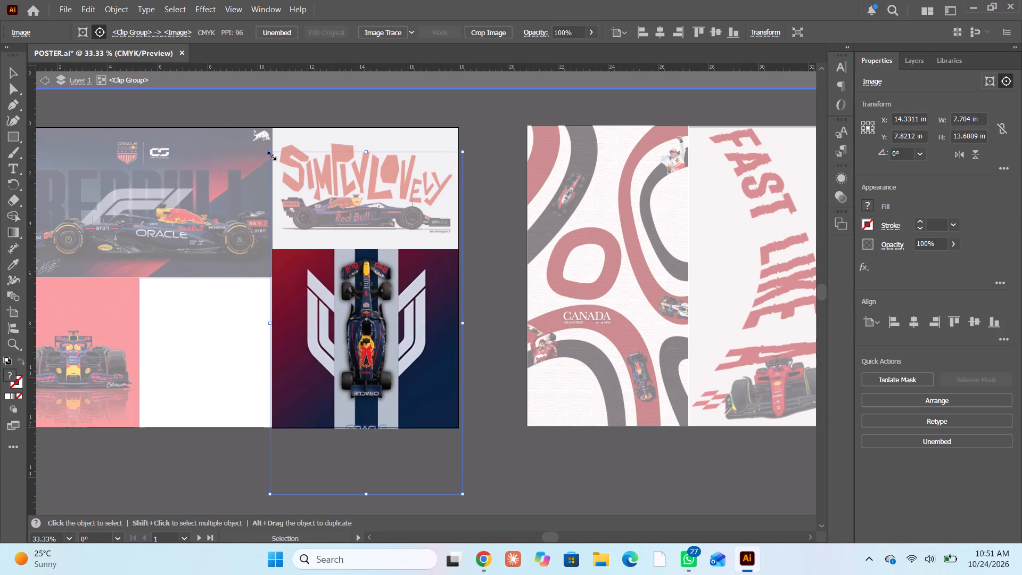
pyautogui.keyDown('shift'); pyautogui.click(270, 154); pyautogui.keyUp('shift')
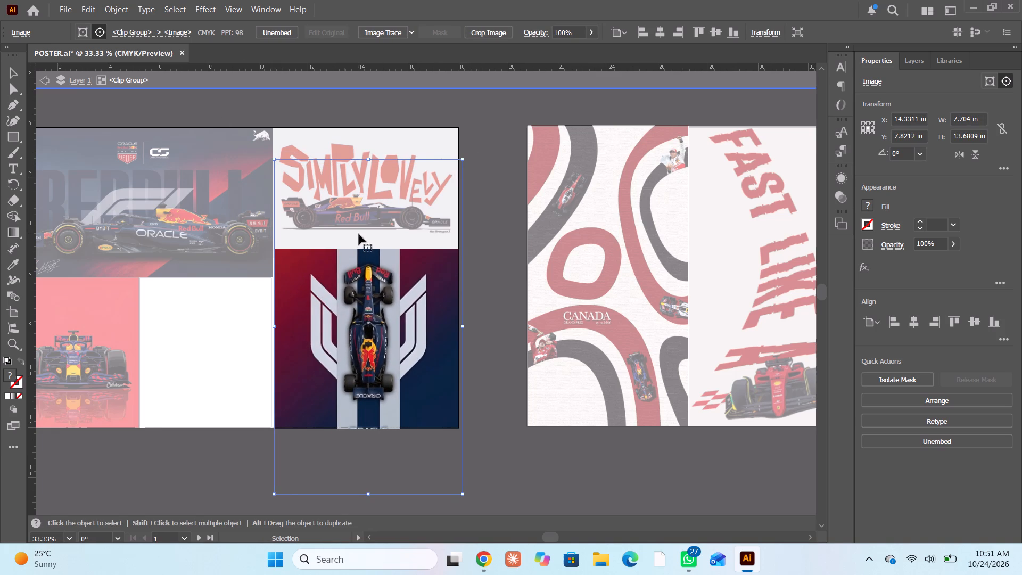
pyautogui.click(353, 245)
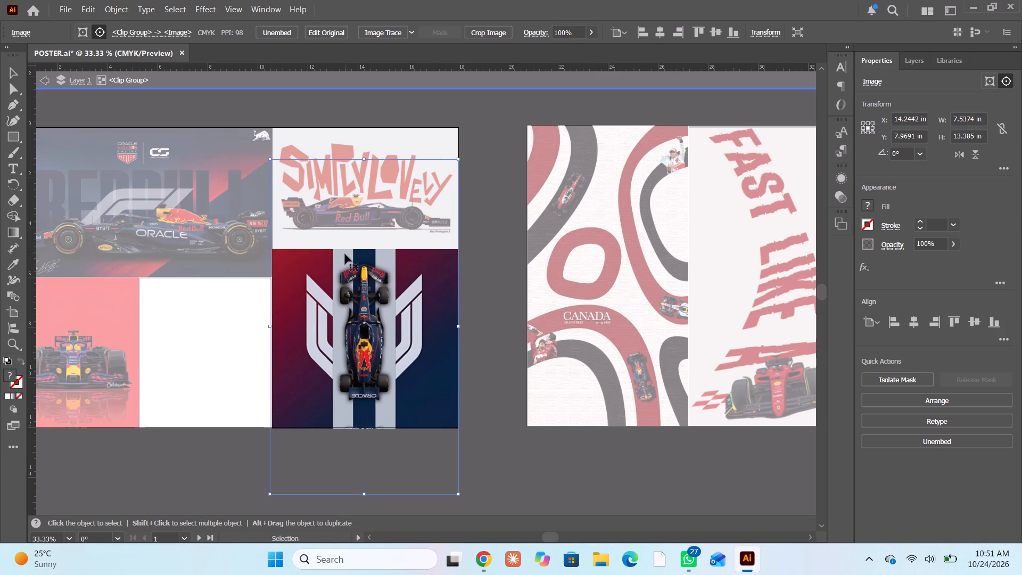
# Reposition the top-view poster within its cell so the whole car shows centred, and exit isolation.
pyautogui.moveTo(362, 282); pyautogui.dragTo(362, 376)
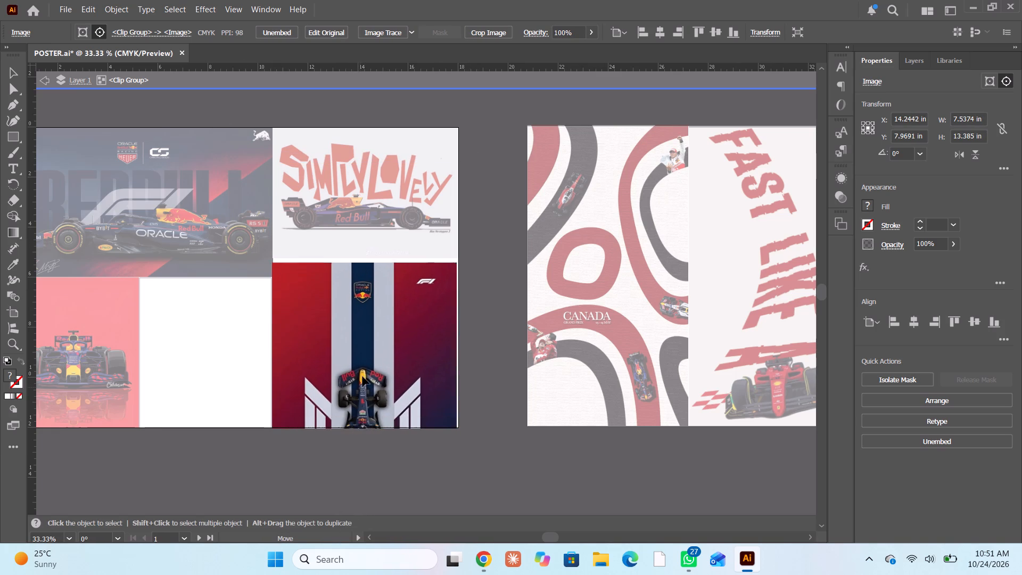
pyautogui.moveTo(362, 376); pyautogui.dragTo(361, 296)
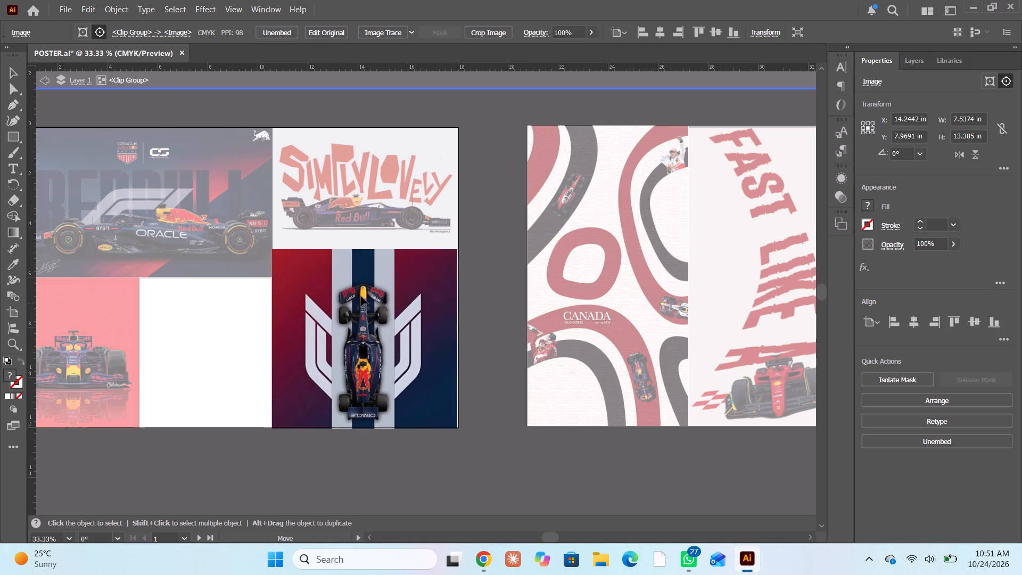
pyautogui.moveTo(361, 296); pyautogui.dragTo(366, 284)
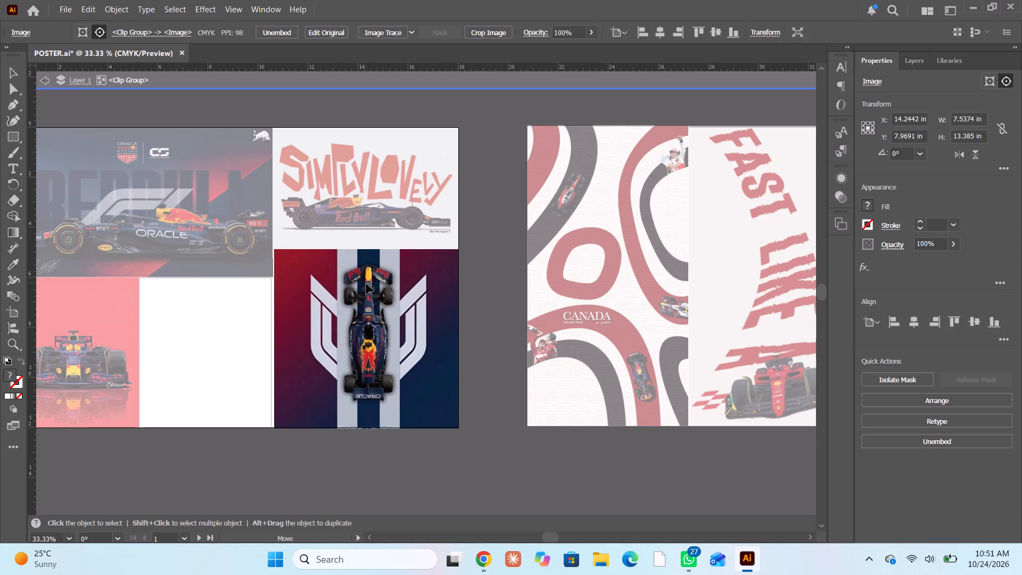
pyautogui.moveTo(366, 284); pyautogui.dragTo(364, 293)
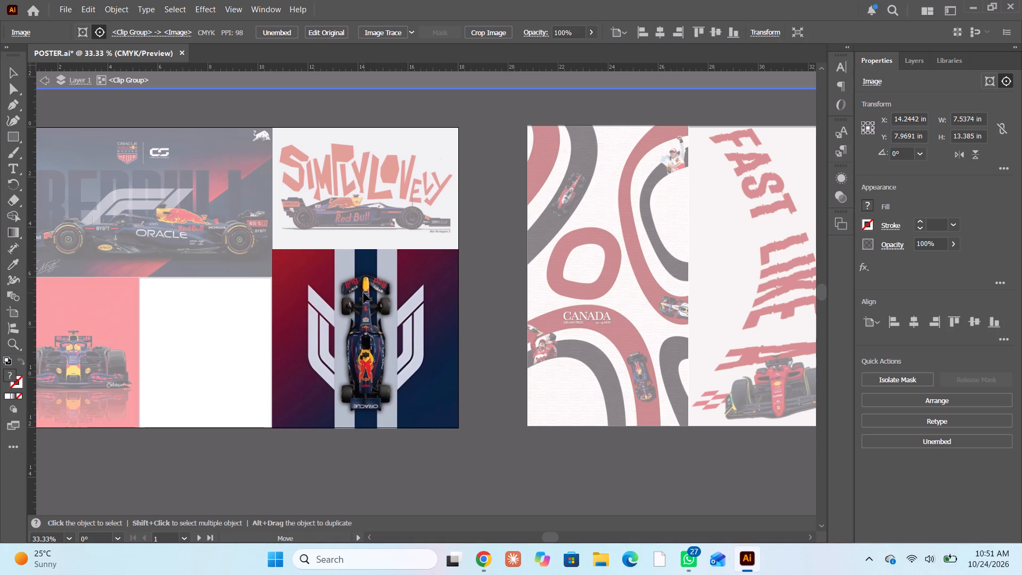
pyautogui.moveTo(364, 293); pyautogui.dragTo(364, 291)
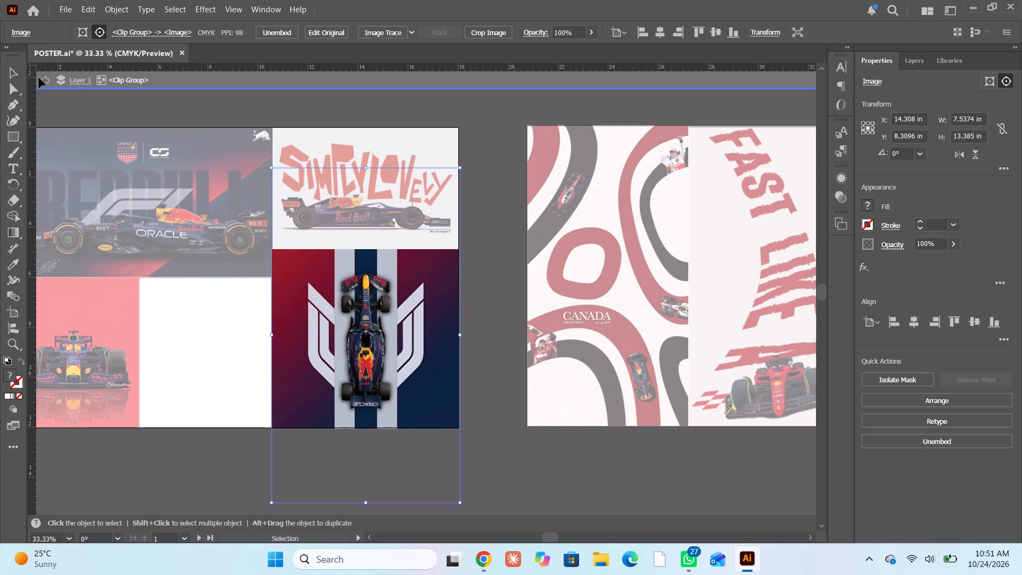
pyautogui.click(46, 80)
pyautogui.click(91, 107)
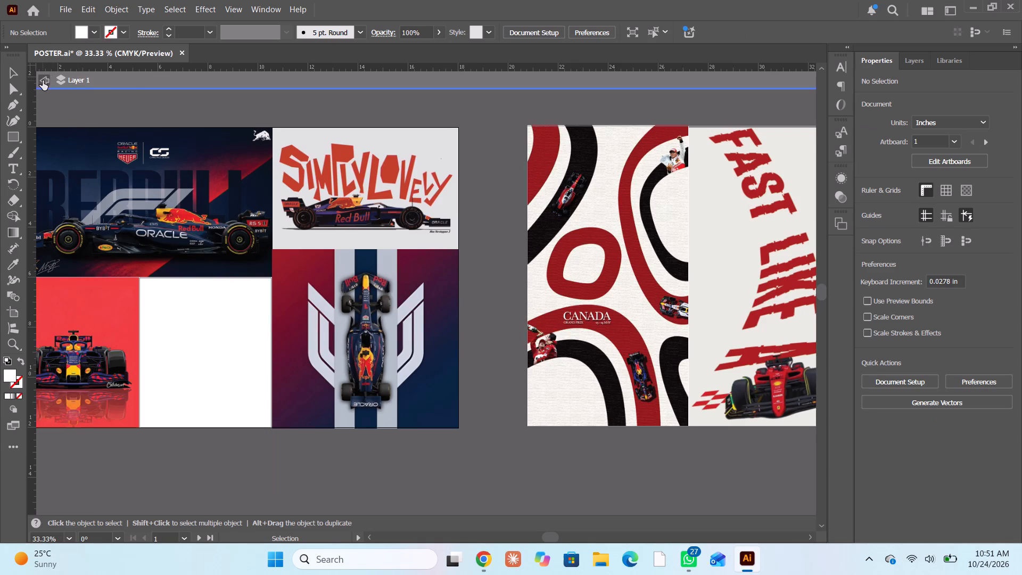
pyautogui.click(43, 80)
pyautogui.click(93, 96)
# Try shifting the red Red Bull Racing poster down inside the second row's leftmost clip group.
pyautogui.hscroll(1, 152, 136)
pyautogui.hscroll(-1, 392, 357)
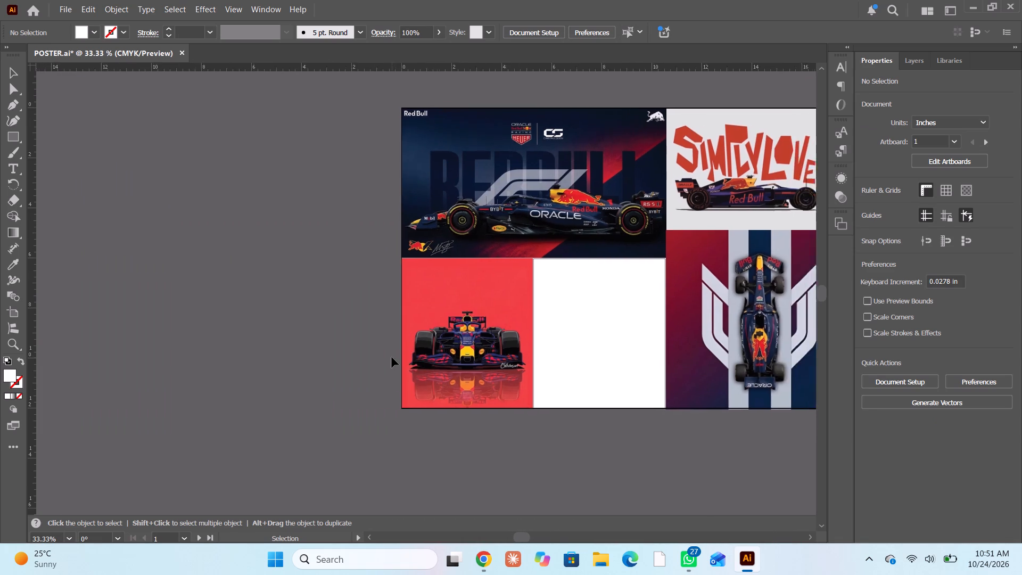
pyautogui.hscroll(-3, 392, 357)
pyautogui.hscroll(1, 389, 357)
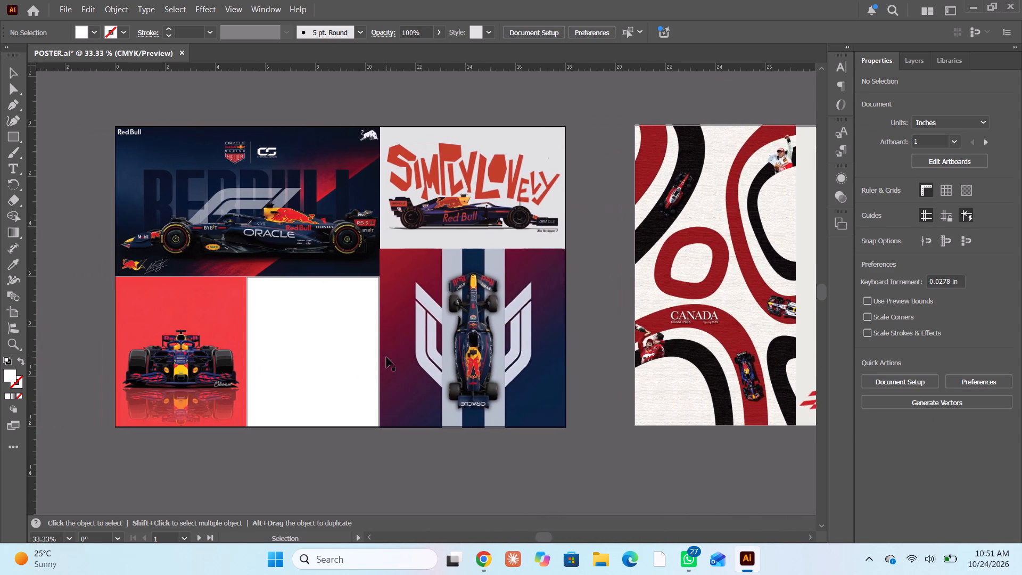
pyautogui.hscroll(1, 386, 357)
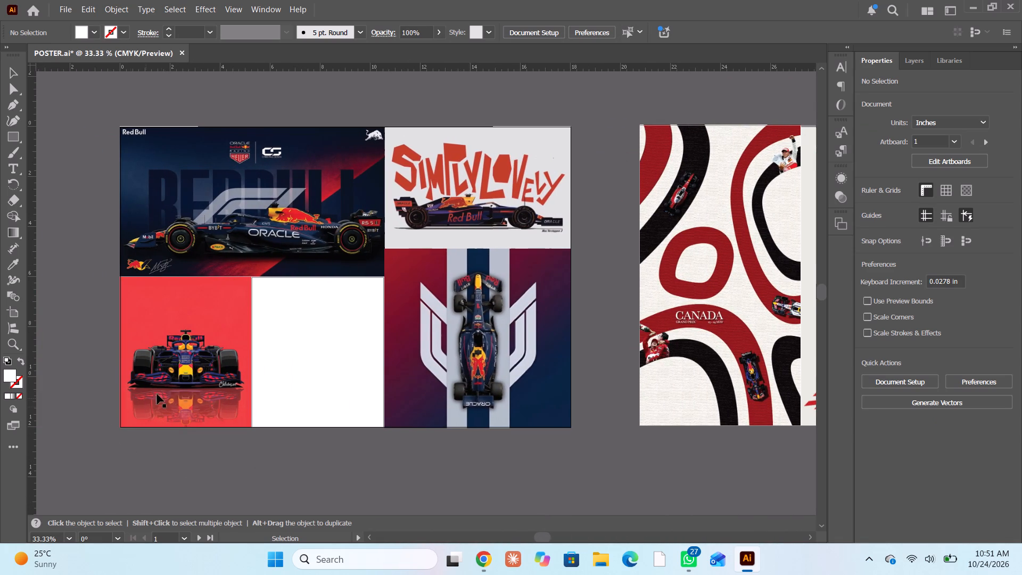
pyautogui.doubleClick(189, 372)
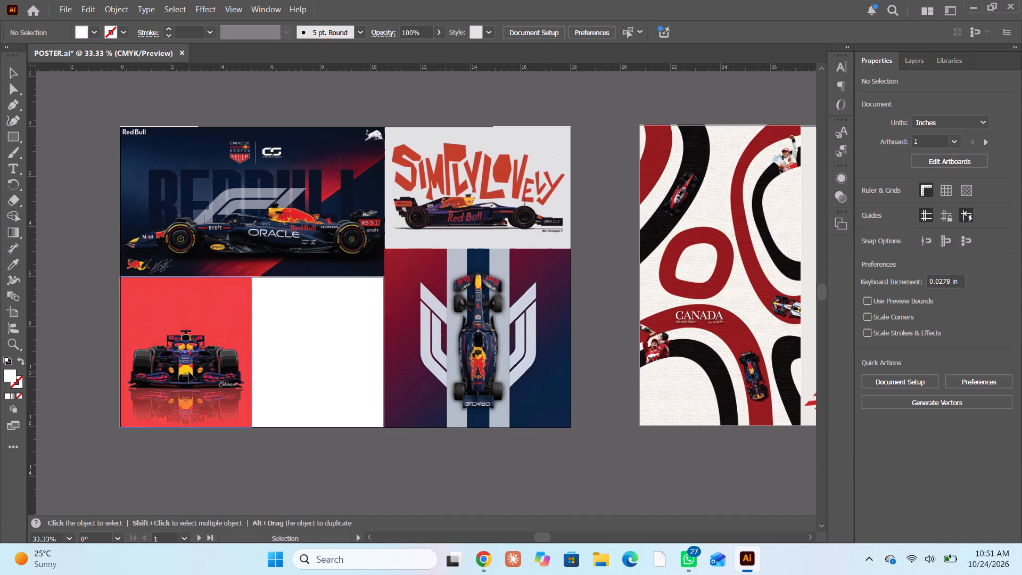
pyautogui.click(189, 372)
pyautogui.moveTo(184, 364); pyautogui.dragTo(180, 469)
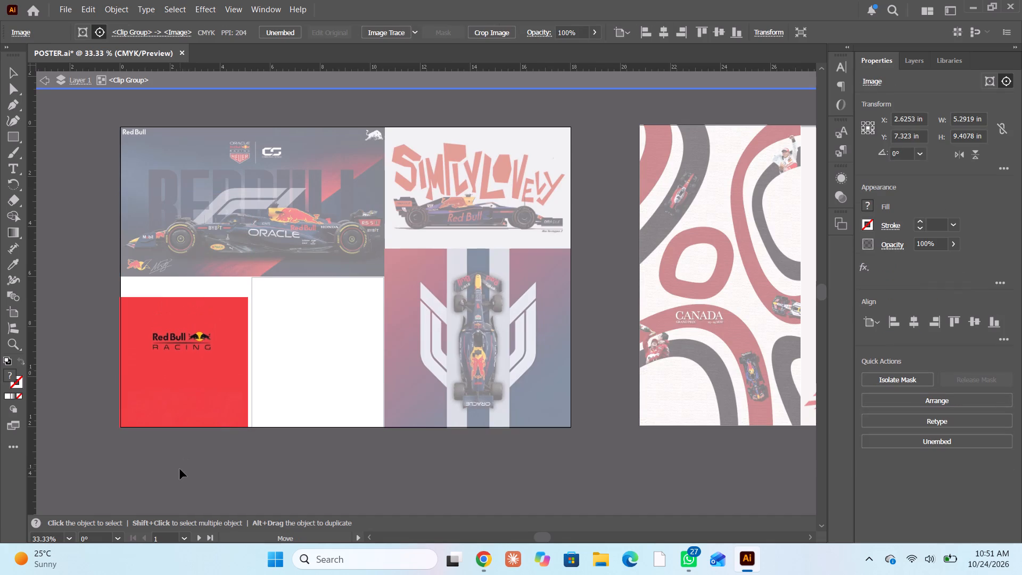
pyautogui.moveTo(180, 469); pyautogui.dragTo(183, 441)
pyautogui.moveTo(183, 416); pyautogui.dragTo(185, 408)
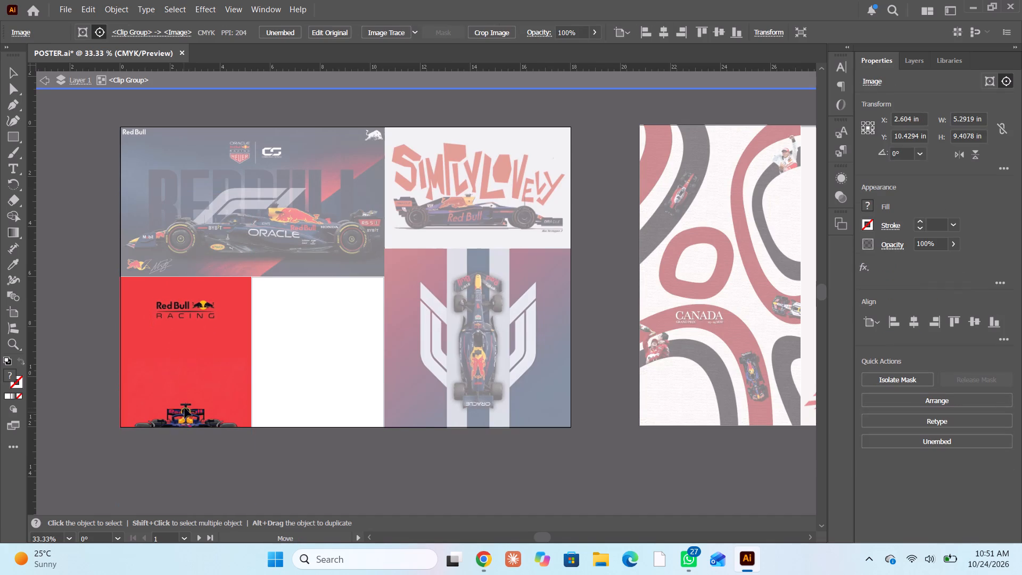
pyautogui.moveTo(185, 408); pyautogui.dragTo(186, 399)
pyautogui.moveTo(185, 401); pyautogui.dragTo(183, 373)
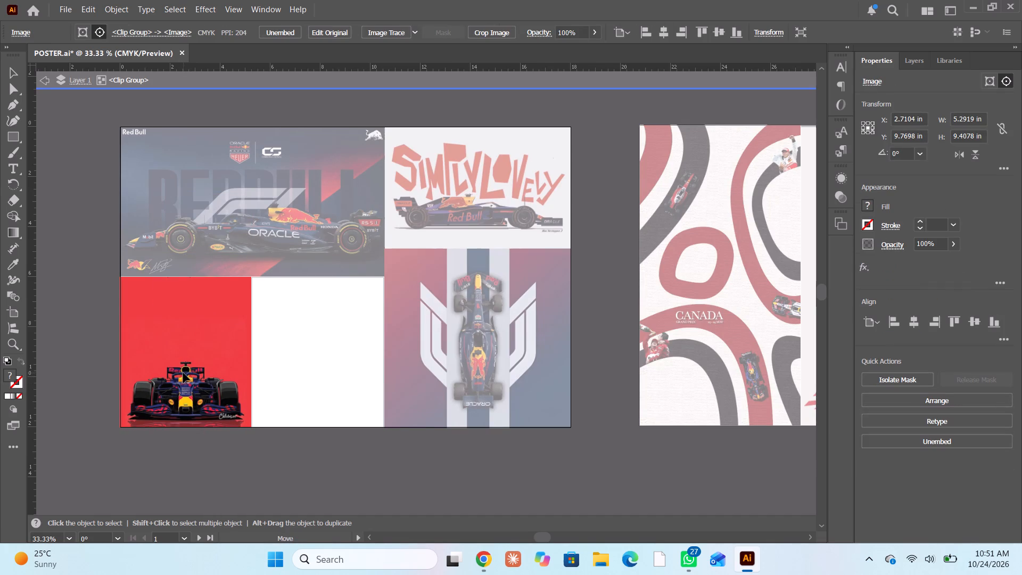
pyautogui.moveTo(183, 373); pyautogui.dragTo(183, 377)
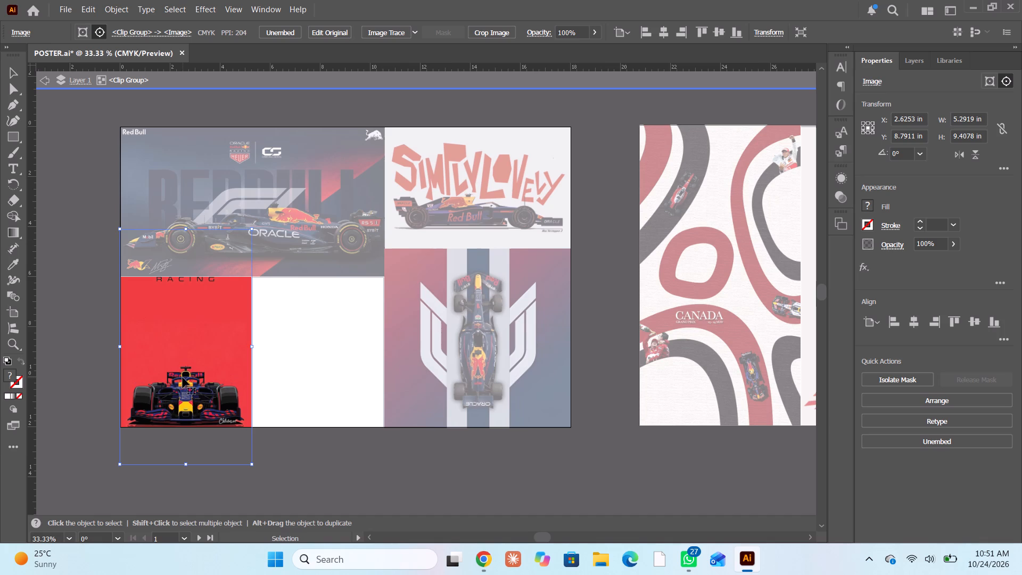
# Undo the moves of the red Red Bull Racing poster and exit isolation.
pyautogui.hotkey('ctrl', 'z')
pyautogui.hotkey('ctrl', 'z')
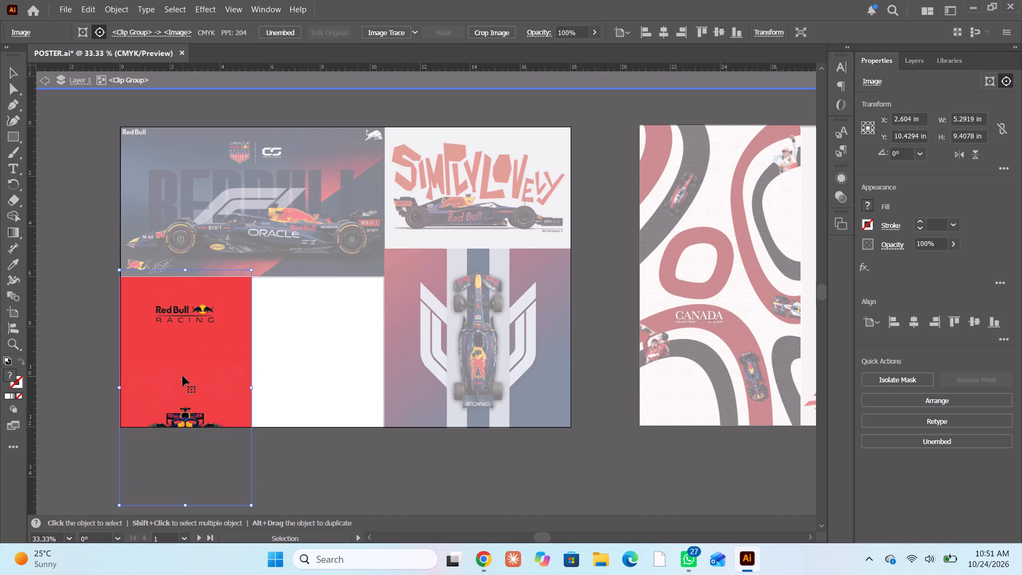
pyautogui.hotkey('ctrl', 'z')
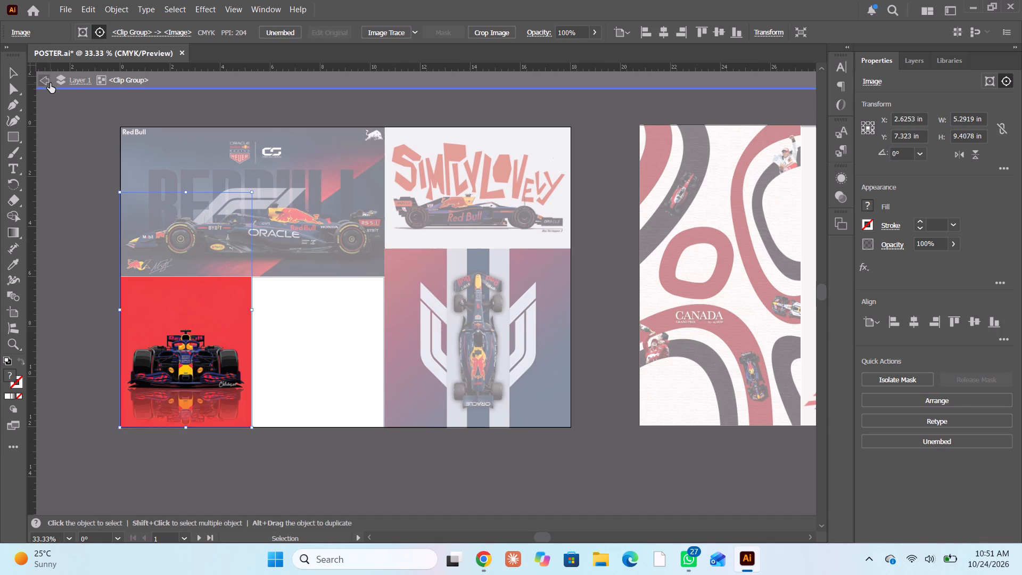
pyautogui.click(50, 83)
# Inside the second row's rightmost clip group, shift the top-view car poster down and resize it to about 7.45 by 13.23 in.
pyautogui.doubleClick(487, 342)
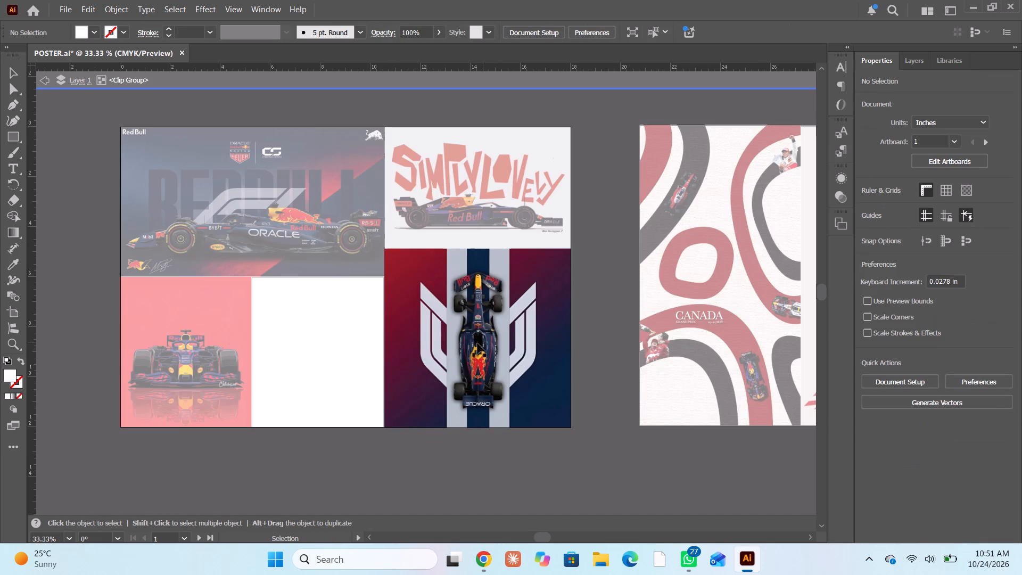
pyautogui.moveTo(465, 328); pyautogui.dragTo(457, 408)
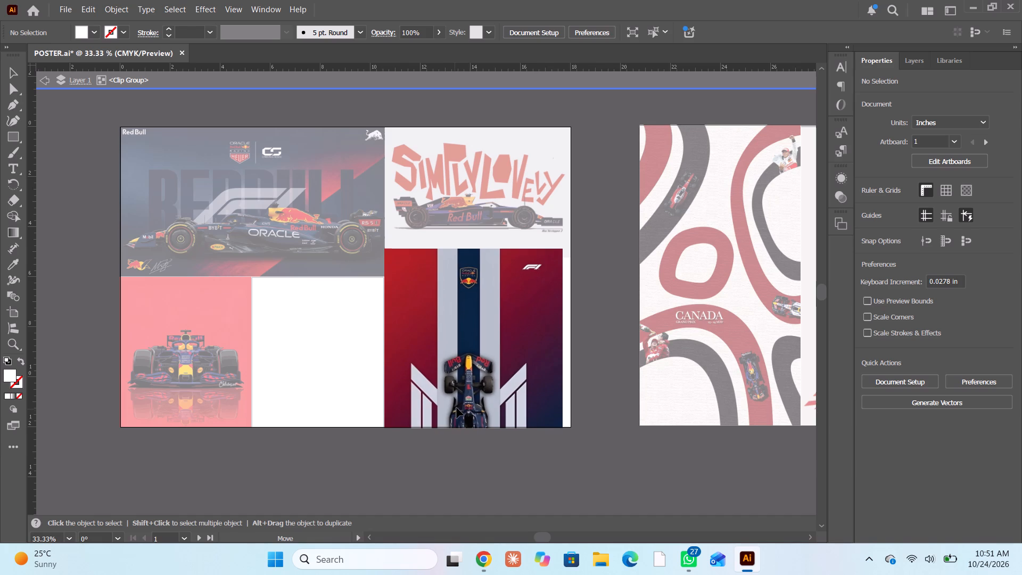
pyautogui.moveTo(457, 408); pyautogui.dragTo(466, 404)
pyautogui.scroll(-5, 418, 402)
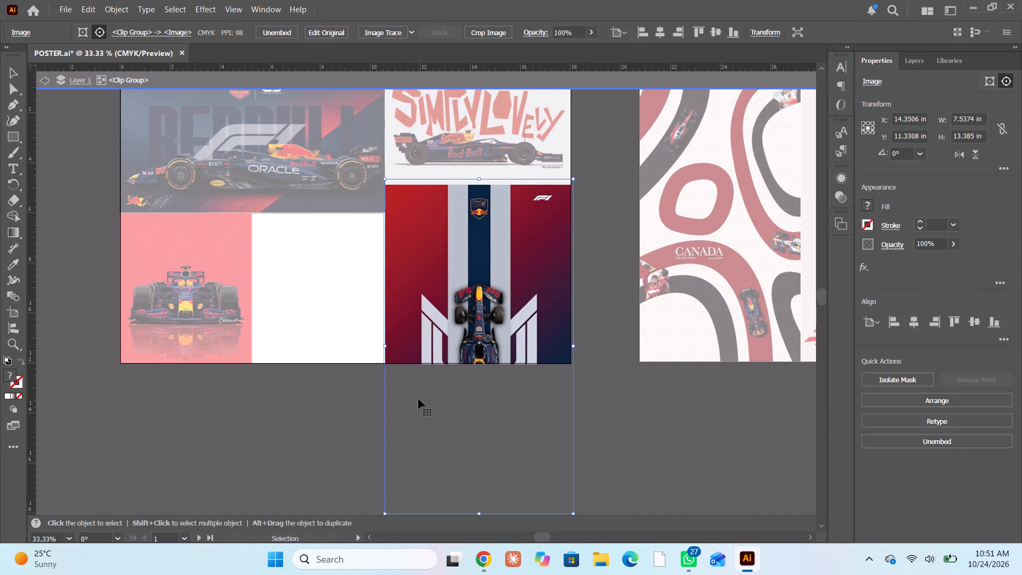
pyautogui.scroll(-4, 418, 393)
pyautogui.keyDown('shift'); pyautogui.moveTo(384, 463); pyautogui.dragTo(385, 457); pyautogui.keyUp('shift')
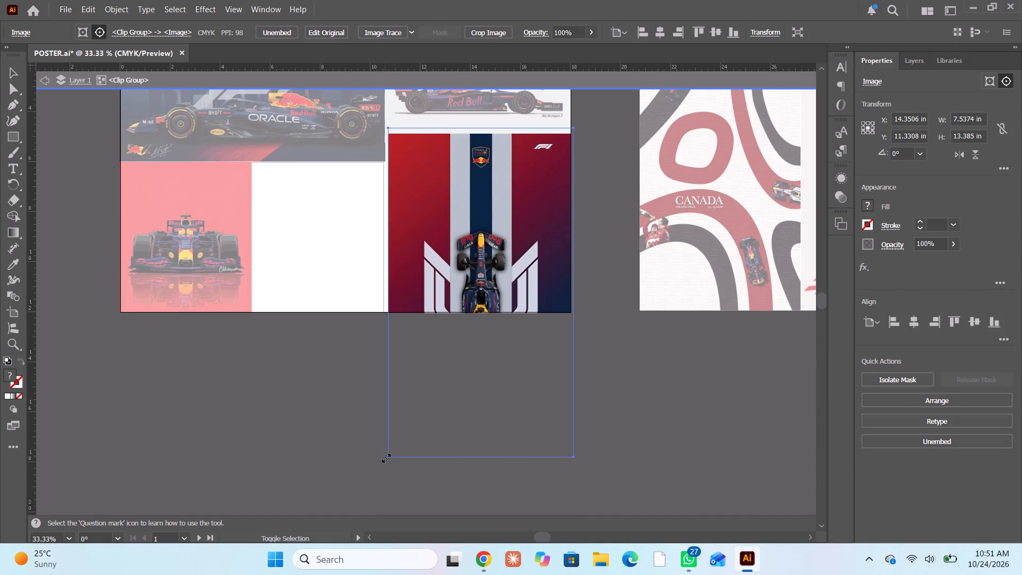
pyautogui.keyDown('shift'); pyautogui.moveTo(385, 457); pyautogui.dragTo(372, 465); pyautogui.keyUp('shift')
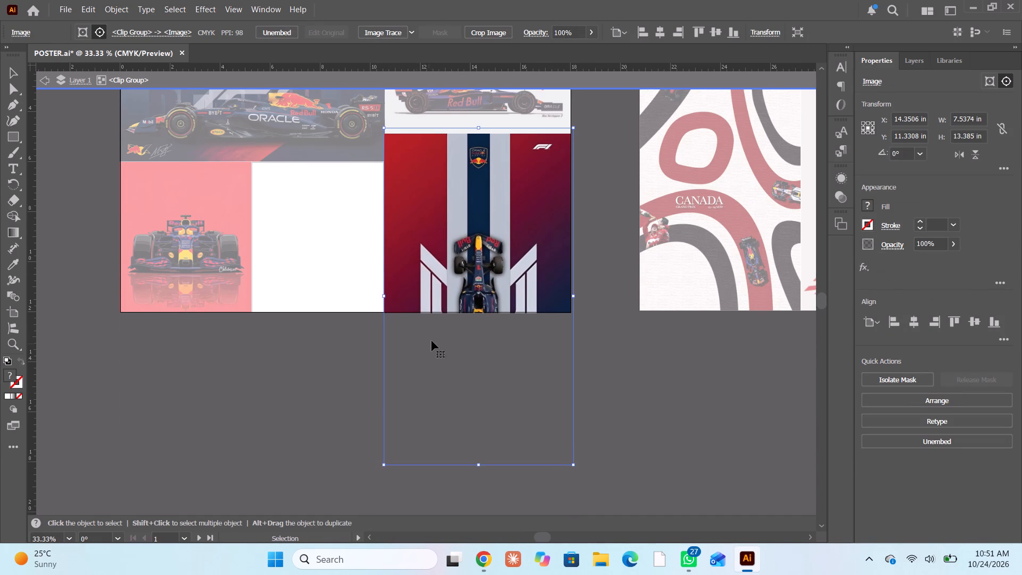
pyautogui.scroll(1, 434, 339)
pyautogui.scroll(-1, 434, 339)
pyautogui.scroll(3, 434, 339)
pyautogui.keyDown('shift'); pyautogui.click(571, 504); pyautogui.keyUp('shift')
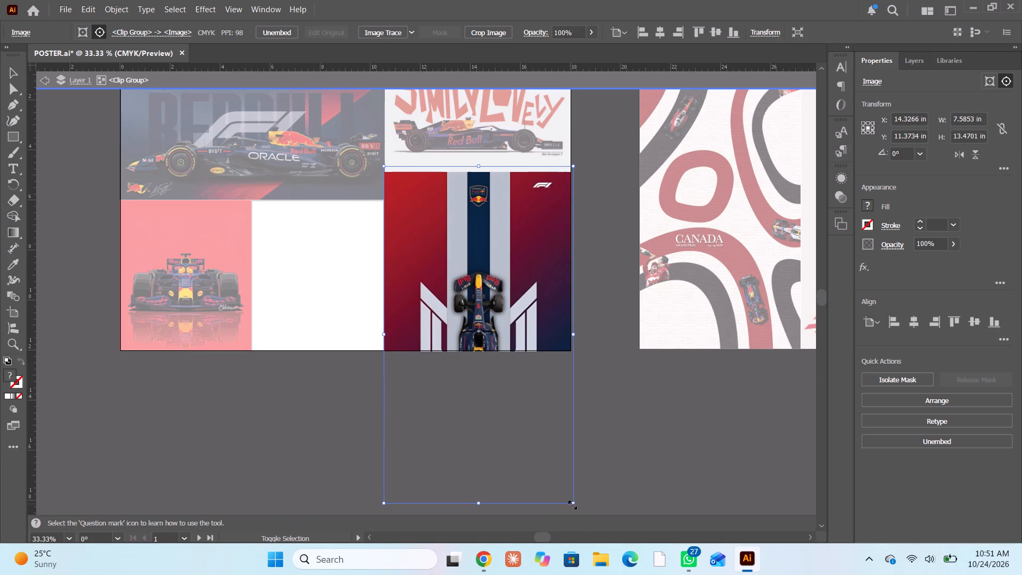
pyautogui.scroll(3, 565, 432)
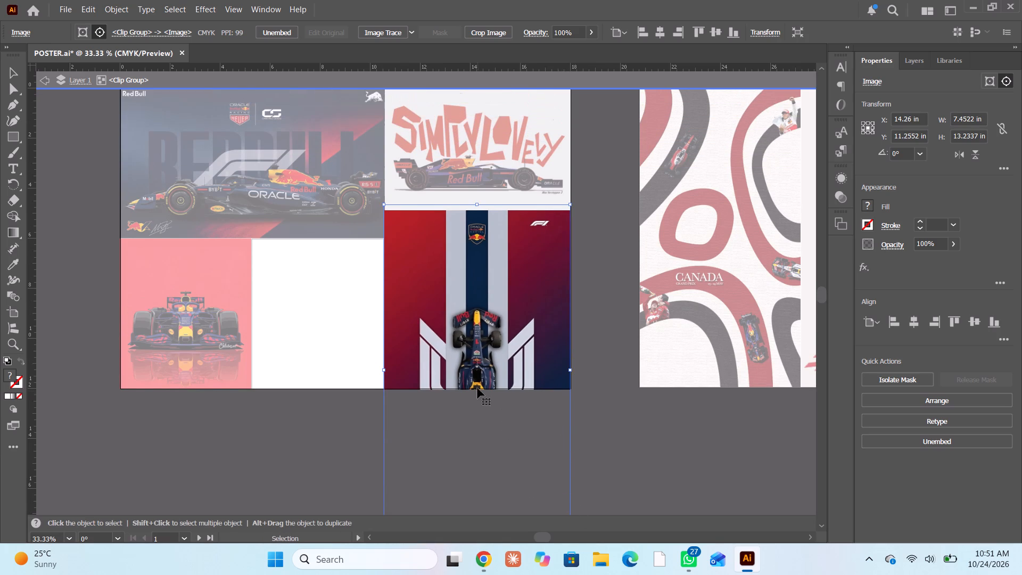
# Fine-tune the top-view poster's position so it spans the cell's width and shows the Red Bull badge and F1 logo near the top.
pyautogui.moveTo(477, 375); pyautogui.dragTo(472, 328)
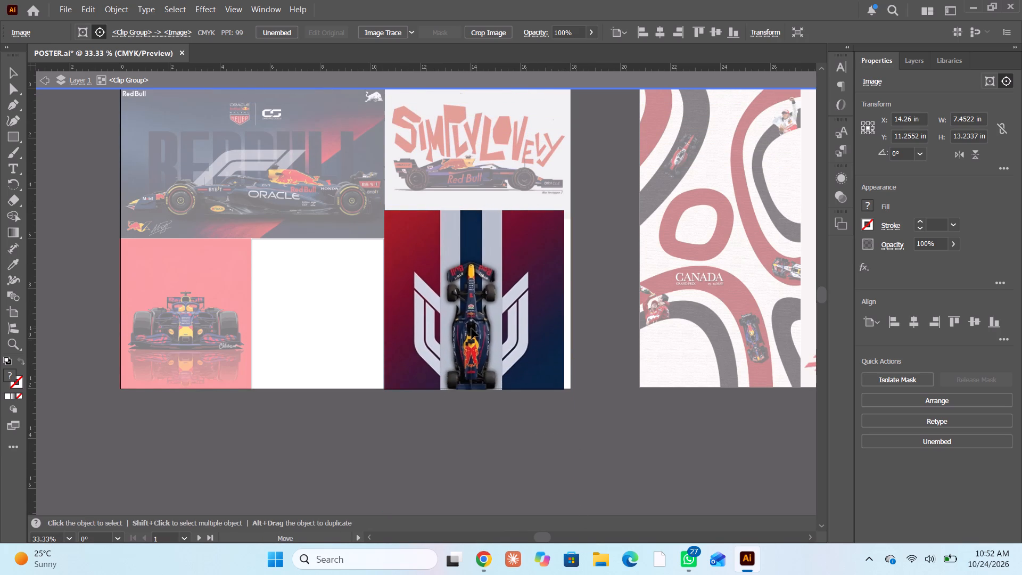
pyautogui.moveTo(472, 328); pyautogui.dragTo(475, 364)
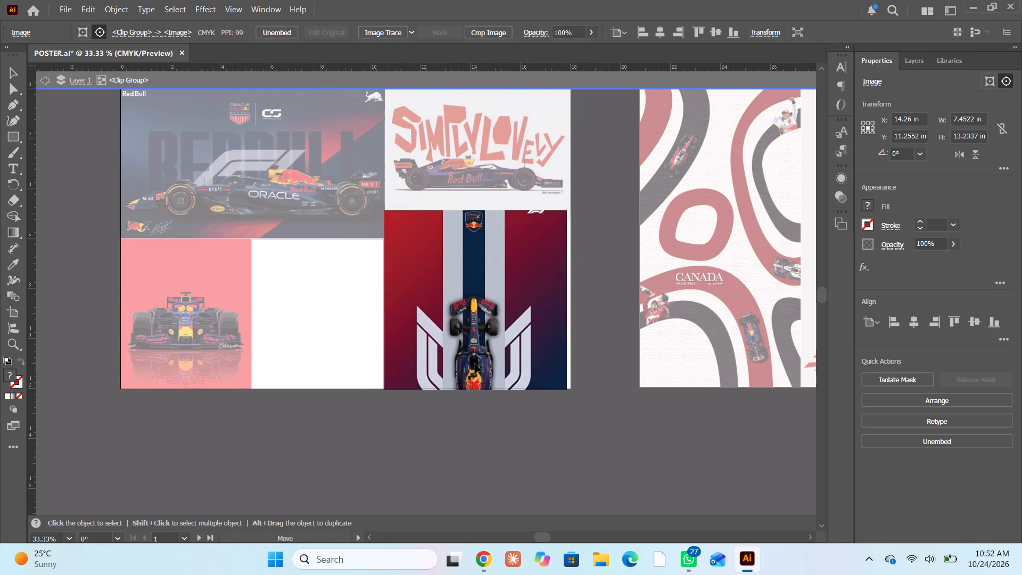
pyautogui.moveTo(475, 364); pyautogui.dragTo(475, 376)
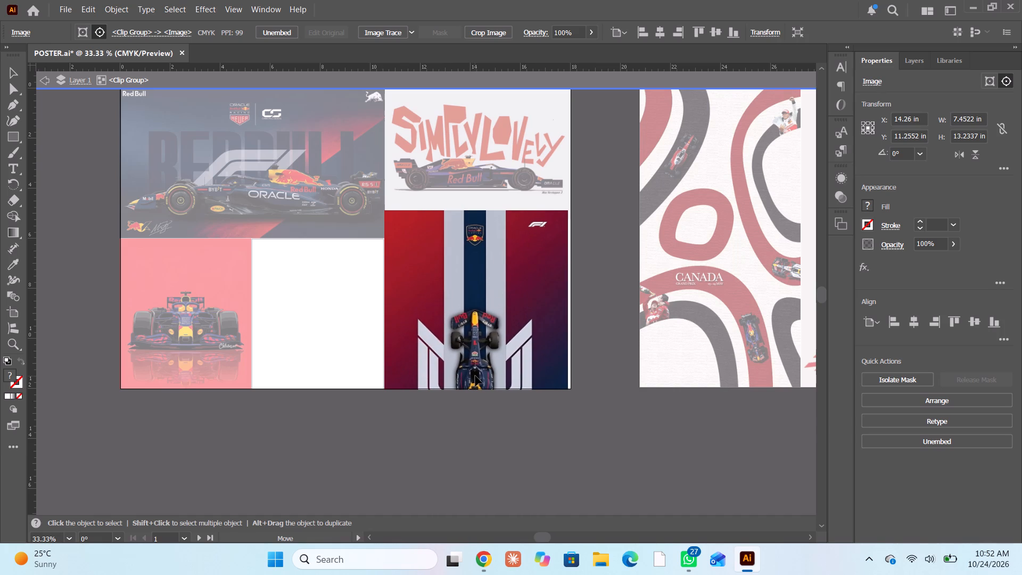
pyautogui.moveTo(475, 376); pyautogui.dragTo(479, 379)
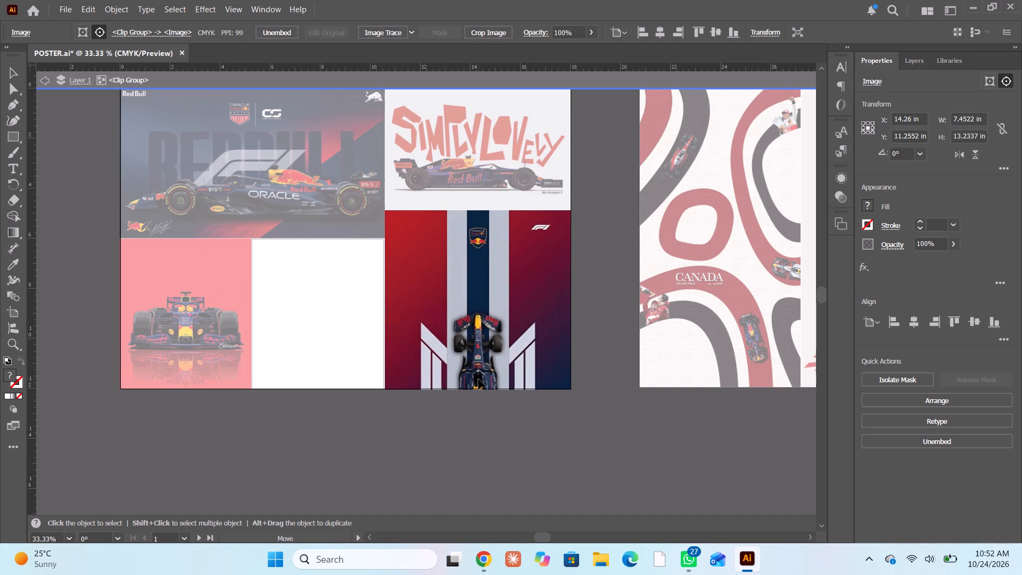
pyautogui.moveTo(479, 379); pyautogui.dragTo(478, 383)
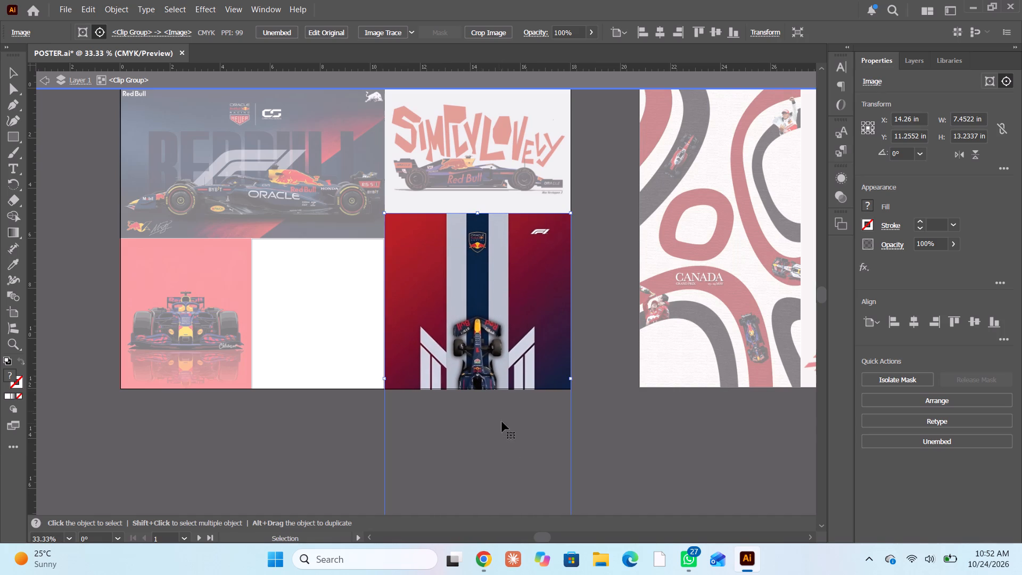
# Enlarge the top-view car poster in its clip group to about 7.62 by 13.53 in, nudge it left and up, and exit isolation.
pyautogui.scroll(-11, 489, 424)
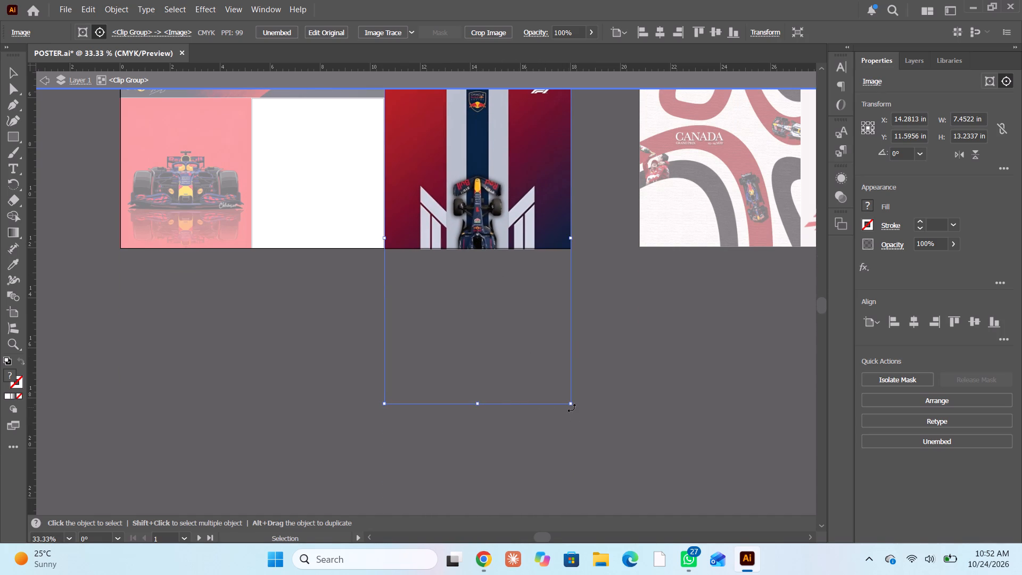
pyautogui.keyDown('shift'); pyautogui.moveTo(572, 406); pyautogui.dragTo(575, 411); pyautogui.keyUp('shift')
pyautogui.scroll(7, 523, 372)
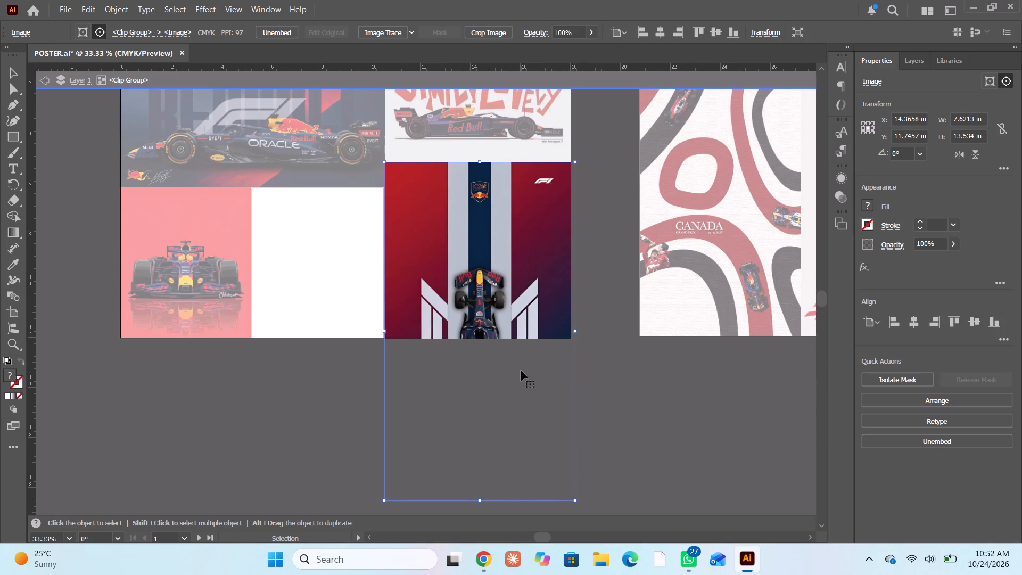
pyautogui.press('Left')
pyautogui.press('Left')
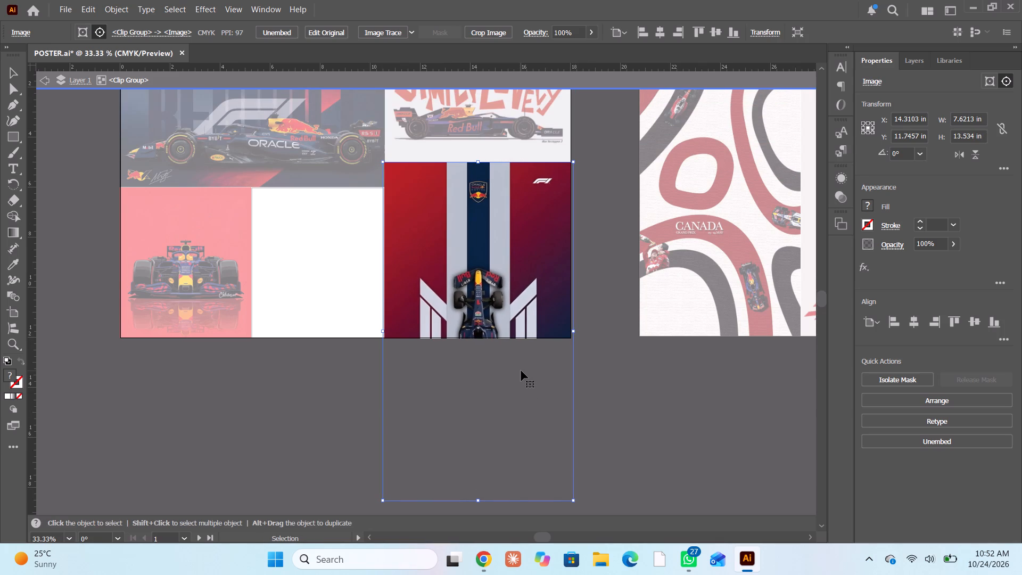
pyautogui.press('Left')
pyautogui.press('Up')
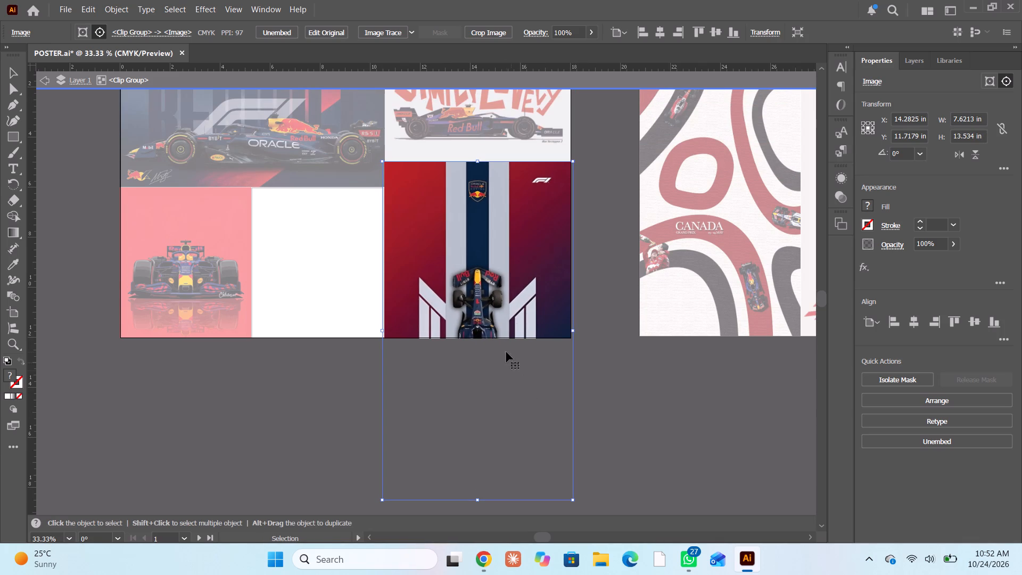
pyautogui.click(45, 78)
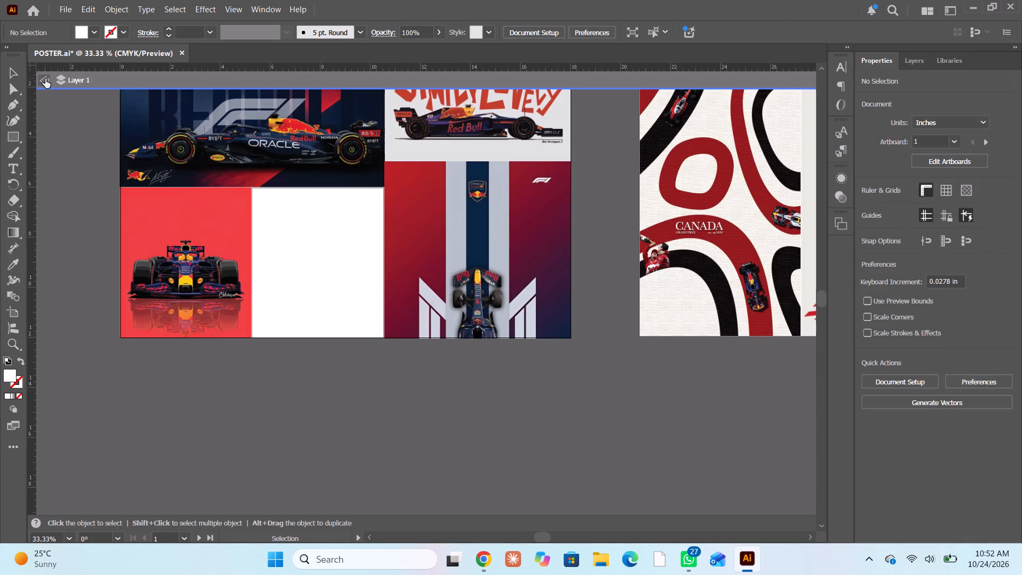
# In Chrome, find the Formula 1 UI Interaction pin among the related Pinterest designs and copy its top-view Red Bull car image.
pyautogui.scroll(7, 277, 401)
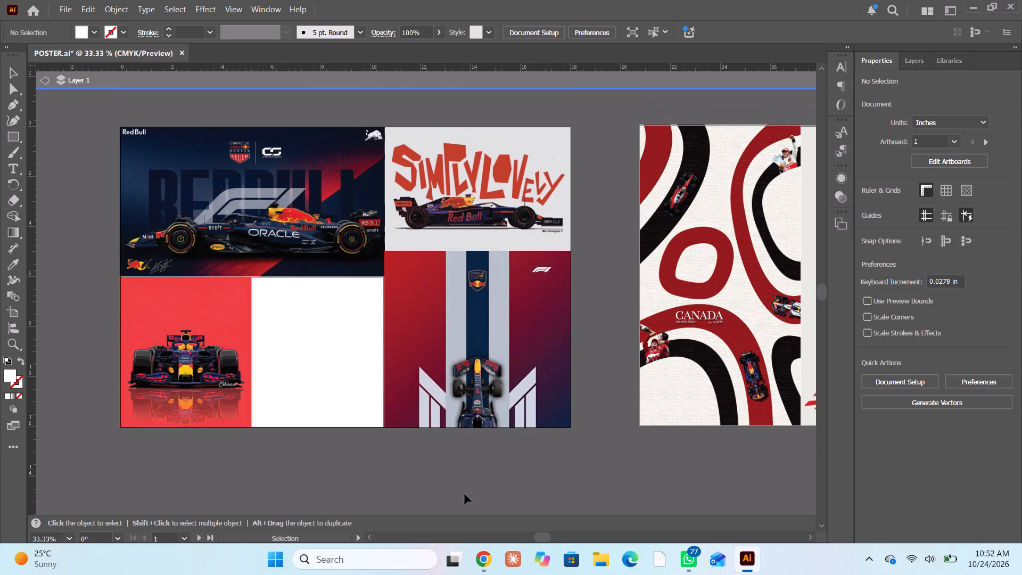
pyautogui.scroll(-2, 450, 511)
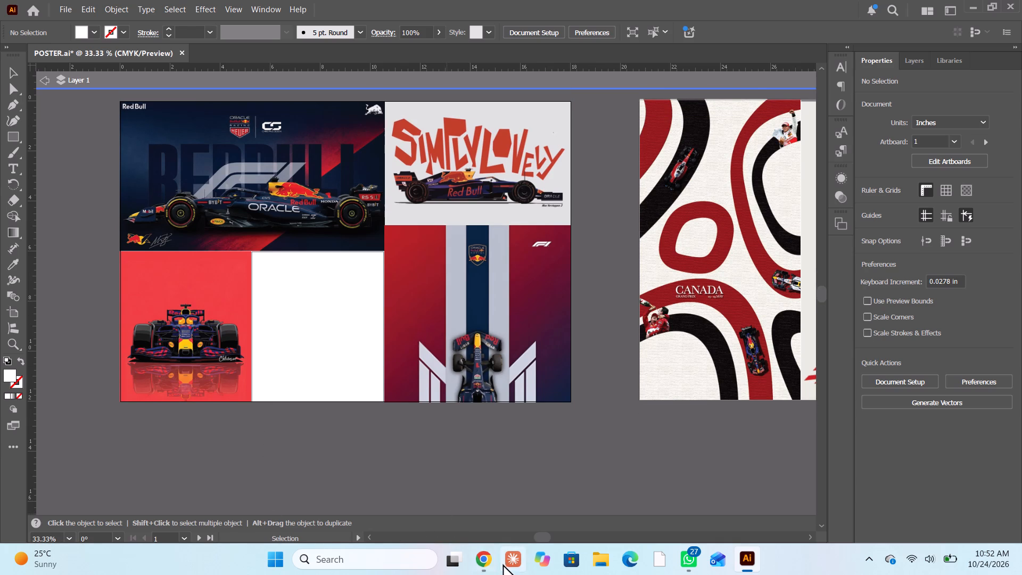
pyautogui.click(482, 565)
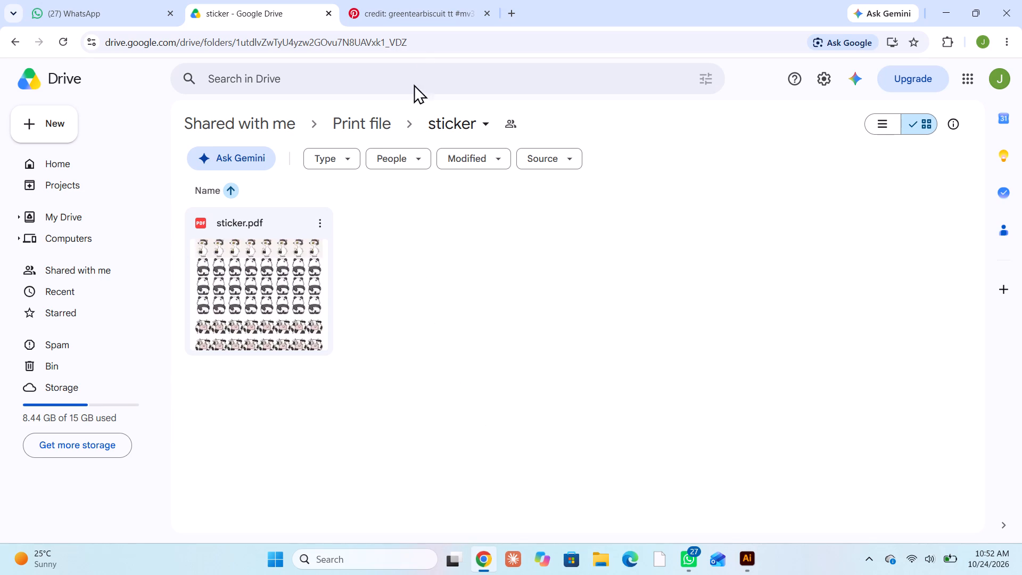
pyautogui.click(418, 9)
pyautogui.scroll(2, 689, 354)
pyautogui.scroll(-1, 689, 354)
pyautogui.scroll(1, 689, 351)
pyautogui.scroll(-5, 689, 348)
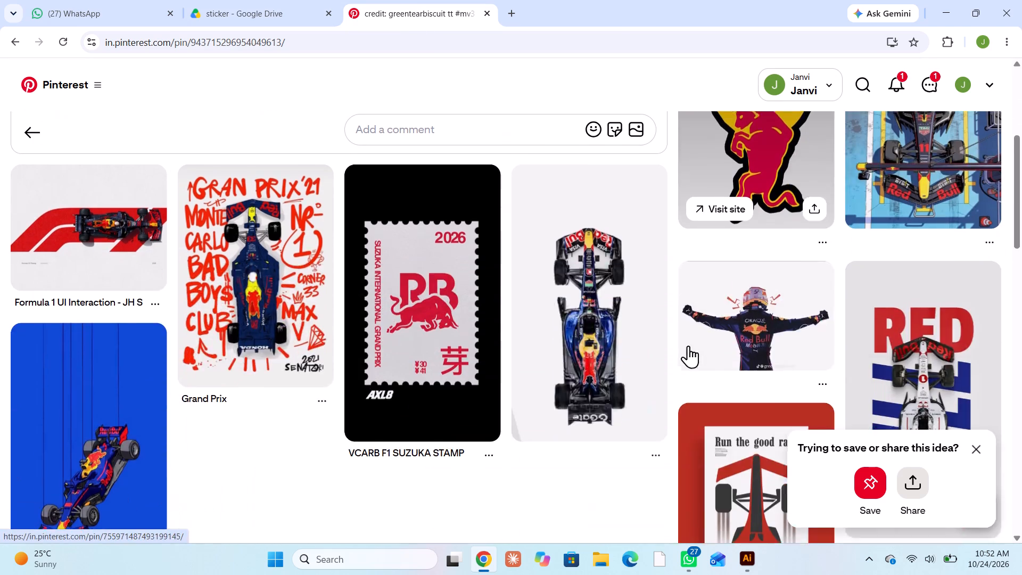
pyautogui.scroll(6, 687, 344)
pyautogui.scroll(-5, 687, 343)
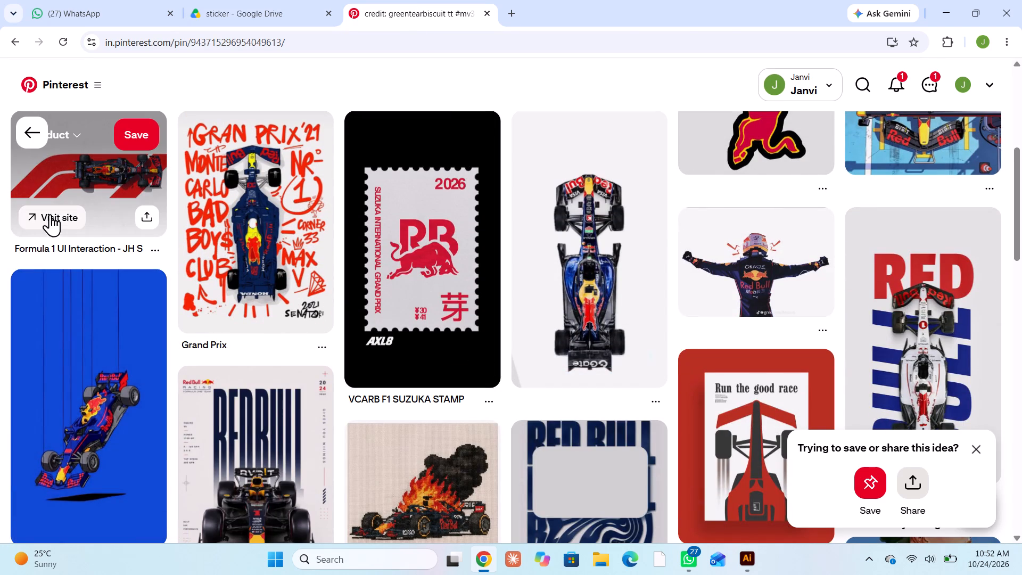
pyautogui.click(88, 179)
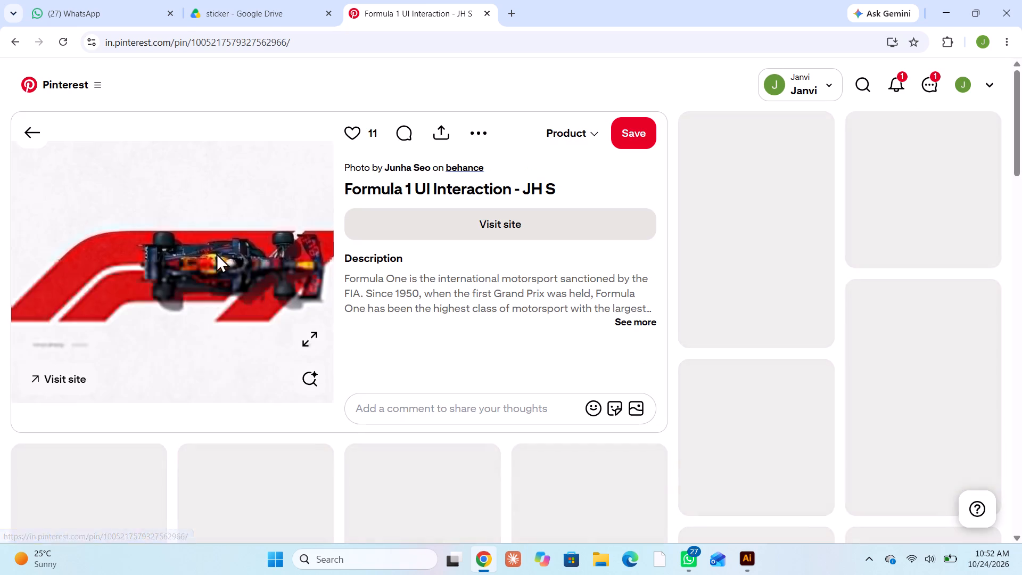
pyautogui.rightClick(186, 248)
pyautogui.click(241, 309)
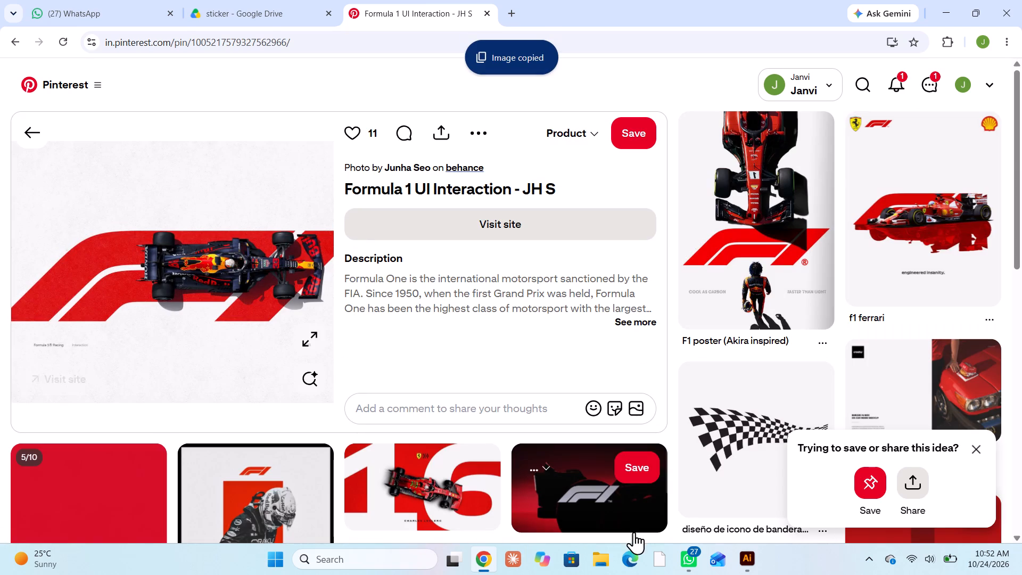
pyautogui.scroll(-2, 583, 459)
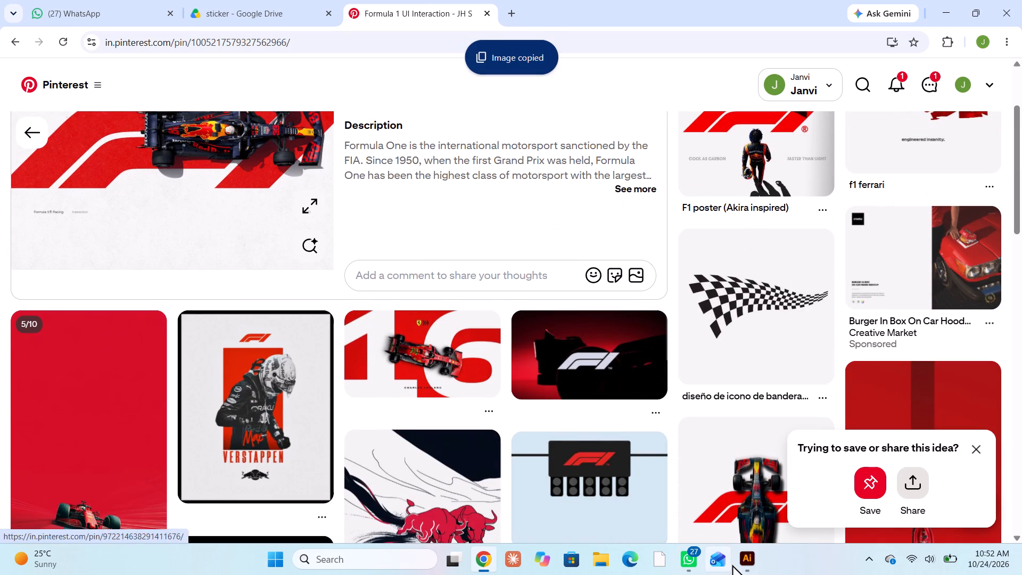
# Paste the copied F1 logo and car image into POSTER.ai and move it down over the lower part of the artboard.
pyautogui.click(753, 560)
pyautogui.click(324, 339)
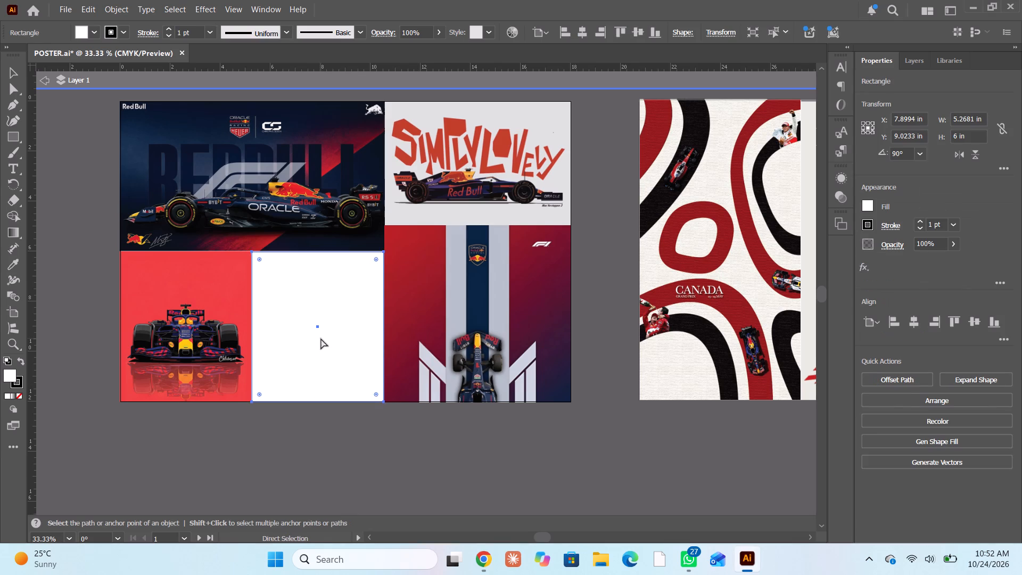
pyautogui.hotkey('ctrl', 'v')
pyautogui.moveTo(324, 341); pyautogui.dragTo(258, 471)
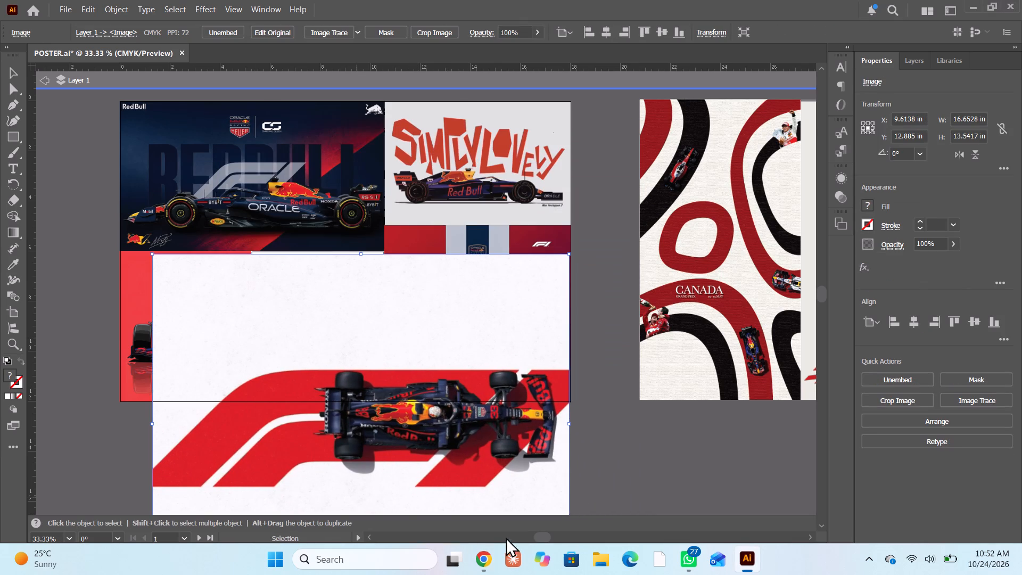
# Back in Chrome, return to the Max Verstappen RBR pin, browse its related designs, and copy the leaping bull in racing gear.
pyautogui.click(484, 561)
pyautogui.scroll(5, 60, 111)
pyautogui.click(29, 137)
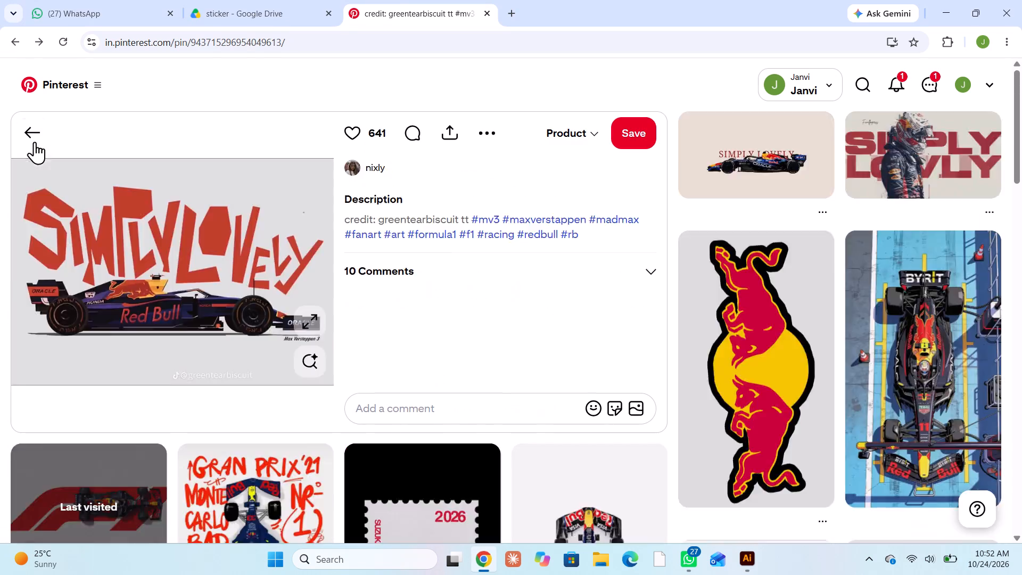
pyautogui.scroll(4, 219, 259)
pyautogui.scroll(-1, 221, 260)
pyautogui.scroll(7, 221, 260)
pyautogui.click(26, 133)
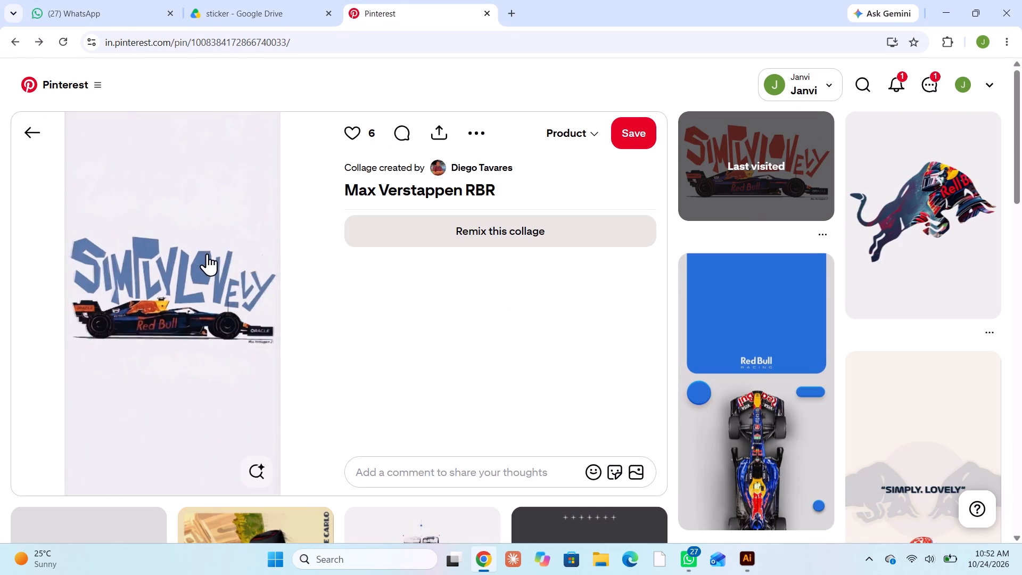
pyautogui.scroll(3, 282, 275)
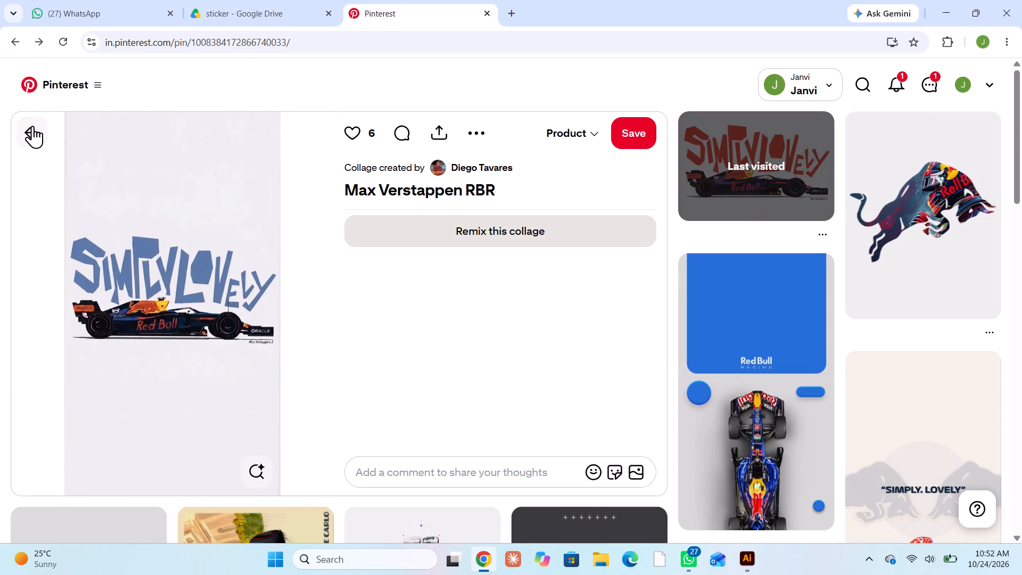
pyautogui.scroll(-4, 571, 165)
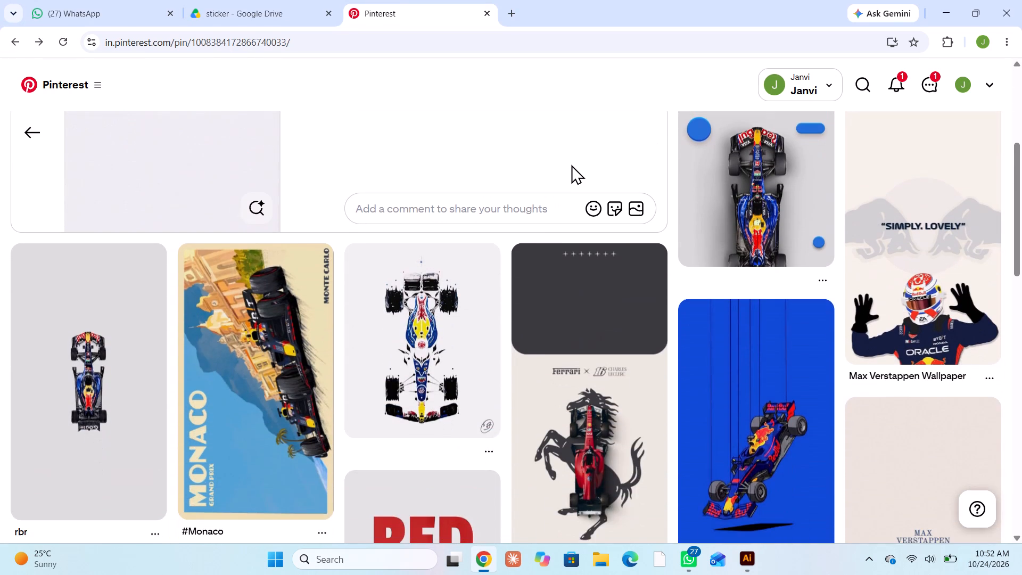
pyautogui.scroll(-1, 571, 163)
pyautogui.scroll(6, 571, 163)
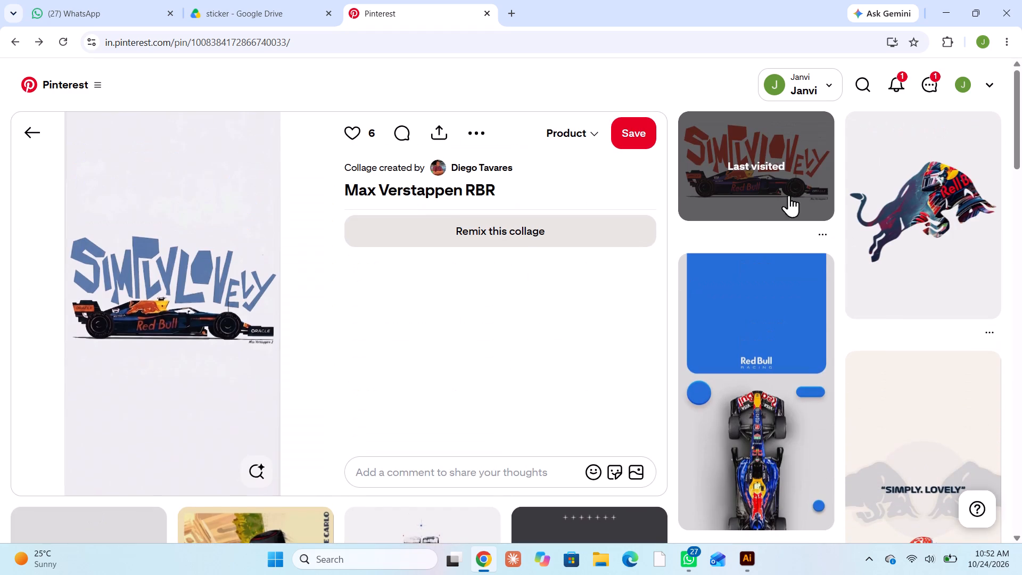
pyautogui.click(886, 220)
pyautogui.rightClick(252, 302)
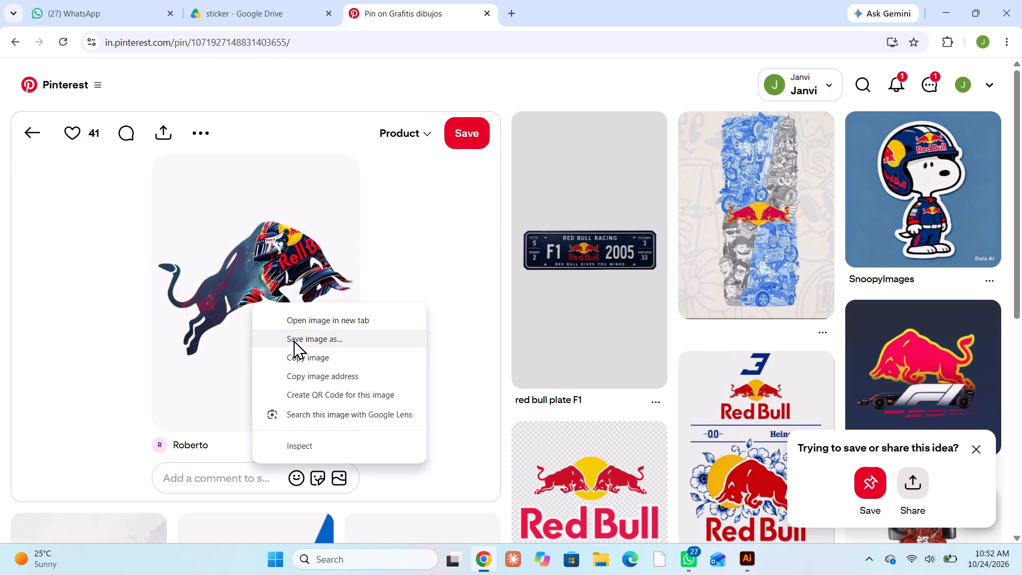
pyautogui.click(310, 360)
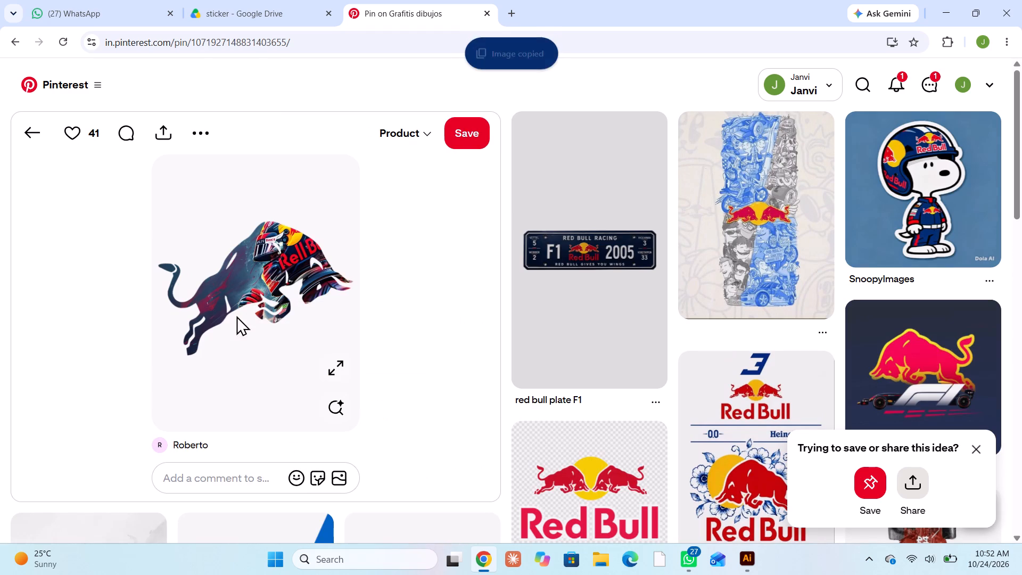
# Go back through the Pinterest pages to the navy and white Oracle Red Bull Racing car pin.
pyautogui.scroll(-2, 448, 291)
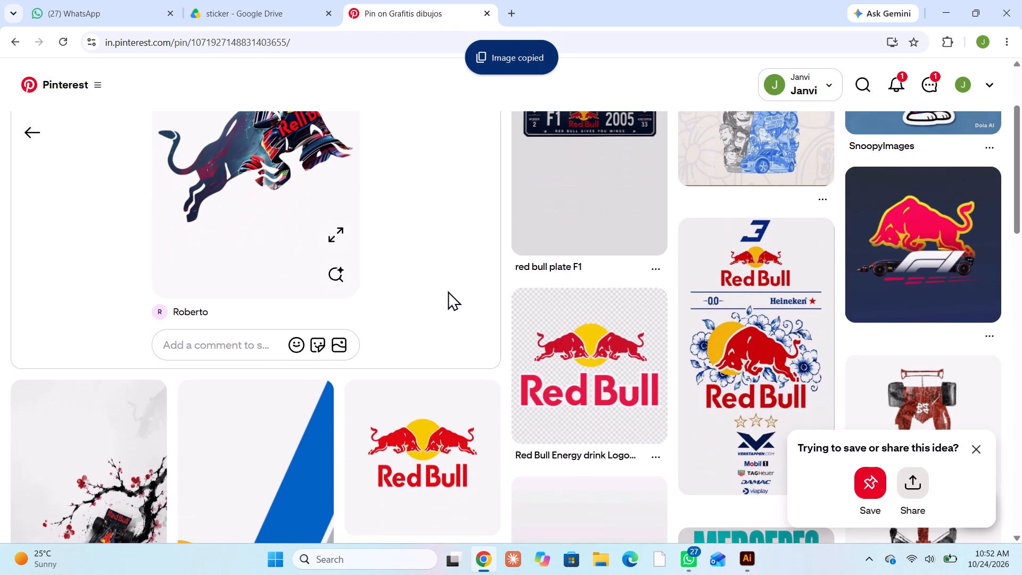
pyautogui.scroll(3, 338, 253)
pyautogui.scroll(4, 252, 205)
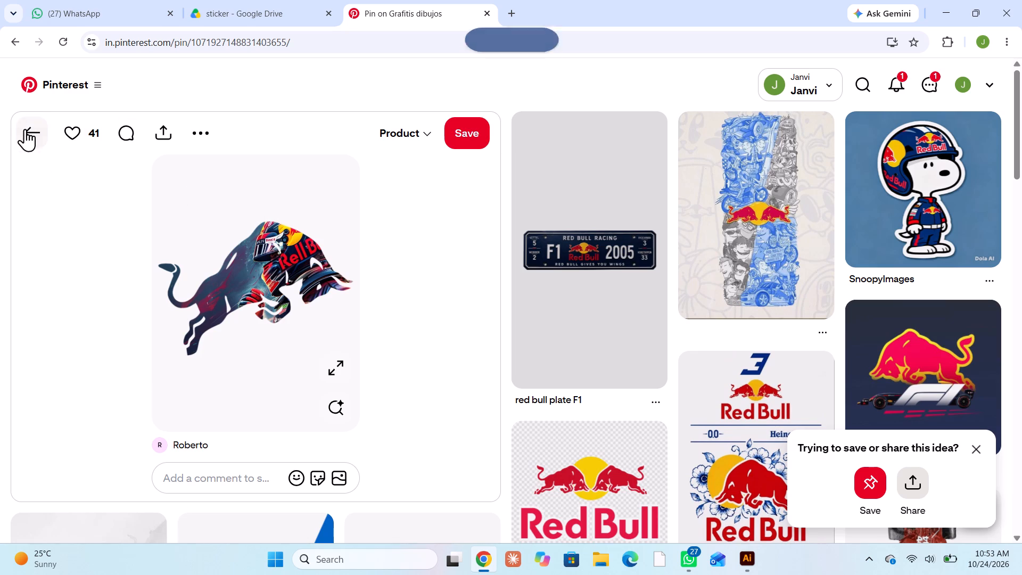
pyautogui.click(25, 129)
pyautogui.click(23, 132)
pyautogui.scroll(5, 174, 252)
pyautogui.scroll(3, 298, 295)
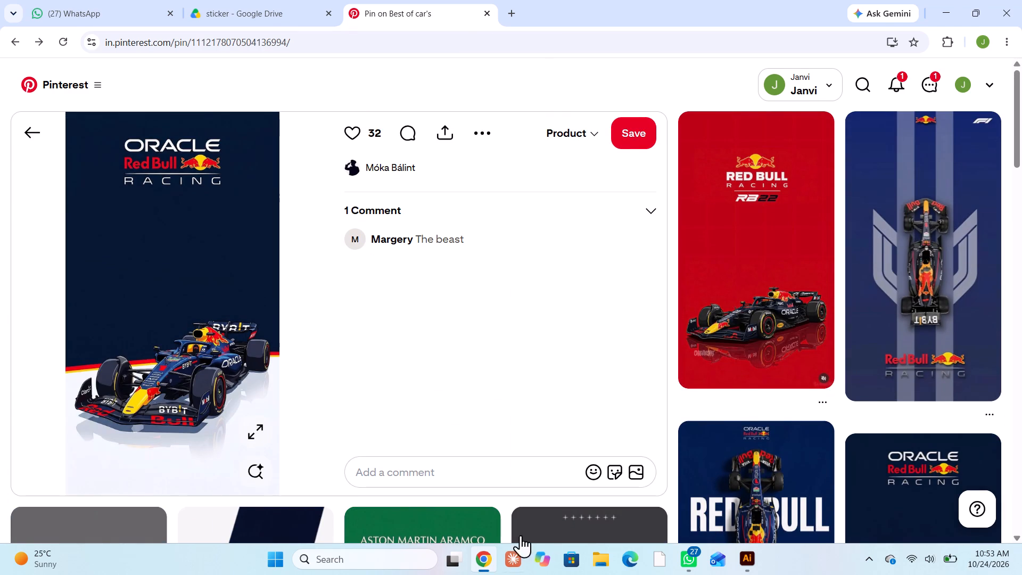
# In POSTER.ai, shift the pasted F1 logo image toward the artboard's left edge and paste the leaping bull image.
pyautogui.click(748, 554)
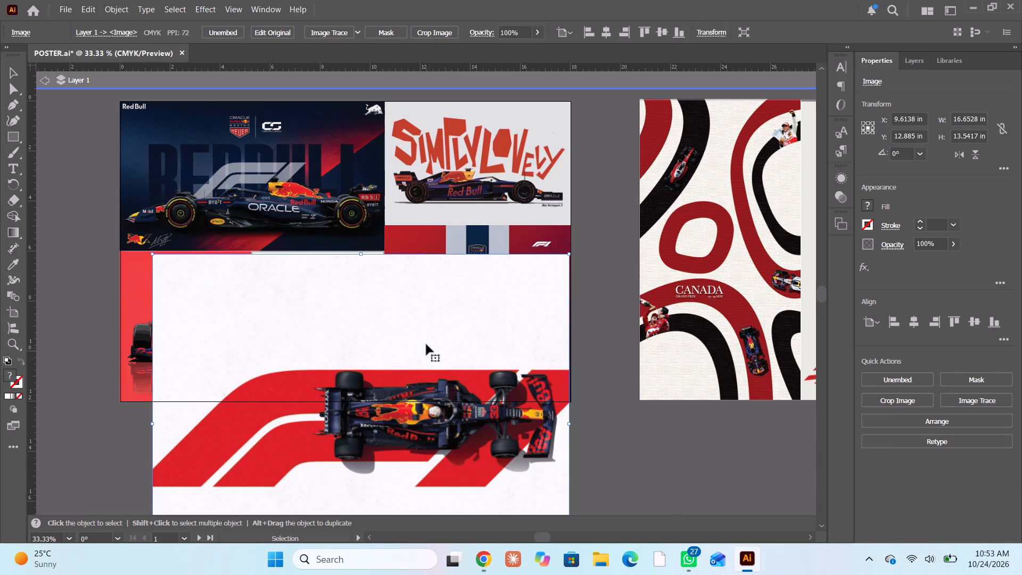
pyautogui.moveTo(440, 356); pyautogui.dragTo(200, 322)
pyautogui.click(454, 468)
pyautogui.hotkey('ctrl', 'v')
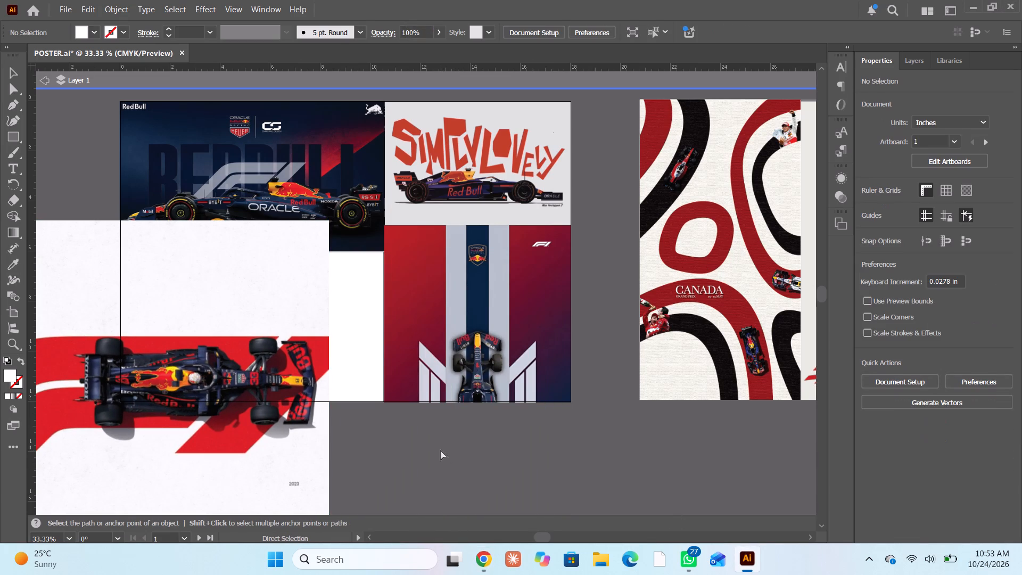
# In Chrome, open the related navy RED BULL poster with the top-view car and copy its image.
pyautogui.click(487, 562)
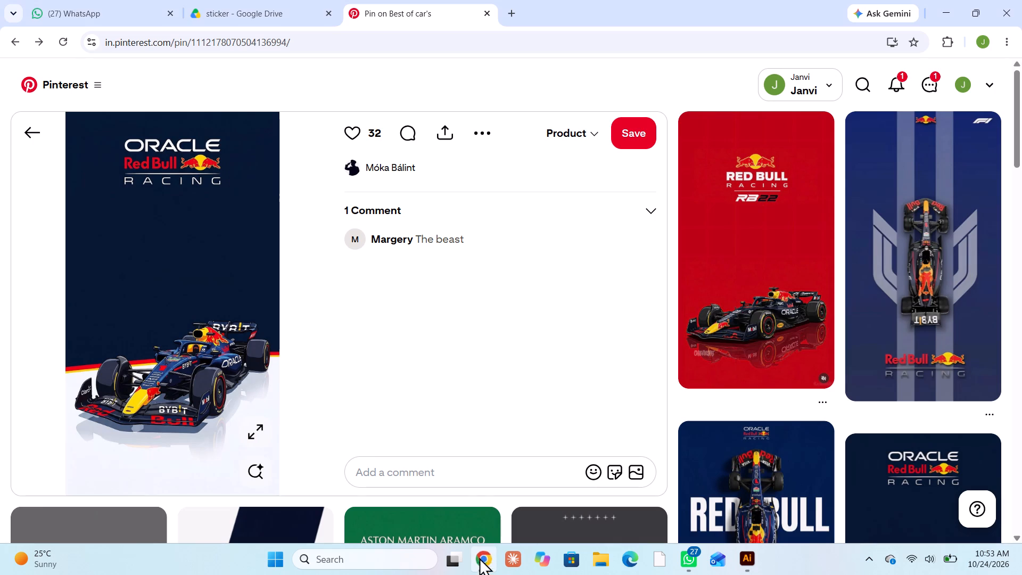
pyautogui.scroll(-3, 595, 367)
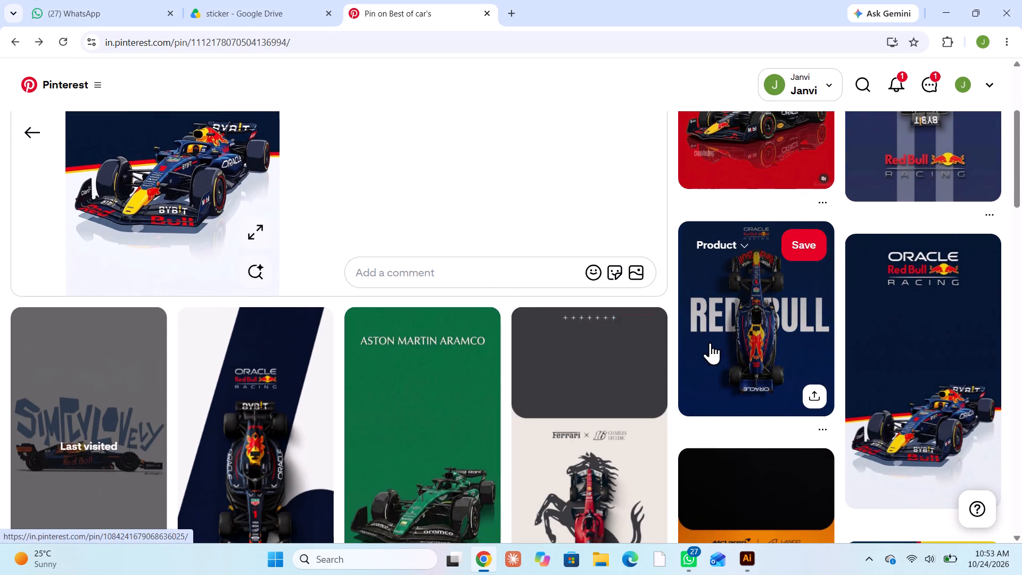
pyautogui.click(729, 330)
pyautogui.rightClick(235, 292)
pyautogui.click(312, 350)
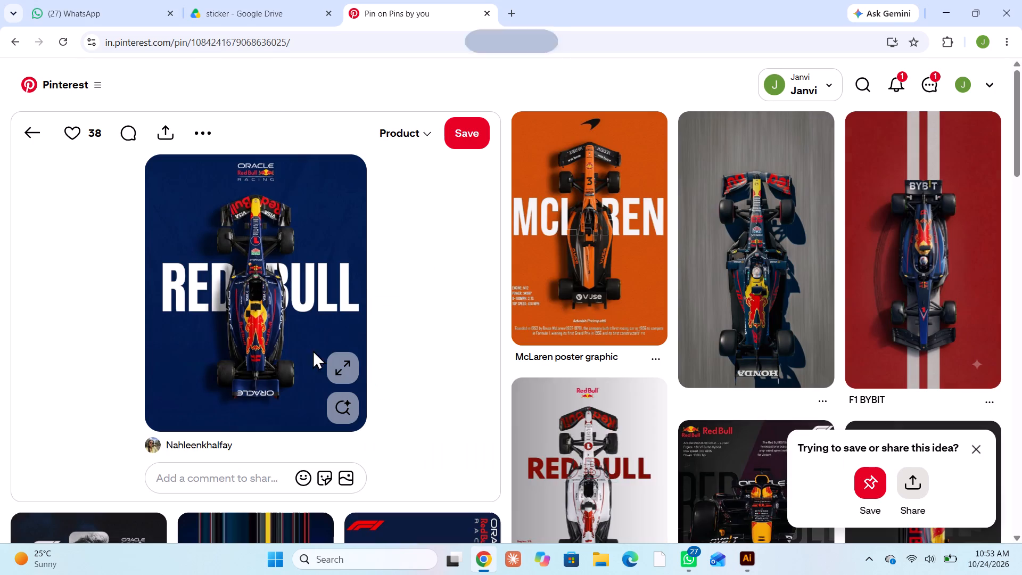
# Paste the navy RED BULL poster into POSTER.ai and move it left, partly off the leaping bull image.
pyautogui.click(744, 558)
pyautogui.click(218, 299)
pyautogui.hotkey('ctrl', 'v')
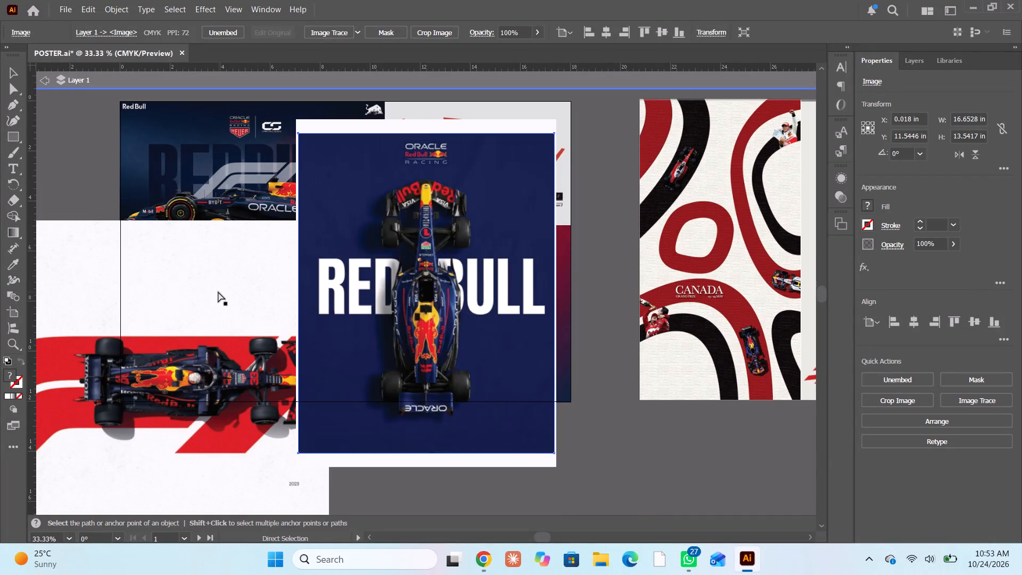
pyautogui.moveTo(438, 337); pyautogui.dragTo(258, 372)
# Spread the leaping bull, navy RED BULL and F1 logo images apart to uncover the artboard's empty white cell.
pyautogui.keyDown('alt'); pyautogui.scroll(-3, 268, 335); pyautogui.keyUp('alt')
pyautogui.moveTo(351, 340); pyautogui.dragTo(351, 340)
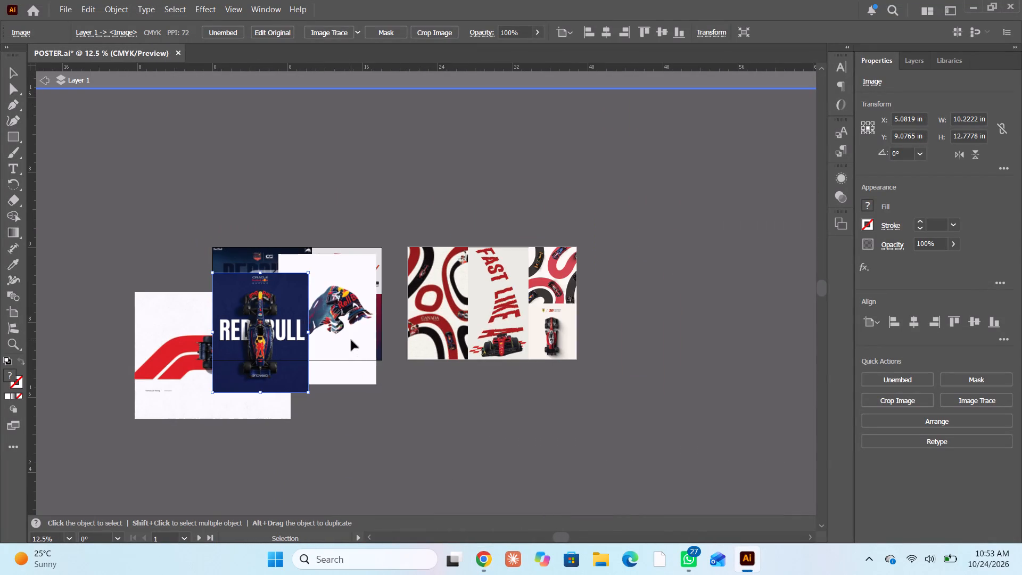
pyautogui.moveTo(351, 340); pyautogui.dragTo(659, 274)
pyautogui.moveTo(275, 332); pyautogui.dragTo(371, 340)
pyautogui.hscroll(2, 370, 338)
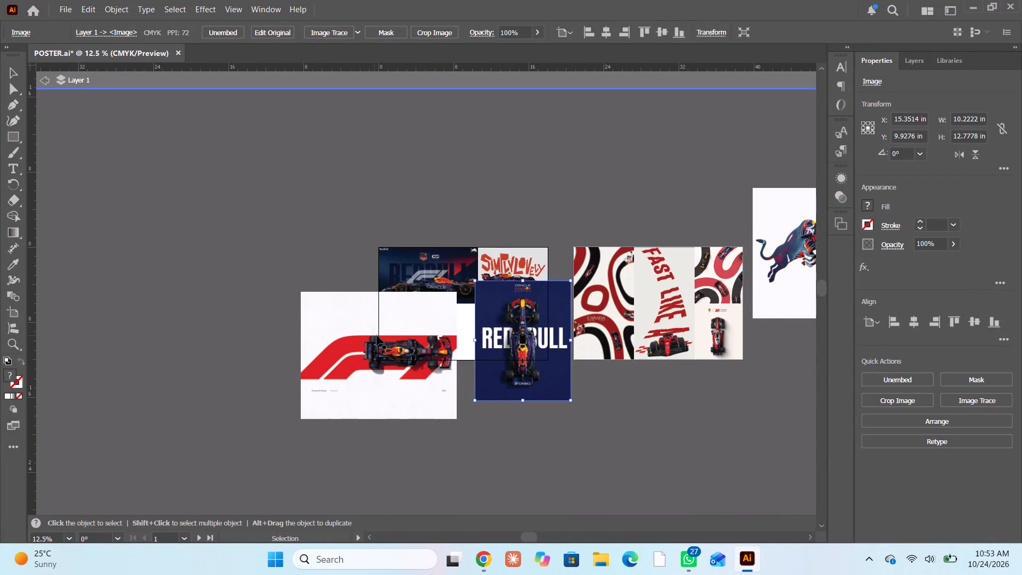
pyautogui.scroll(-1, 377, 335)
pyautogui.keyDown('alt'); pyautogui.scroll(3, 389, 312); pyautogui.keyUp('alt')
pyautogui.moveTo(355, 360); pyautogui.dragTo(191, 323)
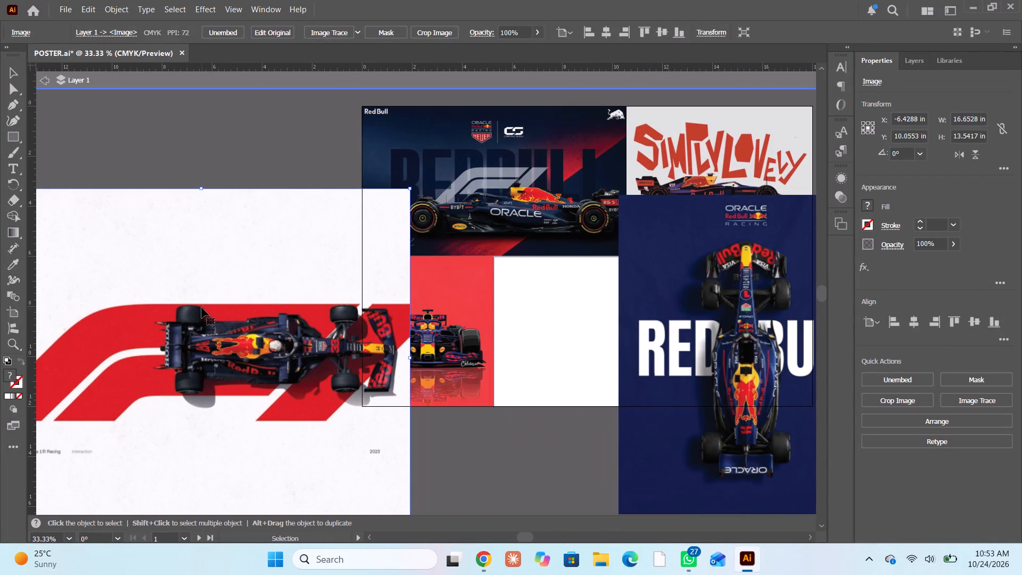
# Scale the navy RED BULL poster down to about 5.28 × 6.61 in and place it over the empty cell beside the red car poster.
pyautogui.hscroll(-5, 203, 307)
pyautogui.moveTo(327, 353); pyautogui.dragTo(334, 387)
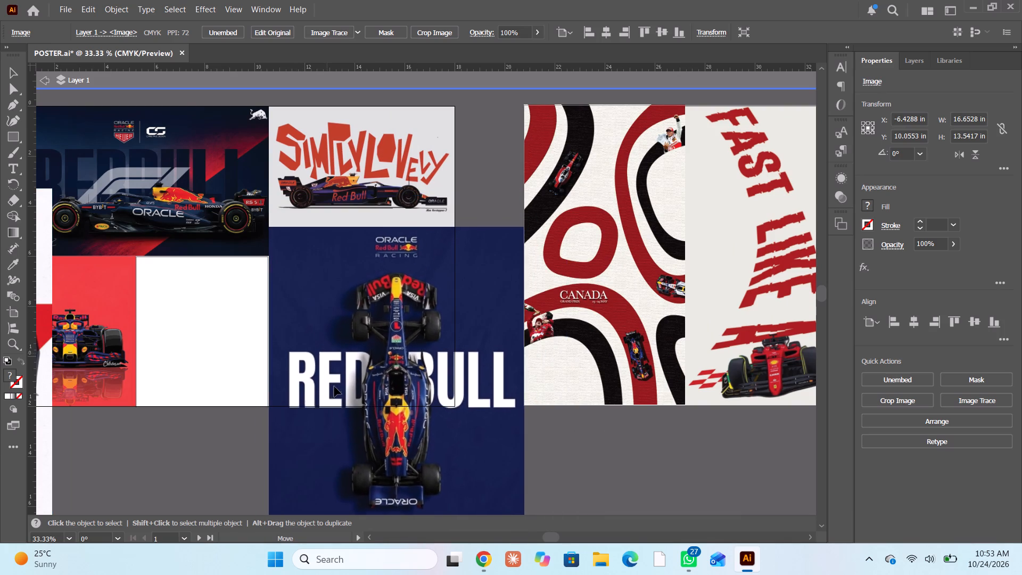
pyautogui.moveTo(334, 387); pyautogui.dragTo(334, 387)
pyautogui.scroll(-4, 313, 352)
pyautogui.scroll(1, 313, 352)
pyautogui.scroll(-9, 313, 352)
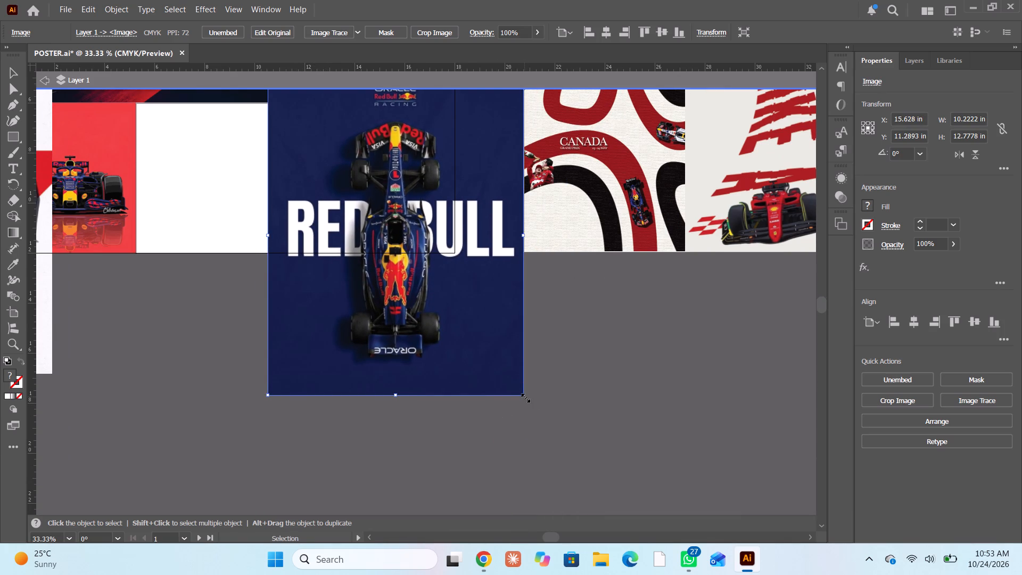
pyautogui.keyDown('shift'); pyautogui.moveTo(524, 397); pyautogui.dragTo(500, 312); pyautogui.keyUp('shift')
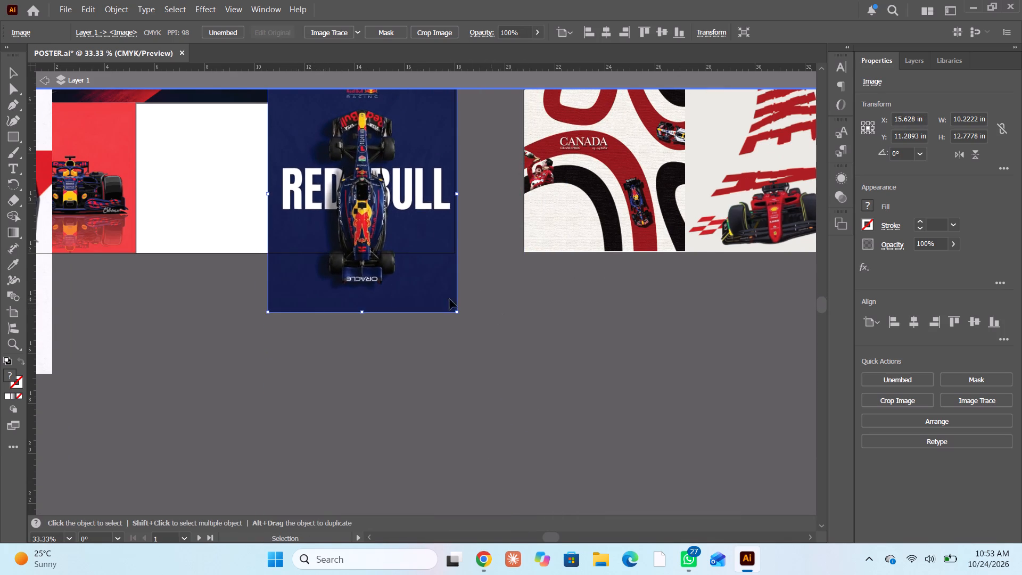
pyautogui.scroll(8, 302, 262)
pyautogui.moveTo(353, 293); pyautogui.dragTo(225, 319)
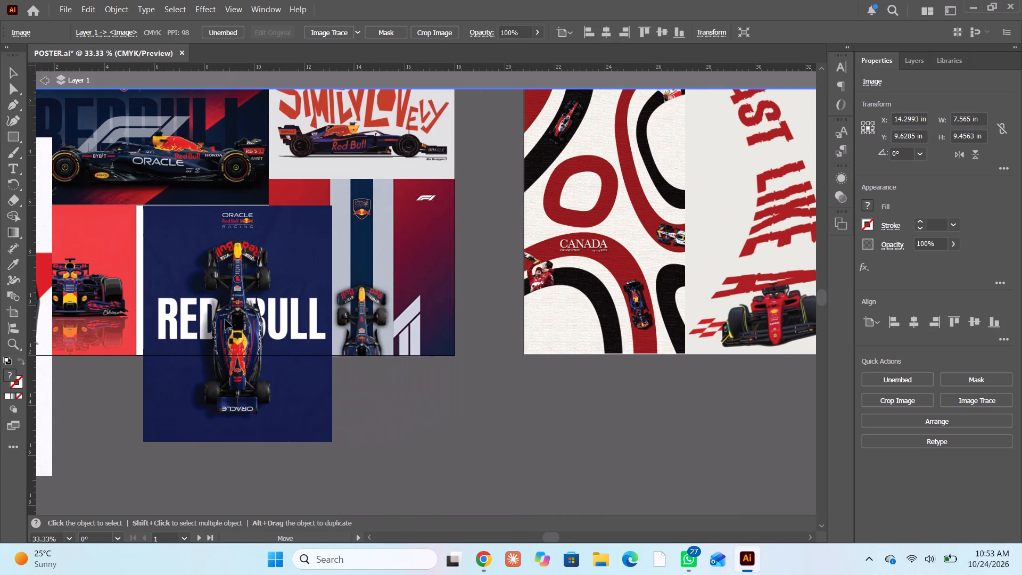
pyautogui.moveTo(225, 319); pyautogui.dragTo(221, 321)
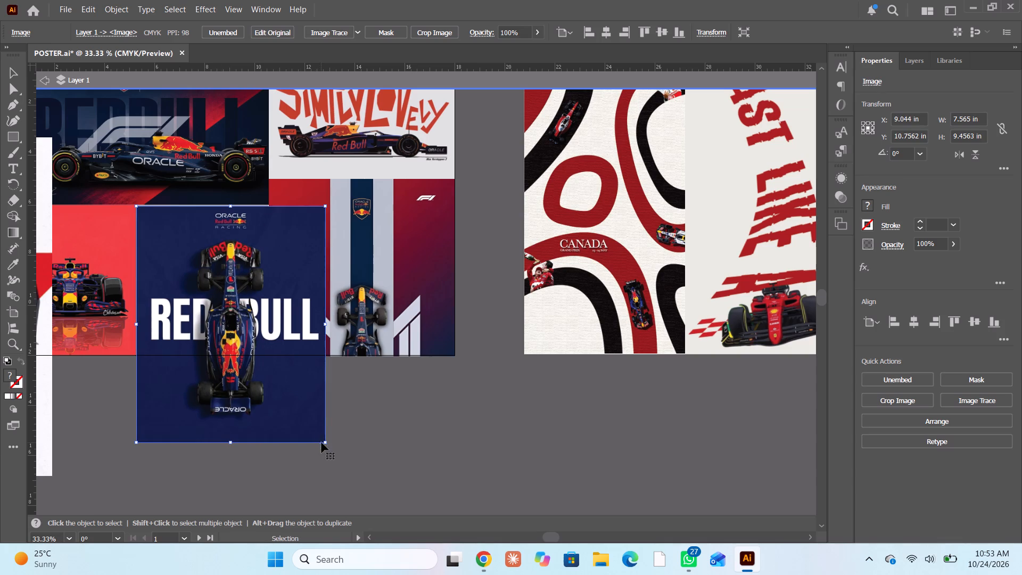
pyautogui.moveTo(325, 444); pyautogui.dragTo(291, 371)
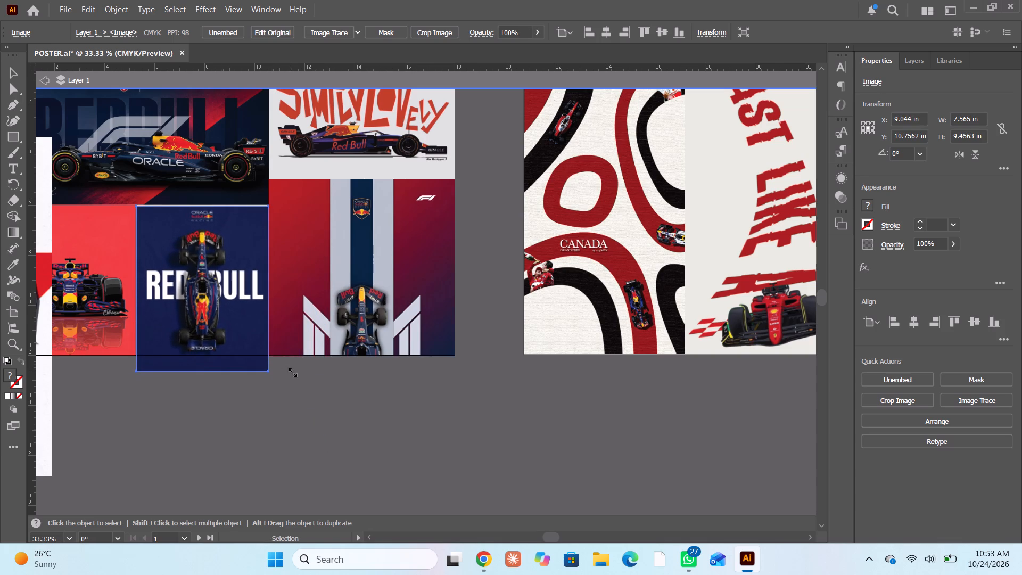
pyautogui.moveTo(291, 371); pyautogui.dragTo(292, 371)
pyautogui.click(202, 299)
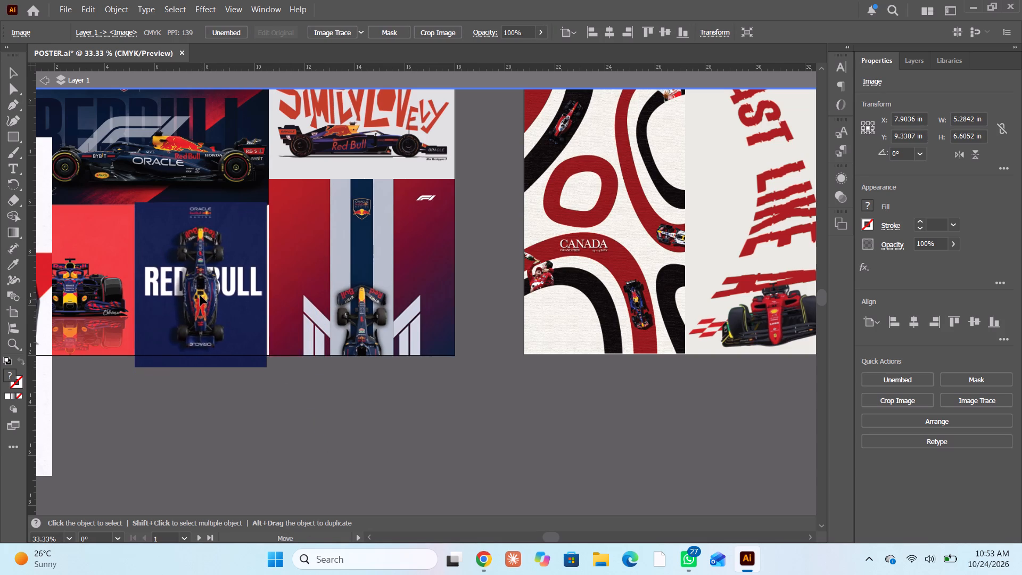
# Bring the white cell rectangle in front of the navy RED BULL poster and clip the poster to it with a clipping mask.
pyautogui.hscroll(3, 201, 295)
pyautogui.scroll(3, 417, 351)
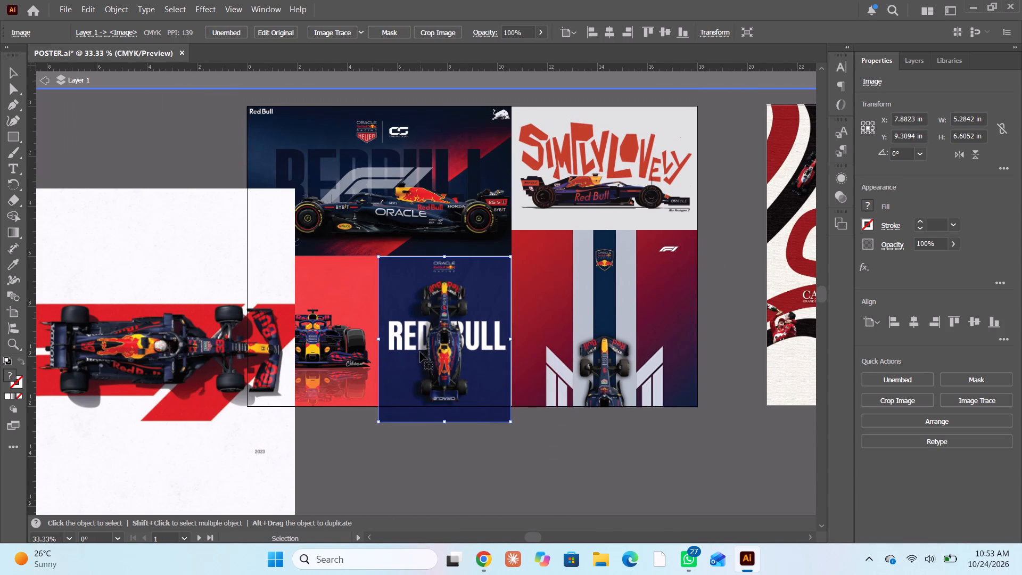
pyautogui.scroll(1, 420, 352)
pyautogui.moveTo(428, 346); pyautogui.dragTo(416, 418)
pyautogui.click(433, 309)
pyautogui.rightClick(432, 309)
pyautogui.click(471, 479)
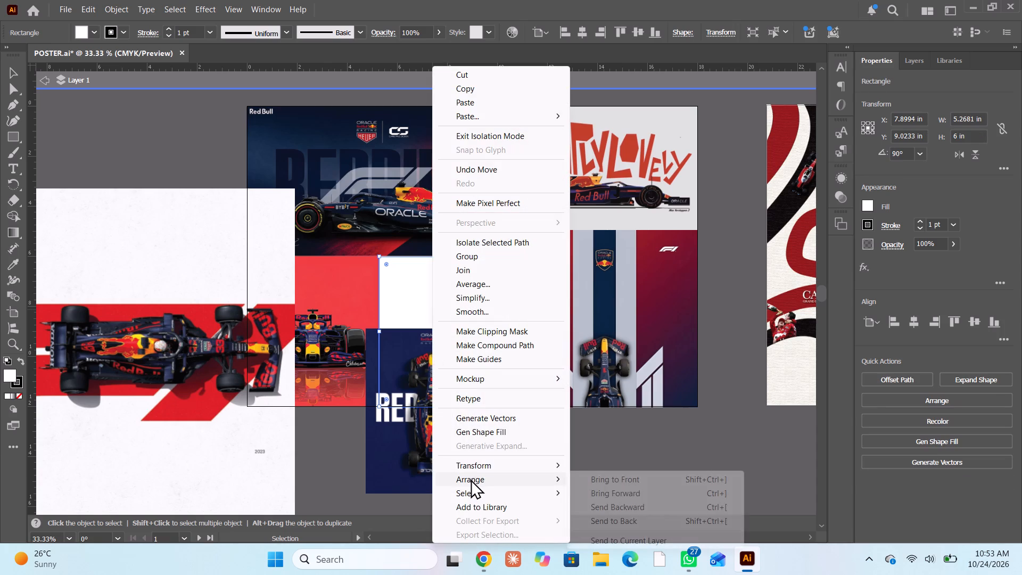
pyautogui.click(598, 478)
pyautogui.keyDown('shift'); pyautogui.click(426, 446); pyautogui.keyUp('shift')
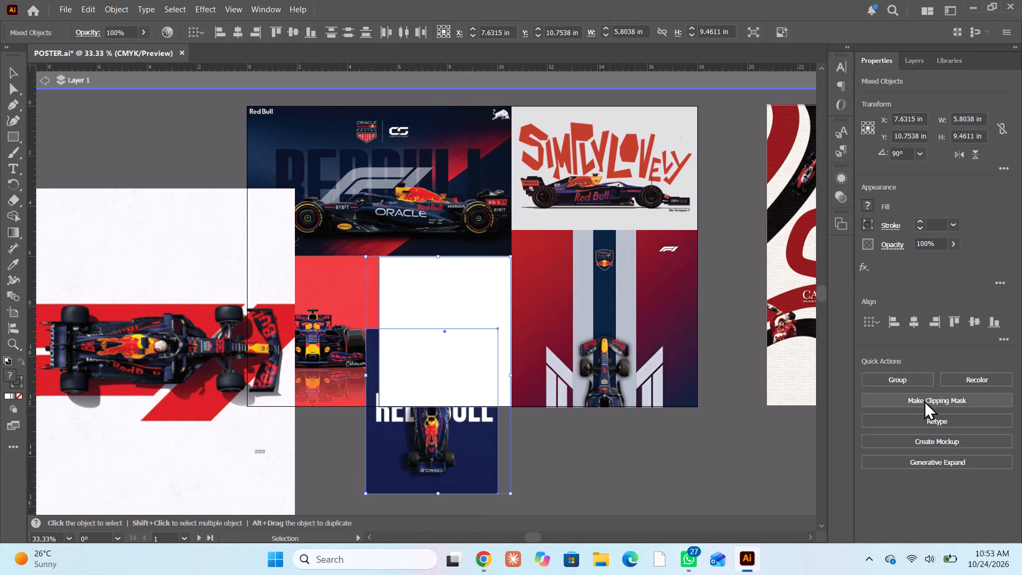
pyautogui.click(924, 402)
# Reposition the navy poster image inside its clip group so it fills the cell, and exit the group's isolation.
pyautogui.doubleClick(455, 363)
pyautogui.moveTo(440, 369); pyautogui.dragTo(455, 301)
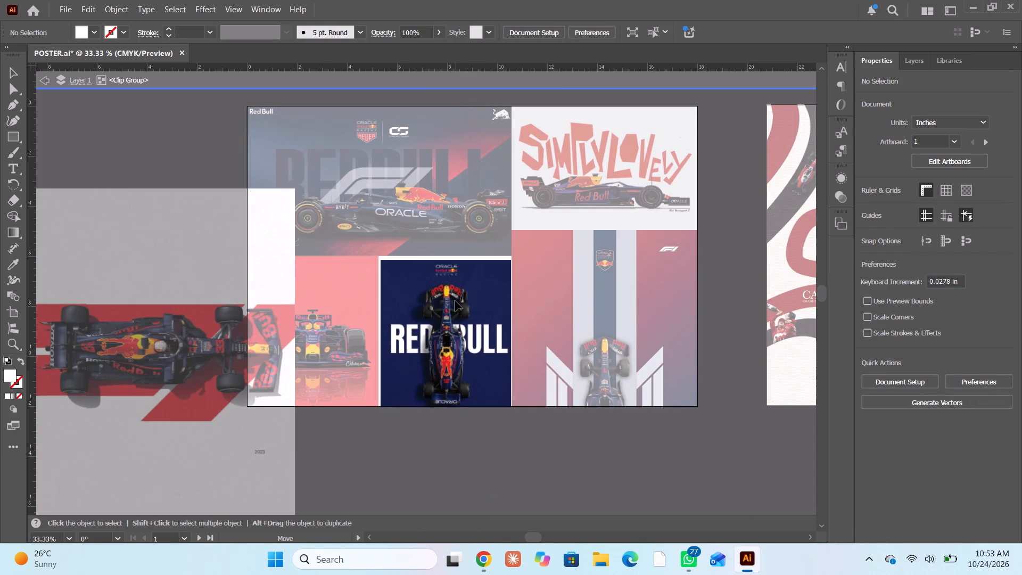
pyautogui.moveTo(455, 301); pyautogui.dragTo(449, 298)
pyautogui.keyDown('alt'); pyautogui.scroll(2, 448, 303); pyautogui.keyUp('alt')
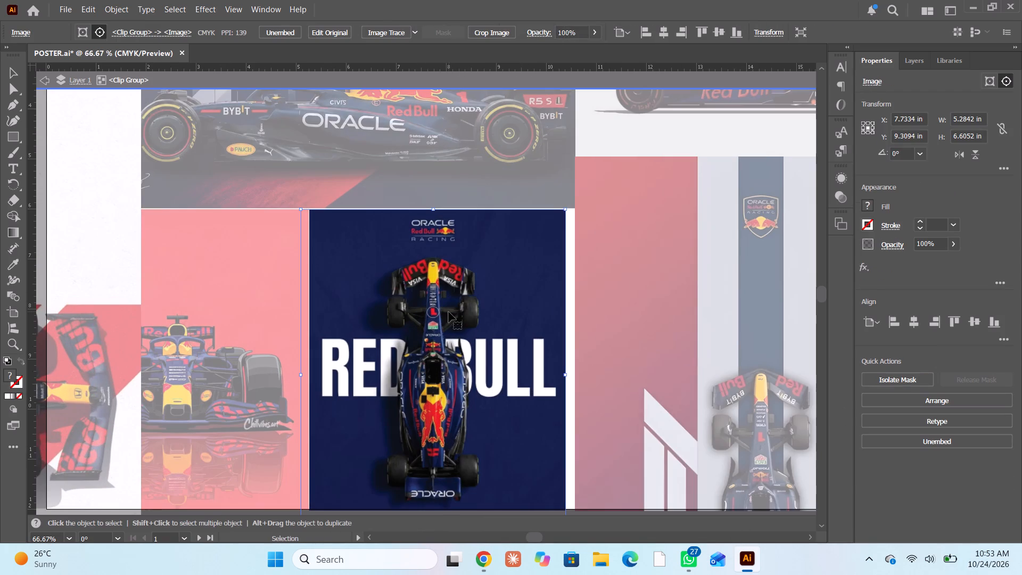
pyautogui.moveTo(449, 312); pyautogui.dragTo(454, 306)
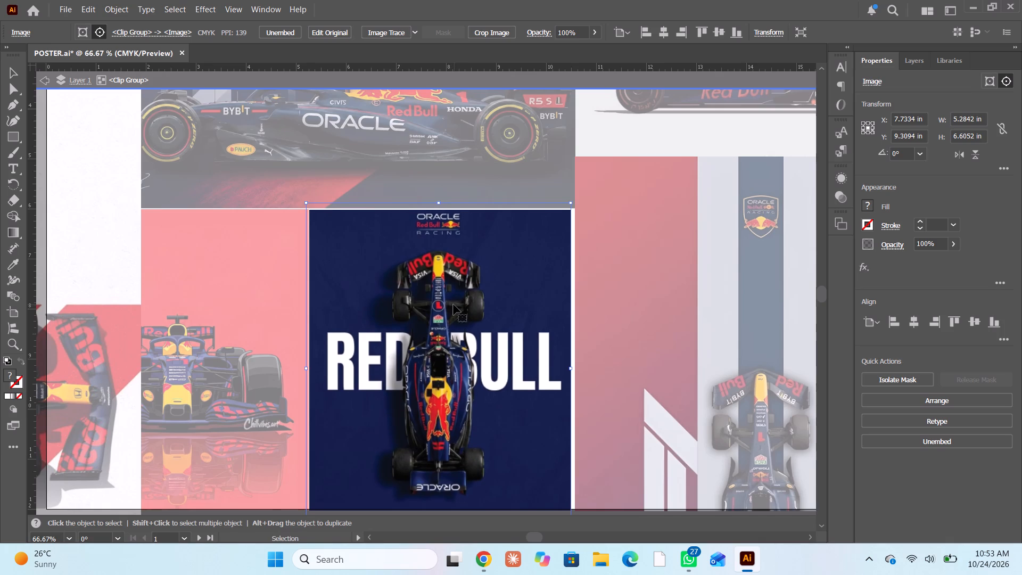
pyautogui.scroll(-6, 448, 300)
pyautogui.click(499, 326)
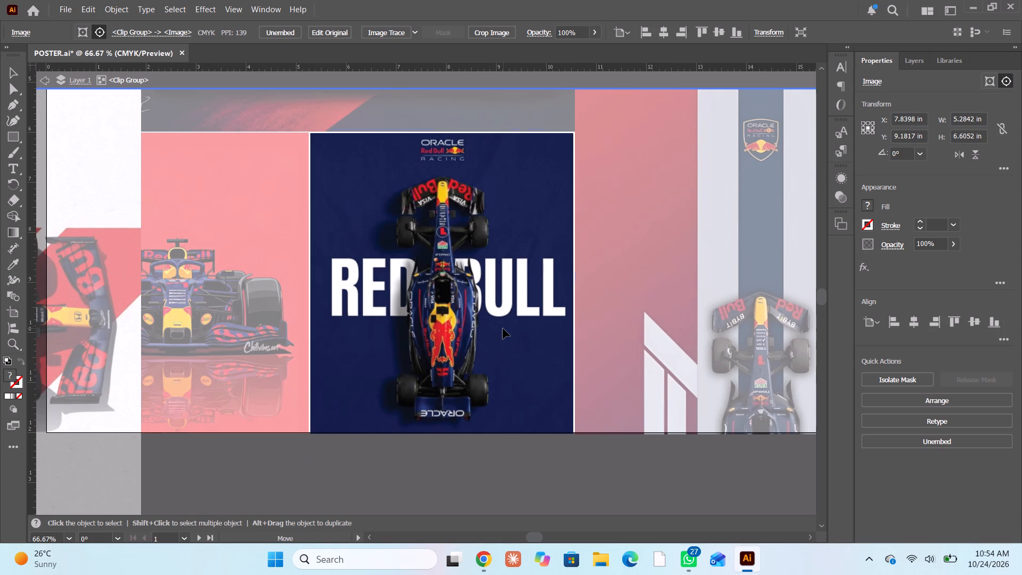
pyautogui.click(44, 80)
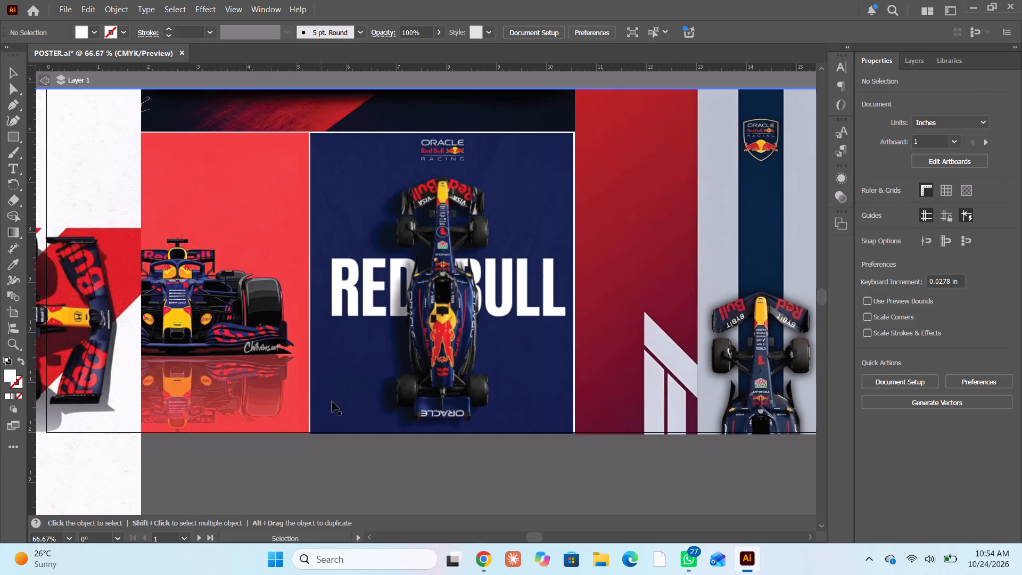
# Nudge the clipped navy poster against the banner and striped poster, and enlarge it slightly to about 5.27 × 6 in.
pyautogui.click(334, 450)
pyautogui.click(358, 384)
pyautogui.click(378, 346)
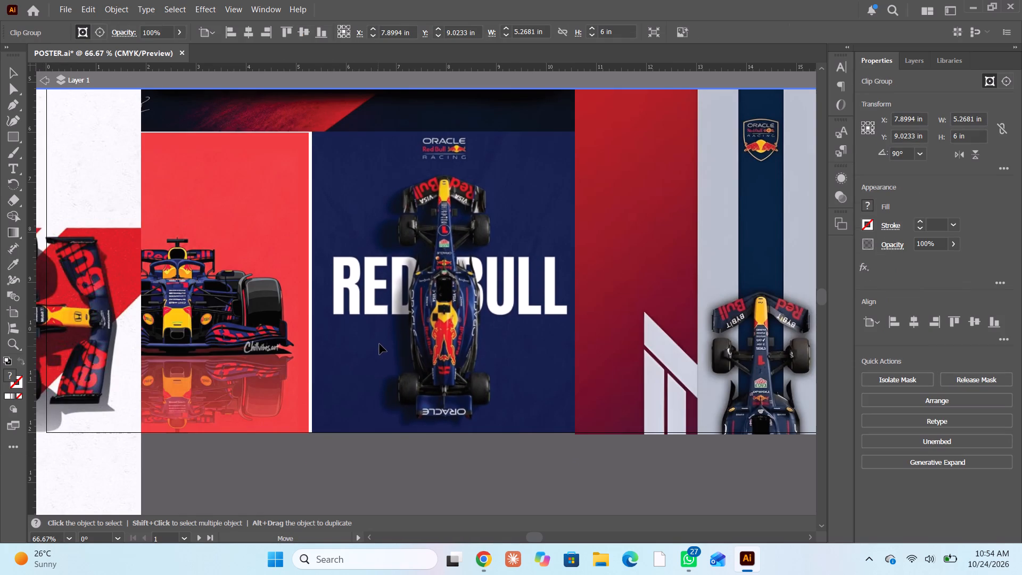
pyautogui.keyDown('shift'); pyautogui.click(311, 431); pyautogui.keyUp('shift')
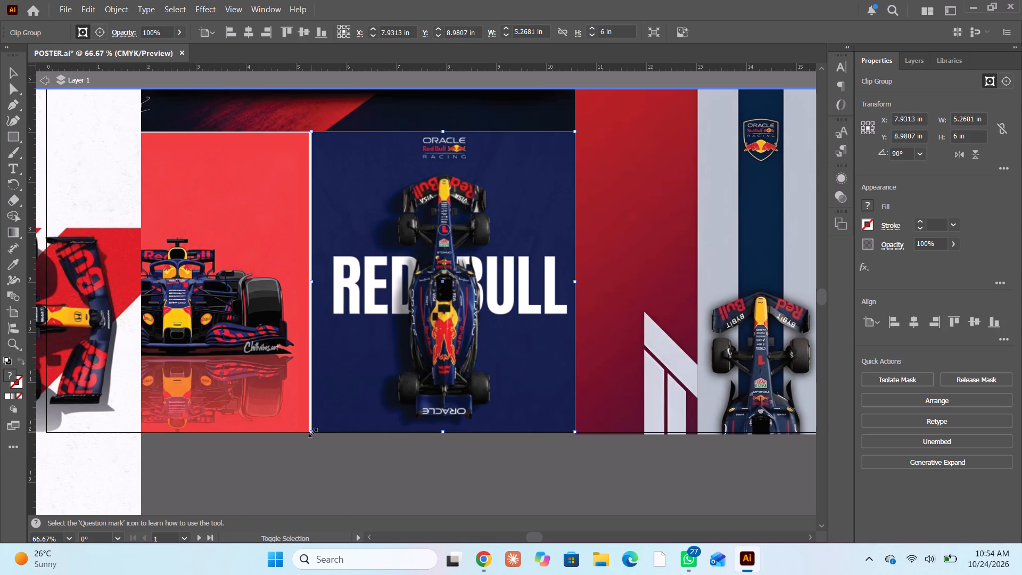
# Move the F1 logo image farther off the artboard and stretch the red car poster slightly to the artboard's left and bottom edges.
pyautogui.click(214, 340)
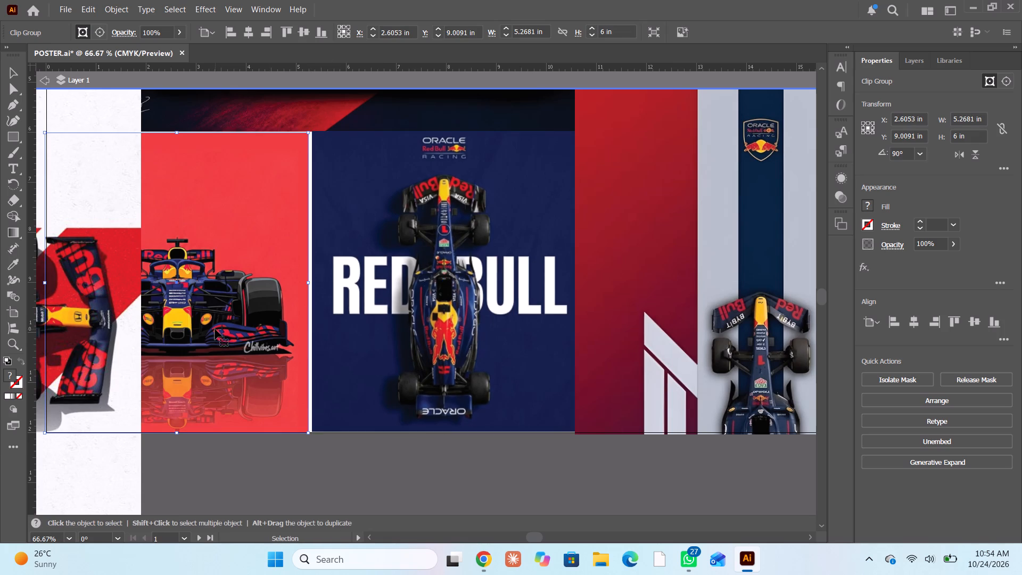
pyautogui.hscroll(2, 215, 329)
pyautogui.moveTo(300, 340); pyautogui.dragTo(94, 343)
pyautogui.click(482, 291)
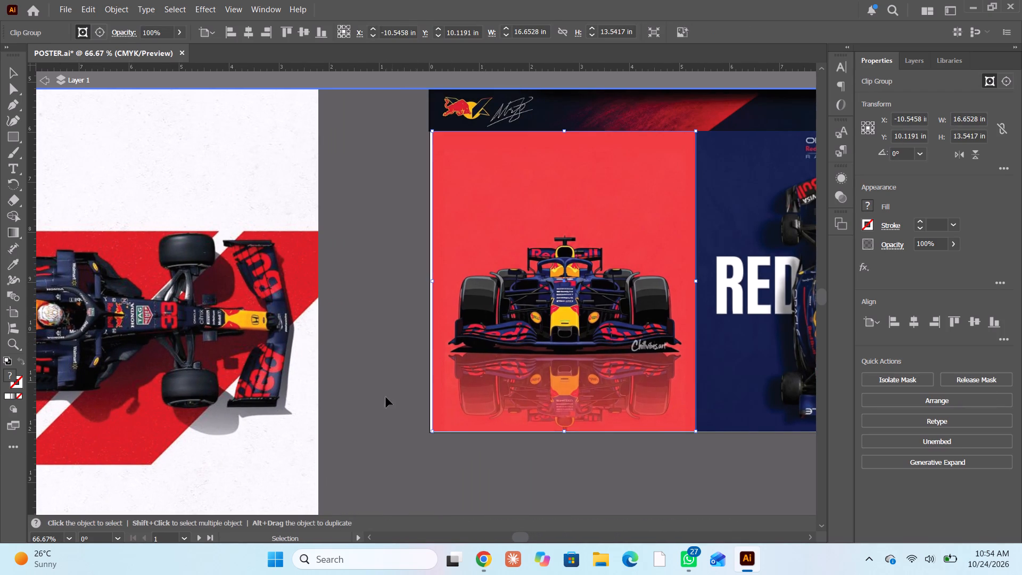
pyautogui.keyDown('shift'); pyautogui.moveTo(433, 429); pyautogui.dragTo(426, 434); pyautogui.keyUp('shift')
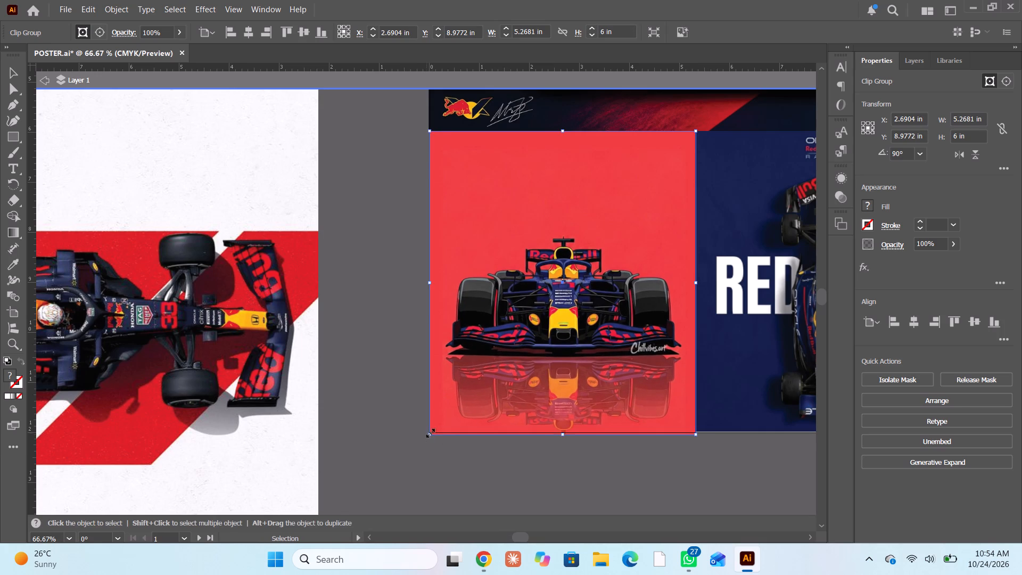
# Adjust the navy RED BULL poster's bottom-left corner to meet the red car poster and the artboard's bottom edge.
pyautogui.click(458, 472)
pyautogui.hscroll(-3, 452, 457)
pyautogui.click(440, 426)
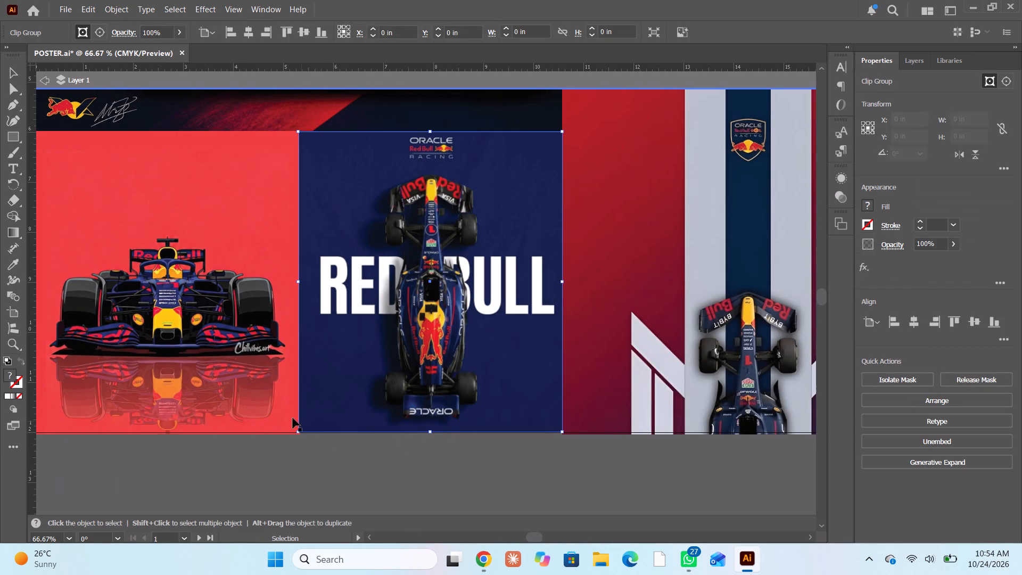
pyautogui.keyDown('shift'); pyautogui.click(298, 433); pyautogui.keyUp('shift')
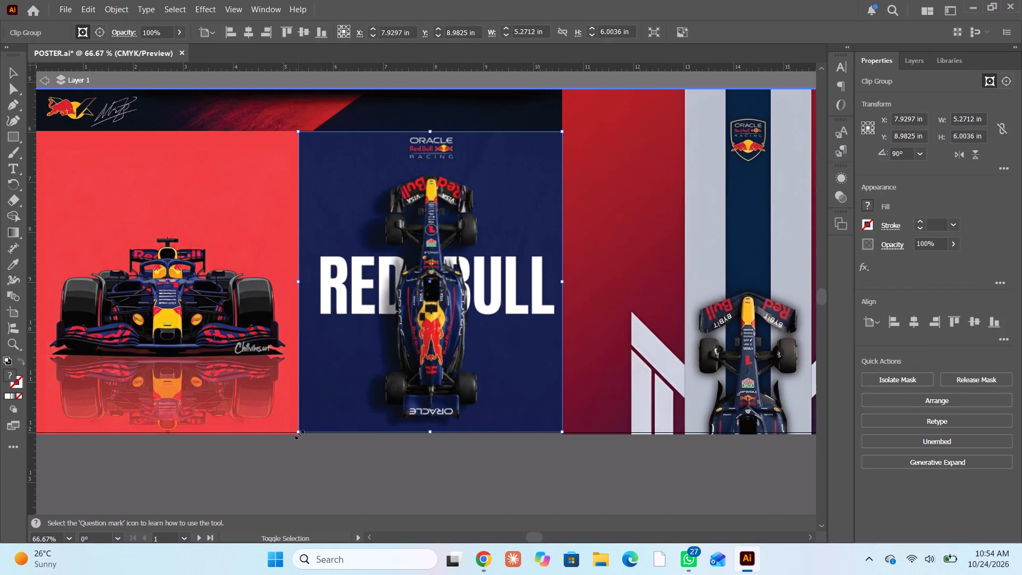
pyautogui.click(302, 472)
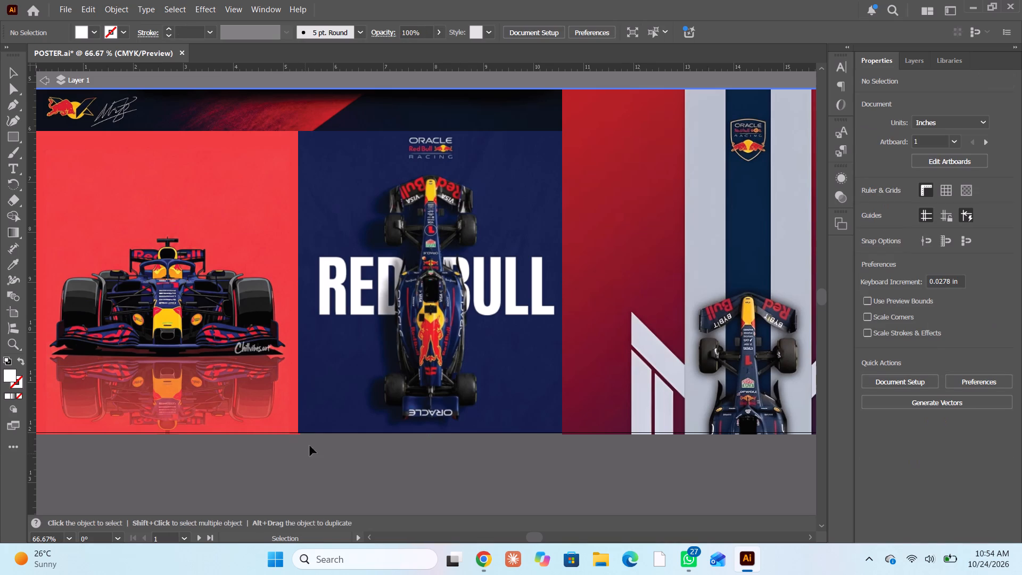
# Move the leftover F1 logo and leaping bull images below the two poster sheets.
pyautogui.hscroll(-2, 334, 431)
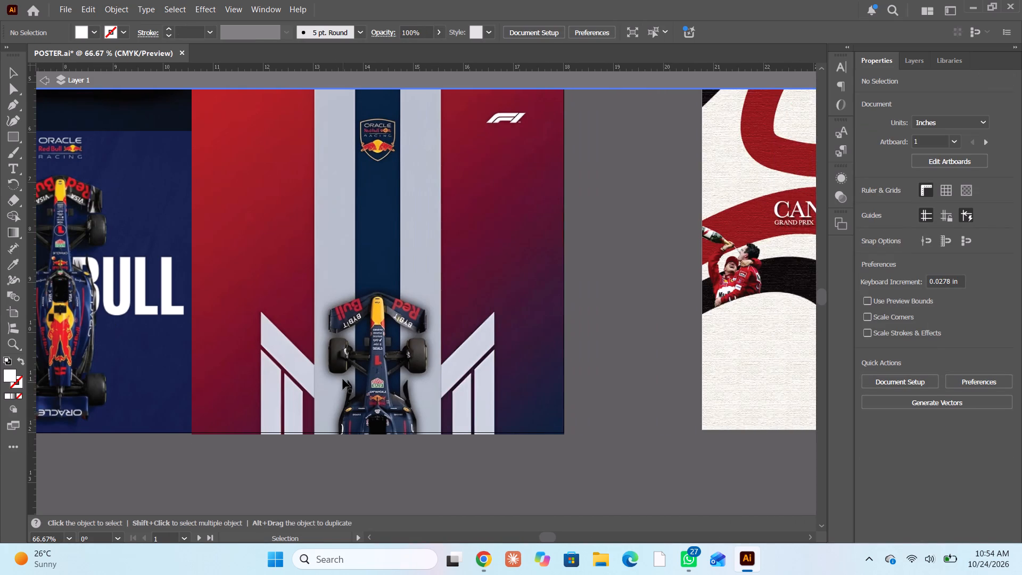
pyautogui.keyDown('alt'); pyautogui.scroll(-4, 343, 379); pyautogui.keyUp('alt')
pyautogui.scroll(-2, 339, 358)
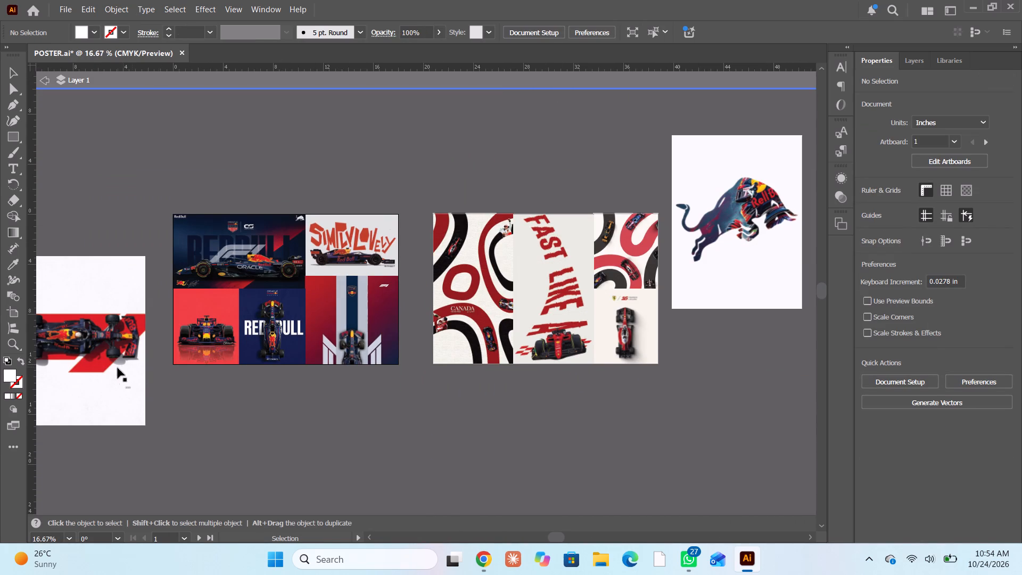
pyautogui.moveTo(73, 380); pyautogui.dragTo(302, 479)
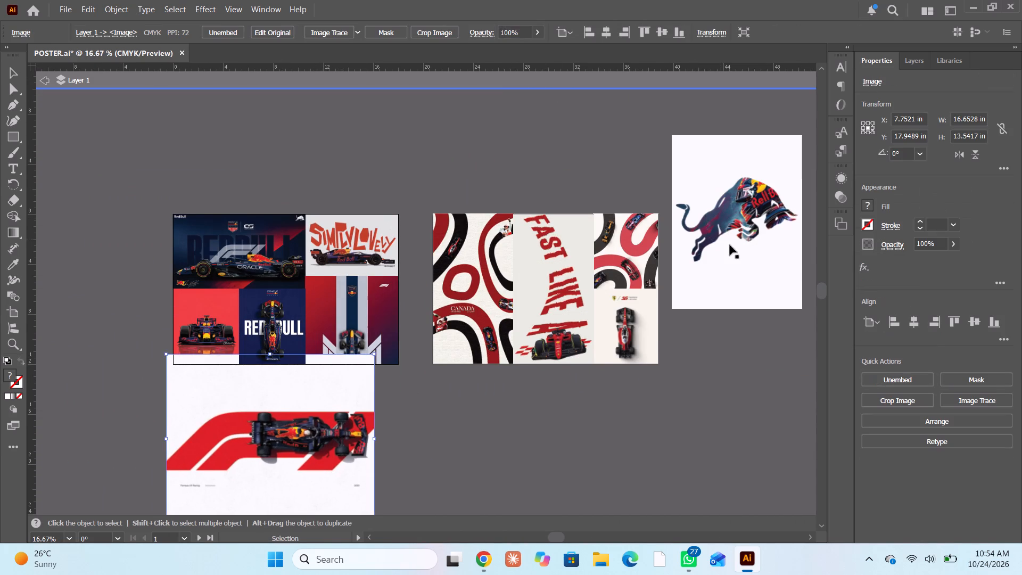
pyautogui.moveTo(730, 245); pyautogui.dragTo(352, 357)
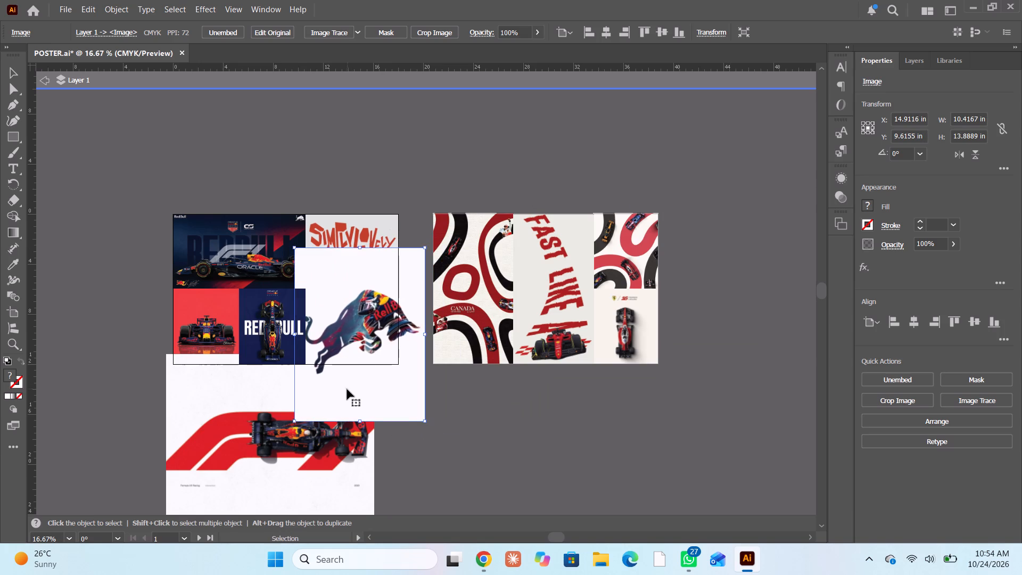
pyautogui.moveTo(352, 386); pyautogui.dragTo(545, 467)
pyautogui.moveTo(293, 432); pyautogui.dragTo(379, 452)
# Place the F1 logo image over the SIMPLY LOVELY poster, partly covering the top banner and the striped poster.
pyautogui.scroll(-3, 299, 383)
pyautogui.keyDown('alt'); pyautogui.scroll(1, 298, 339); pyautogui.keyUp('alt')
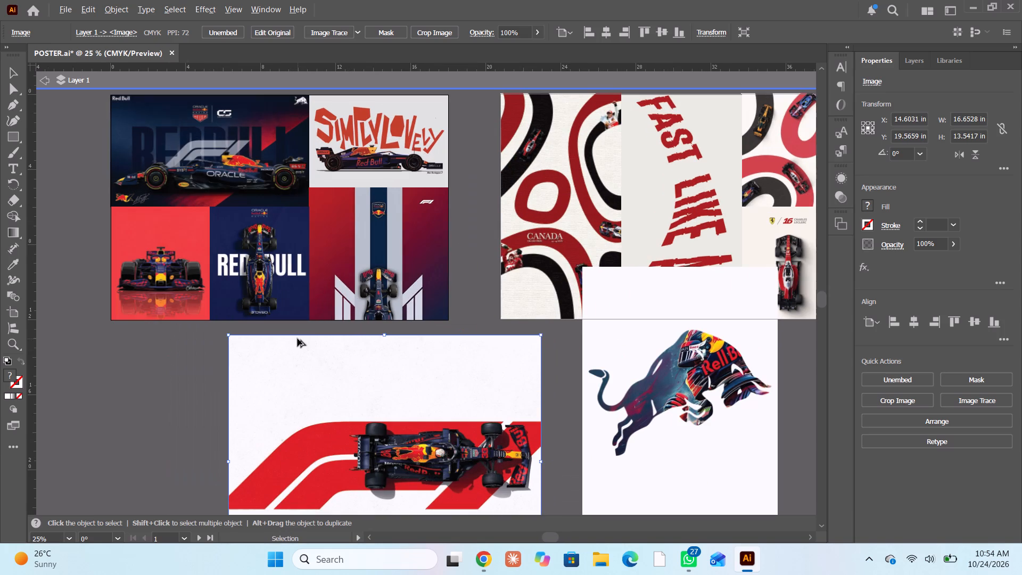
pyautogui.moveTo(344, 450); pyautogui.dragTo(376, 152)
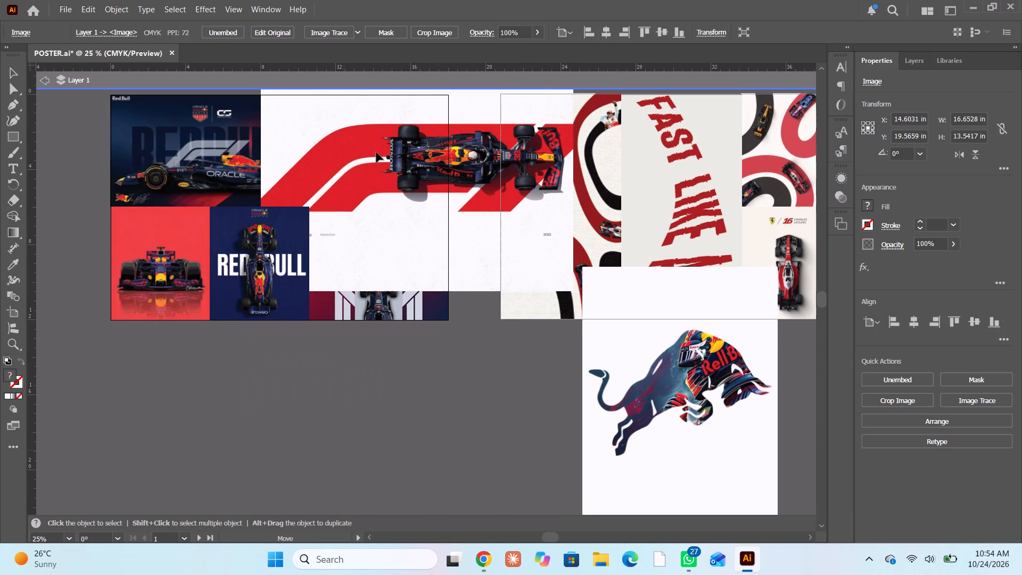
pyautogui.moveTo(376, 152); pyautogui.dragTo(376, 153)
pyautogui.keyDown('alt'); pyautogui.scroll(2, 335, 203); pyautogui.keyUp('alt')
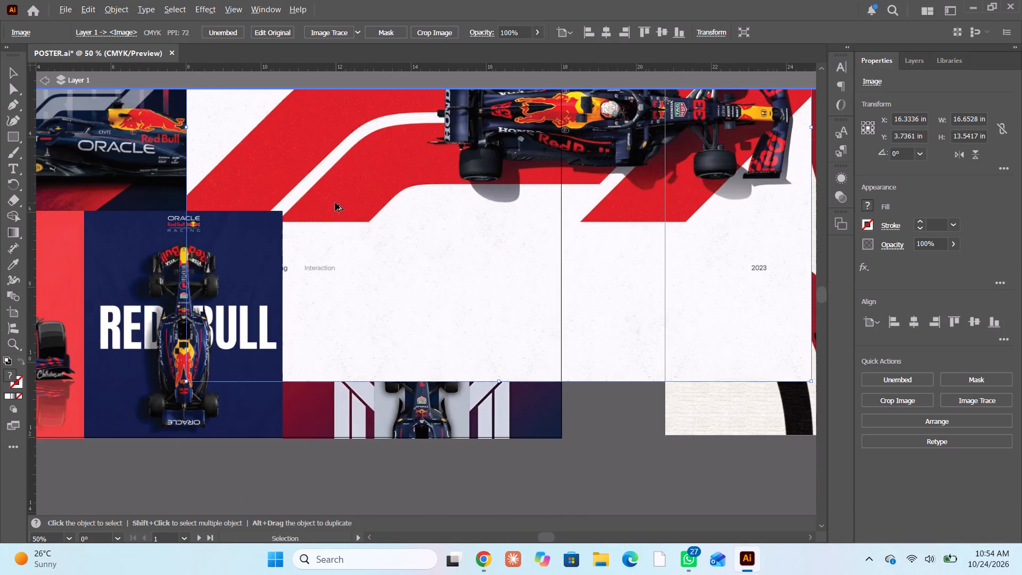
pyautogui.keyDown('alt'); pyautogui.scroll(-6, 335, 203); pyautogui.keyUp('alt')
pyautogui.scroll(5, 344, 198)
pyautogui.keyDown('alt'); pyautogui.scroll(4, 336, 261); pyautogui.keyUp('alt')
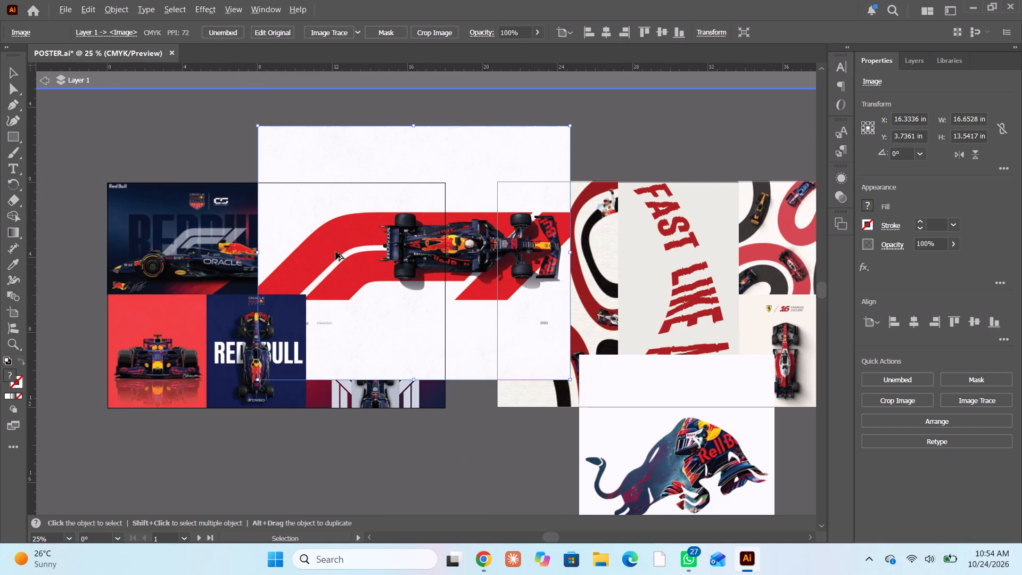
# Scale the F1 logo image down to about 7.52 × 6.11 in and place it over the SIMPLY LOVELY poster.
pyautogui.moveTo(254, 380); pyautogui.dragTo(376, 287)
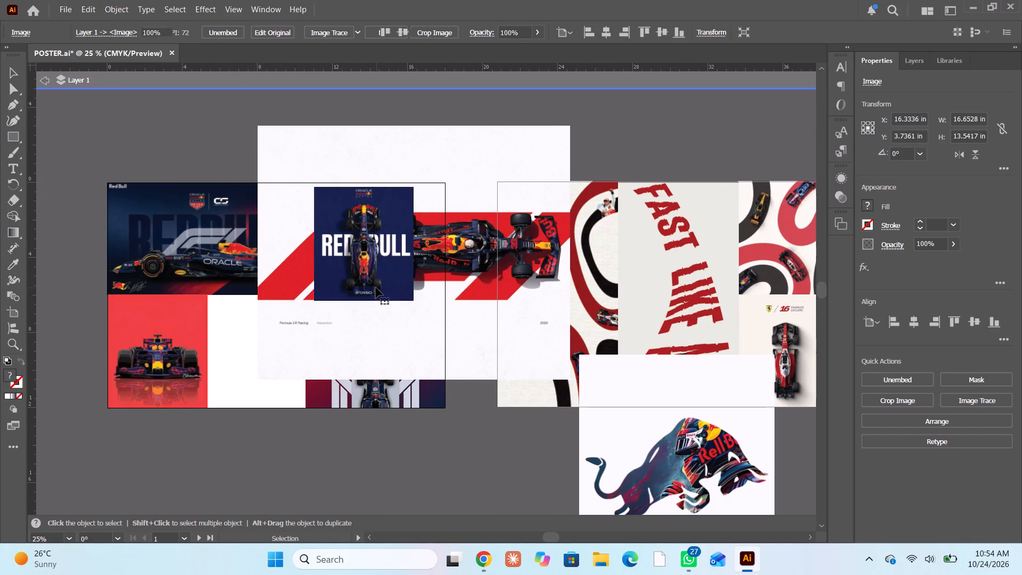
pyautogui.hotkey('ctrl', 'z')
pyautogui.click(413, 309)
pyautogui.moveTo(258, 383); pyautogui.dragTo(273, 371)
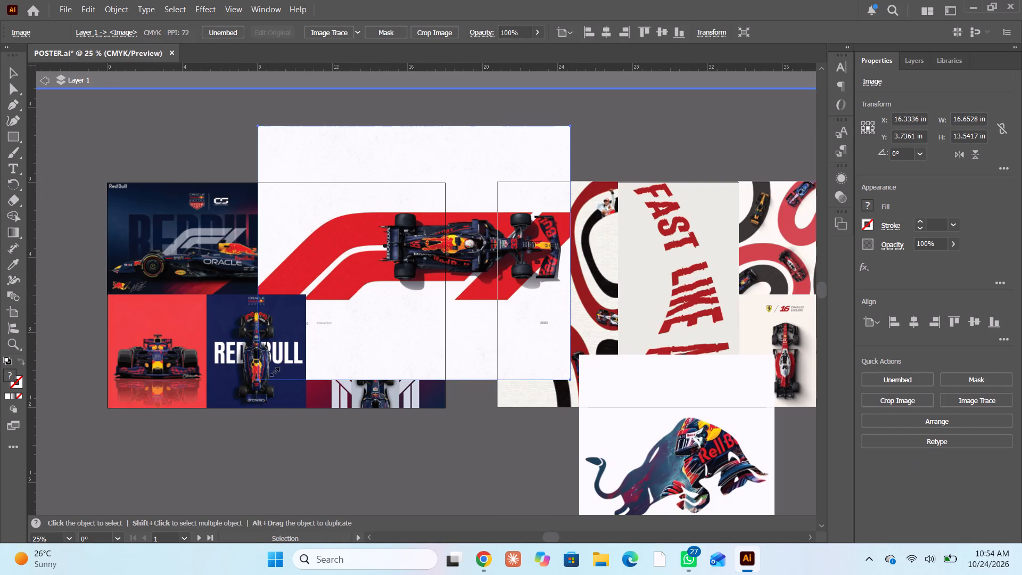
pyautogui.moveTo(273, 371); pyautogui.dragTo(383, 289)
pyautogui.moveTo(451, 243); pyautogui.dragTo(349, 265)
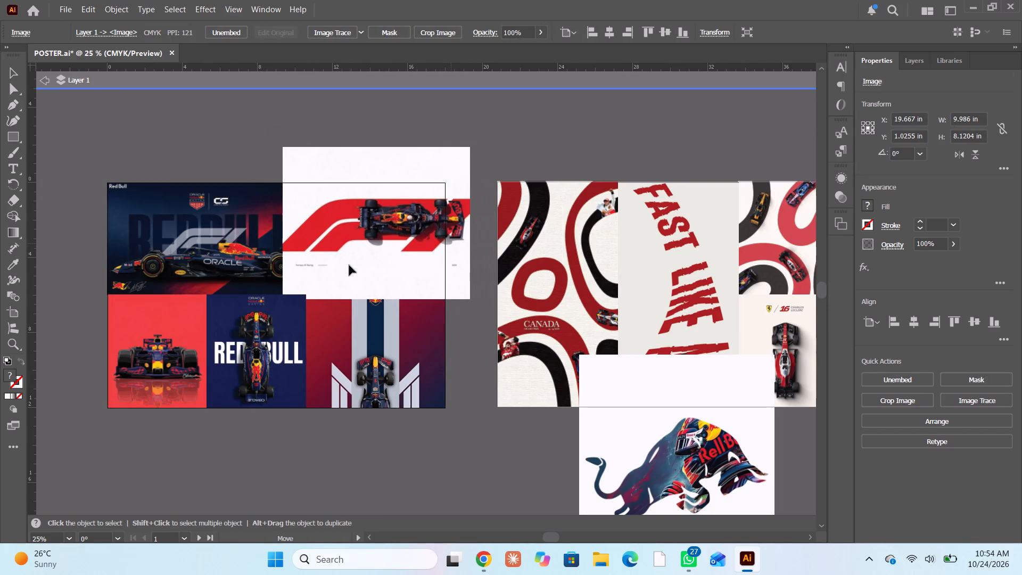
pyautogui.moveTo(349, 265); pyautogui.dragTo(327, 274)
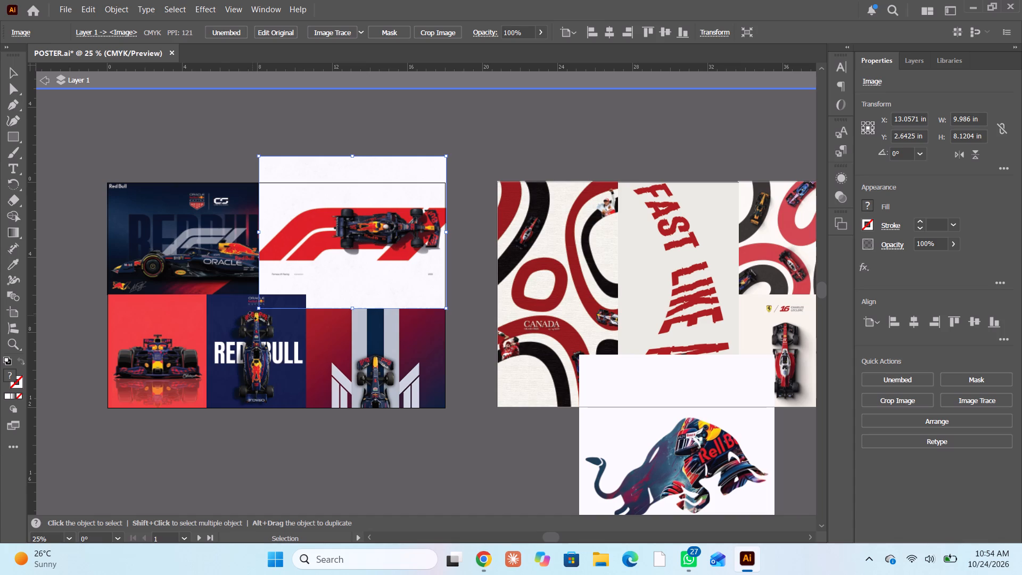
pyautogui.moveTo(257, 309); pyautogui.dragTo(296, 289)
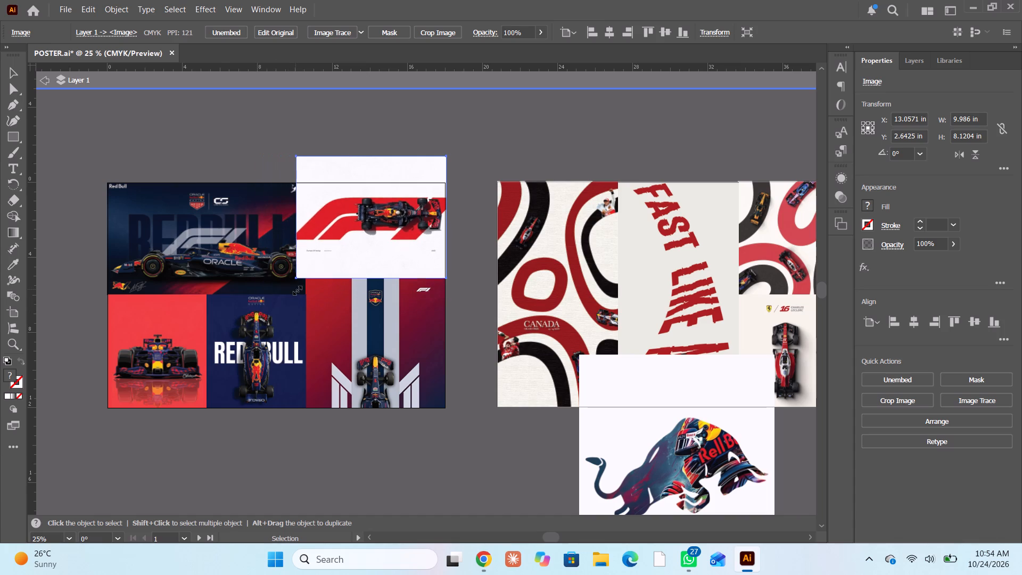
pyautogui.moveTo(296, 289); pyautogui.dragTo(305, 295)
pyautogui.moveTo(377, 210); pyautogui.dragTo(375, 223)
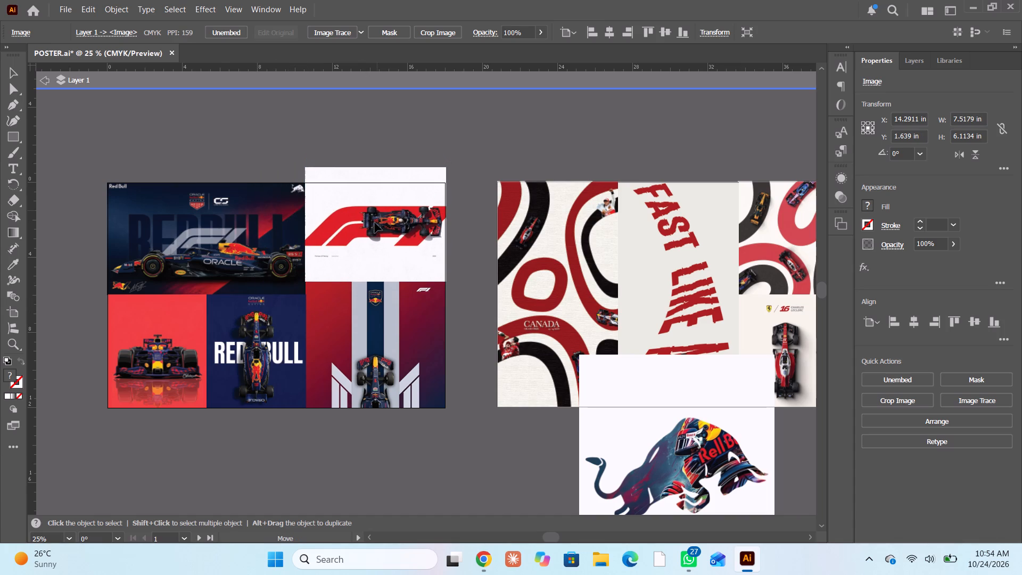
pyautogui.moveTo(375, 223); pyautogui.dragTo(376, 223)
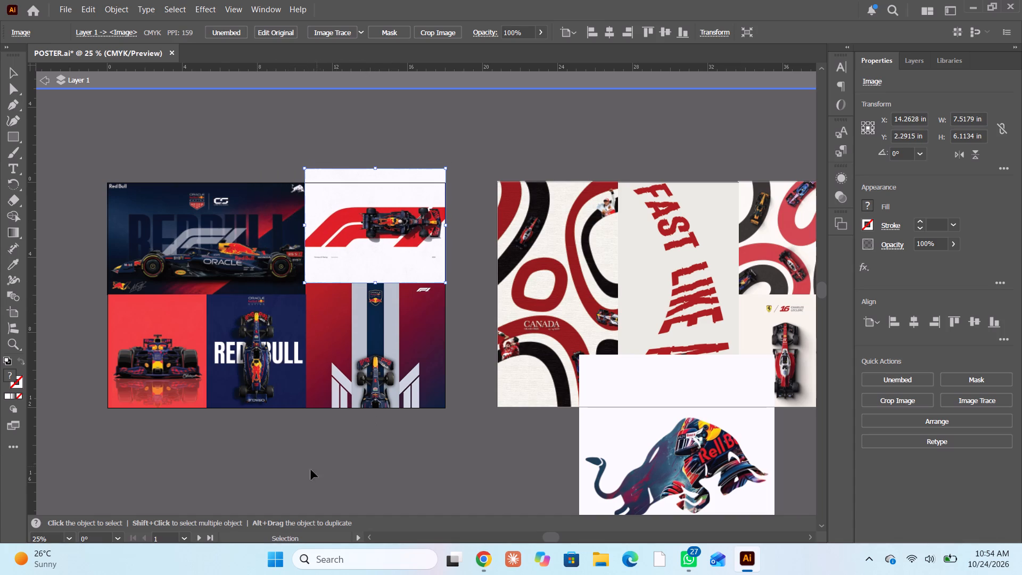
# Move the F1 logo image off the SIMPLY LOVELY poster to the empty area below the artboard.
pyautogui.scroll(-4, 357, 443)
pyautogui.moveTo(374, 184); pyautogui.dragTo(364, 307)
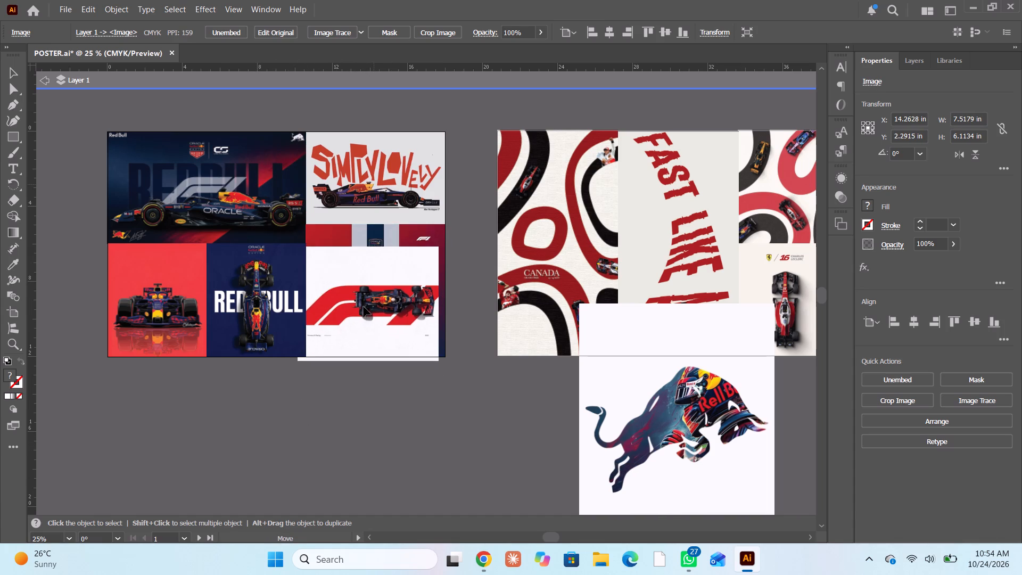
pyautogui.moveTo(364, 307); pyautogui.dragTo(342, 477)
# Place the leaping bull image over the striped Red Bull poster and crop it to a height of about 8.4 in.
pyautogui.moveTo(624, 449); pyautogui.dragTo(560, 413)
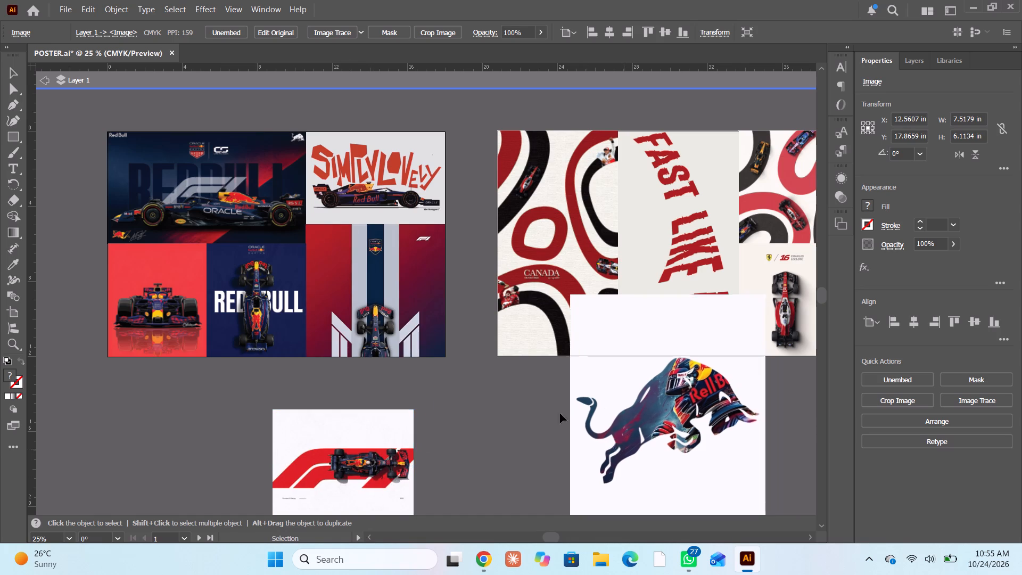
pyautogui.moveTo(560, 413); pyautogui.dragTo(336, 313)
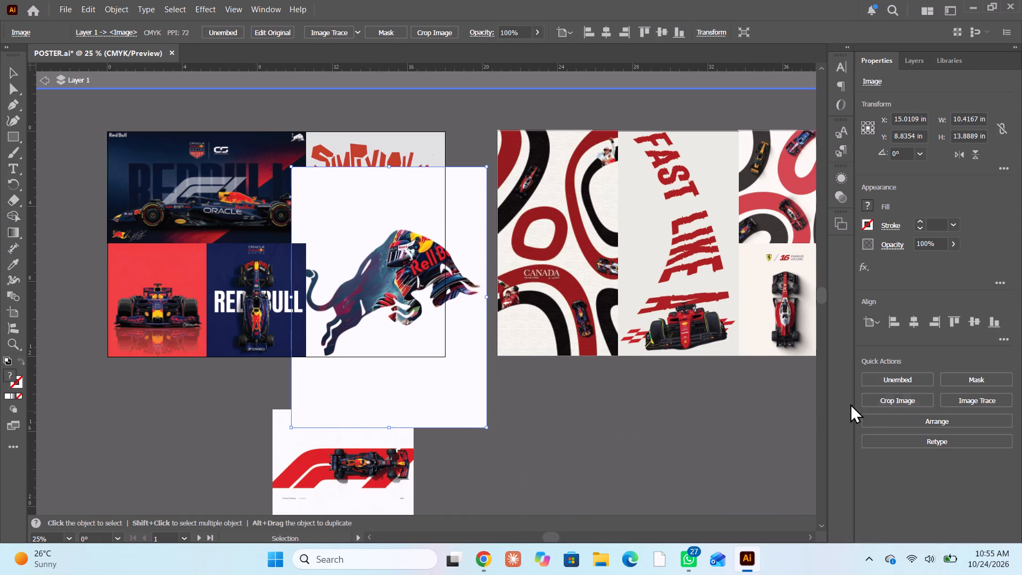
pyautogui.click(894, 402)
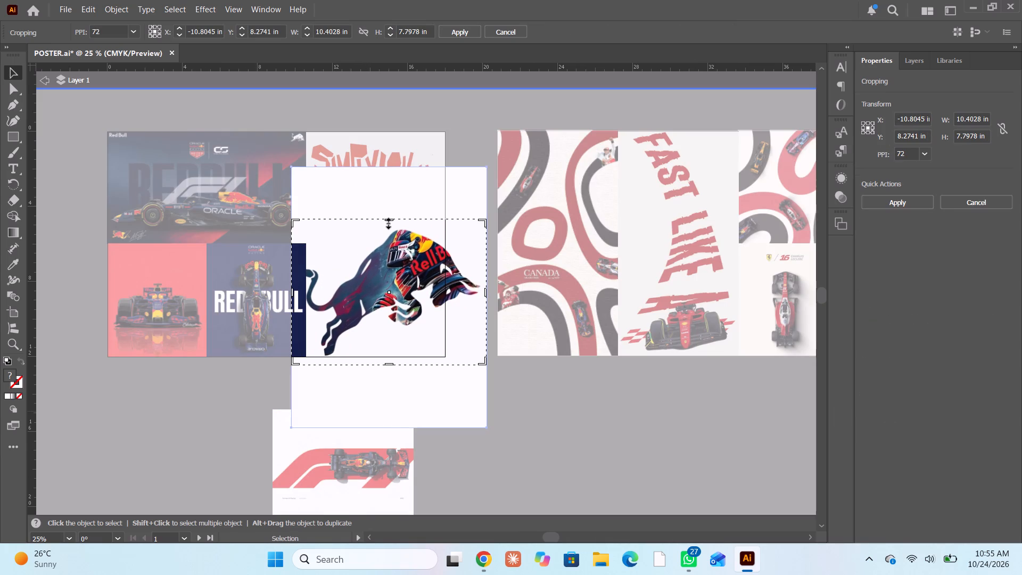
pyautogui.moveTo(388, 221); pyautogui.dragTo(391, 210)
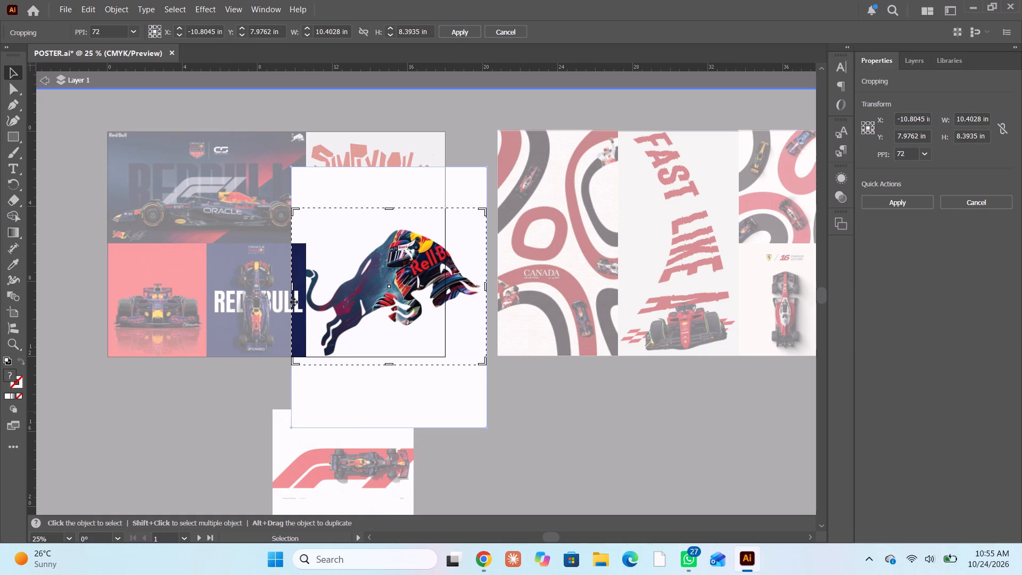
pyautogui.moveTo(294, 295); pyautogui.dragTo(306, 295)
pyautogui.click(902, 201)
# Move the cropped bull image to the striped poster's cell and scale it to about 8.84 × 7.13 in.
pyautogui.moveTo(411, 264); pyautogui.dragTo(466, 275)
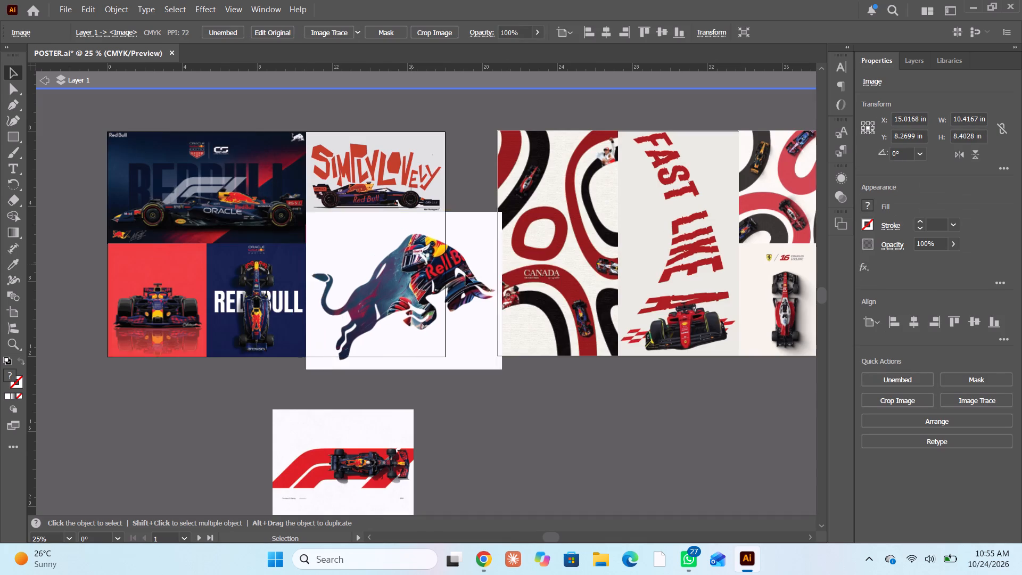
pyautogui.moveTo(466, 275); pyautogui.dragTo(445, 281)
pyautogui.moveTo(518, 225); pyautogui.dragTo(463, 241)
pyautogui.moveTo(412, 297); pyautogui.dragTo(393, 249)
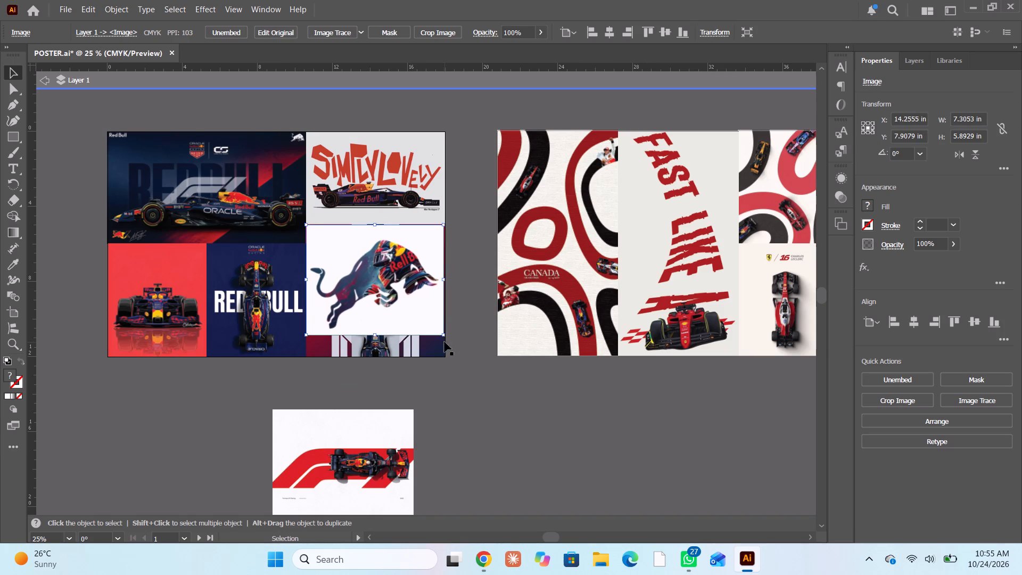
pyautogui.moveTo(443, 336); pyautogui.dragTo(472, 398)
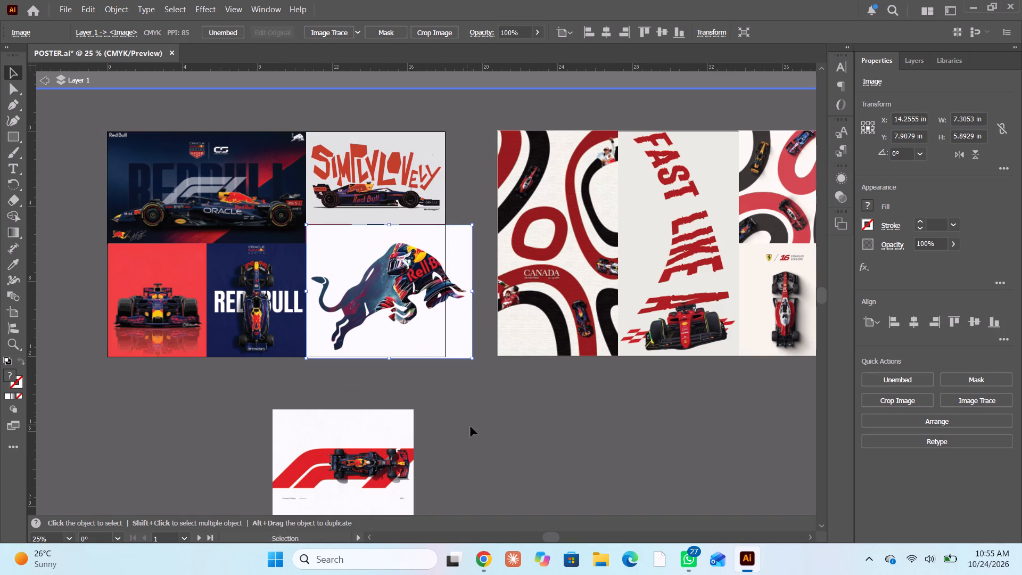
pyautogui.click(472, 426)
# Delete the leaping bull and F1 logo images and exit the layer's isolation mode.
pyautogui.moveTo(403, 290); pyautogui.dragTo(450, 443)
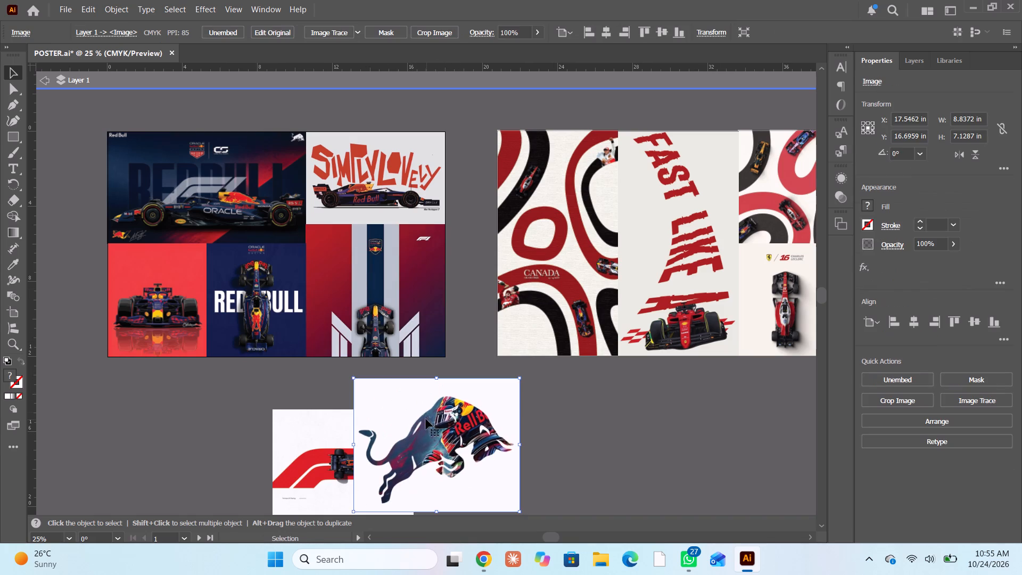
pyautogui.press('Delete')
pyautogui.click(361, 476)
pyautogui.click(386, 463)
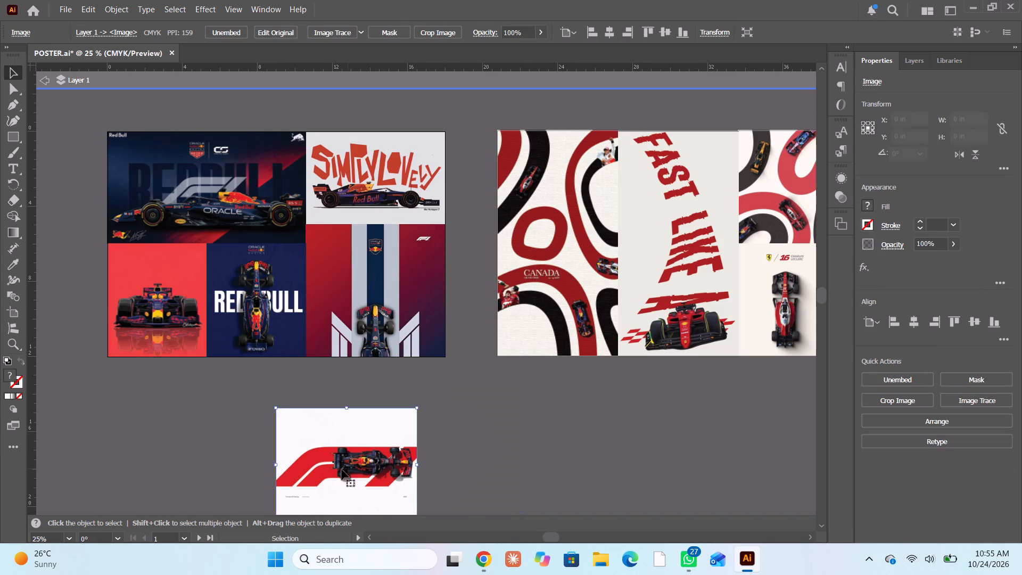
pyautogui.moveTo(342, 470); pyautogui.dragTo(400, 458)
pyautogui.press('Delete')
pyautogui.scroll(-2, 323, 401)
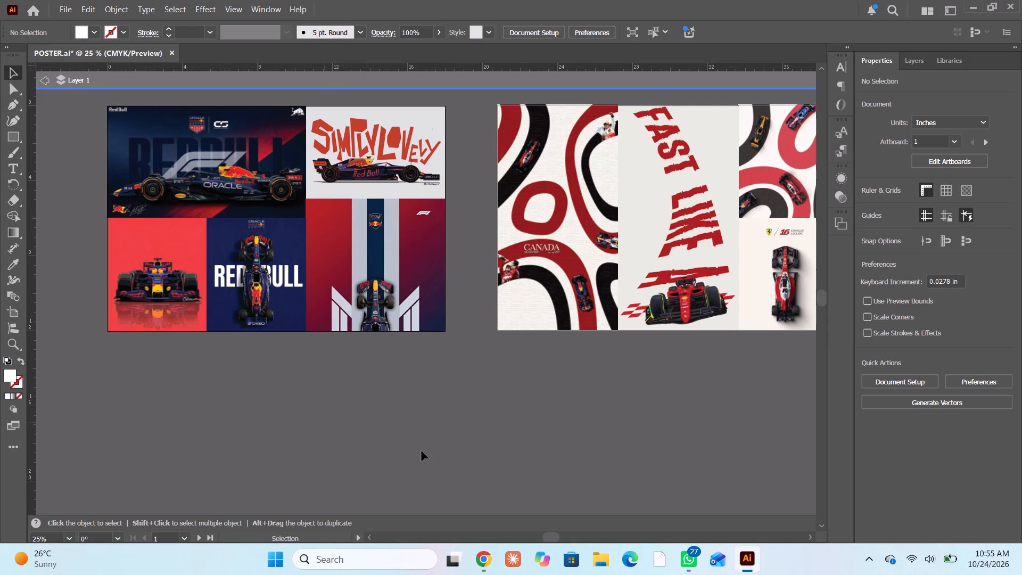
pyautogui.click(47, 84)
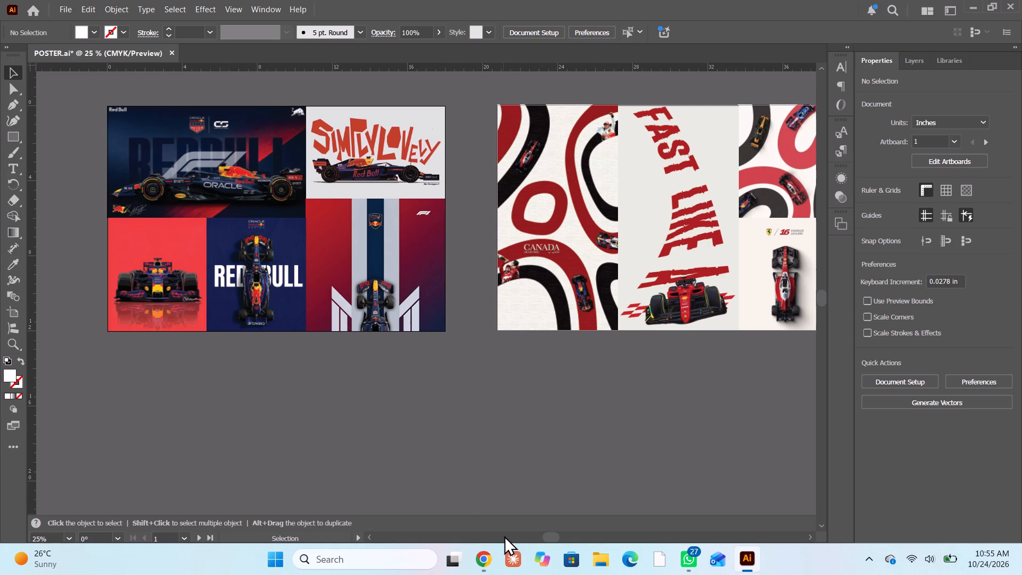
# Switch to Pinterest in Chrome, open the Max Verstappen history racer poster among the related pins and copy its image.
pyautogui.click(481, 558)
pyautogui.scroll(-2, 632, 377)
pyautogui.scroll(1, 632, 377)
pyautogui.scroll(-2, 632, 377)
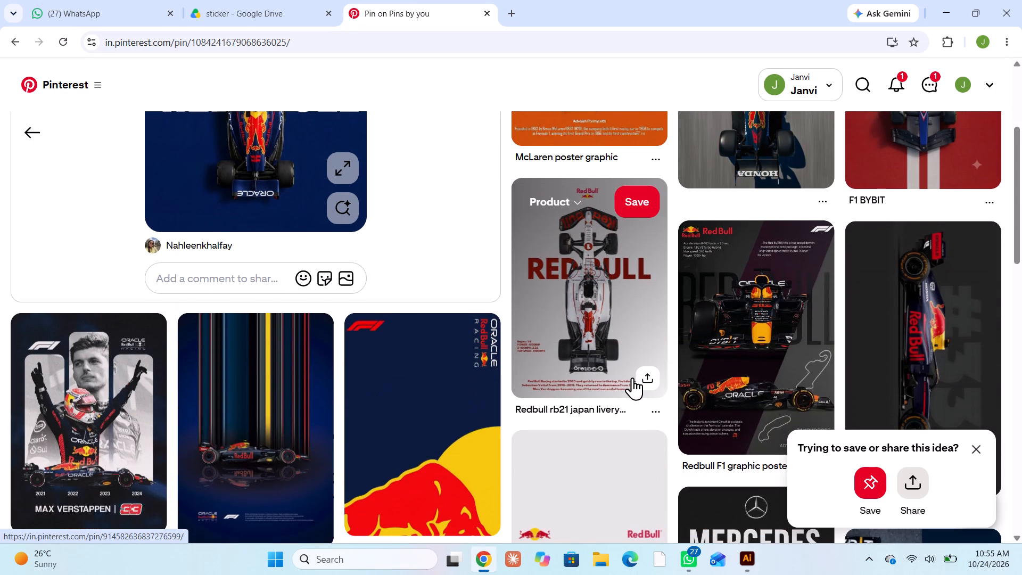
pyautogui.scroll(-2, 629, 373)
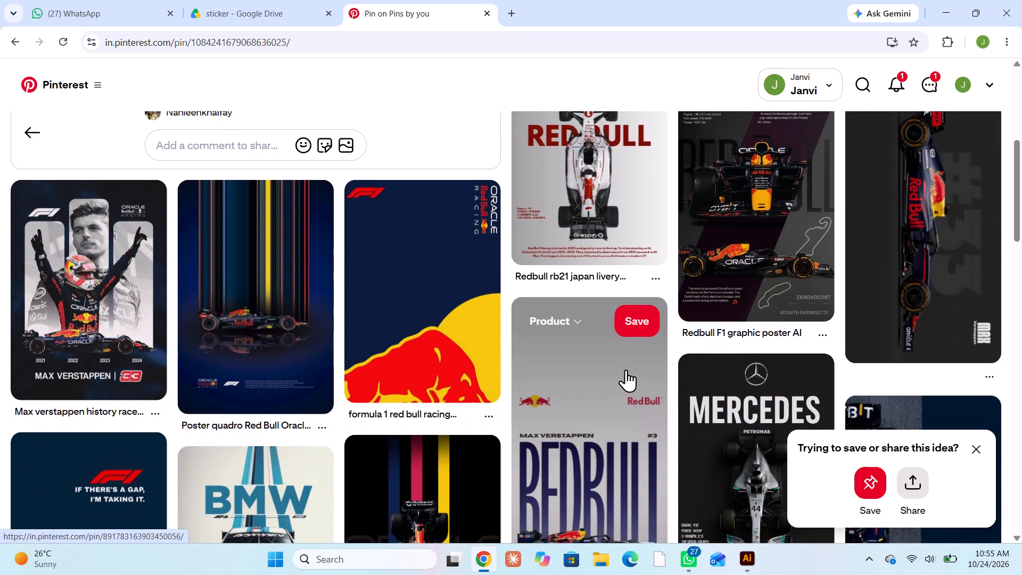
pyautogui.scroll(-3, 623, 369)
pyautogui.scroll(3, 613, 371)
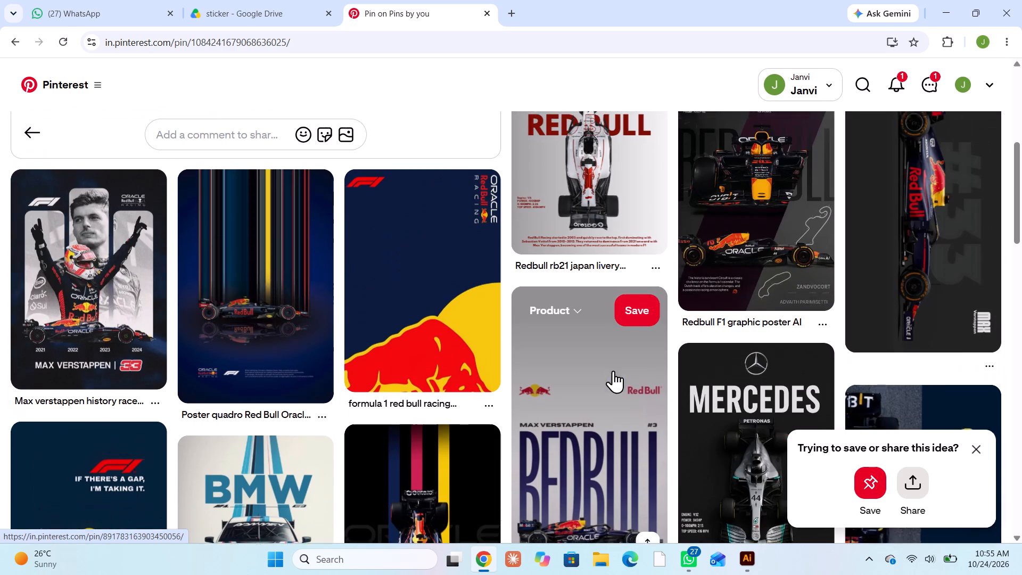
pyautogui.click(122, 313)
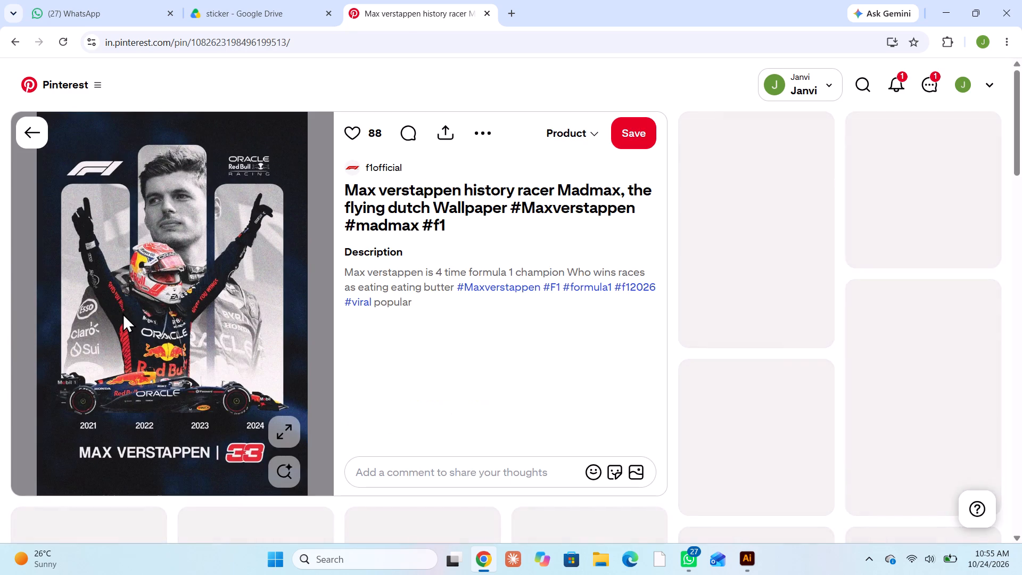
pyautogui.rightClick(122, 313)
pyautogui.click(186, 370)
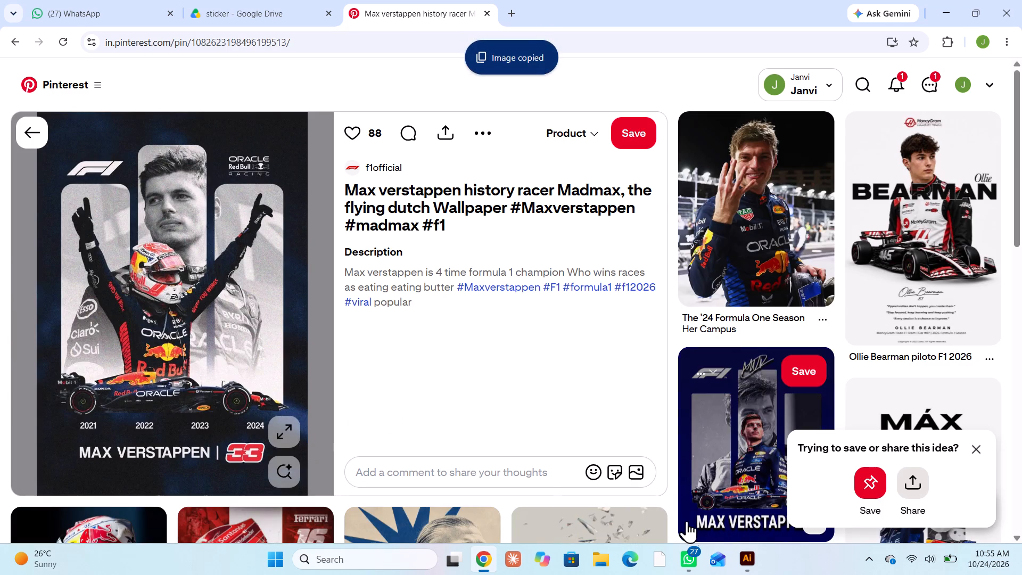
# Paste the Verstappen poster into POSTER.ai, scale it to about 6.38 × 9.02 in and place it over the striped poster's lower part.
pyautogui.click(746, 553)
pyautogui.click(364, 380)
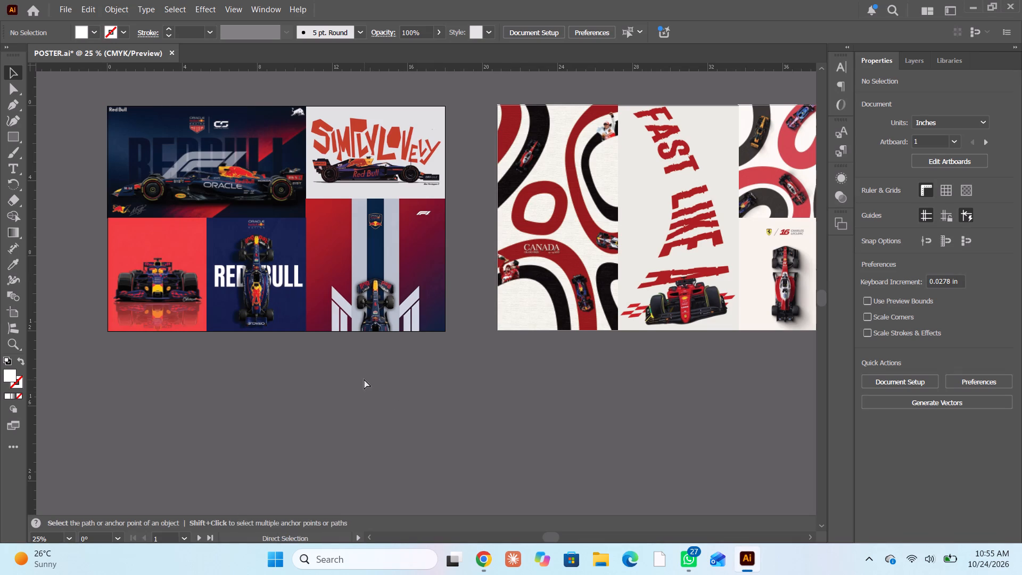
pyautogui.hotkey('ctrl', 'v')
pyautogui.moveTo(395, 323); pyautogui.dragTo(359, 360)
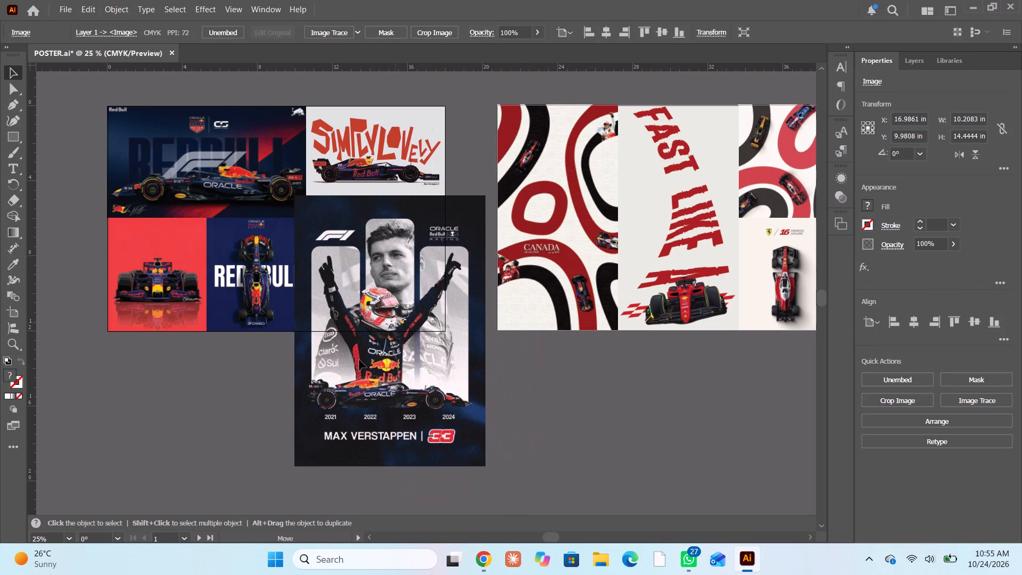
pyautogui.moveTo(359, 360); pyautogui.dragTo(359, 349)
pyautogui.moveTo(294, 456); pyautogui.dragTo(336, 339)
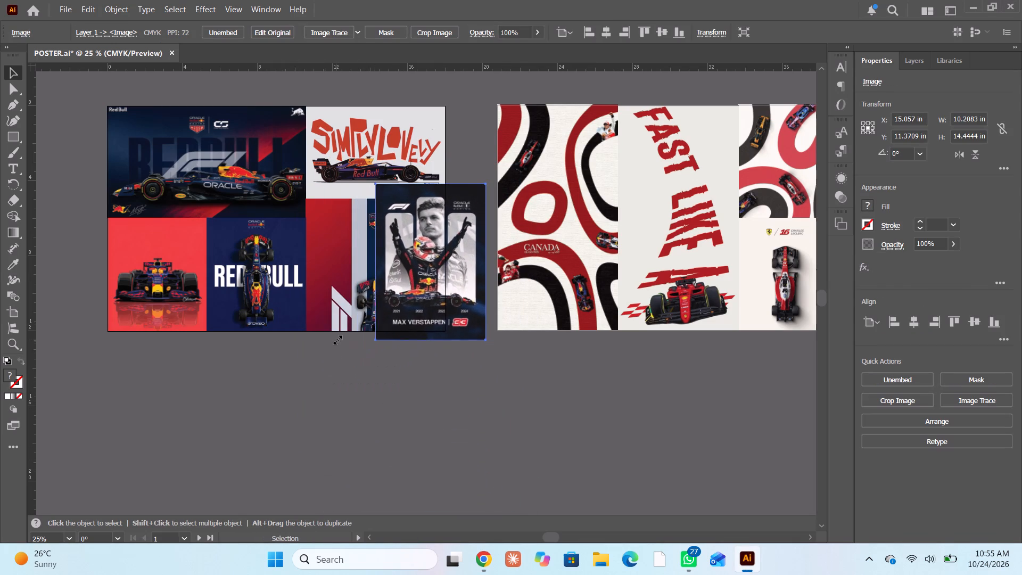
pyautogui.moveTo(336, 339); pyautogui.dragTo(327, 353)
pyautogui.moveTo(438, 286); pyautogui.dragTo(374, 295)
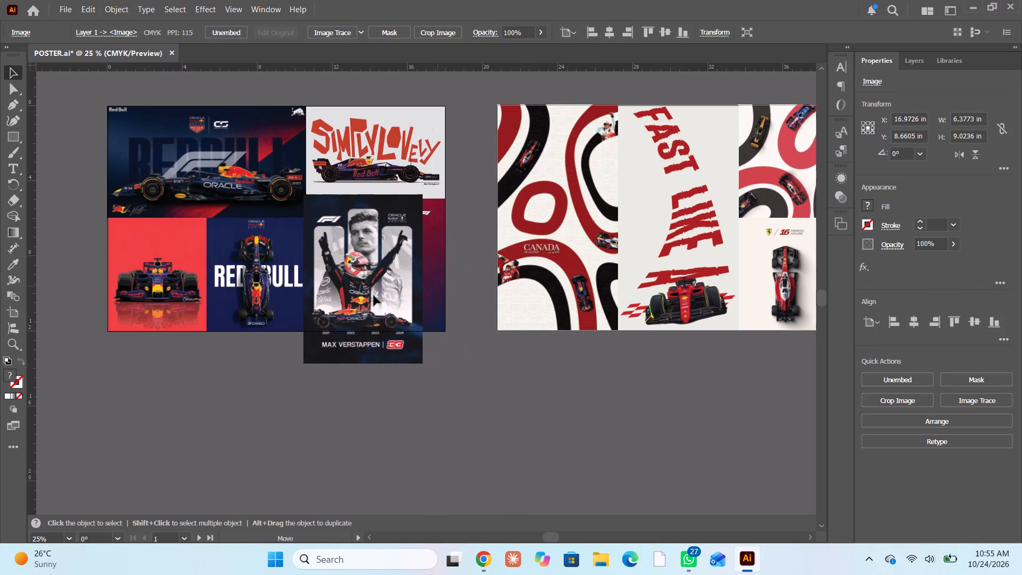
pyautogui.moveTo(374, 295); pyautogui.dragTo(373, 284)
pyautogui.moveTo(369, 308); pyautogui.dragTo(372, 318)
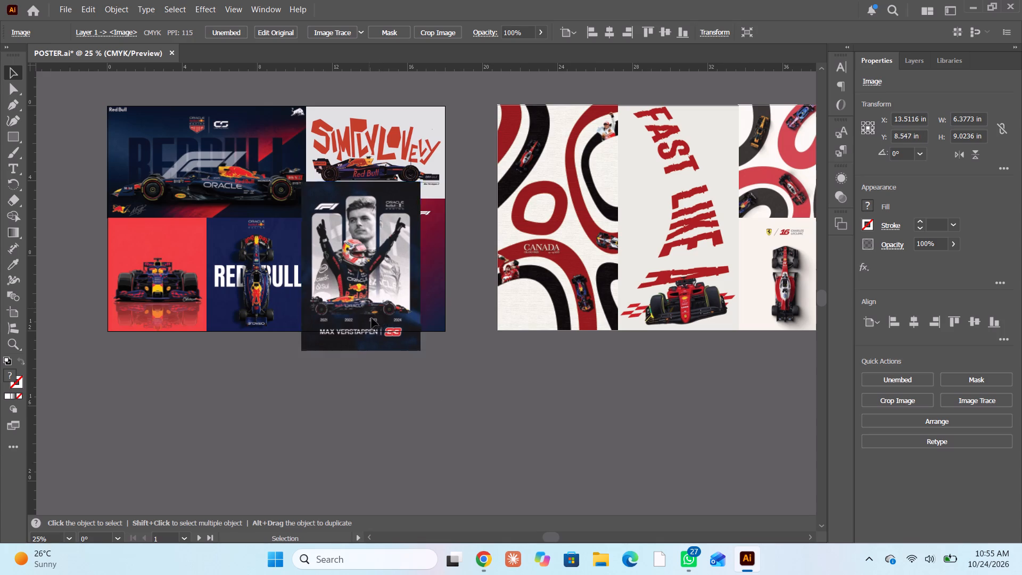
pyautogui.moveTo(372, 318); pyautogui.dragTo(382, 365)
# Bring the striped Red Bull poster's clip group to the front, above the Verstappen poster.
pyautogui.keyDown('shift'); pyautogui.click(407, 217); pyautogui.keyUp('shift')
pyautogui.click(493, 409)
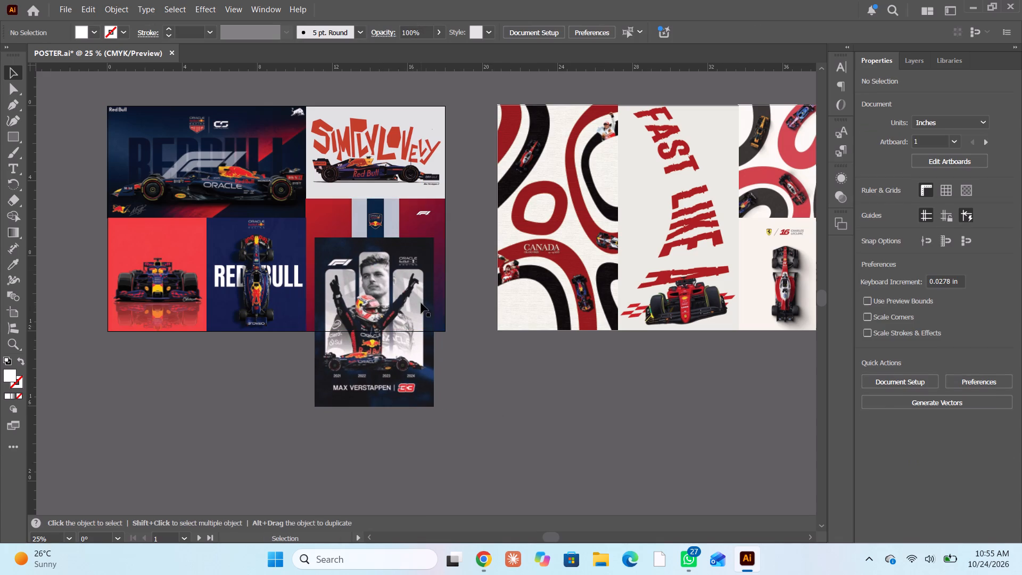
pyautogui.click(404, 230)
pyautogui.rightClick(405, 230)
pyautogui.click(441, 479)
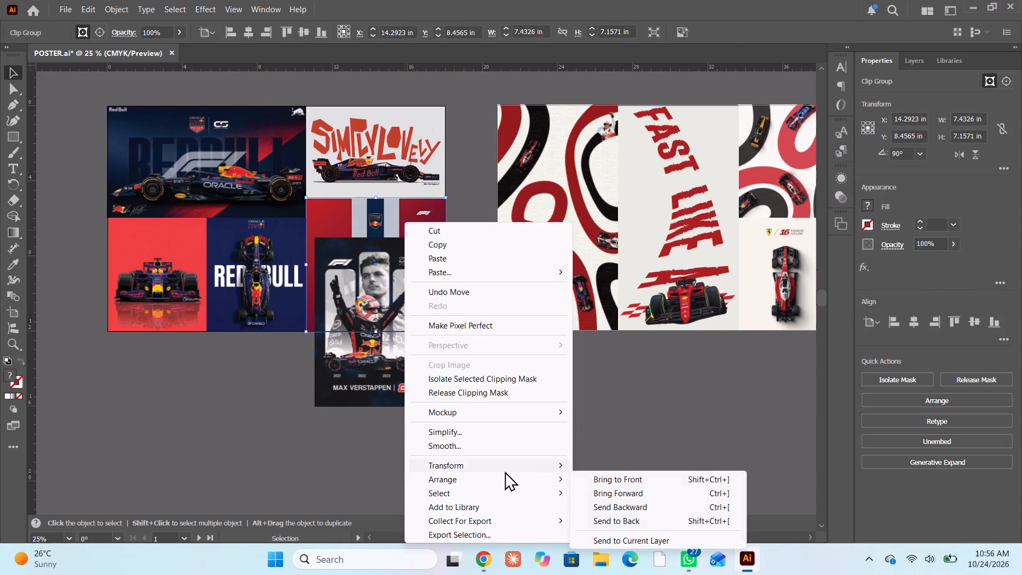
pyautogui.click(601, 476)
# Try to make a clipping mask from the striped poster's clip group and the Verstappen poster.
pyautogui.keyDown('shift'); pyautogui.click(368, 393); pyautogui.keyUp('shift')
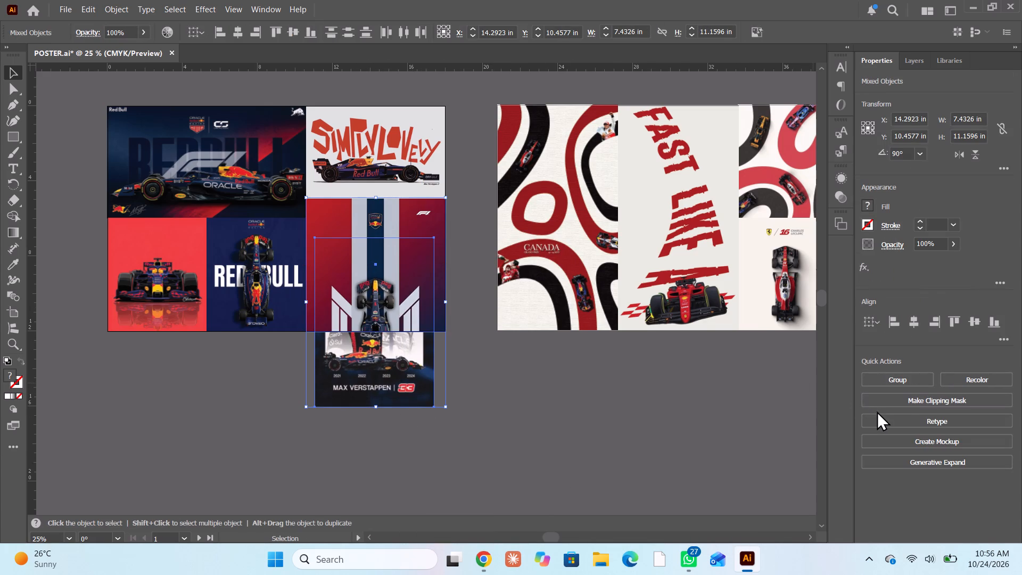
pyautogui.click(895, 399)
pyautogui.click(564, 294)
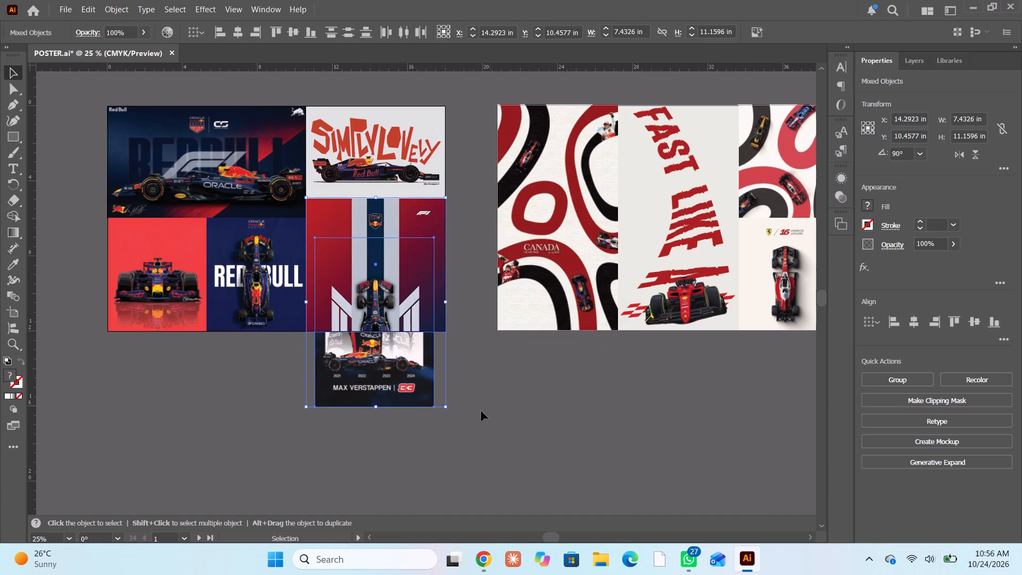
# Release the striped Red Bull poster's clipping mask and delete the striped image, keeping the empty mask frame.
pyautogui.click(481, 411)
pyautogui.click(378, 236)
pyautogui.click(966, 377)
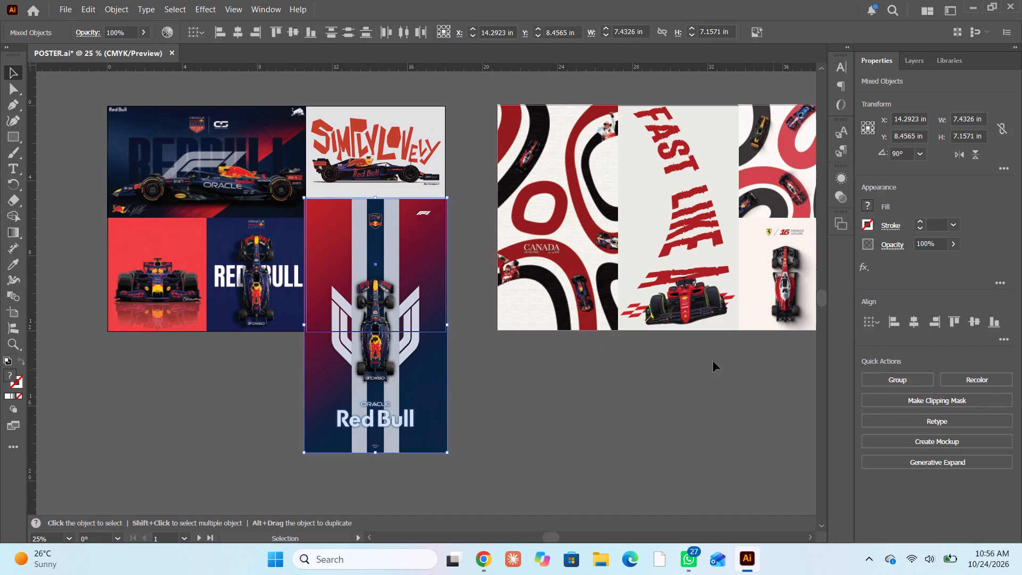
pyautogui.click(510, 420)
pyautogui.click(403, 397)
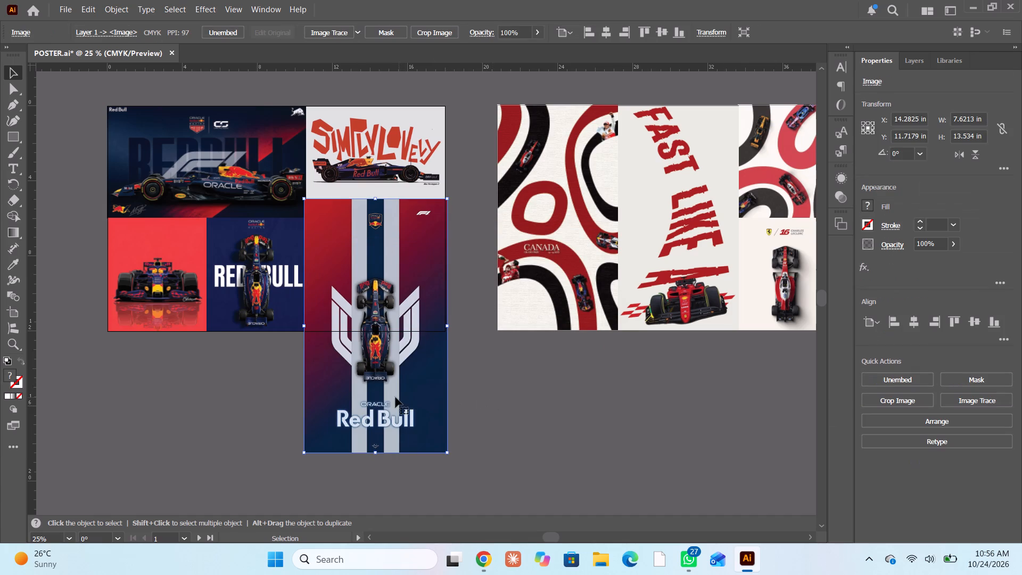
pyautogui.moveTo(385, 398); pyautogui.dragTo(498, 443)
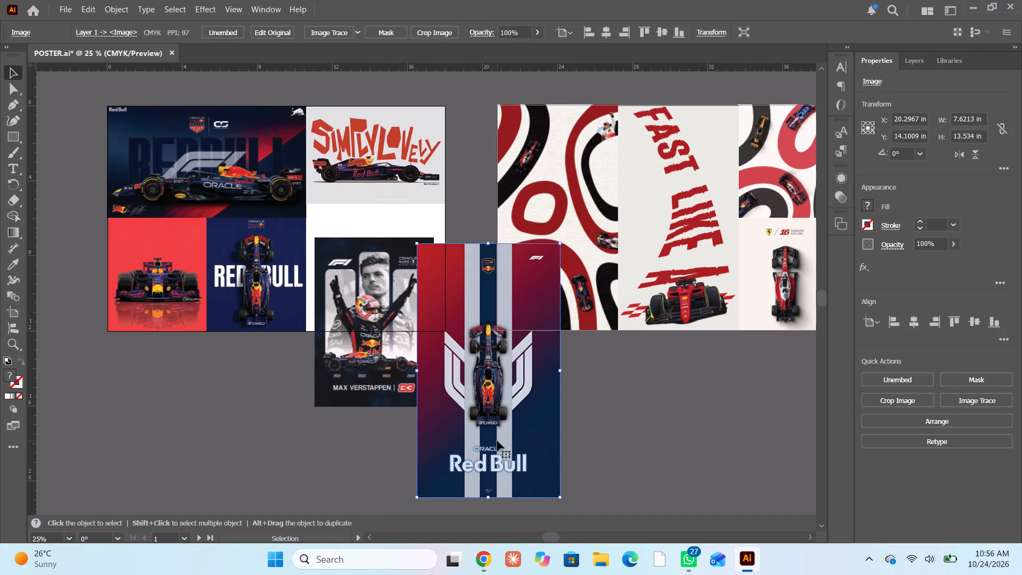
pyautogui.press('Delete')
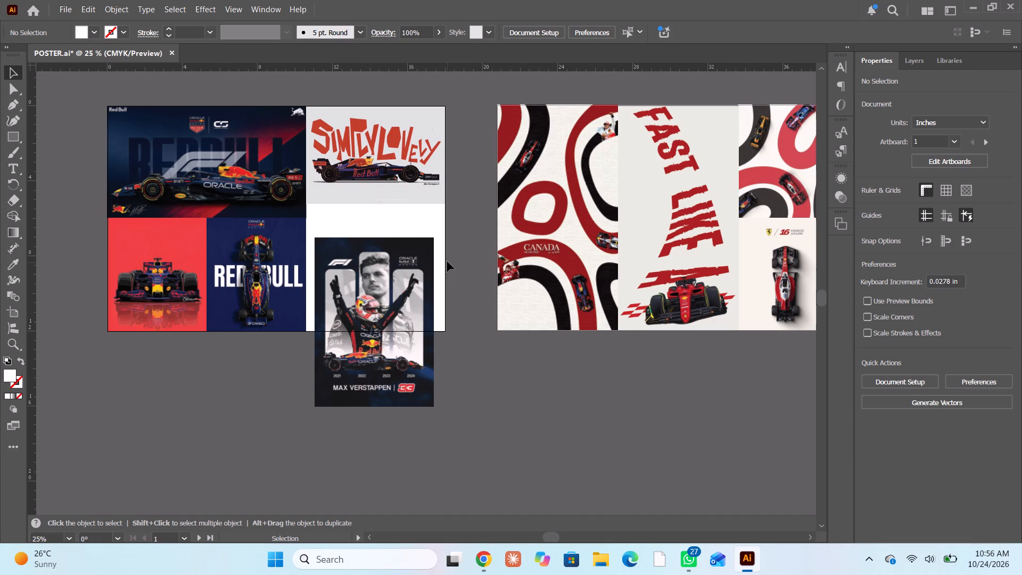
# Clip the Verstappen poster with the striped poster's leftover mask frame.
pyautogui.moveTo(451, 256); pyautogui.dragTo(377, 358)
pyautogui.click(925, 405)
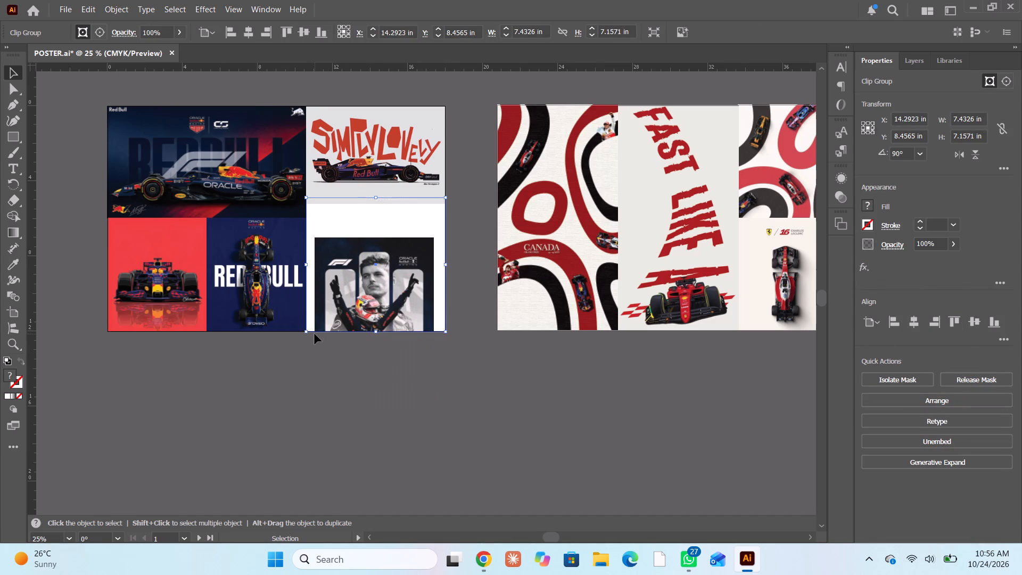
# Isolate the Verstappen clip group so its image can be edited separately from the frame.
pyautogui.keyDown('alt'); pyautogui.scroll(1, 355, 298); pyautogui.keyUp('alt')
pyautogui.scroll(1, 365, 257)
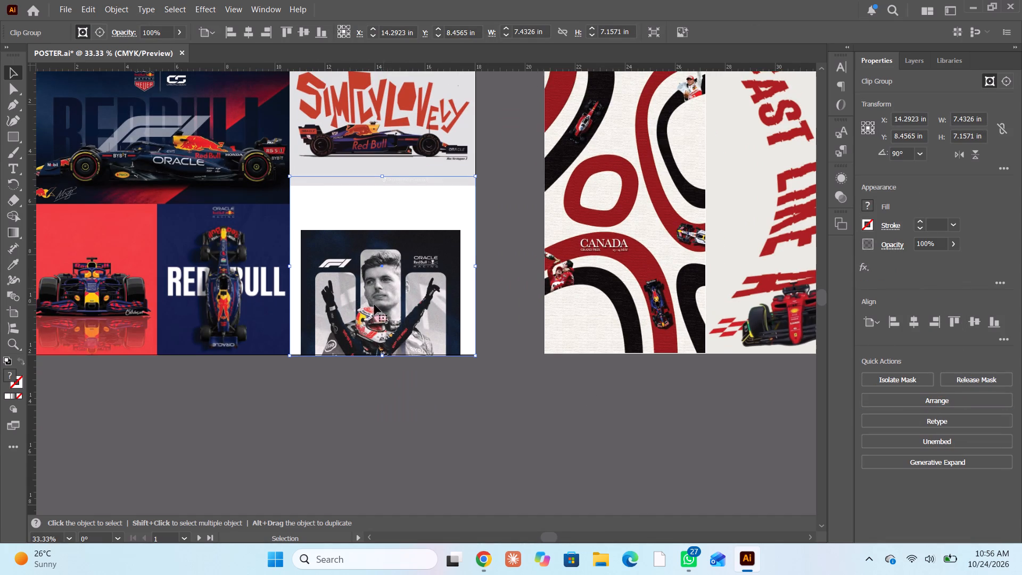
pyautogui.click(372, 307)
pyautogui.click(355, 298)
pyautogui.click(359, 297)
pyautogui.click(359, 298)
pyautogui.doubleClick(398, 316)
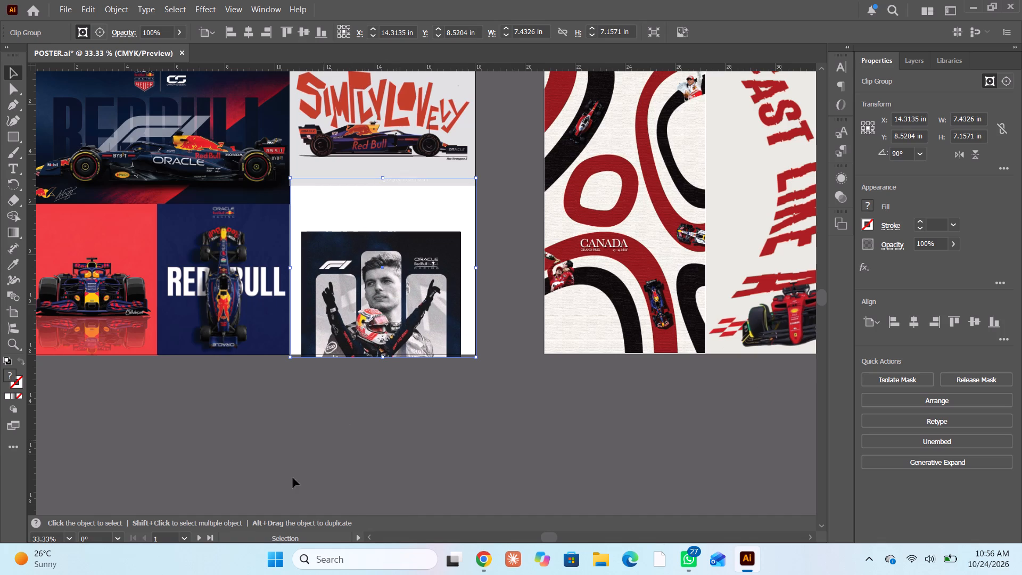
pyautogui.hotkey('ctrl', 'z')
pyautogui.click(168, 572)
pyautogui.doubleClick(362, 276)
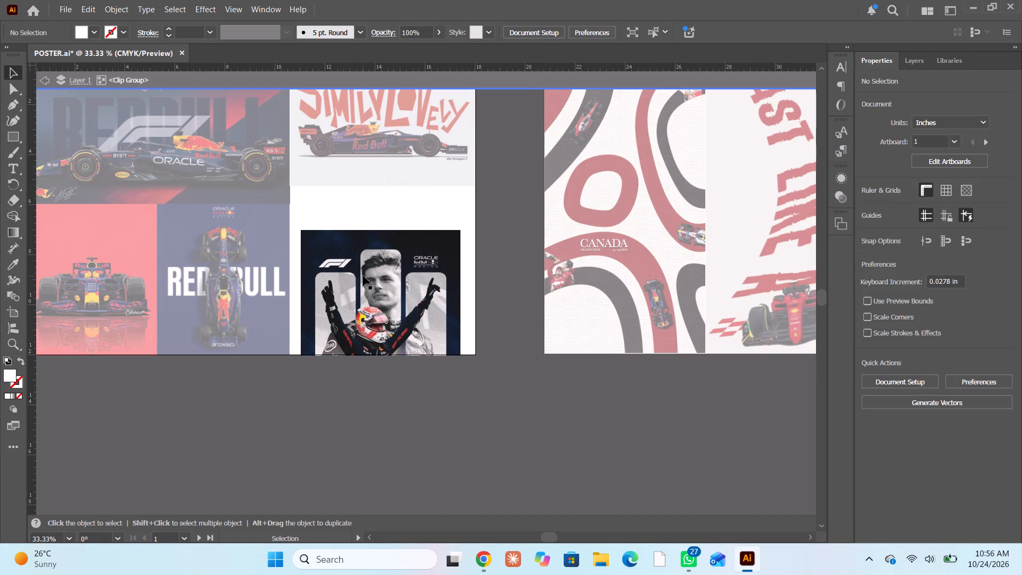
# Move the Verstappen image up inside its clip group and enlarge it to about 7.49 × 10.60 in to span the frame's width.
pyautogui.click(364, 275)
pyautogui.moveTo(357, 287); pyautogui.dragTo(349, 205)
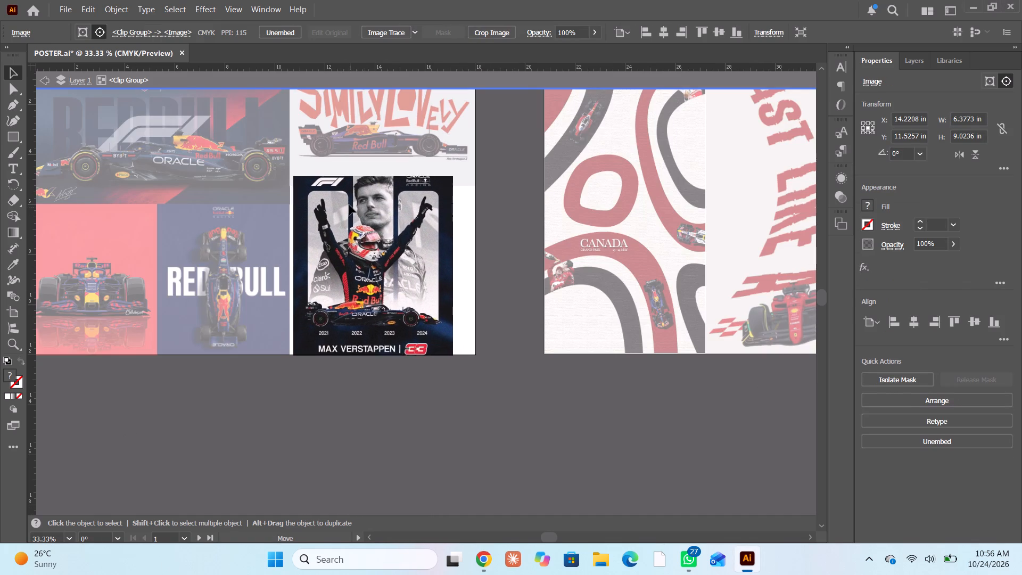
pyautogui.moveTo(349, 205); pyautogui.dragTo(348, 224)
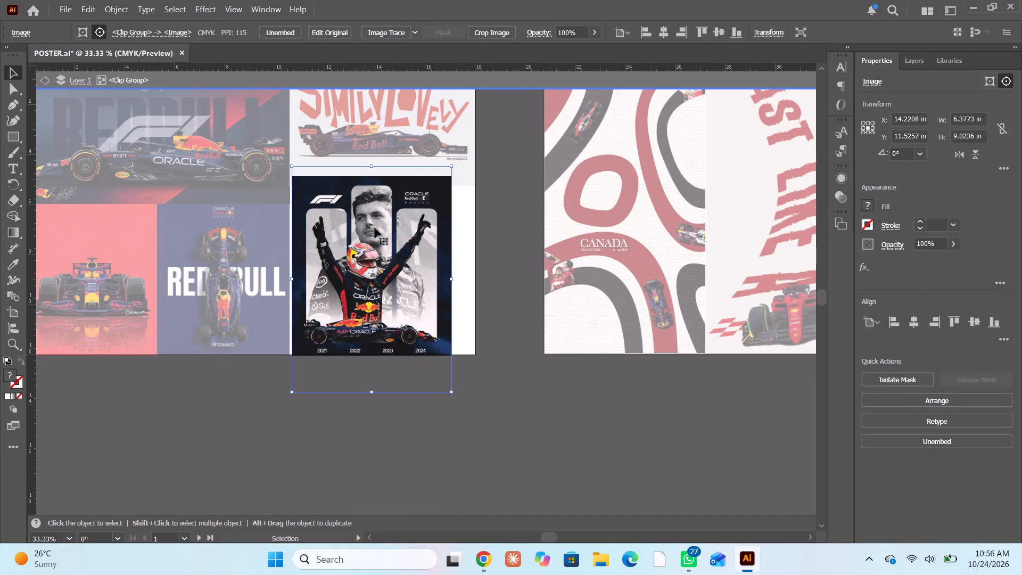
pyautogui.keyDown('shift'); pyautogui.moveTo(452, 163); pyautogui.dragTo(482, 145); pyautogui.keyUp('shift')
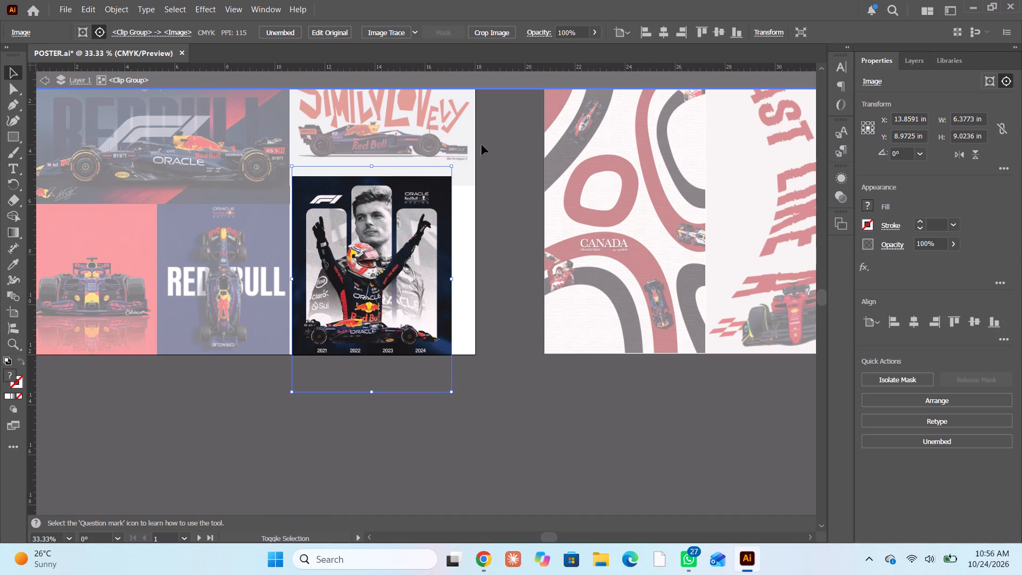
pyautogui.moveTo(452, 166); pyautogui.dragTo(476, 149)
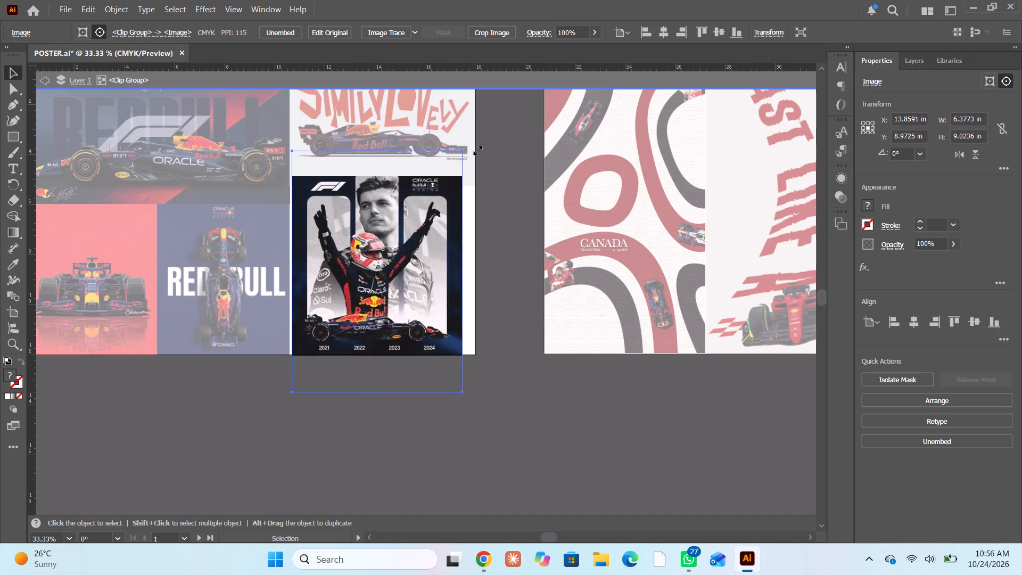
pyautogui.moveTo(476, 149); pyautogui.dragTo(489, 132)
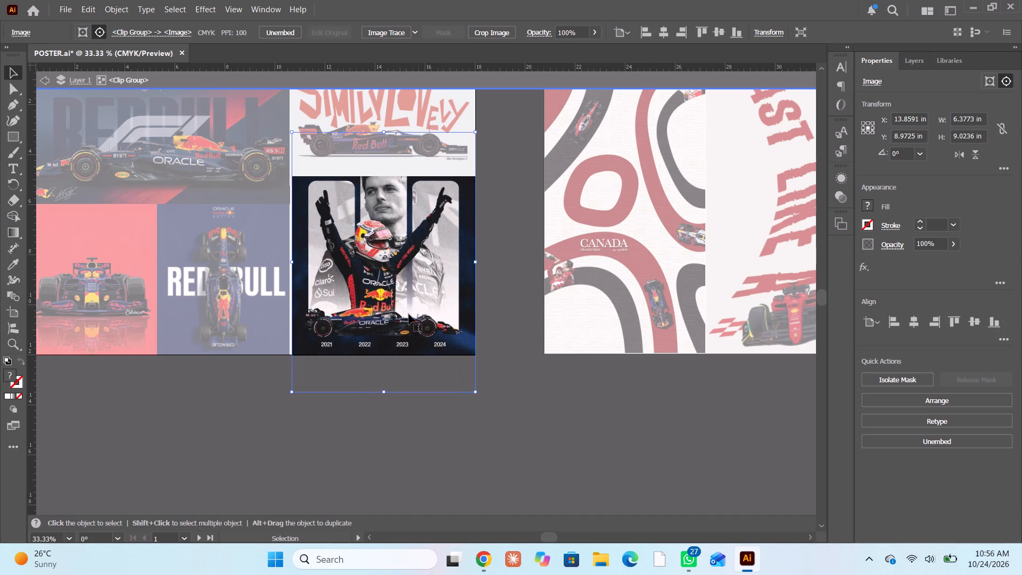
pyautogui.keyDown('shift'); pyautogui.moveTo(293, 391); pyautogui.dragTo(287, 397); pyautogui.keyUp('shift')
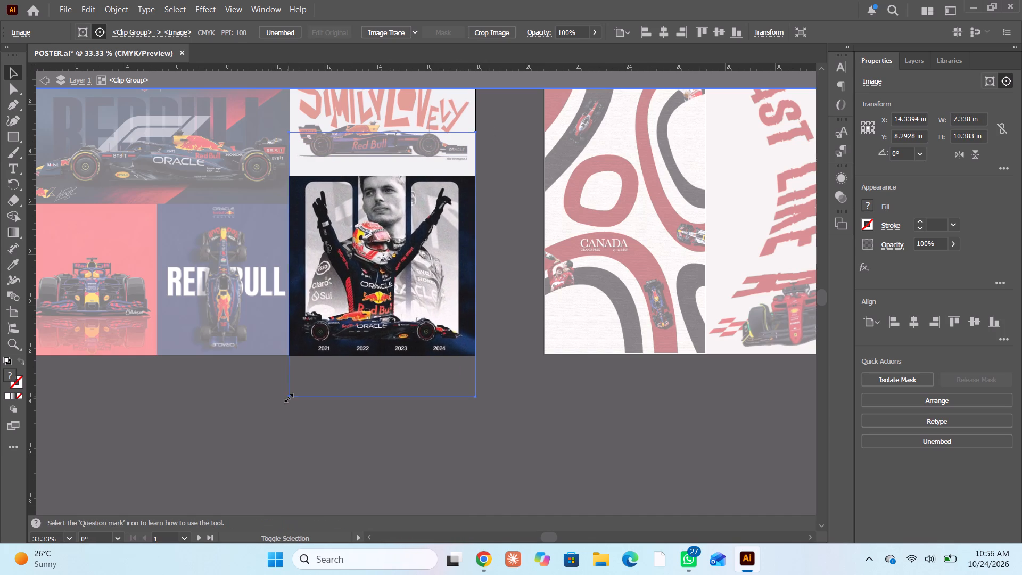
pyautogui.keyDown('shift'); pyautogui.moveTo(287, 397); pyautogui.dragTo(287, 397); pyautogui.keyUp('shift')
# Reposition the Verstappen image so its upper part fills the clip frame without gaps, and exit isolation mode.
pyautogui.moveTo(360, 283); pyautogui.dragTo(365, 260)
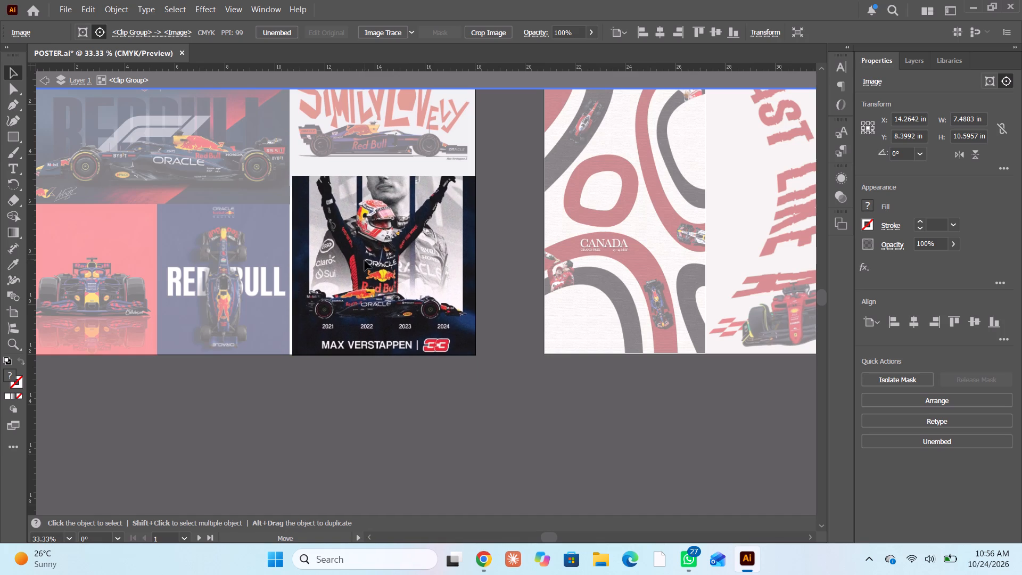
pyautogui.moveTo(365, 260); pyautogui.dragTo(360, 257)
pyautogui.click(360, 293)
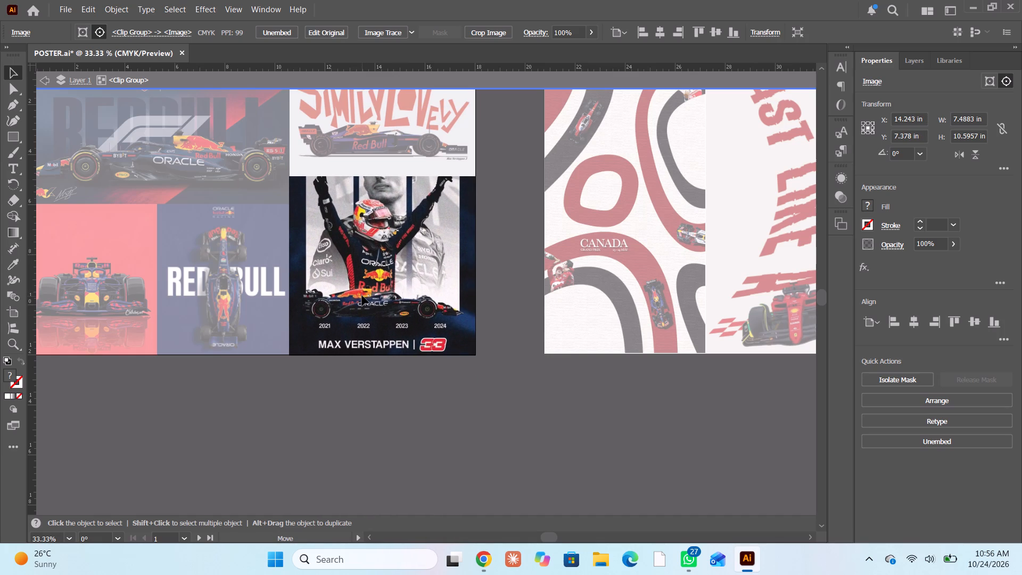
pyautogui.moveTo(356, 285); pyautogui.dragTo(355, 346)
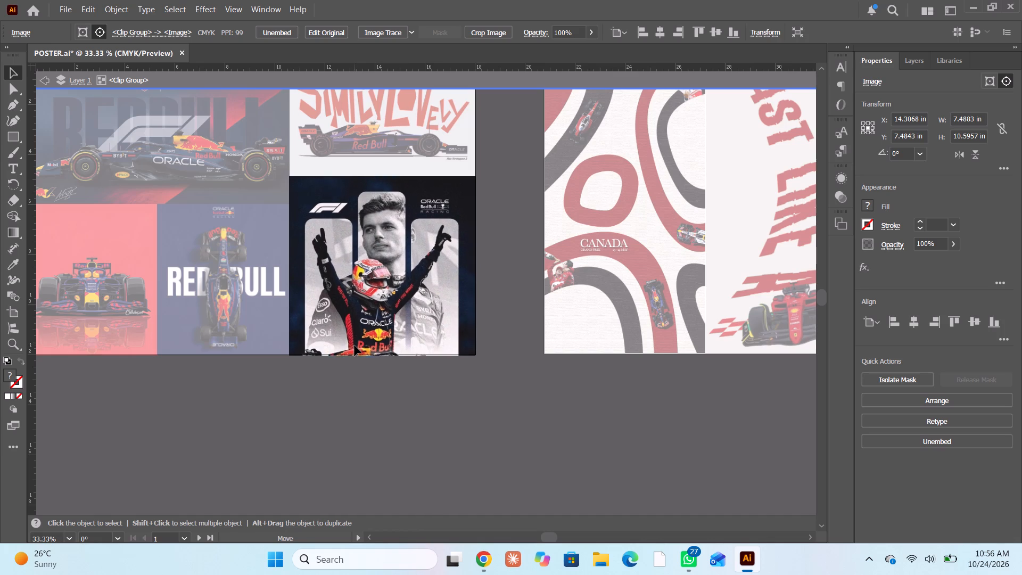
pyautogui.moveTo(355, 346); pyautogui.dragTo(356, 350)
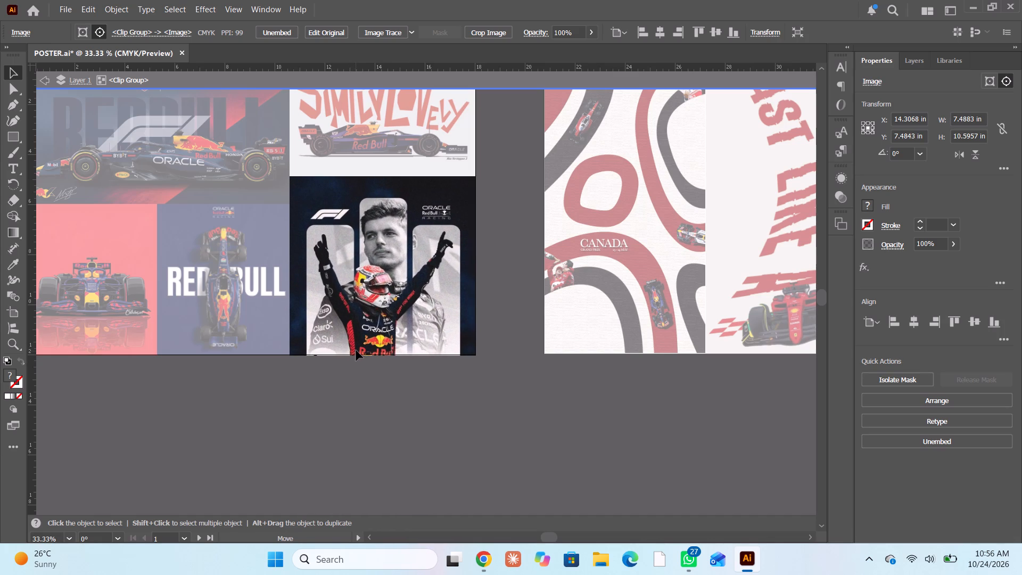
pyautogui.moveTo(356, 350); pyautogui.dragTo(357, 350)
pyautogui.click(353, 345)
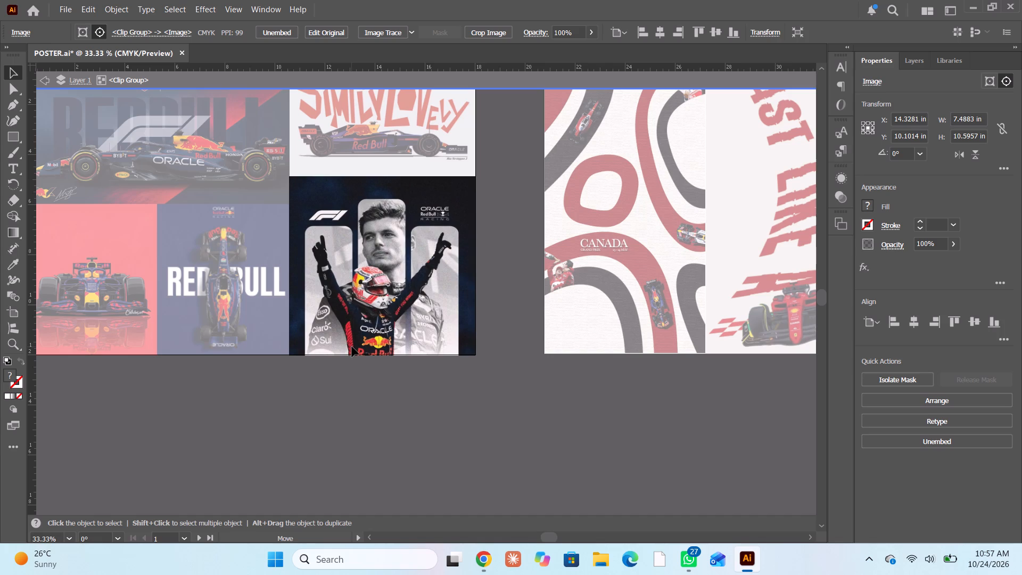
pyautogui.click(43, 86)
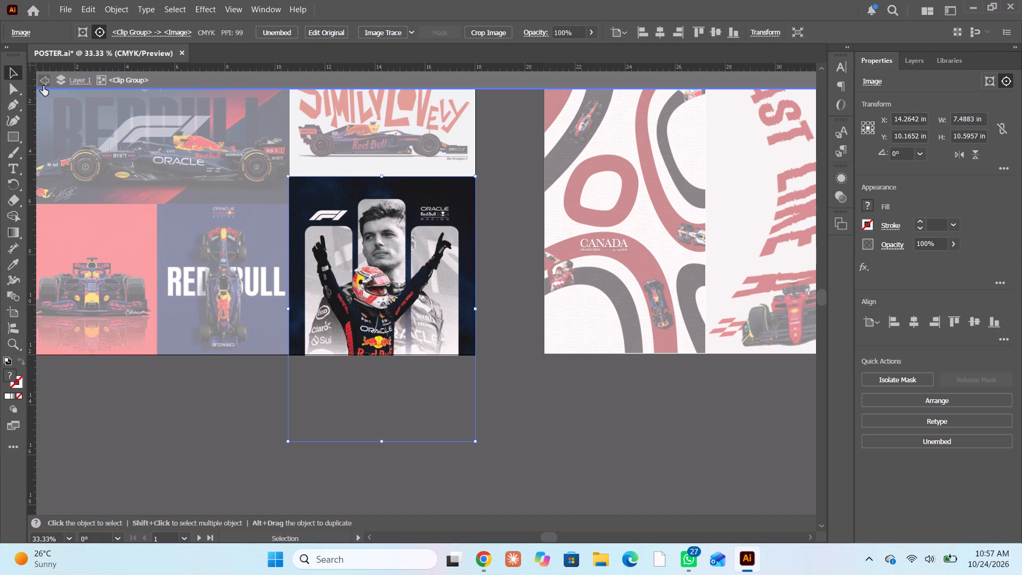
pyautogui.keyDown('alt'); pyautogui.scroll(-3, 339, 375); pyautogui.keyUp('alt')
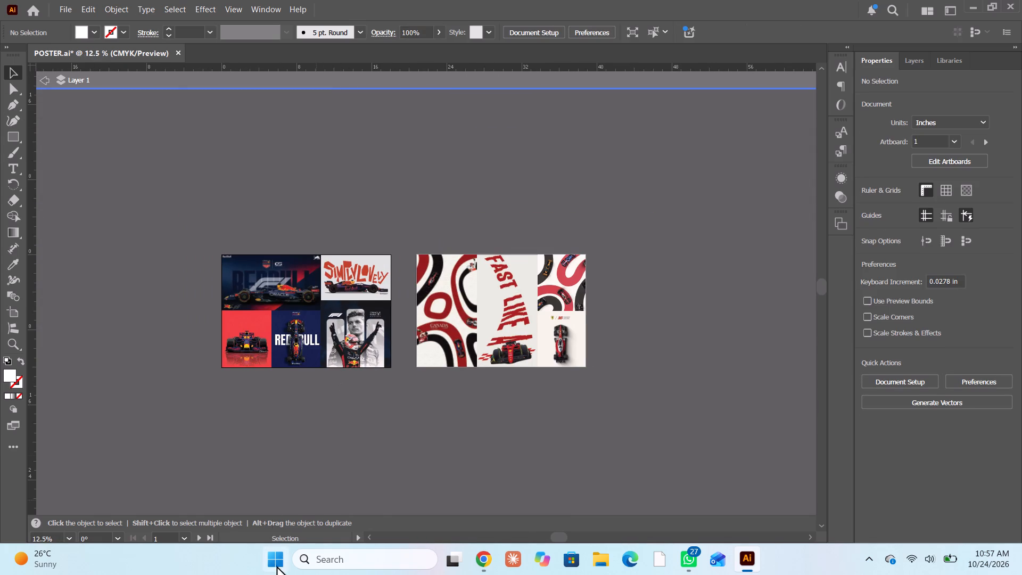
pyautogui.scroll(-2, 271, 352)
pyautogui.keyDown('alt'); pyautogui.scroll(3, 296, 324); pyautogui.keyUp('alt')
pyautogui.scroll(3, 309, 323)
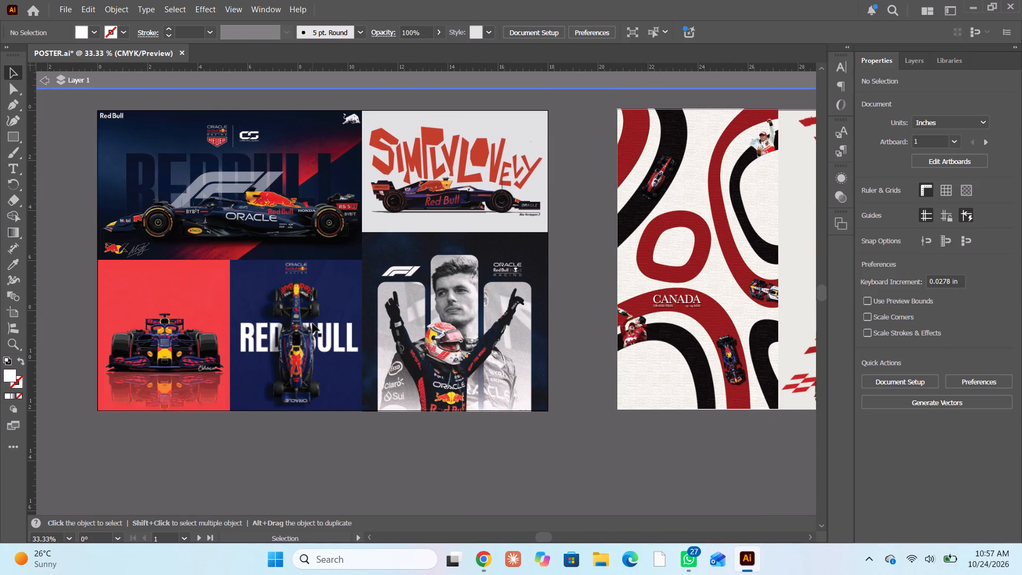
pyautogui.click(45, 79)
# Export the poster sheets to the Desktop as an Adobe PDF named POSTER 2 with the Smallest File Size preset.
pyautogui.keyDown('alt'); pyautogui.scroll(-3, 311, 331); pyautogui.keyUp('alt')
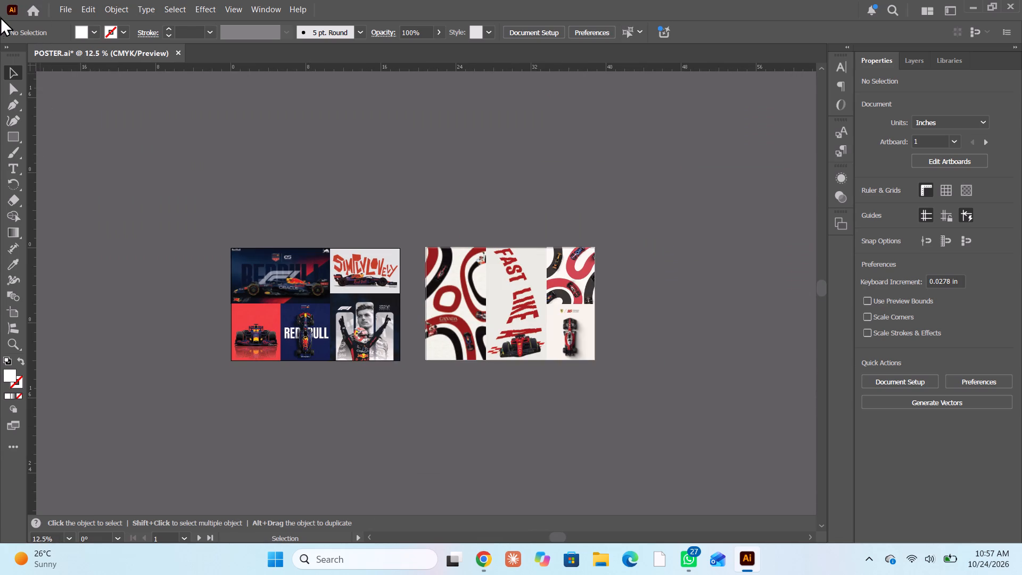
pyautogui.click(59, 11)
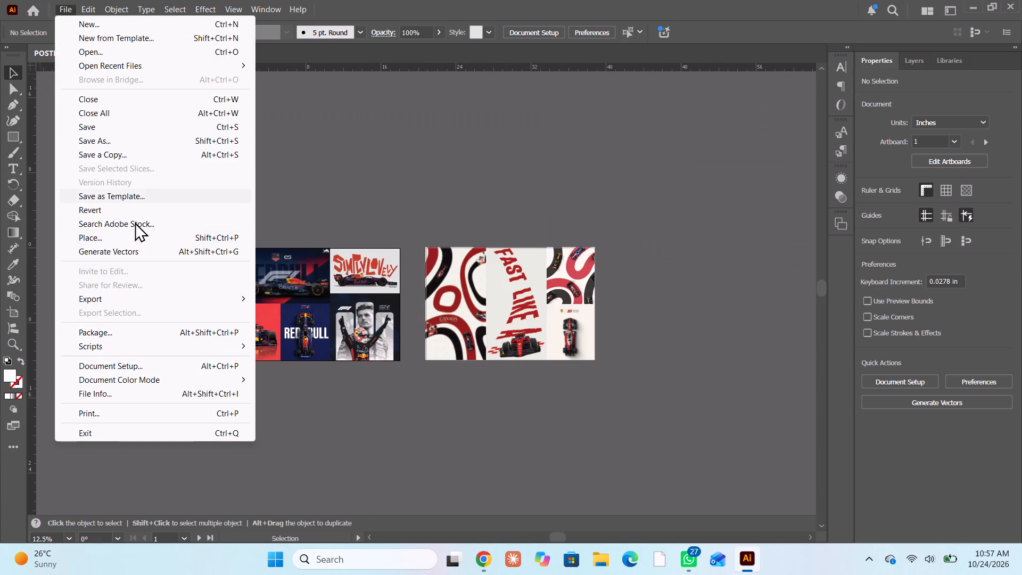
pyautogui.click(120, 298)
pyautogui.click(275, 311)
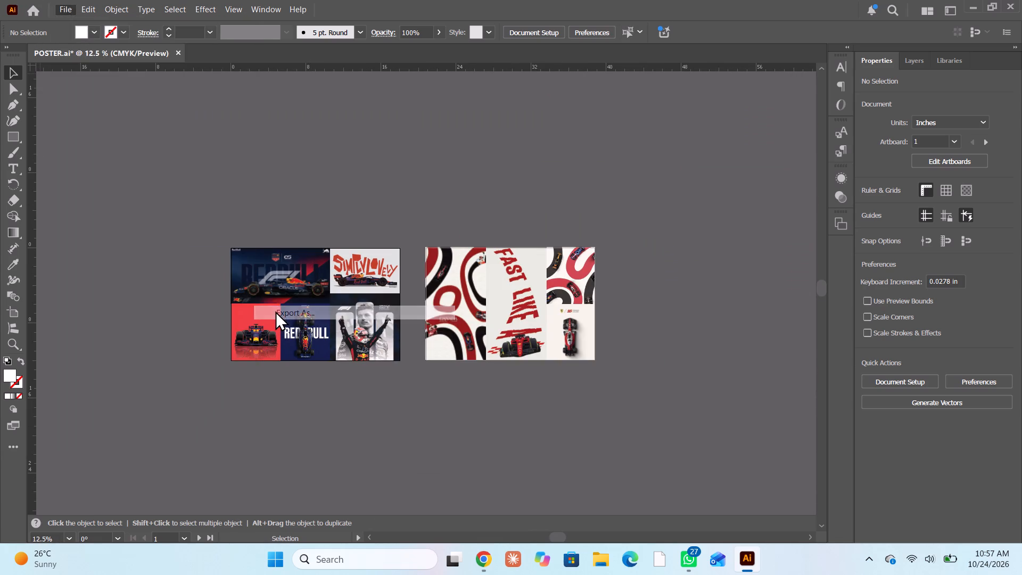
pyautogui.click(153, 401)
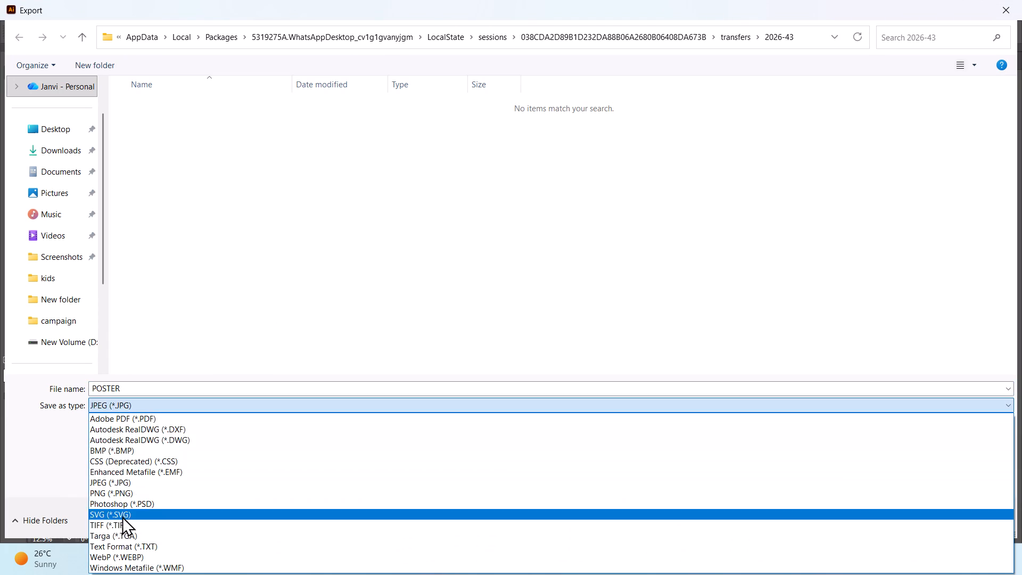
pyautogui.click(157, 417)
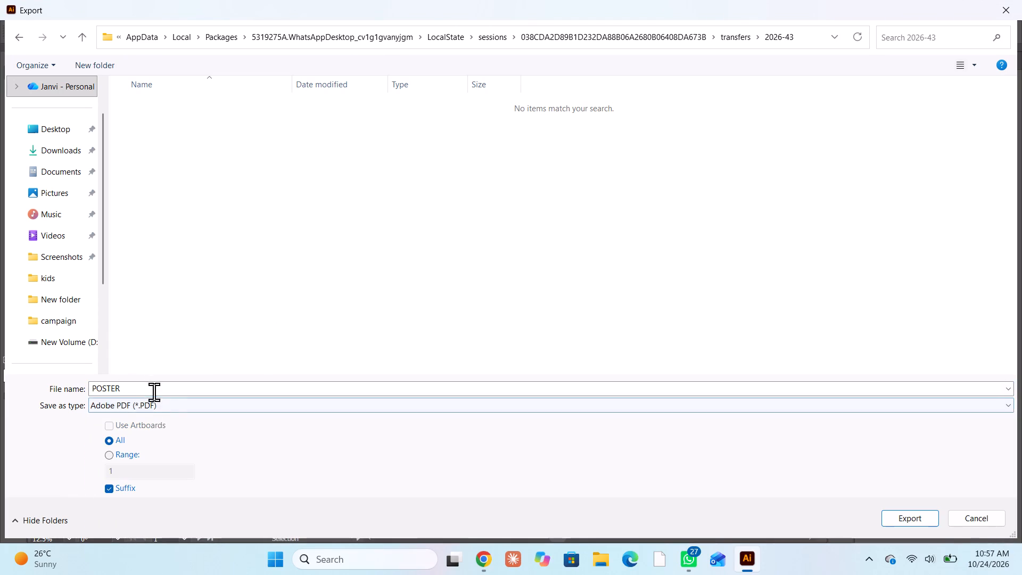
pyautogui.click(128, 388)
pyautogui.click(130, 388)
pyautogui.press('space')
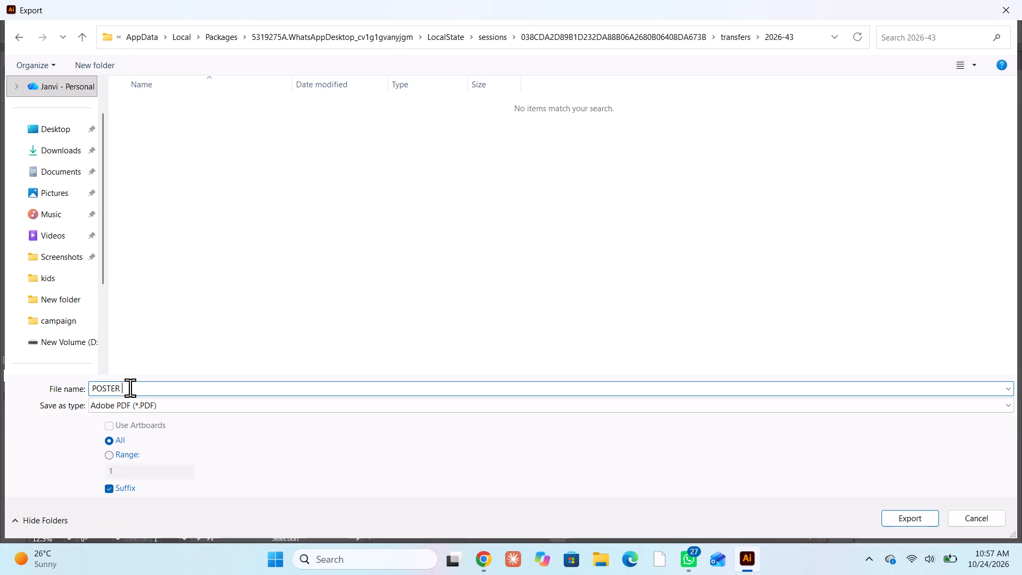
pyautogui.press('2')
pyautogui.press('2')
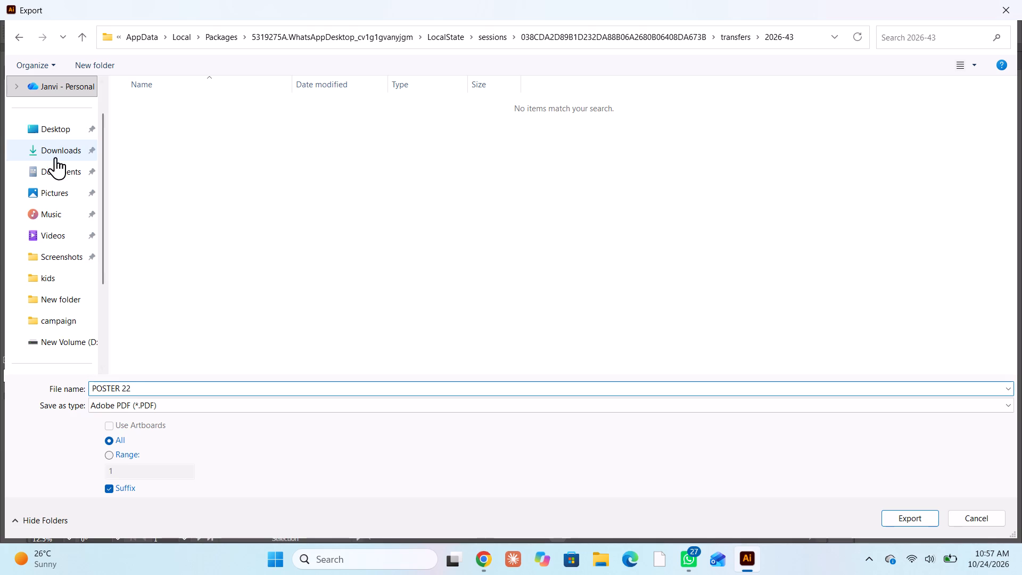
pyautogui.press('BackSpace')
pyautogui.click(50, 125)
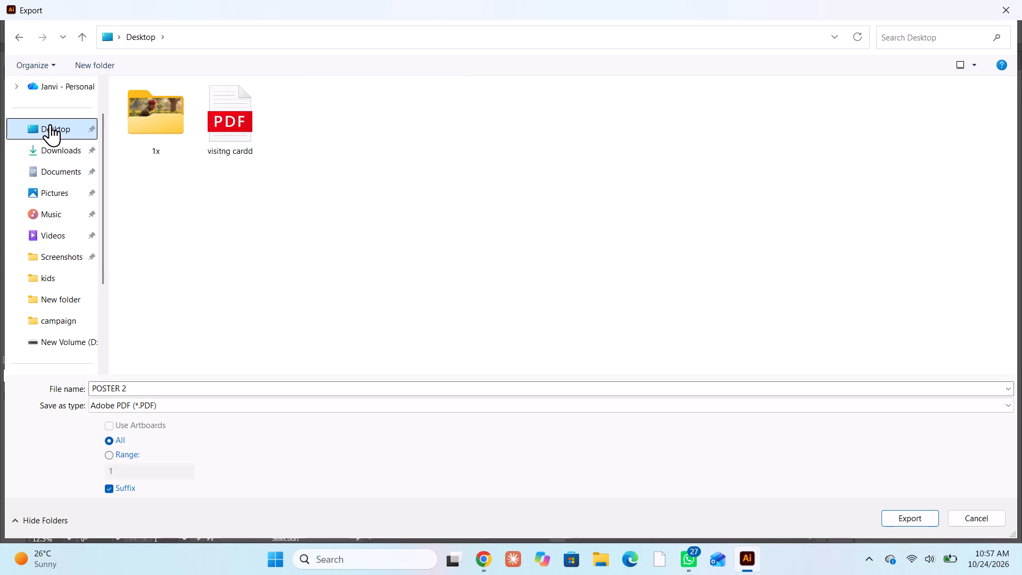
pyautogui.click(893, 515)
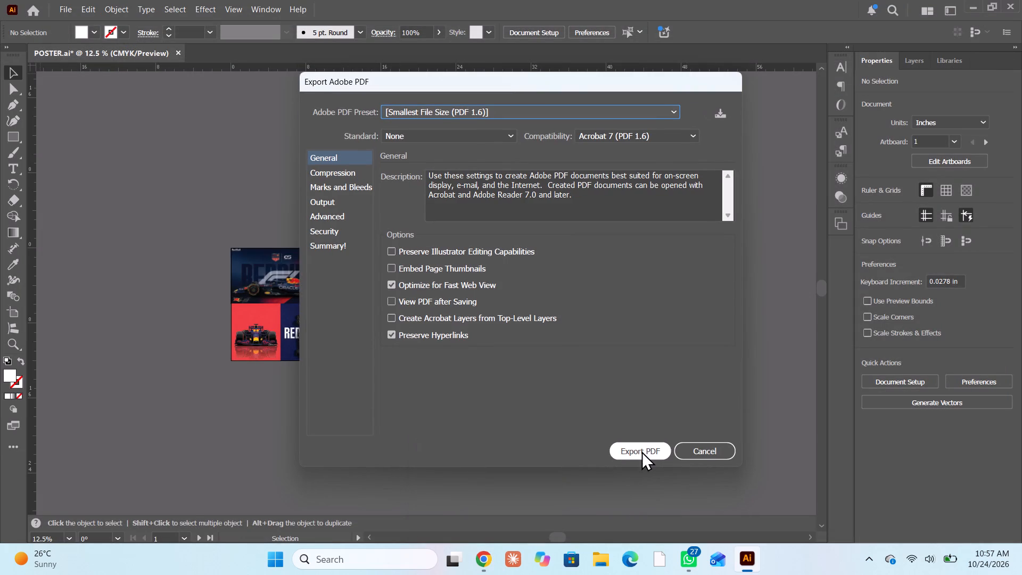
pyautogui.click(641, 451)
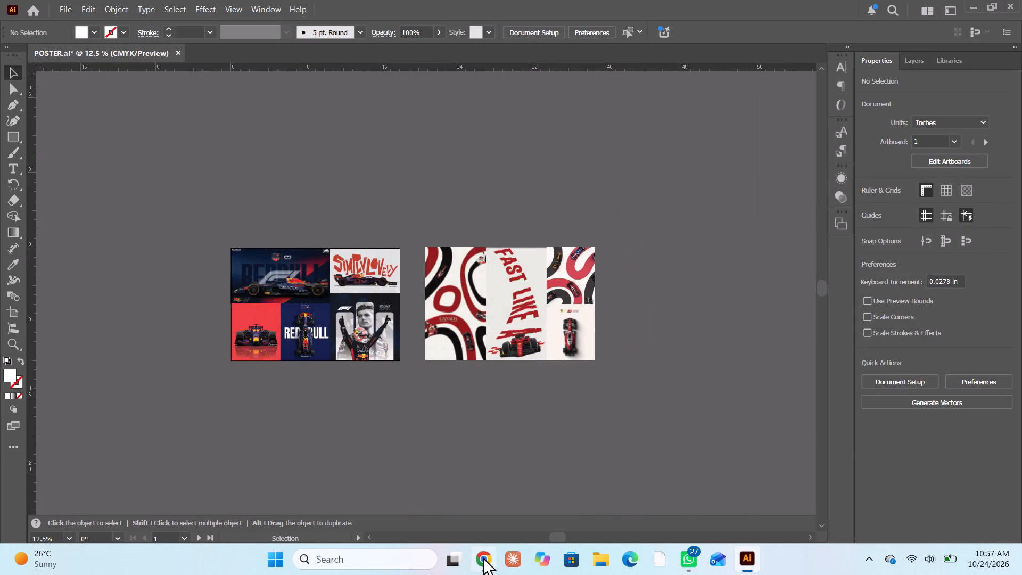
# Switch to Google Drive in Chrome and open the poster folder inside the shared Print file folder.
pyautogui.click(483, 557)
pyautogui.click(248, 18)
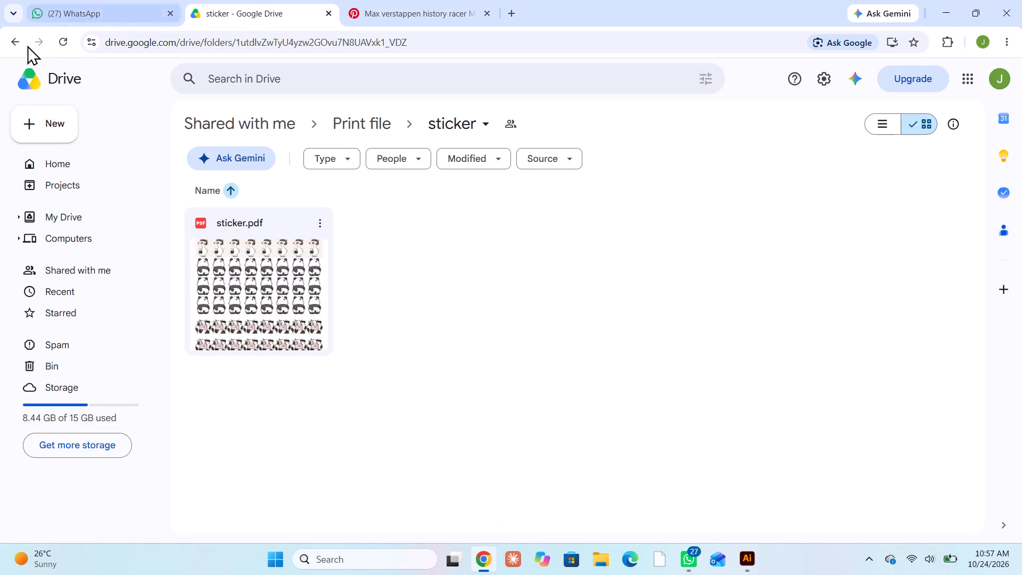
pyautogui.click(10, 38)
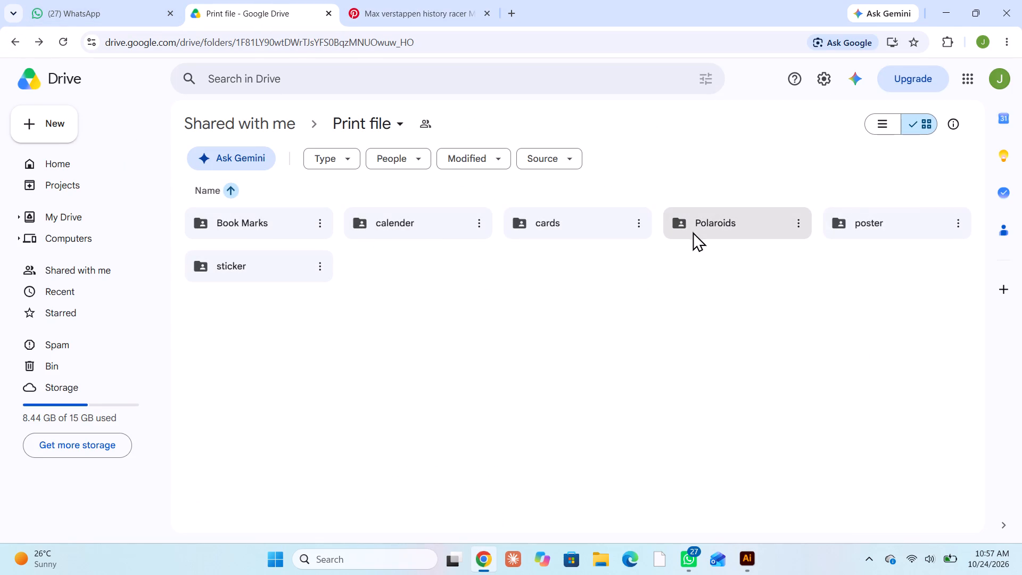
pyautogui.click(872, 218)
pyautogui.click(872, 218)
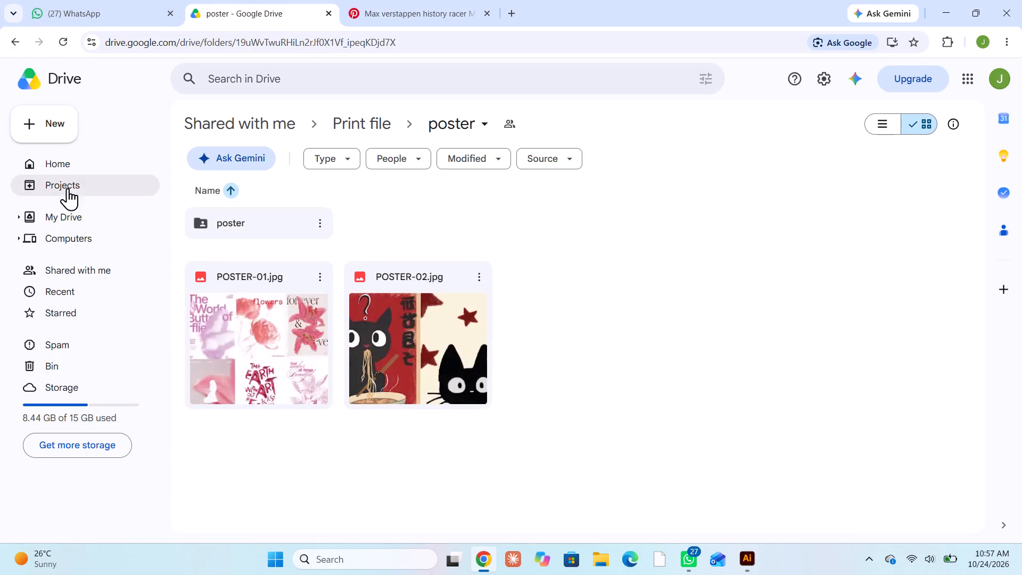
# Upload the POSTER 2 PDF from the Desktop into the shared poster folder.
pyautogui.rightClick(514, 305)
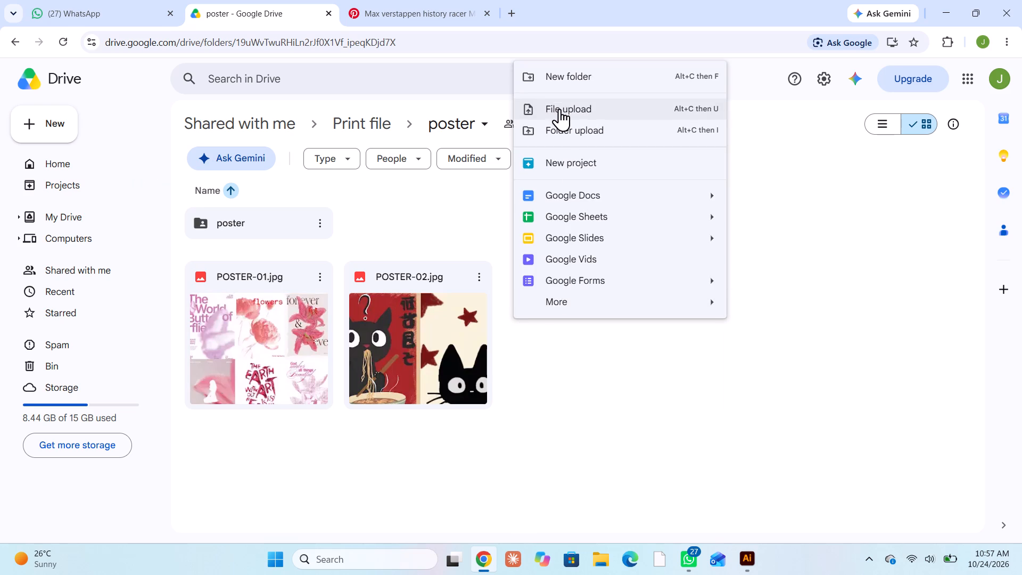
pyautogui.click(559, 108)
pyautogui.click(54, 124)
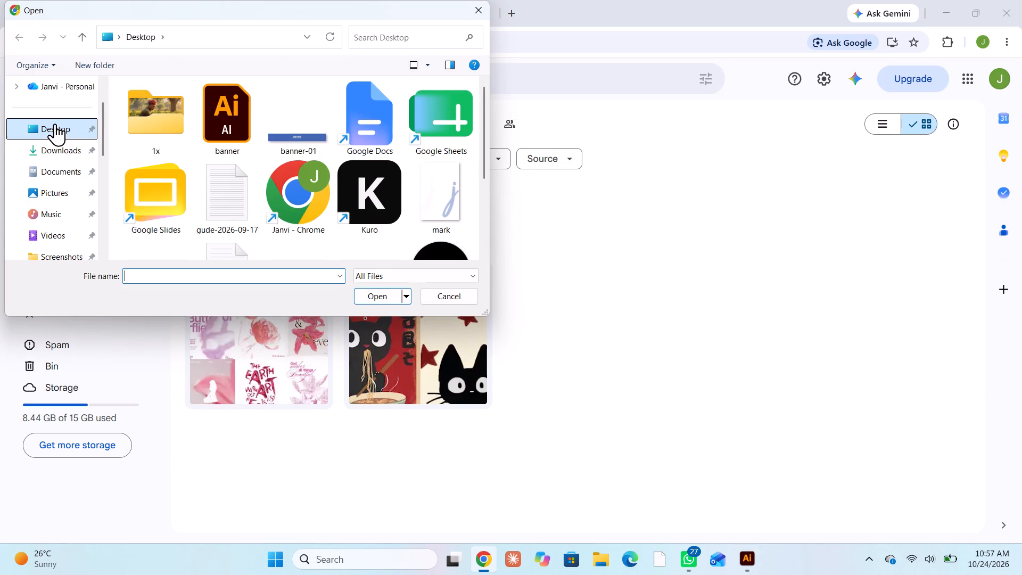
pyautogui.scroll(1, 278, 185)
pyautogui.scroll(-7, 293, 185)
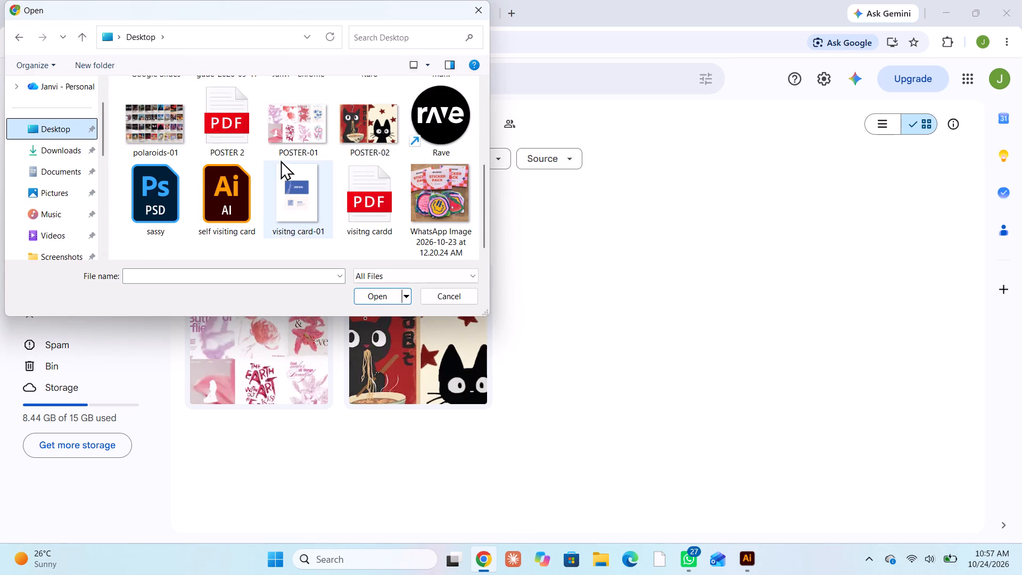
pyautogui.click(215, 130)
pyautogui.click(370, 299)
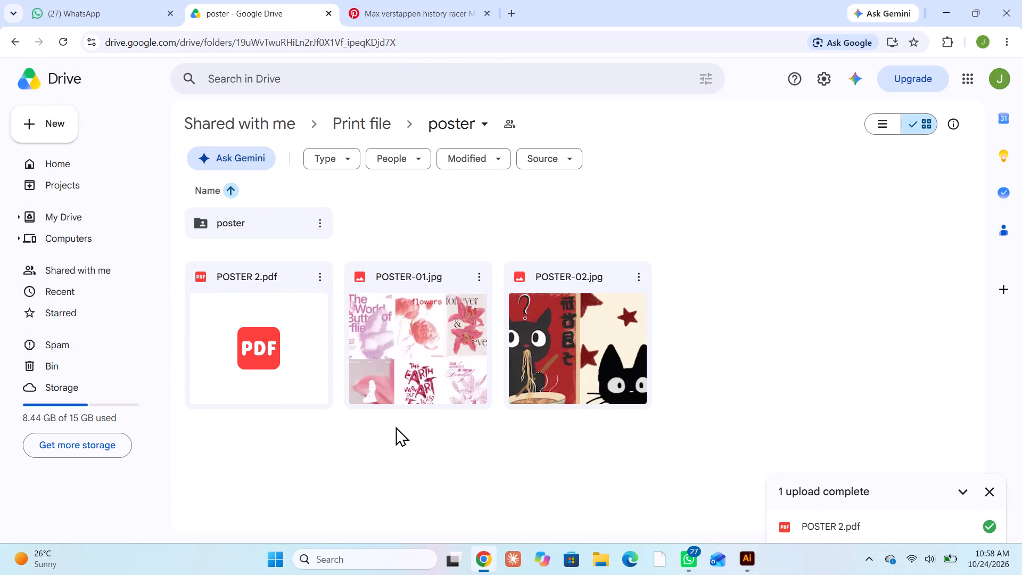
# Preview both pages of the uploaded POSTER 2.pdf to check the poster sheets, close the preview and reload the folder.
pyautogui.doubleClick(237, 299)
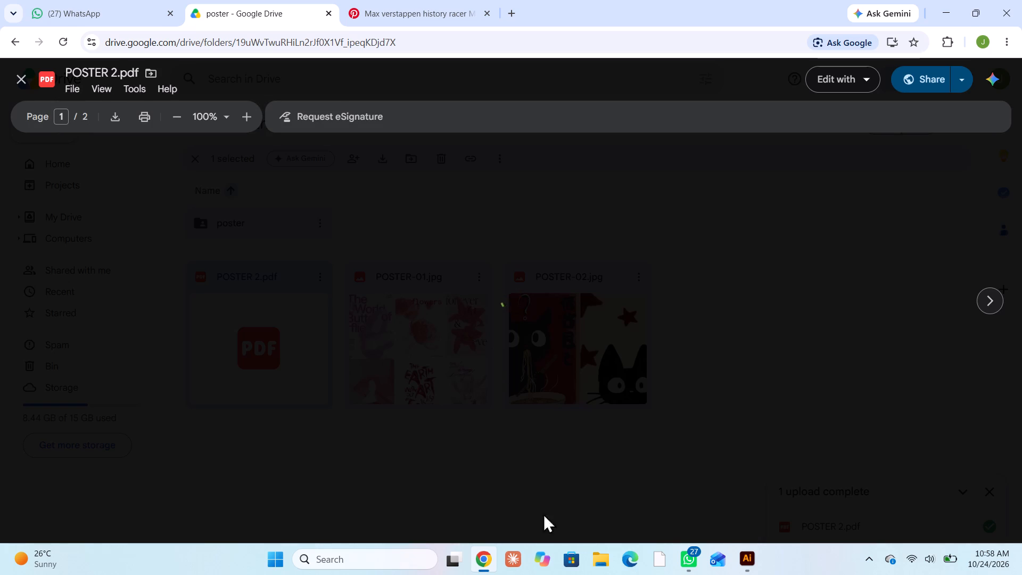
pyautogui.scroll(1, 513, 367)
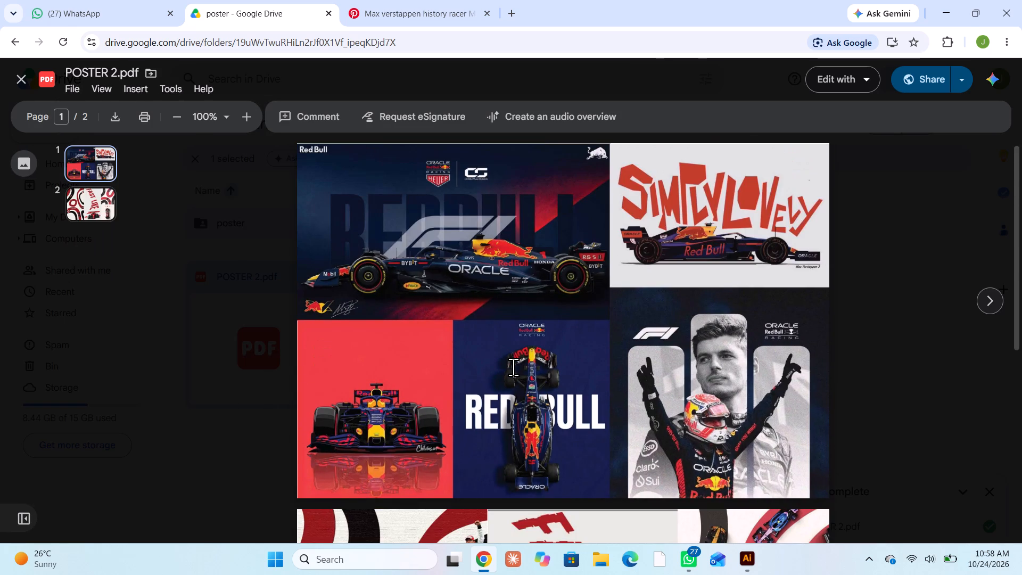
pyautogui.scroll(-3, 513, 367)
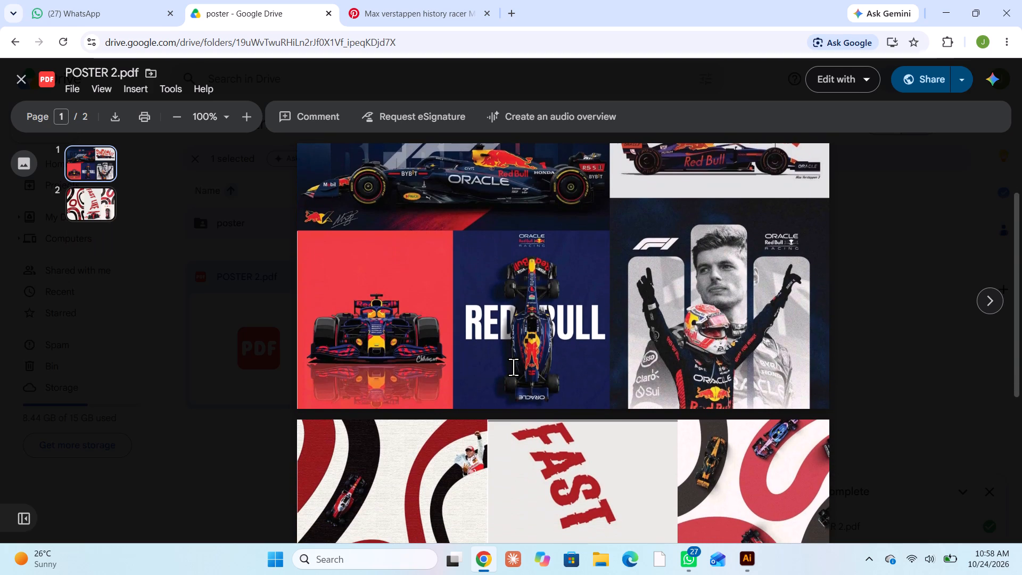
pyautogui.scroll(-3, 513, 367)
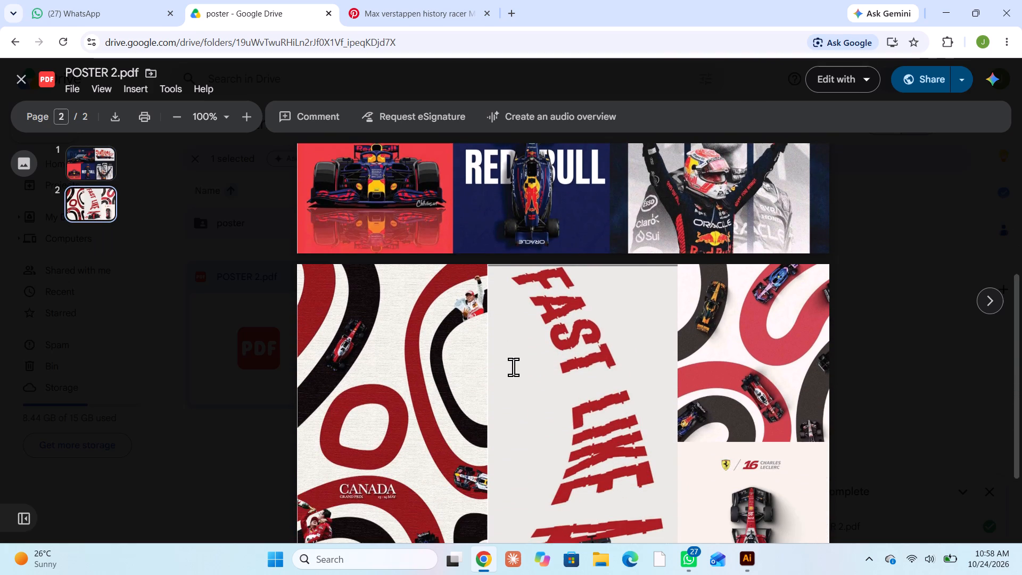
pyautogui.scroll(4, 513, 367)
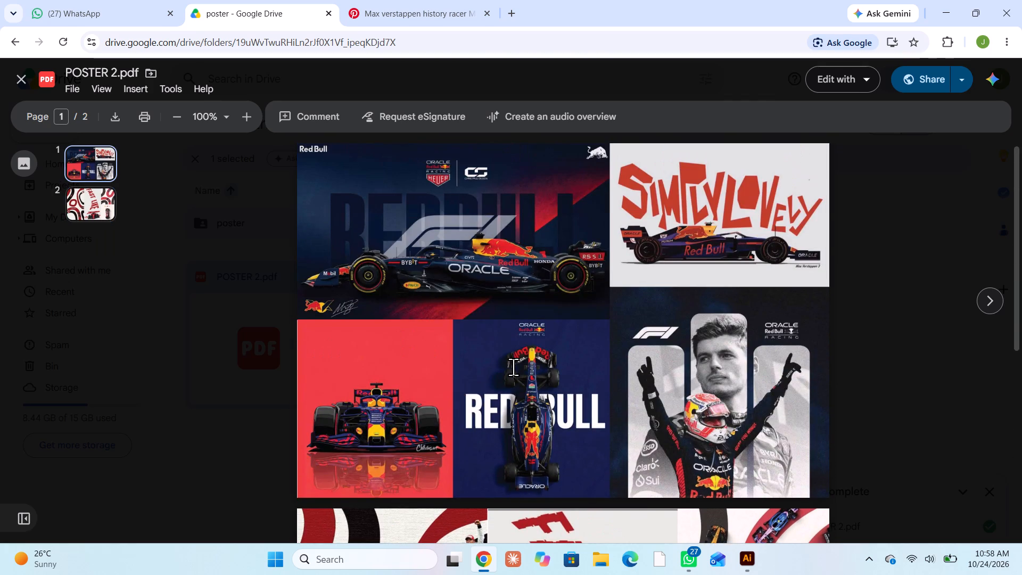
pyautogui.scroll(-1, 960, 79)
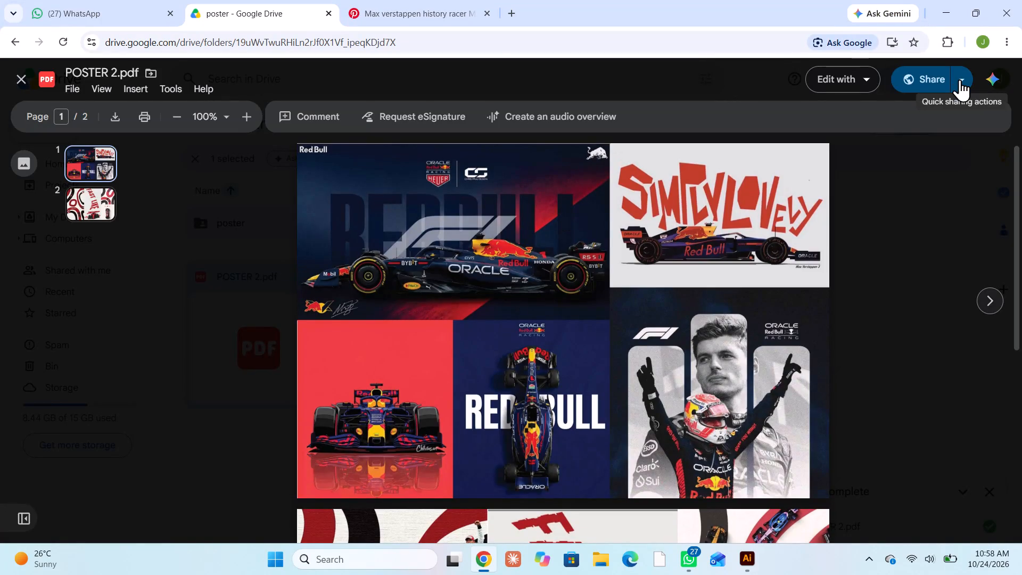
pyautogui.scroll(-1, 960, 79)
pyautogui.click(28, 75)
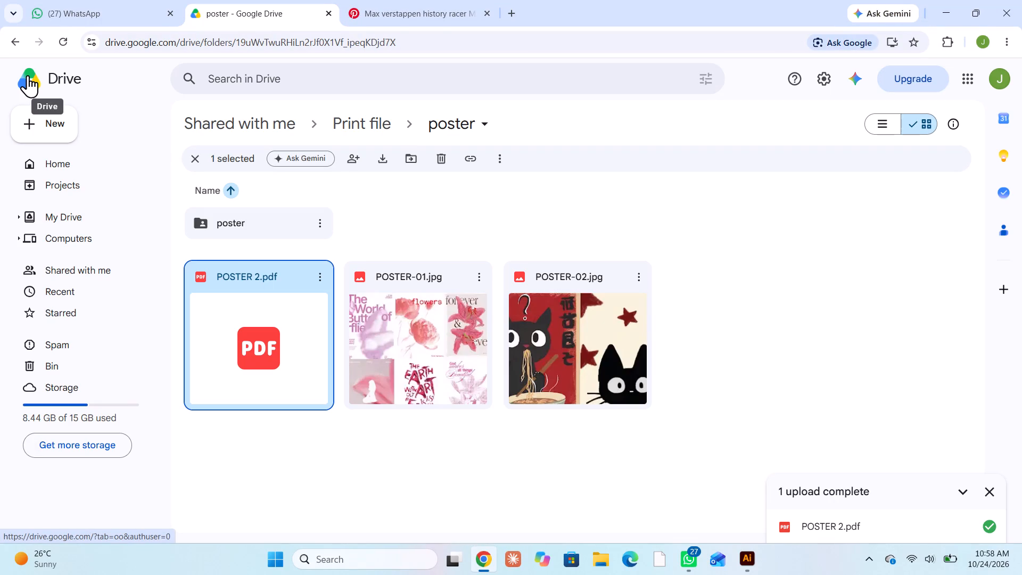
pyautogui.click(66, 39)
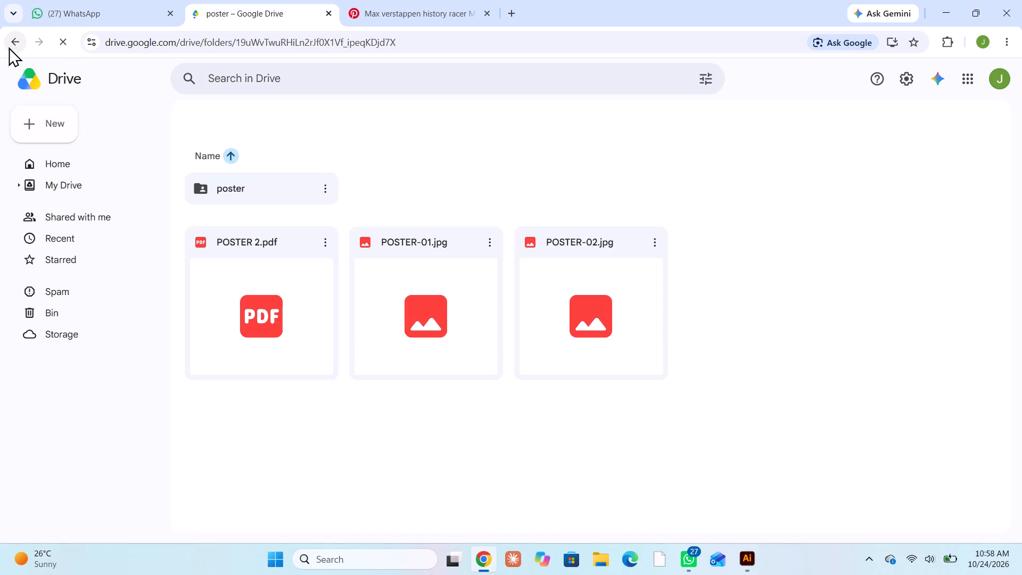
# Open sticker 1.pdf from the sticker folder in Print file and examine the sticker sheets on its first four pages.
pyautogui.click(9, 47)
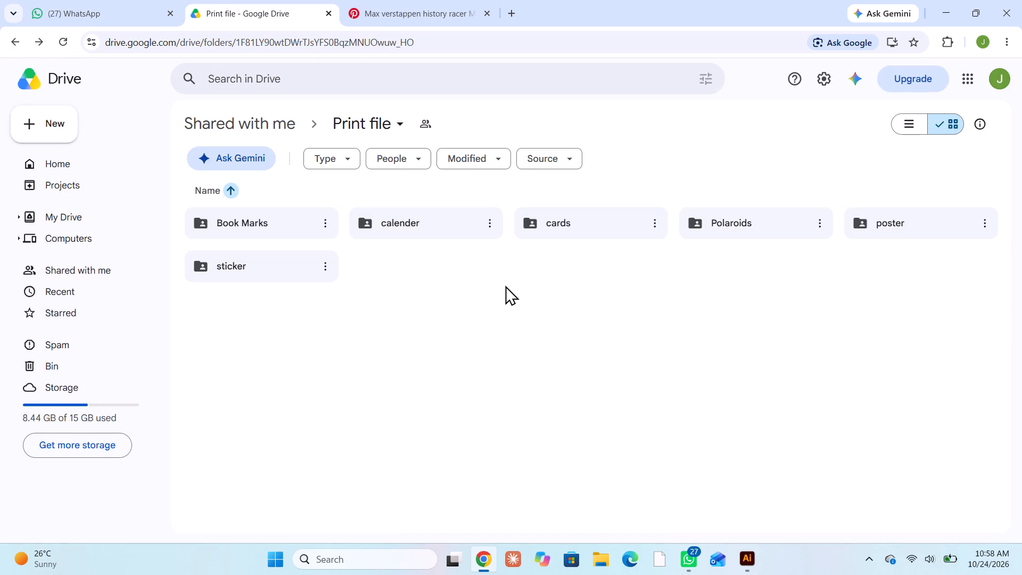
pyautogui.doubleClick(273, 253)
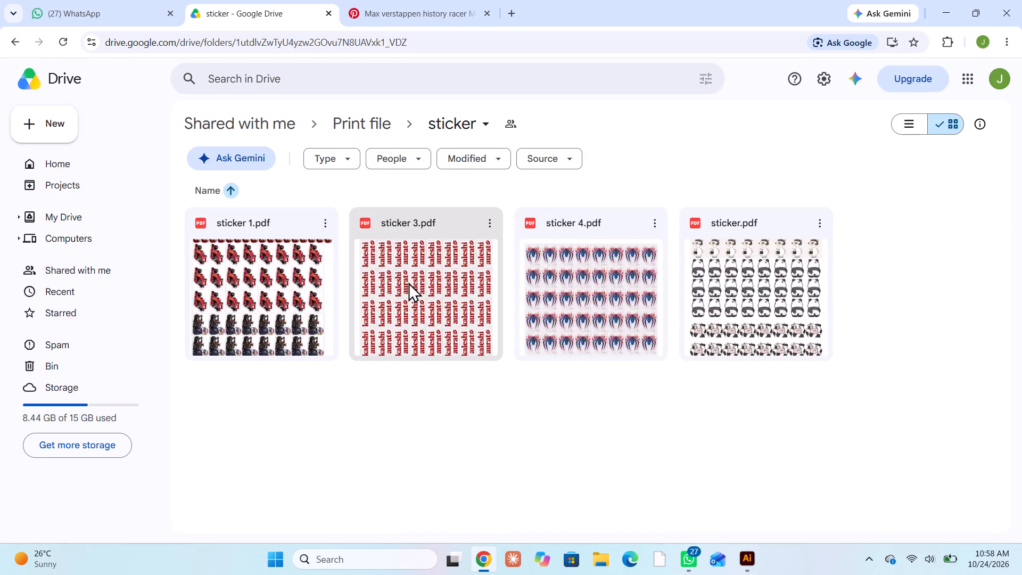
pyautogui.doubleClick(241, 237)
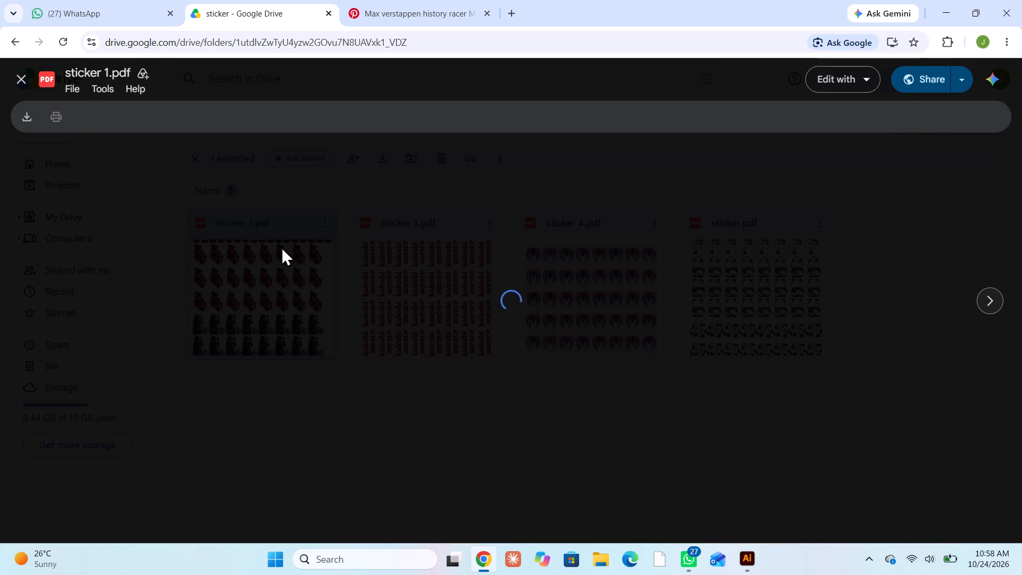
pyautogui.scroll(-4, 447, 396)
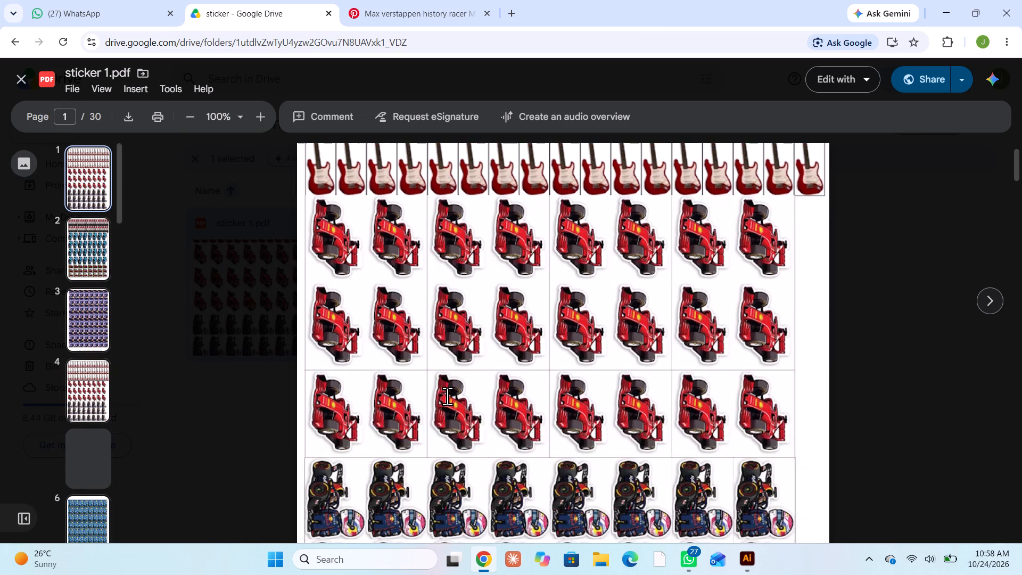
pyautogui.scroll(-2, 447, 396)
pyautogui.scroll(4, 447, 396)
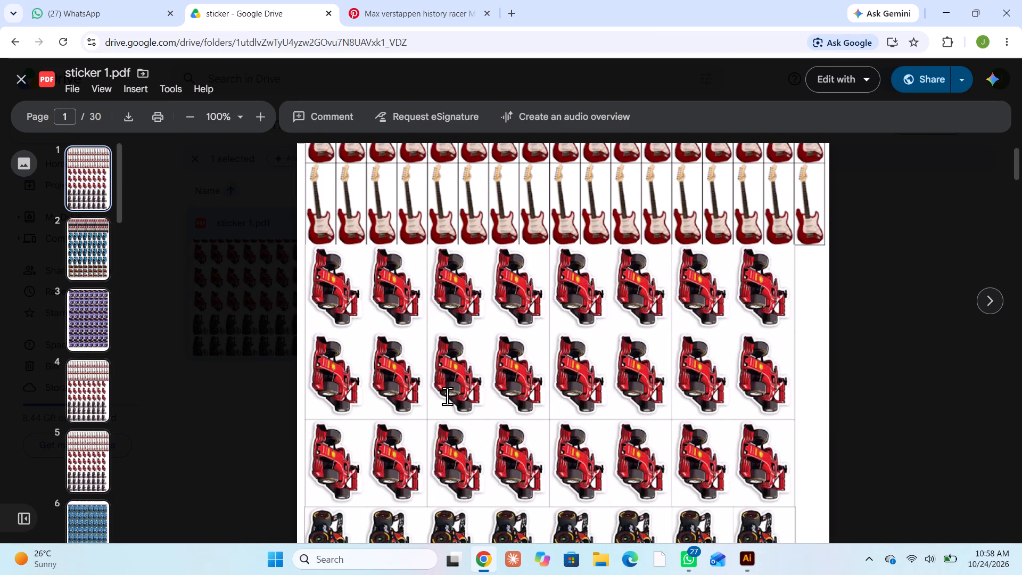
pyautogui.scroll(1, 427, 233)
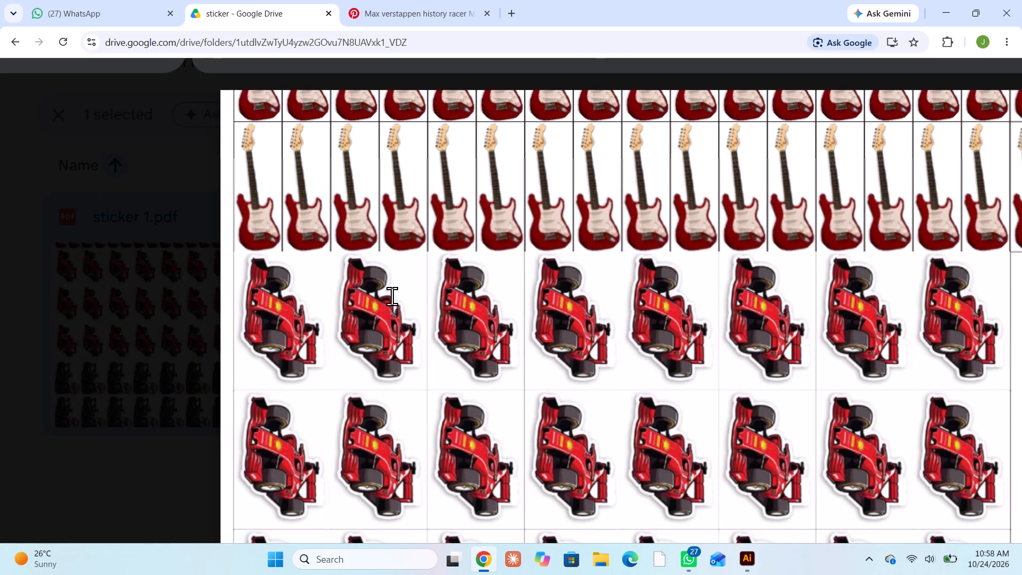
pyautogui.scroll(-11, 392, 296)
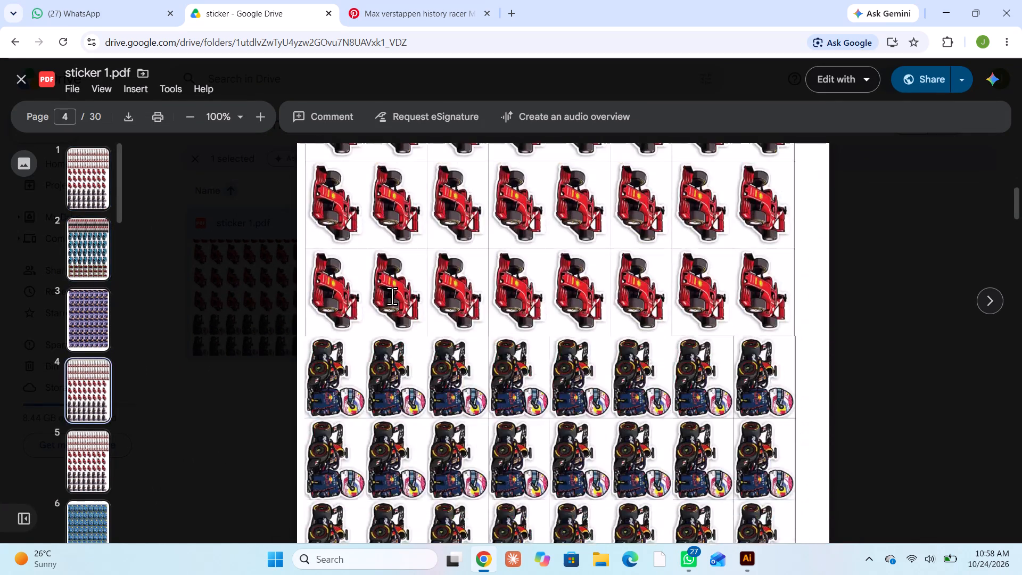
pyautogui.scroll(3, 392, 296)
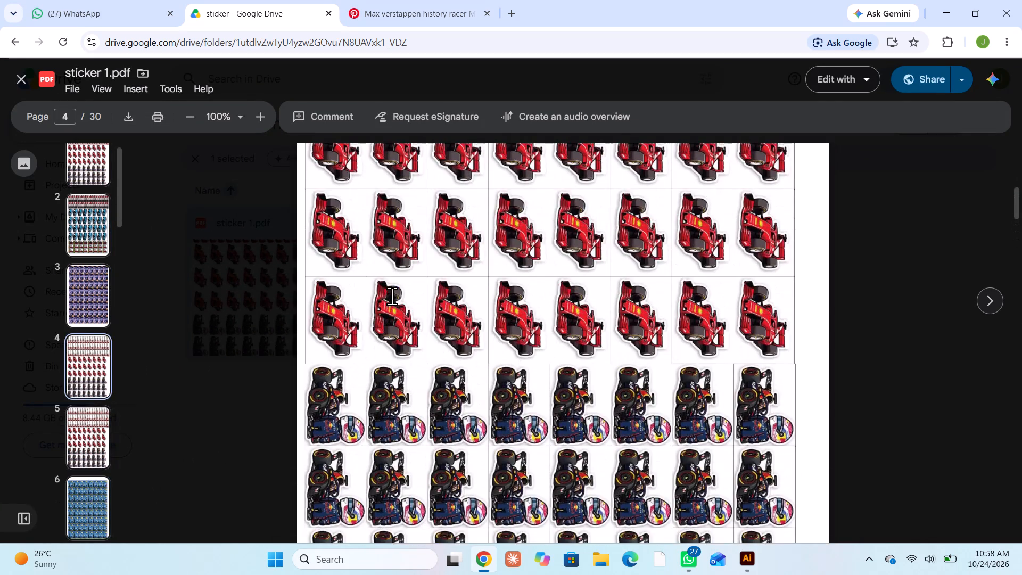
pyautogui.scroll(7, 392, 296)
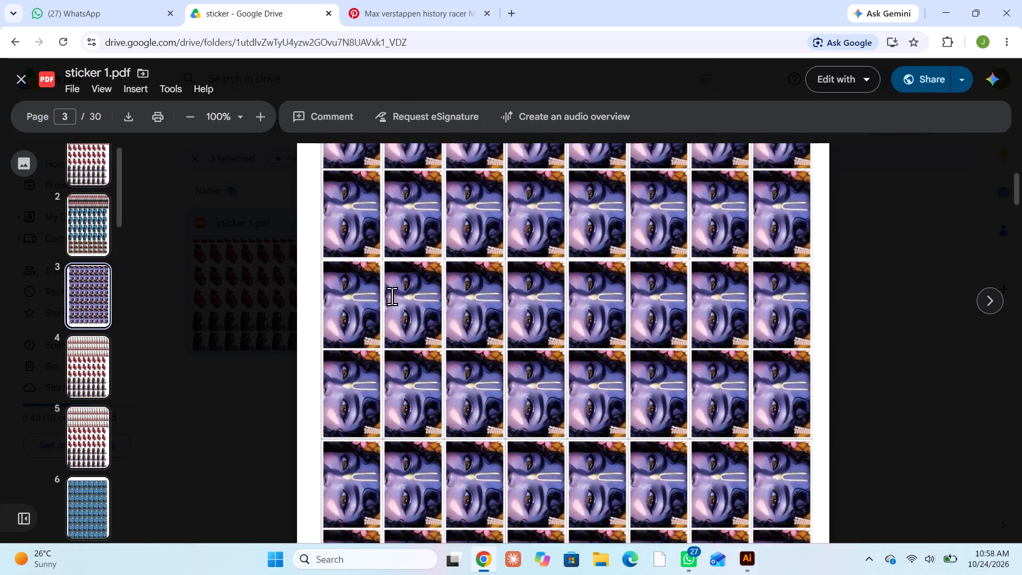
pyautogui.scroll(9, 392, 296)
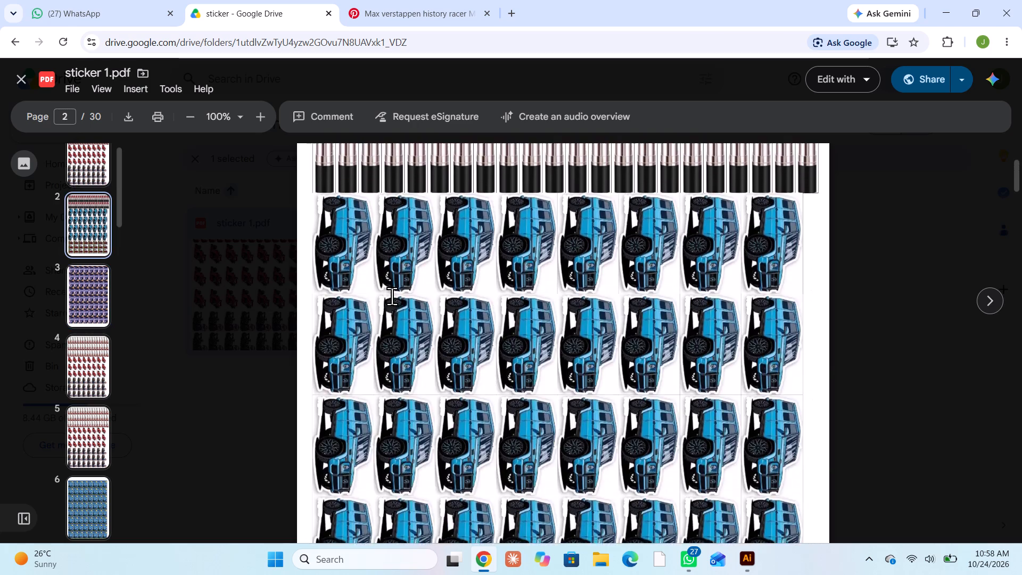
pyautogui.scroll(3, 392, 296)
pyautogui.scroll(-3, 392, 296)
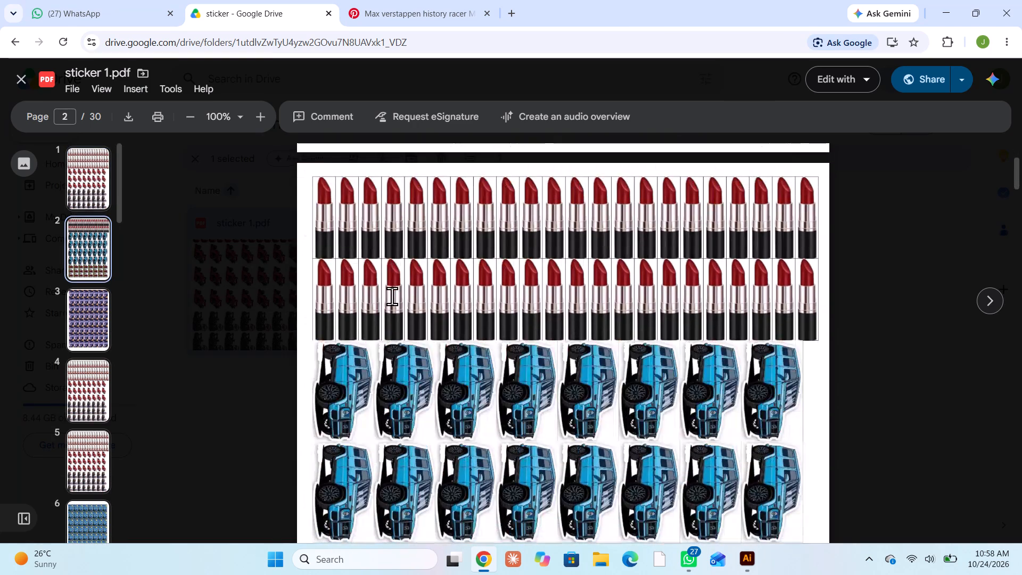
pyautogui.scroll(7, 392, 296)
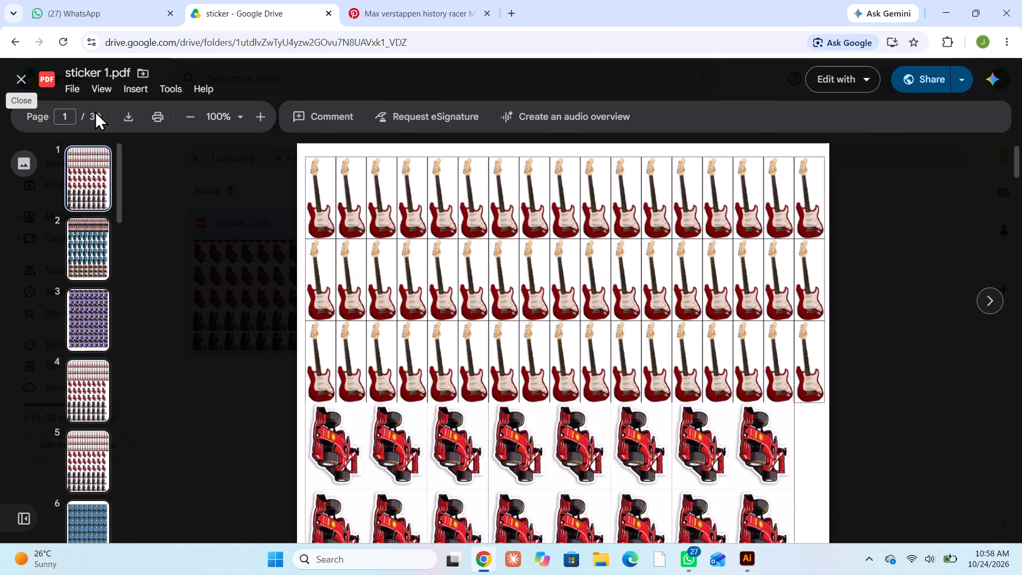
# Spot-check further sticker sheets in sticker 1.pdf, including pages 26 to 30, 17, 14 and 5.
pyautogui.scroll(-5, 102, 348)
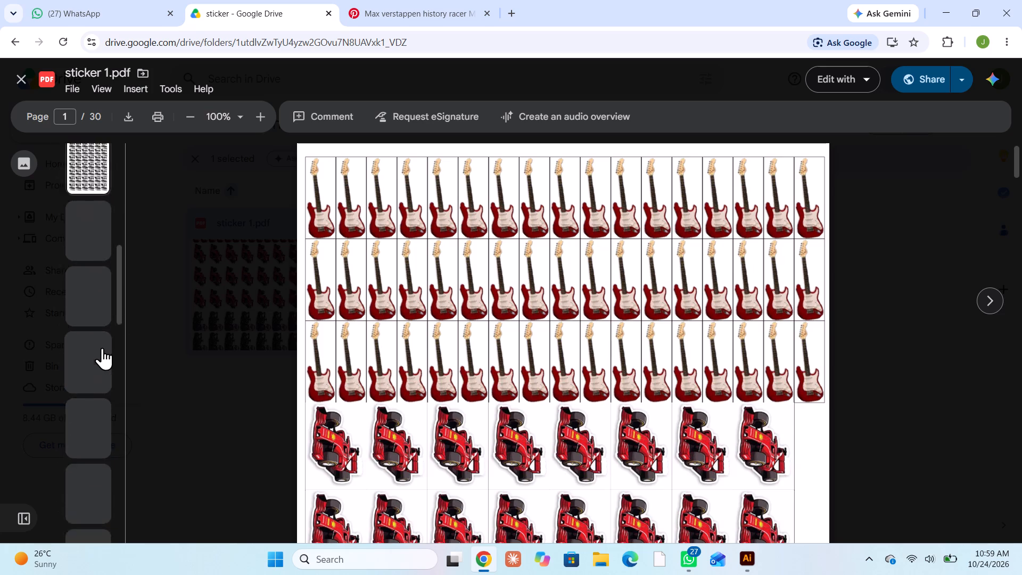
pyautogui.scroll(-5, 102, 348)
pyautogui.click(84, 371)
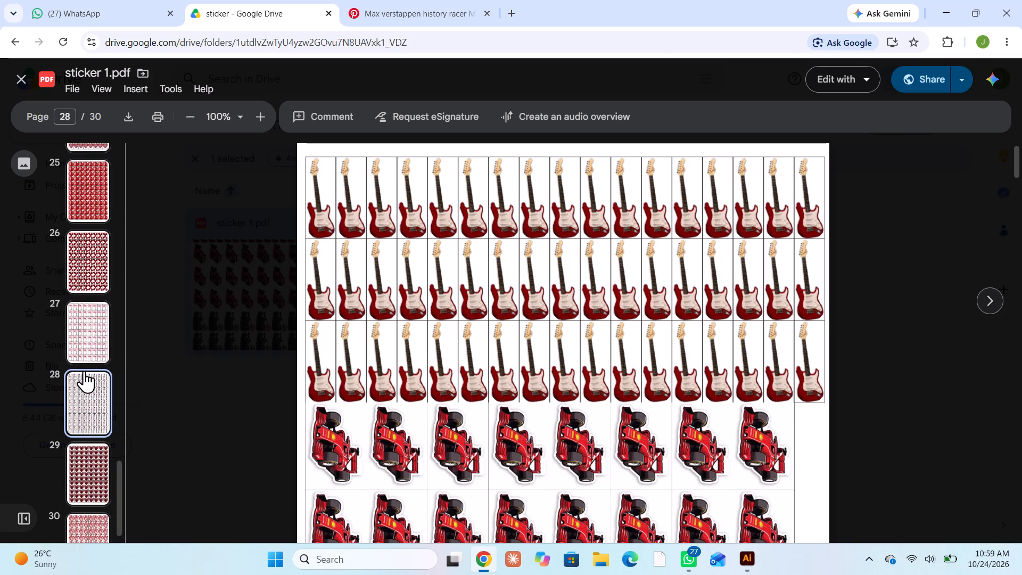
pyautogui.click(80, 326)
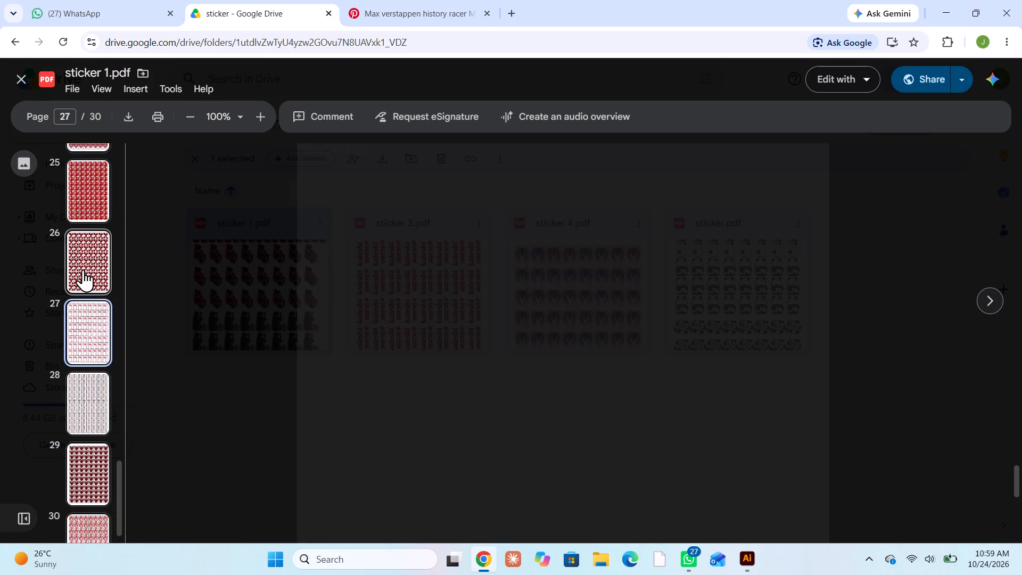
pyautogui.click(83, 269)
pyautogui.scroll(13, 405, 317)
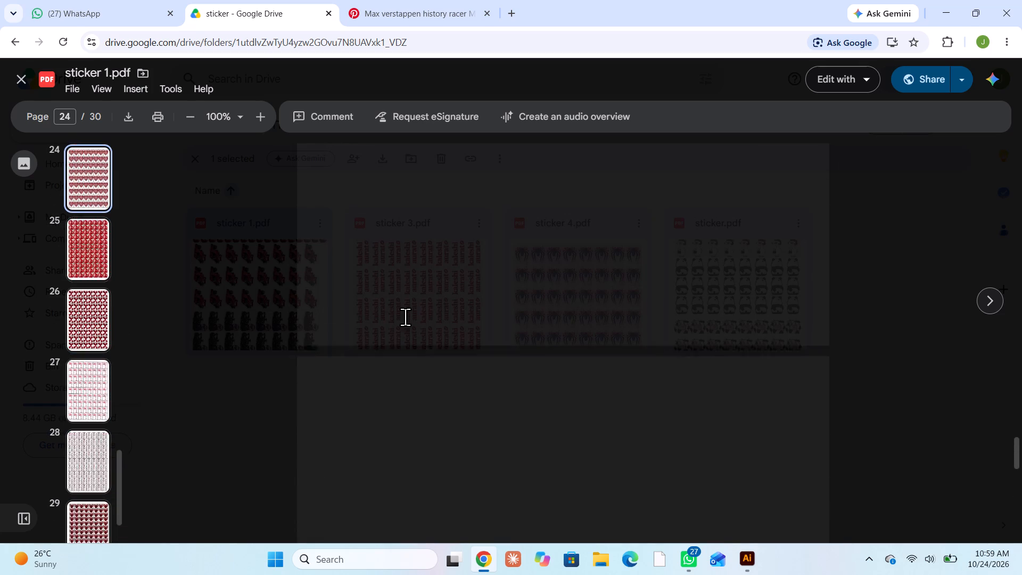
pyautogui.scroll(9, 405, 317)
pyautogui.click(78, 257)
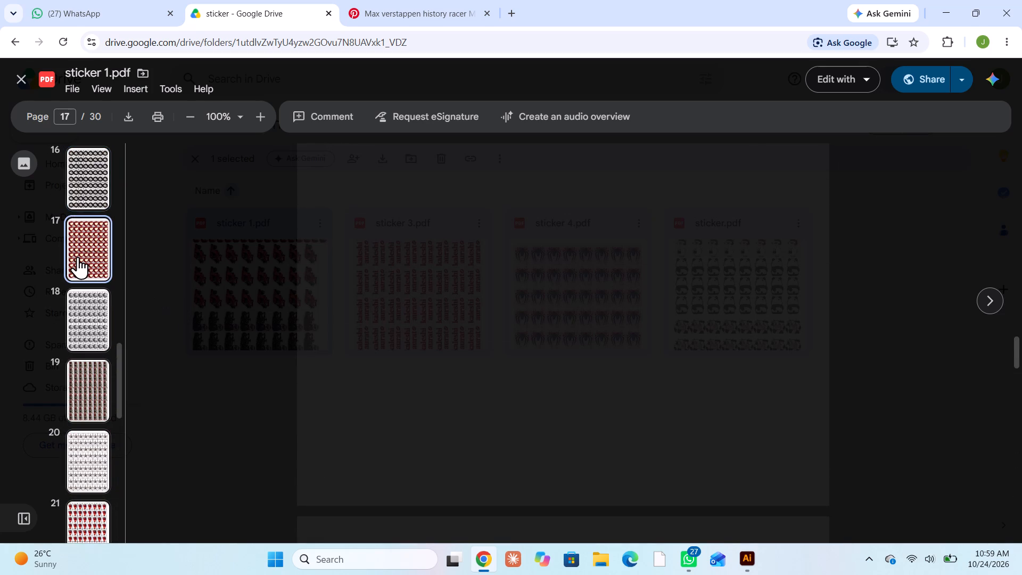
pyautogui.scroll(2, 78, 257)
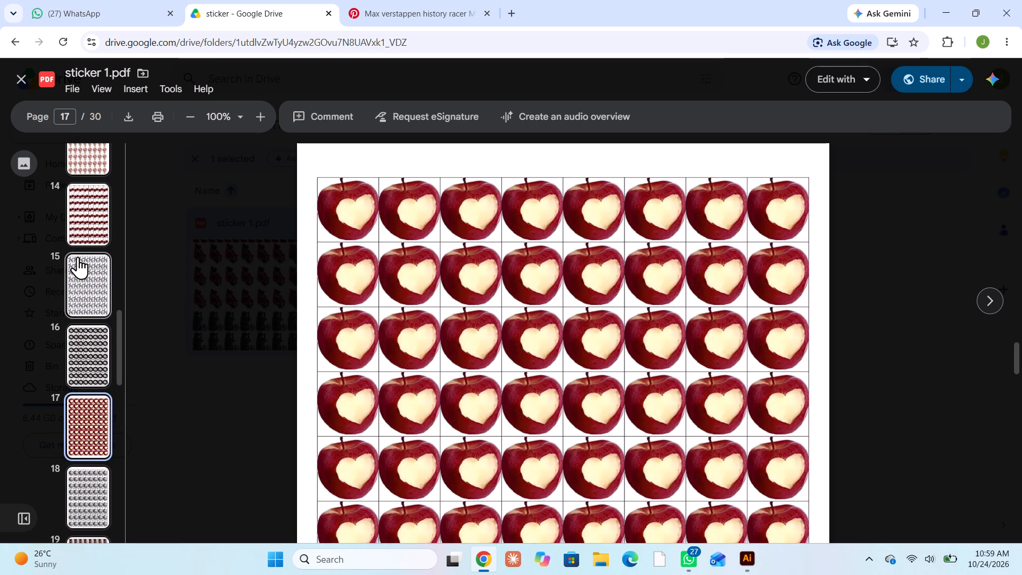
pyautogui.click(89, 227)
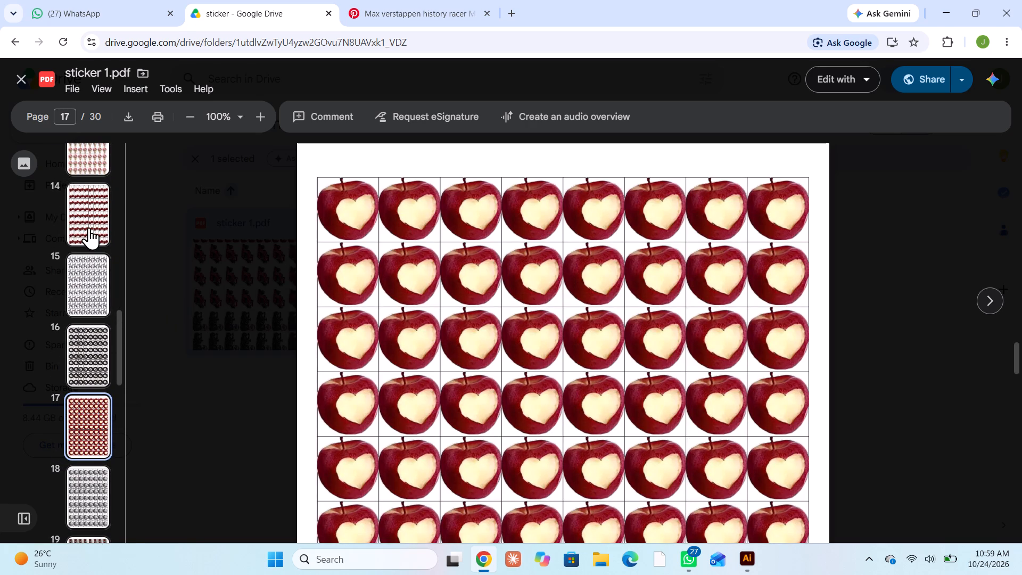
pyautogui.scroll(-7, 101, 340)
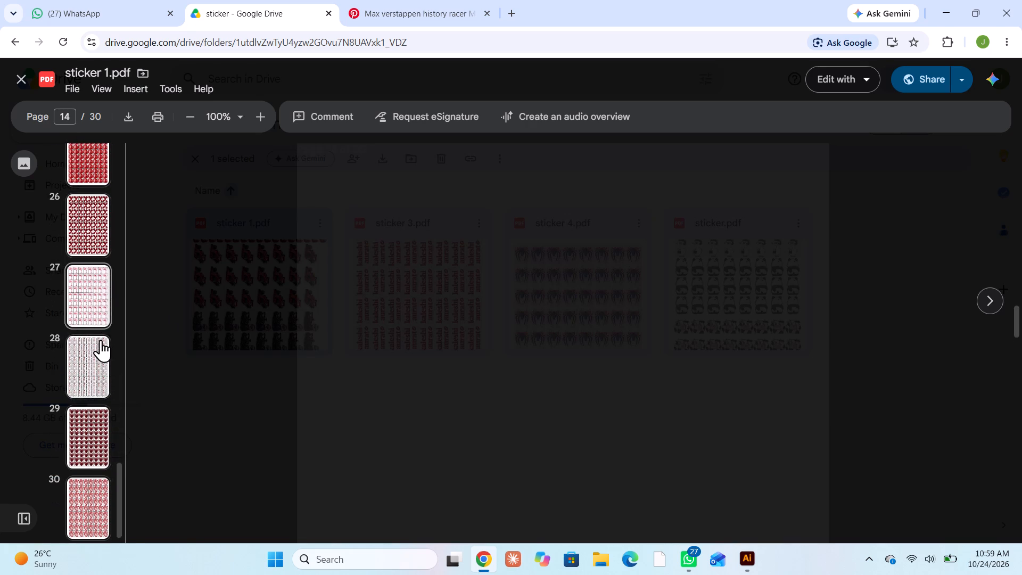
pyautogui.scroll(-1, 101, 340)
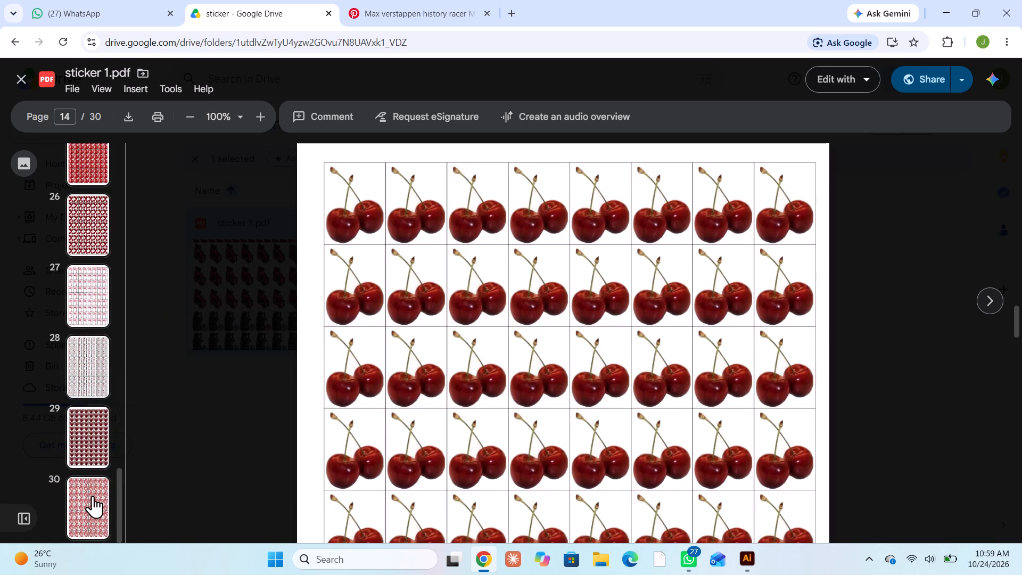
pyautogui.click(93, 496)
pyautogui.click(78, 436)
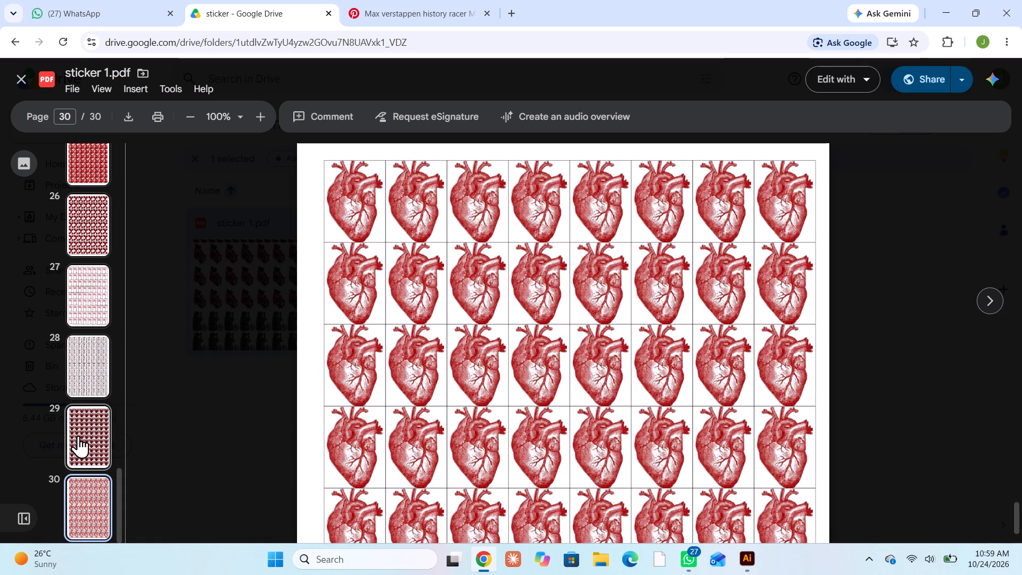
pyautogui.scroll(10, 77, 359)
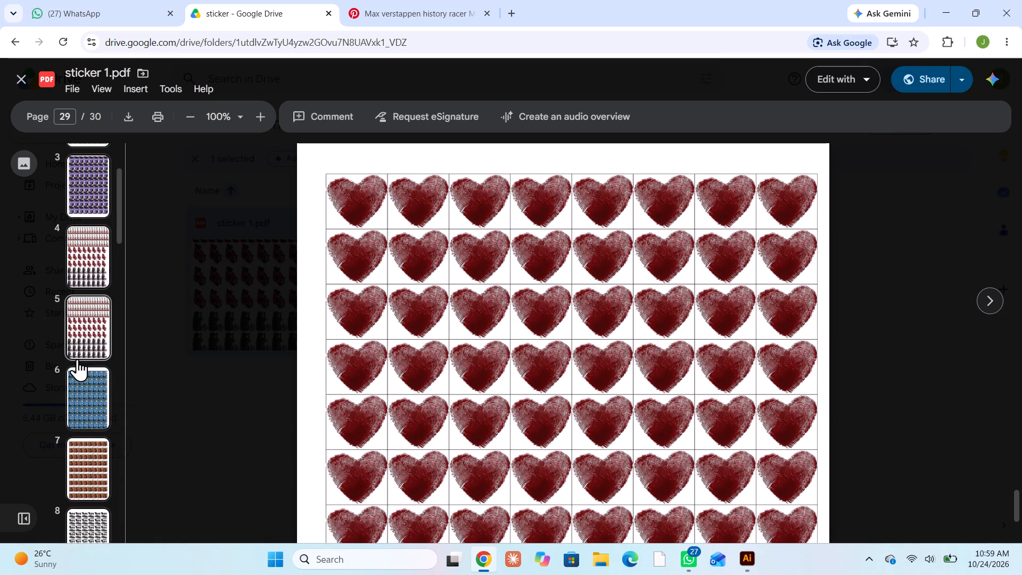
pyautogui.click(95, 325)
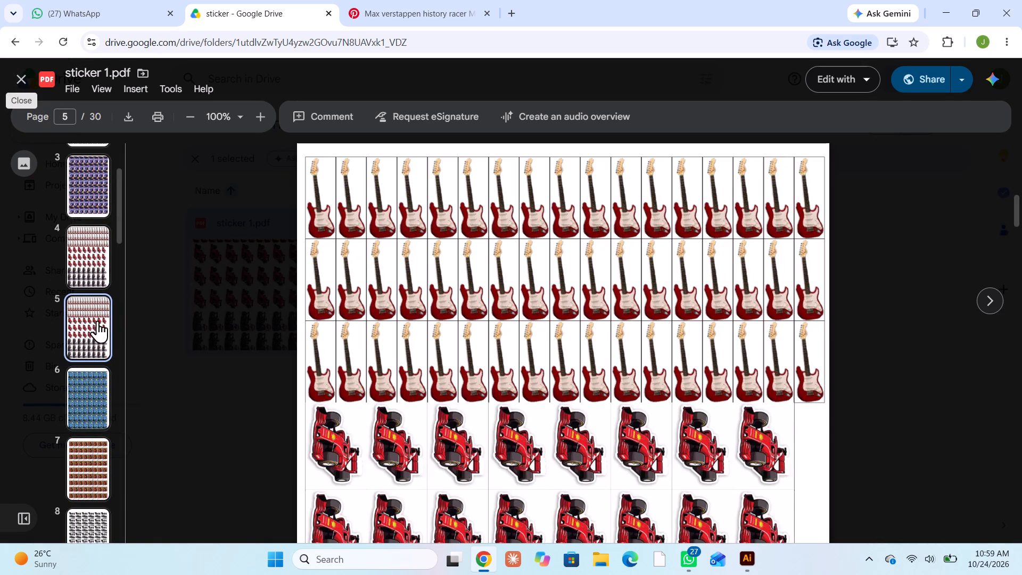
# Examine the sticker sheets in sticker 1.pdf from page 20 back to page 11, check page 12 and close the preview.
pyautogui.scroll(-17, 94, 322)
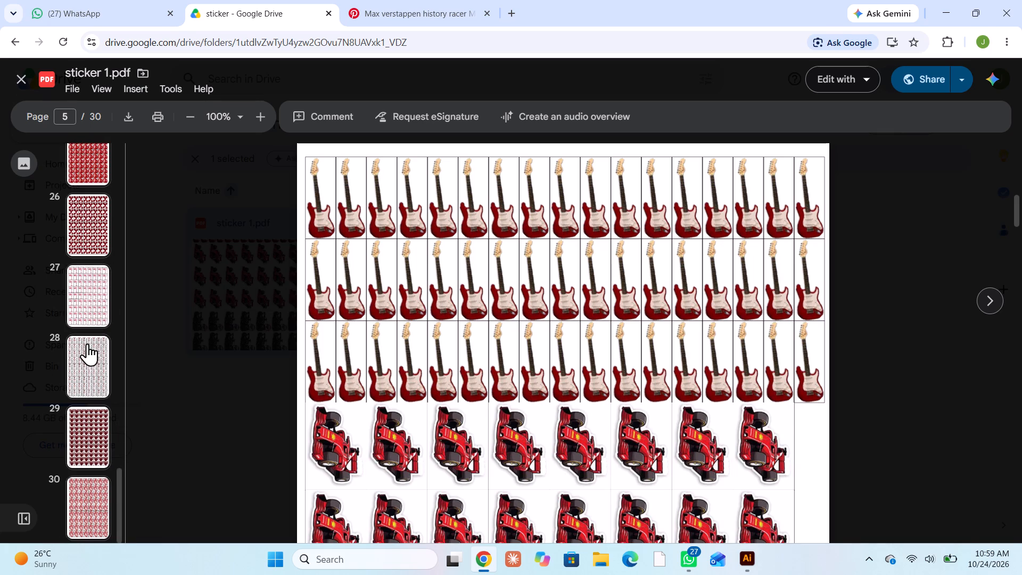
pyautogui.scroll(2, 73, 277)
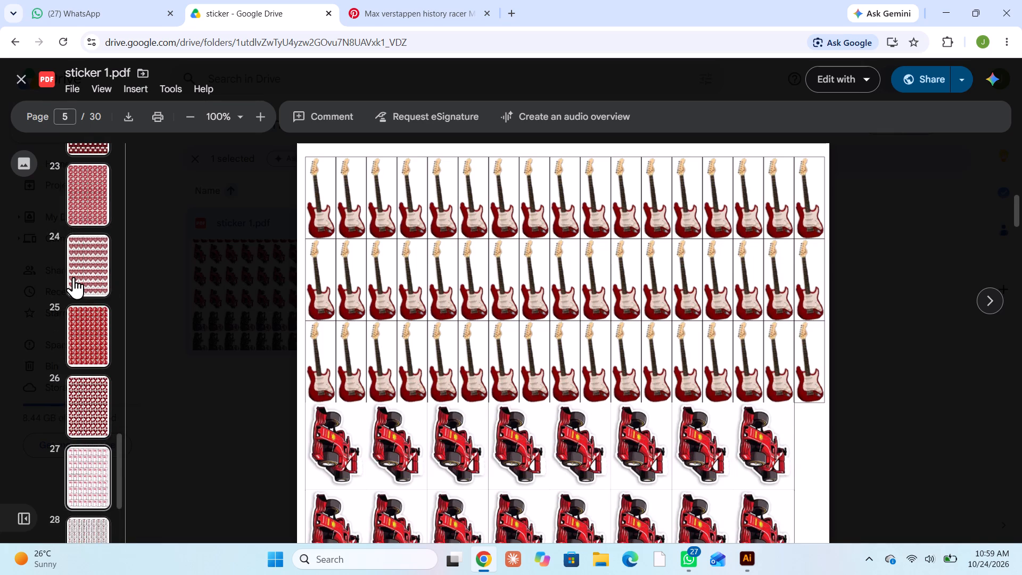
pyautogui.scroll(2, 73, 277)
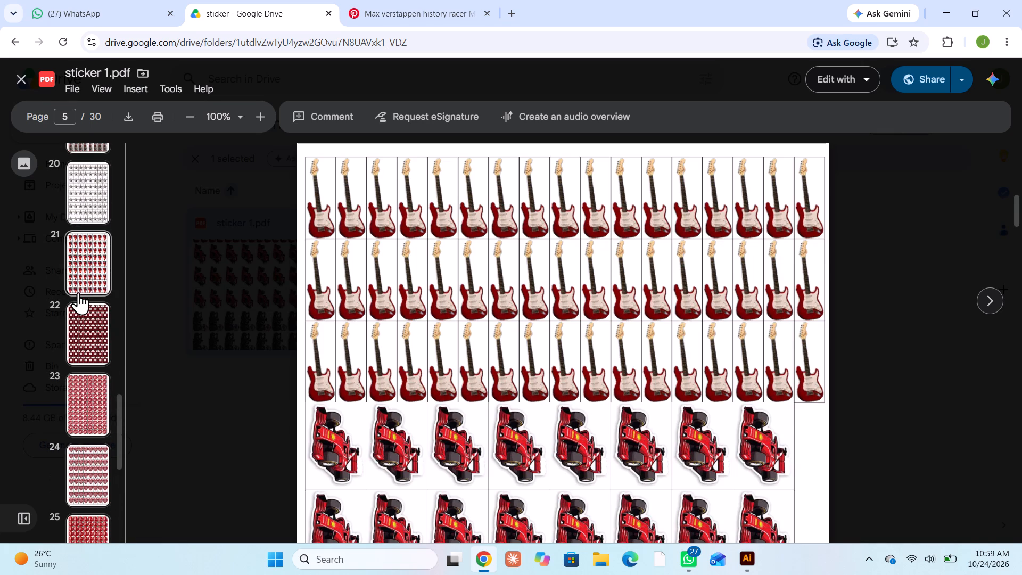
pyautogui.scroll(1, 84, 273)
pyautogui.click(84, 268)
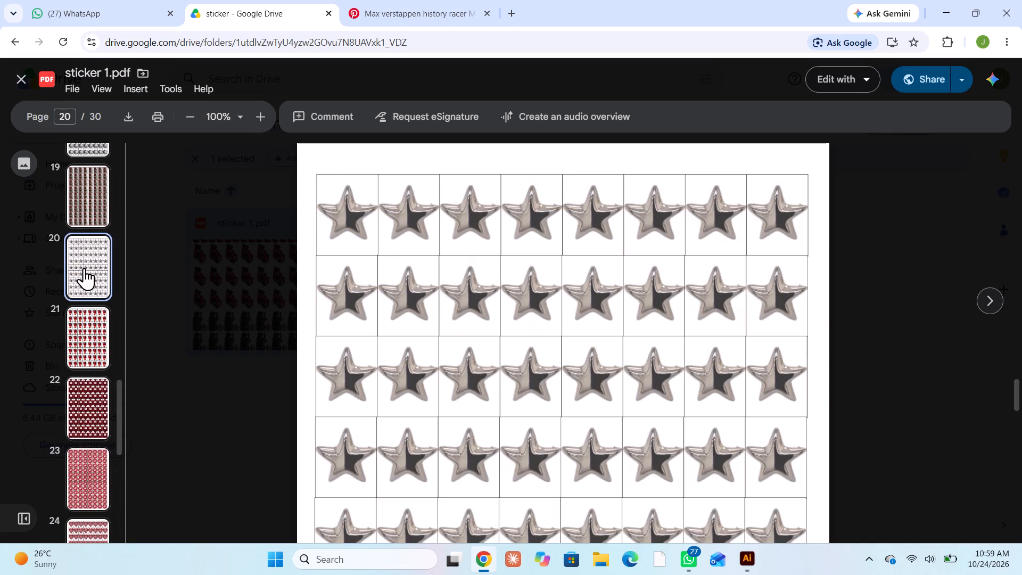
pyautogui.click(76, 203)
pyautogui.scroll(1, 76, 203)
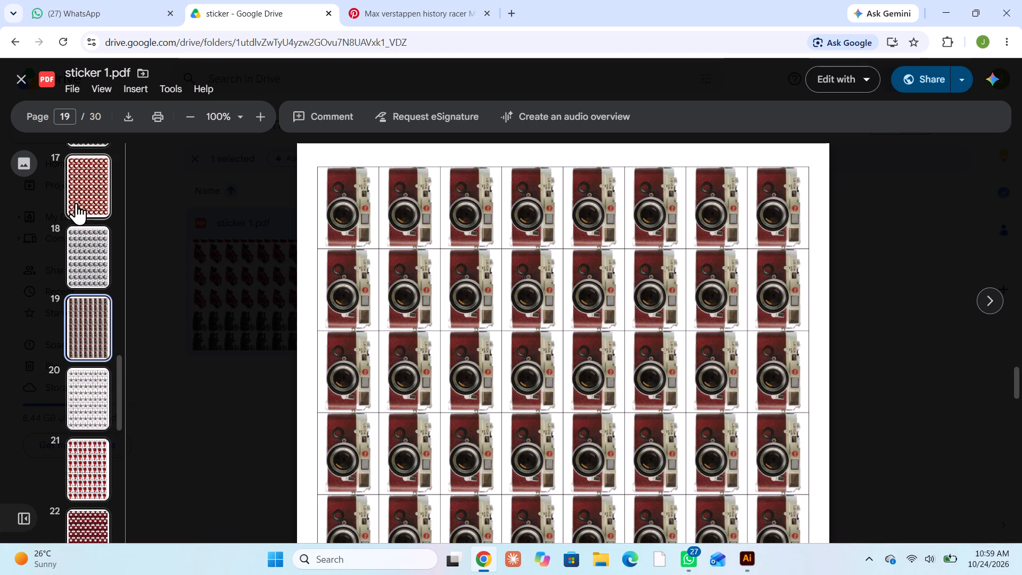
pyautogui.click(81, 219)
pyautogui.click(81, 209)
pyautogui.scroll(1, 81, 209)
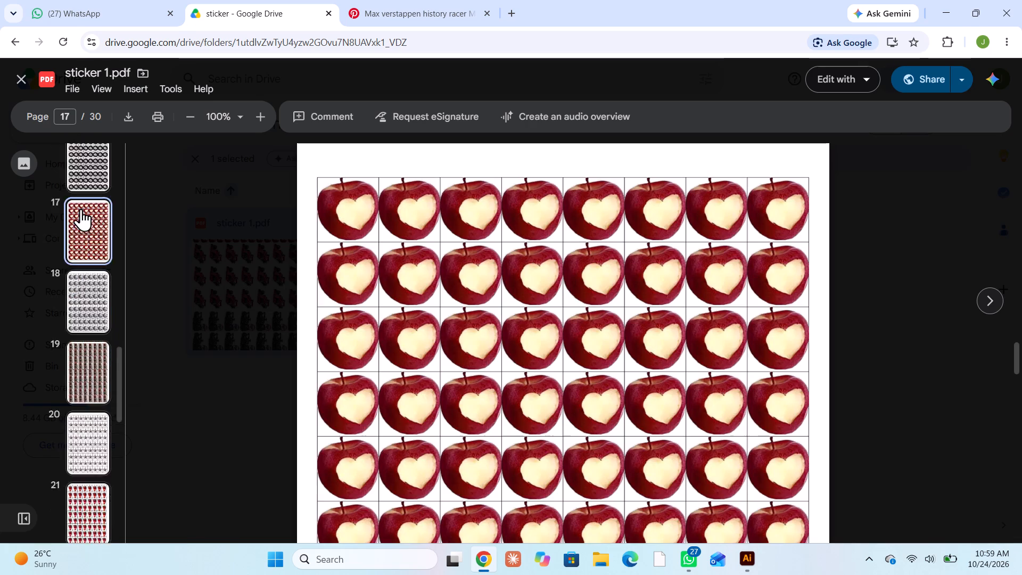
pyautogui.scroll(1, 81, 209)
pyautogui.click(86, 274)
pyautogui.click(88, 250)
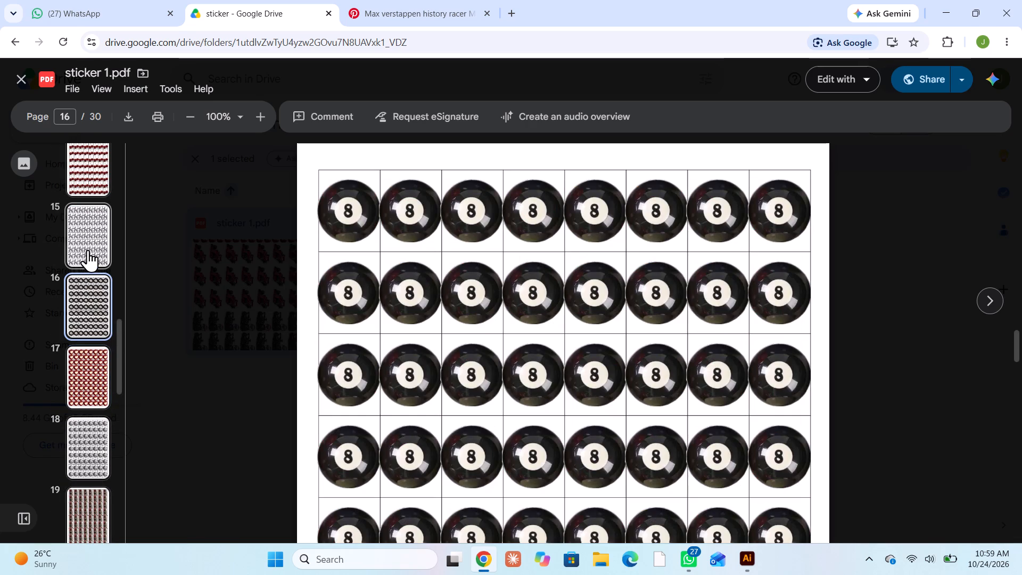
pyautogui.scroll(1, 88, 250)
pyautogui.click(89, 257)
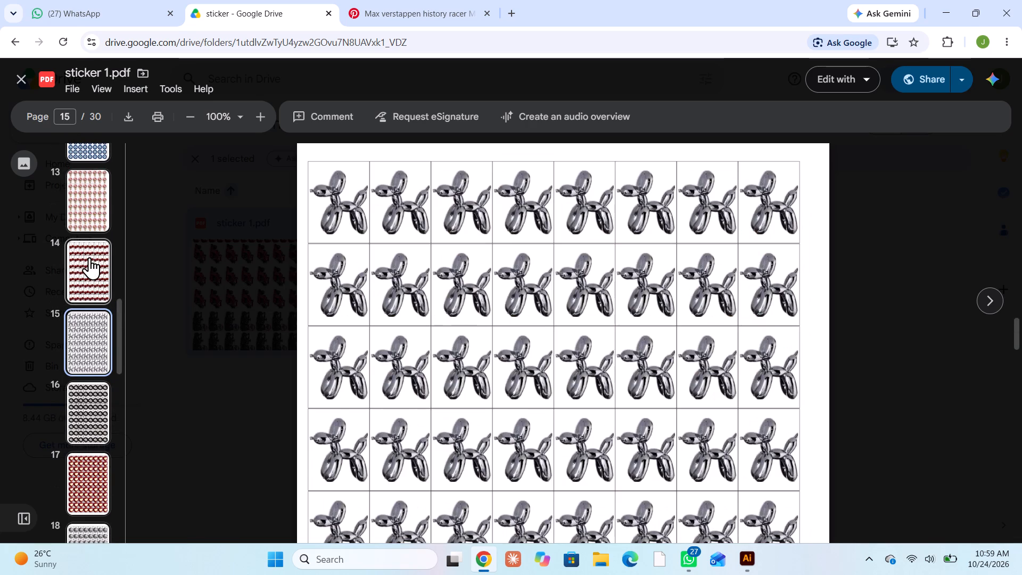
pyautogui.click(88, 231)
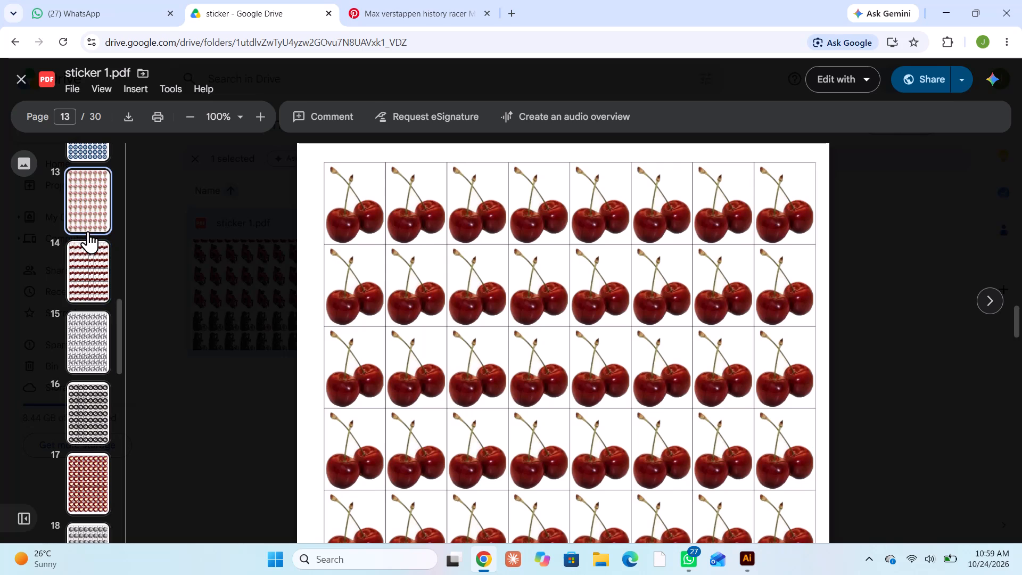
pyautogui.scroll(1, 88, 231)
pyautogui.click(89, 201)
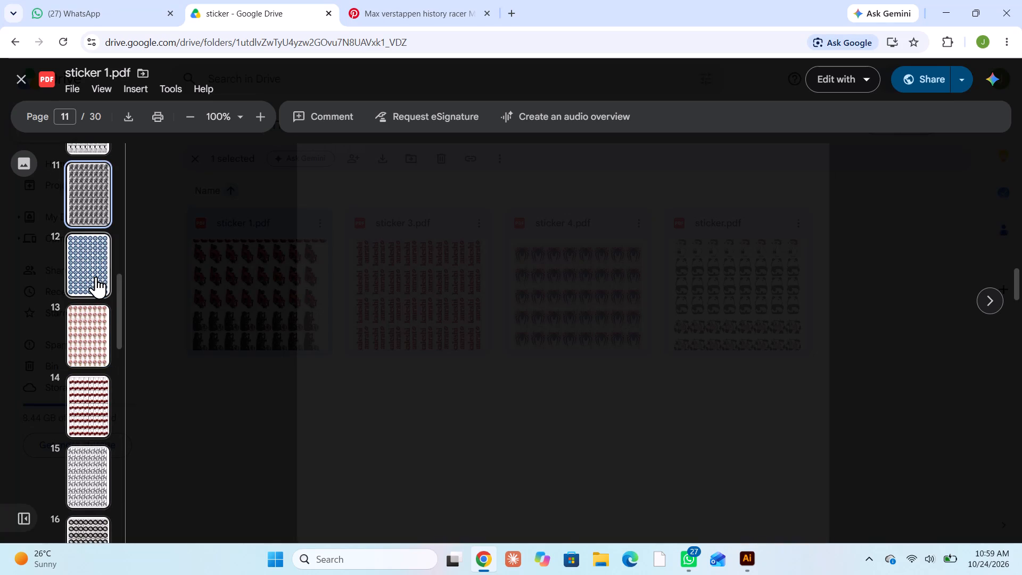
pyautogui.click(96, 277)
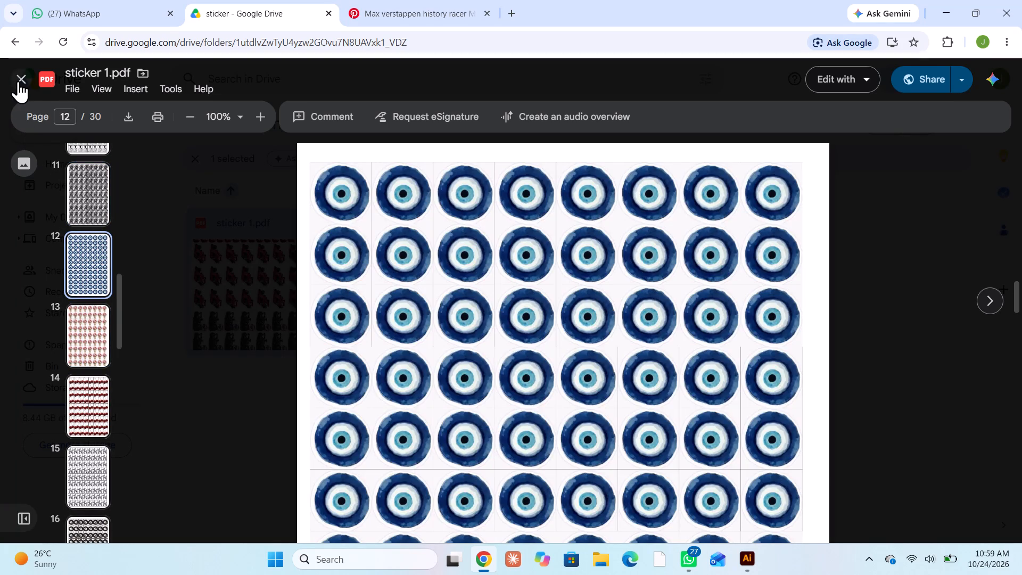
pyautogui.click(21, 80)
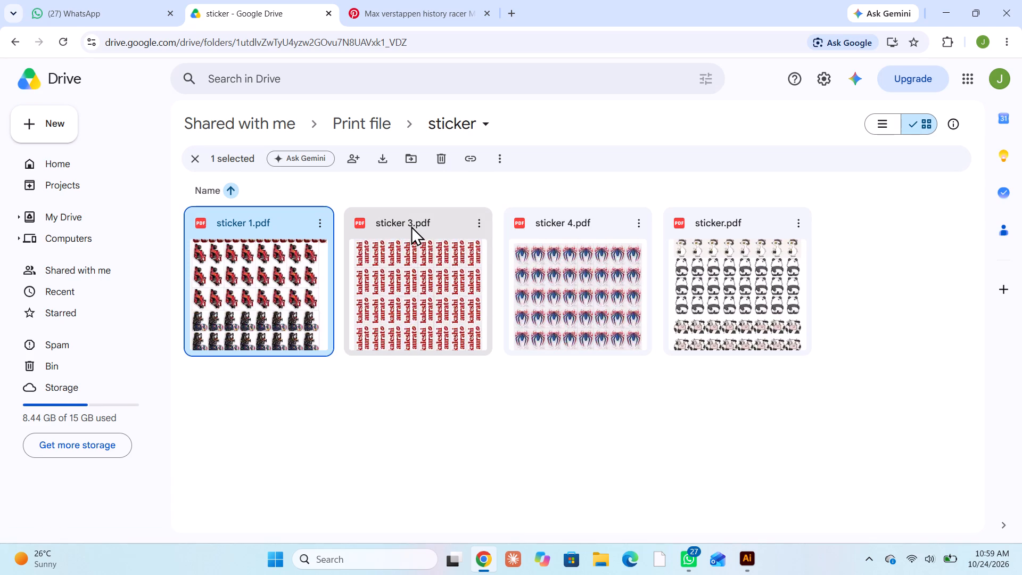
# Open sticker 3.pdf, look through its sticker sheets to page 10 and close the preview.
pyautogui.click(411, 226)
pyautogui.doubleClick(411, 226)
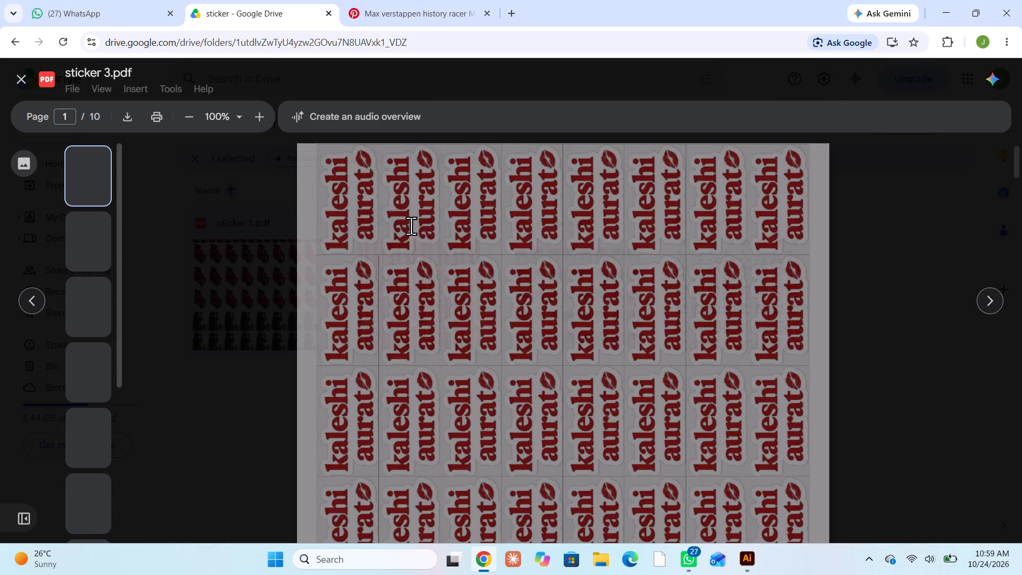
pyautogui.scroll(-14, 434, 344)
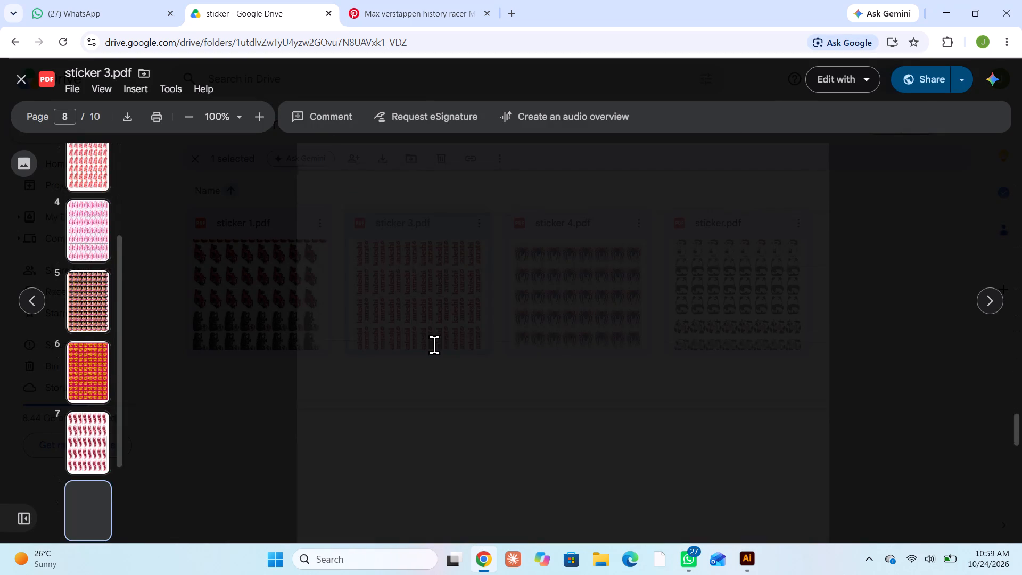
pyautogui.scroll(-9, 434, 344)
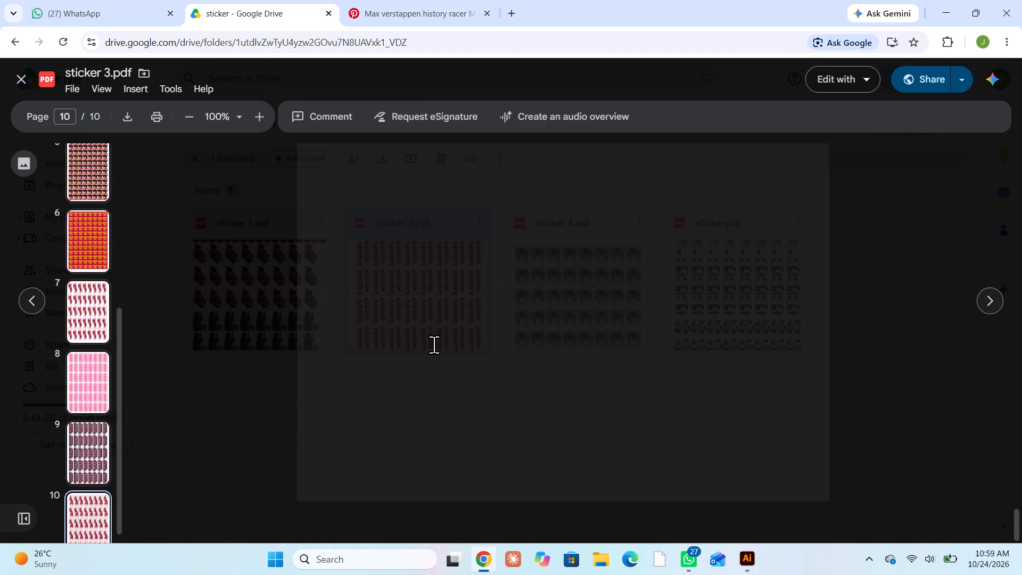
pyautogui.scroll(-2, 93, 219)
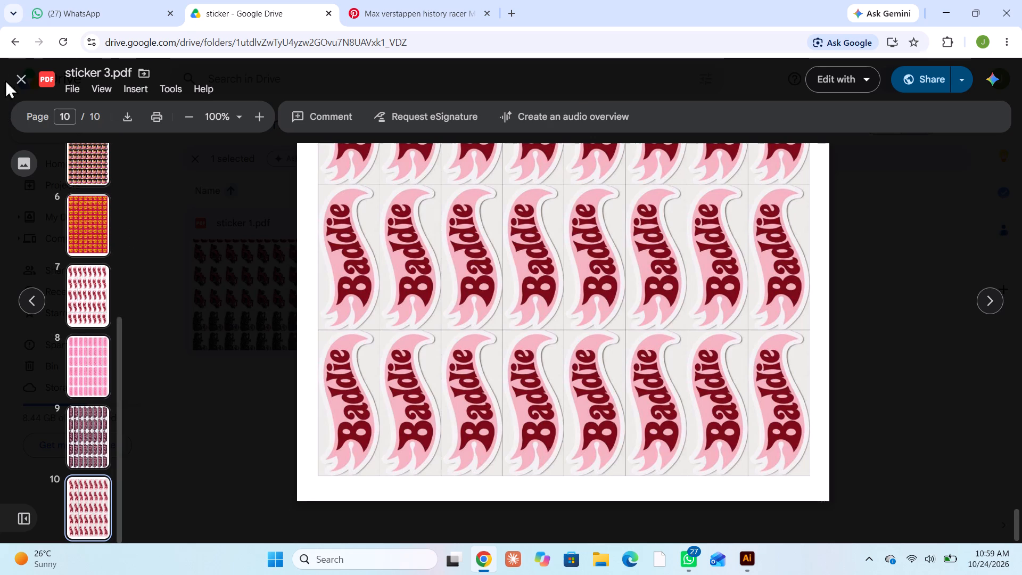
pyautogui.click(21, 84)
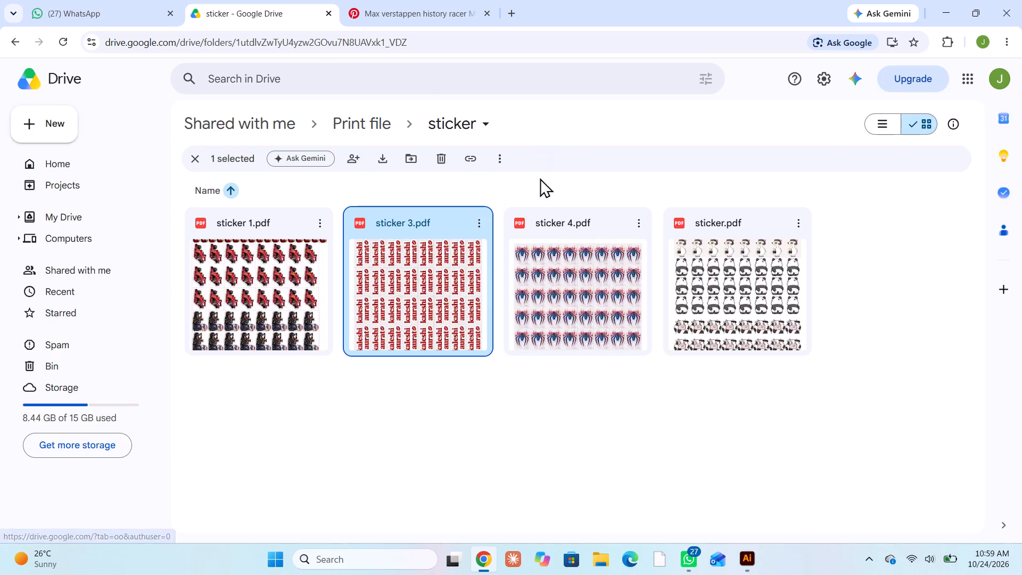
# Open sticker 4.pdf and examine the sticker sheets on its first five pages.
pyautogui.tripleClick(539, 219)
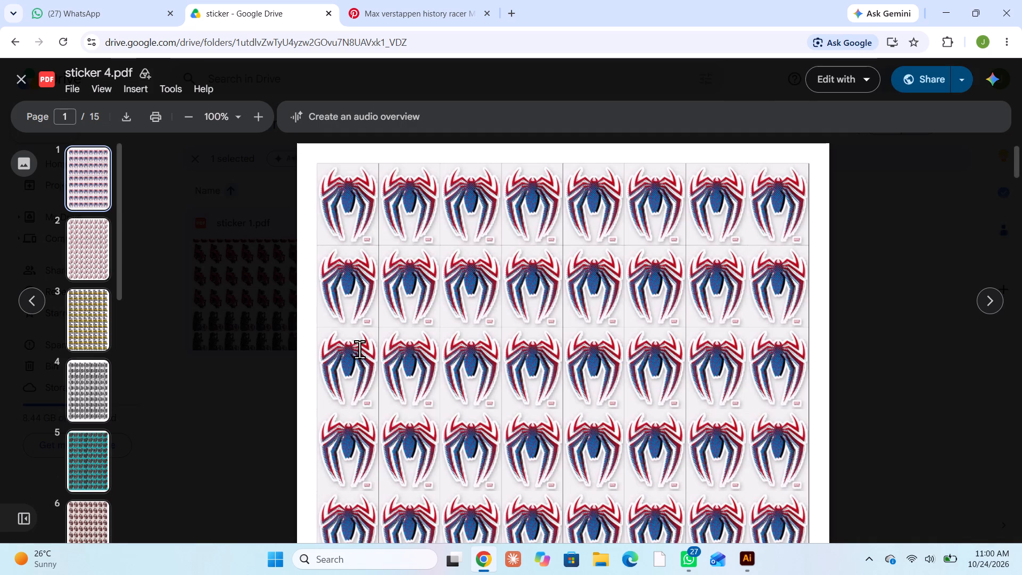
pyautogui.scroll(-12, 359, 349)
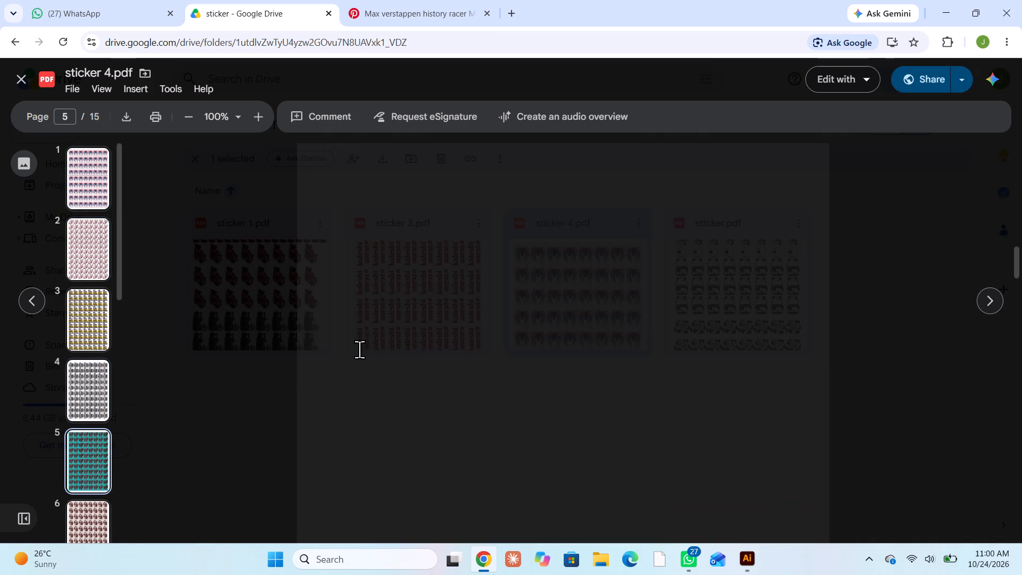
pyautogui.scroll(9, 77, 265)
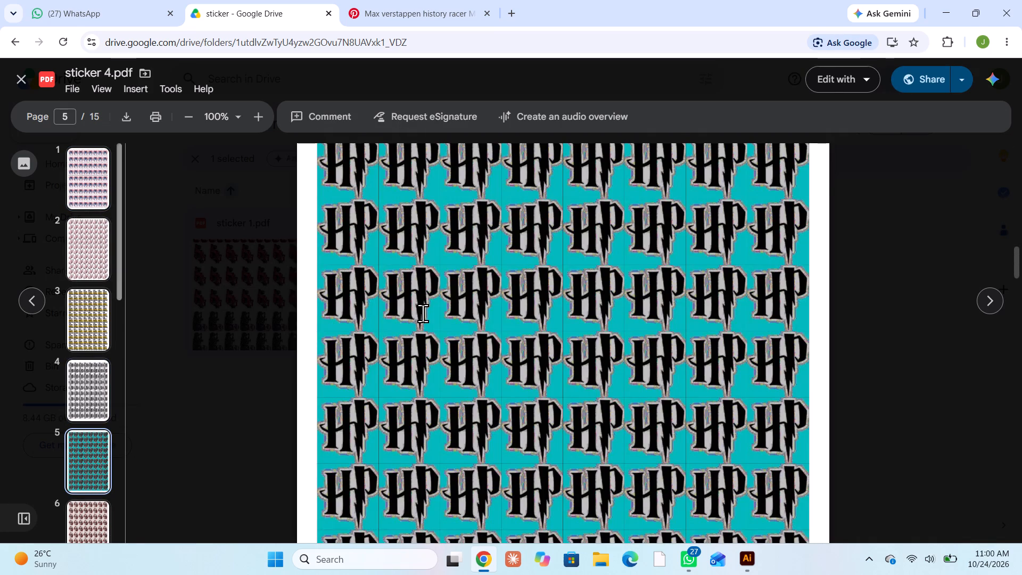
pyautogui.scroll(7, 423, 313)
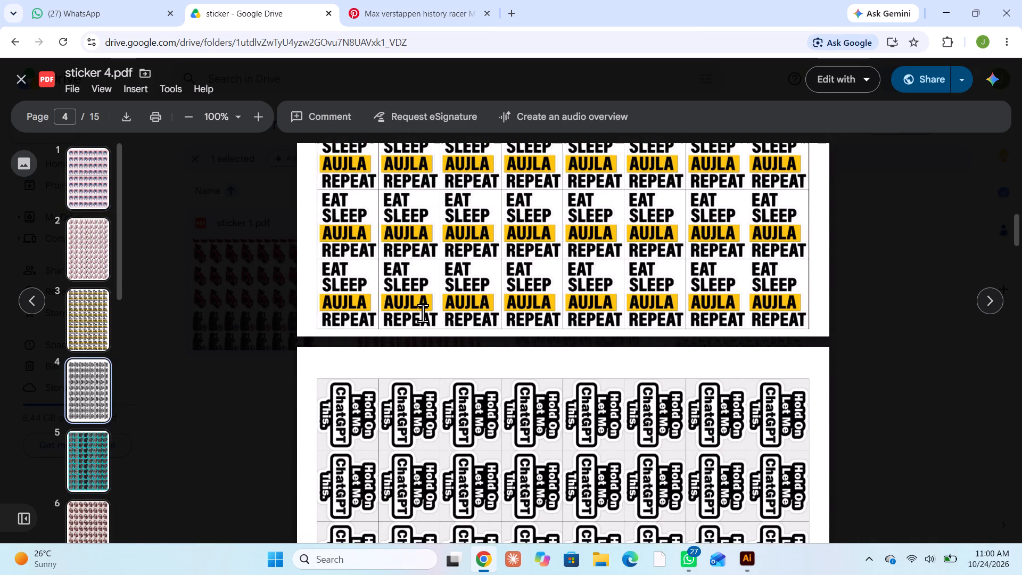
pyautogui.scroll(12, 423, 313)
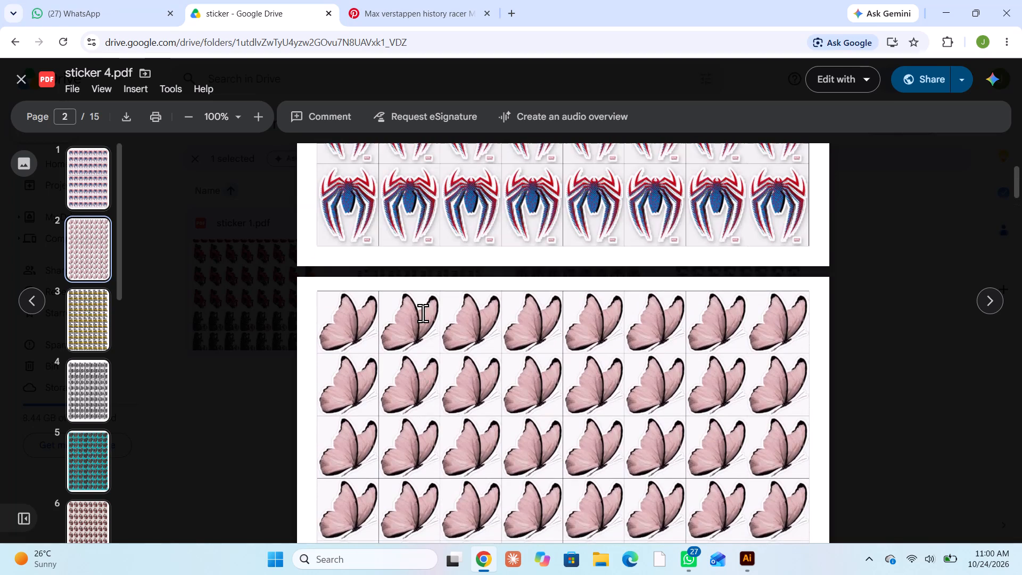
# Look through the sticker sheets in sticker 4.pdf from page 2 to the last page, 15, and close the preview.
pyautogui.scroll(-10, 423, 313)
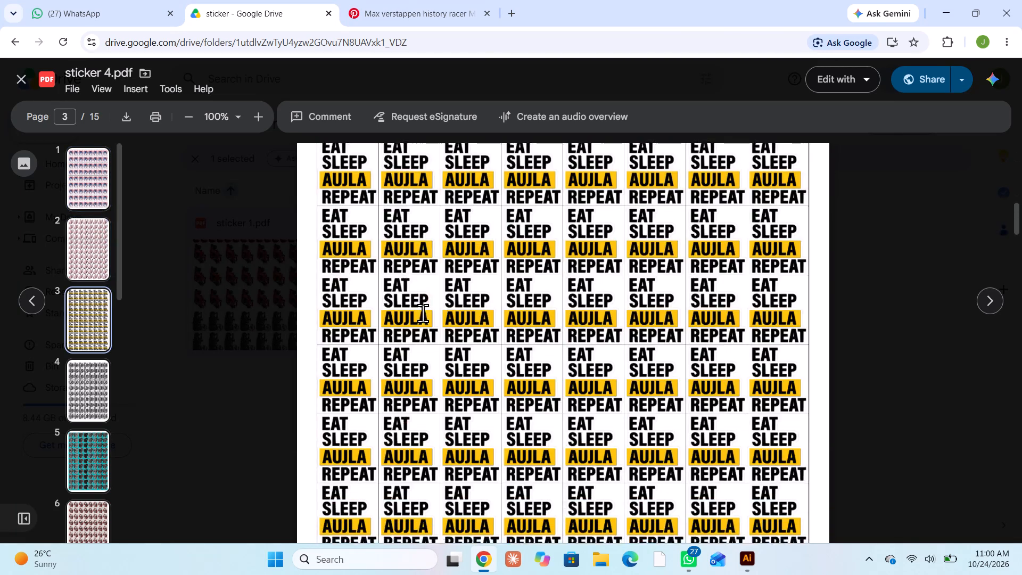
pyautogui.scroll(-2, 423, 313)
pyautogui.scroll(5, 423, 313)
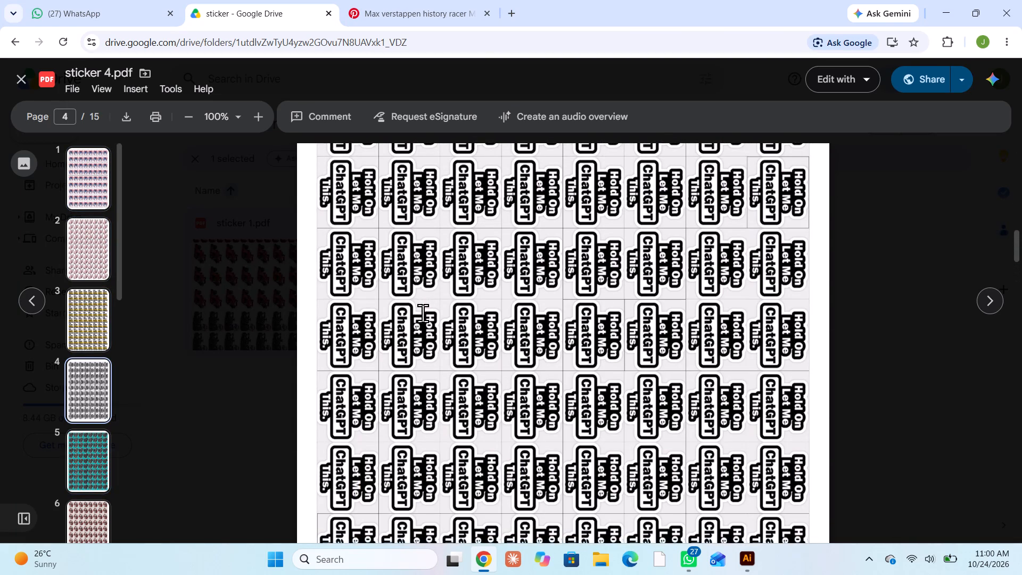
pyautogui.scroll(-7, 423, 313)
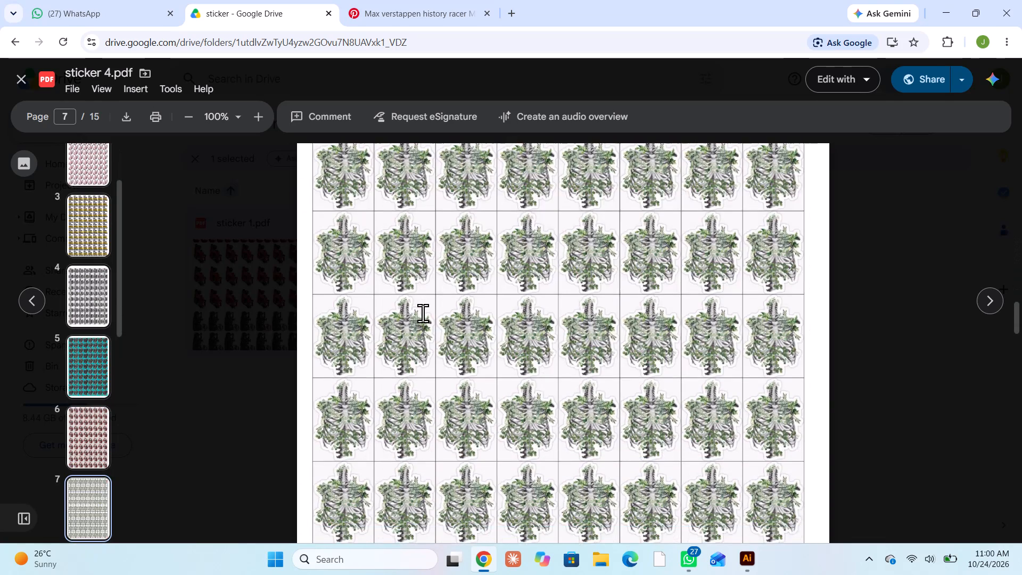
pyautogui.scroll(-4, 423, 313)
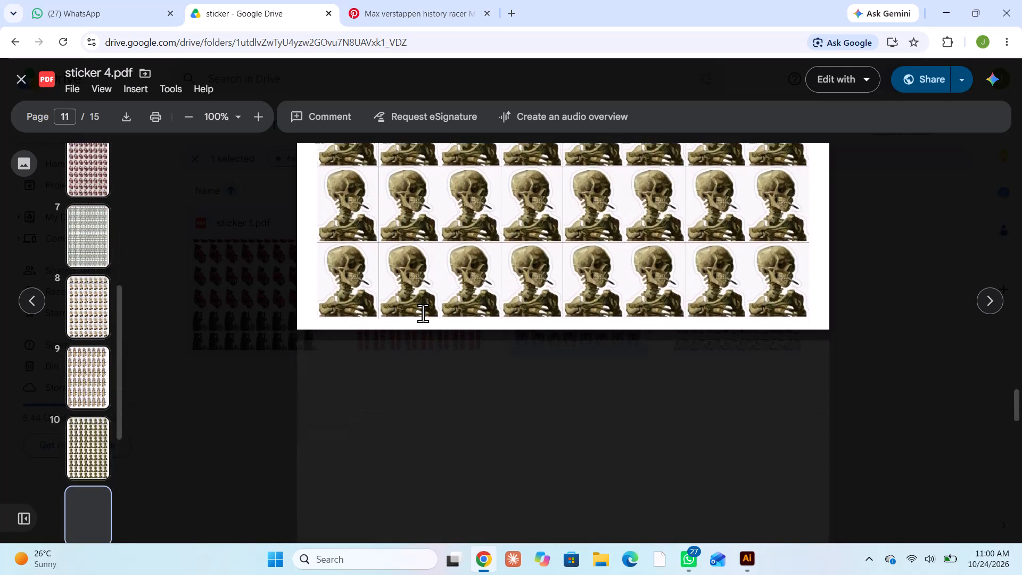
pyautogui.scroll(-7, 423, 313)
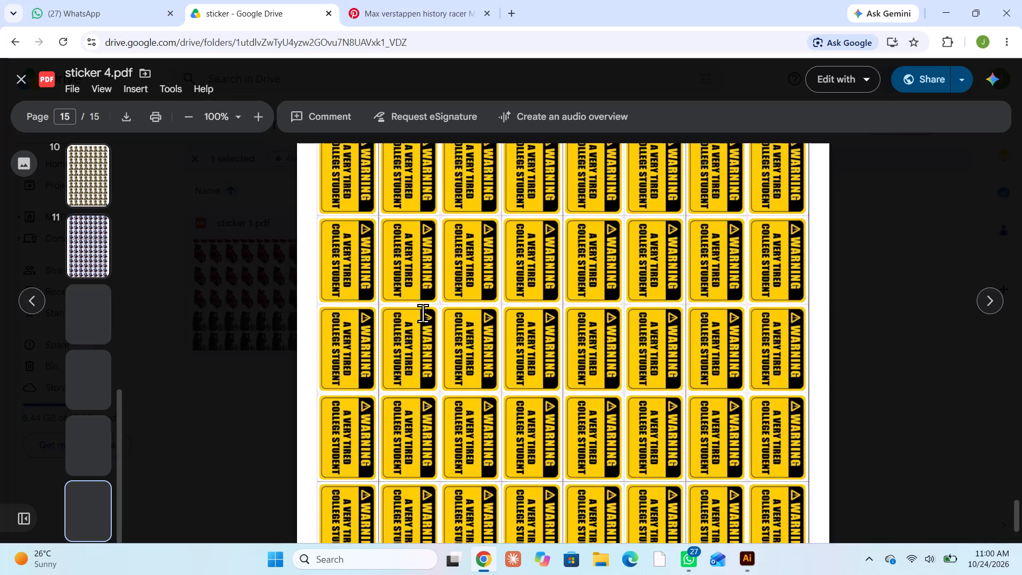
pyautogui.scroll(-2, 423, 313)
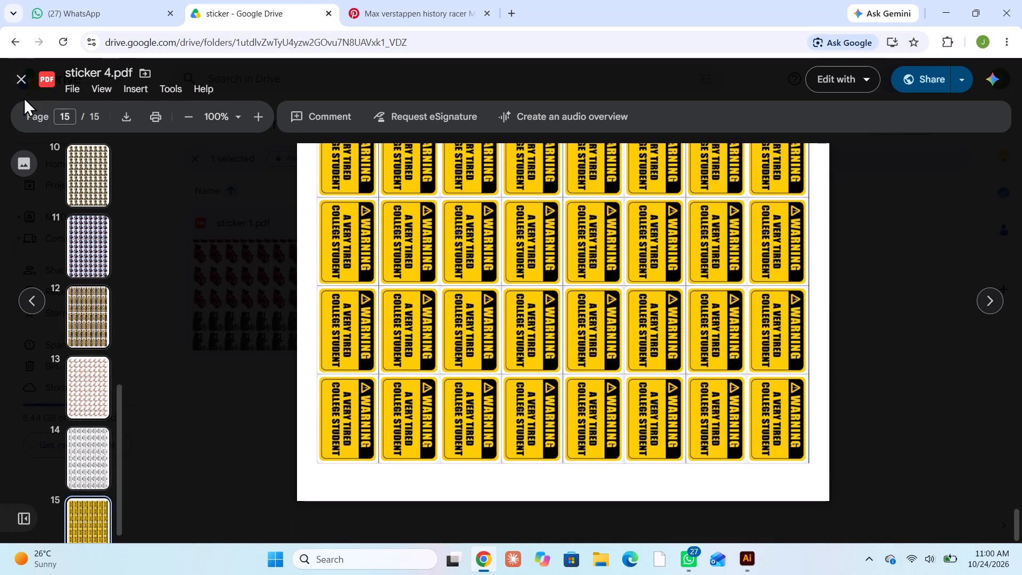
pyautogui.click(23, 84)
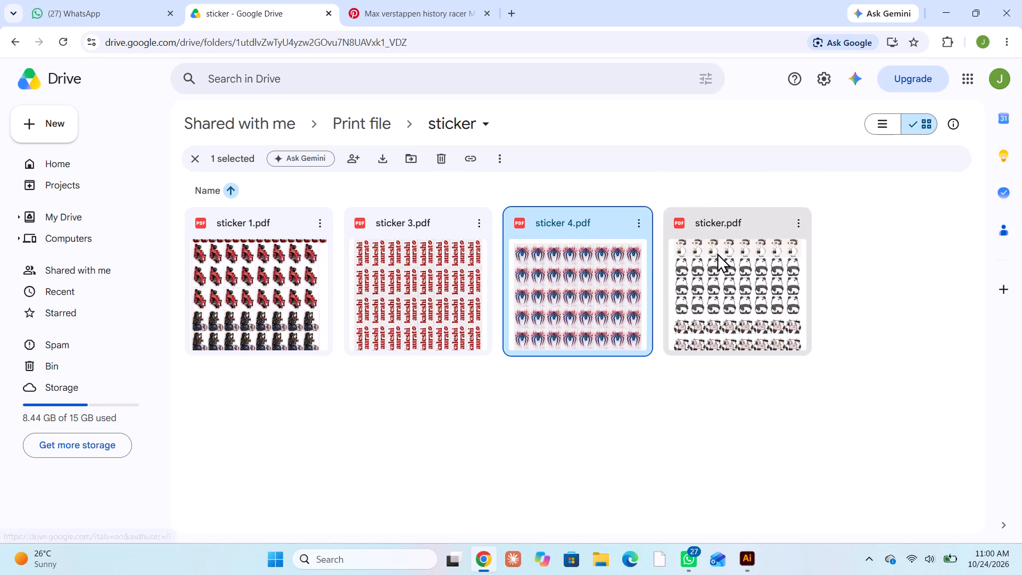
# Return to the Print file folder and open its poster folder.
pyautogui.click(19, 46)
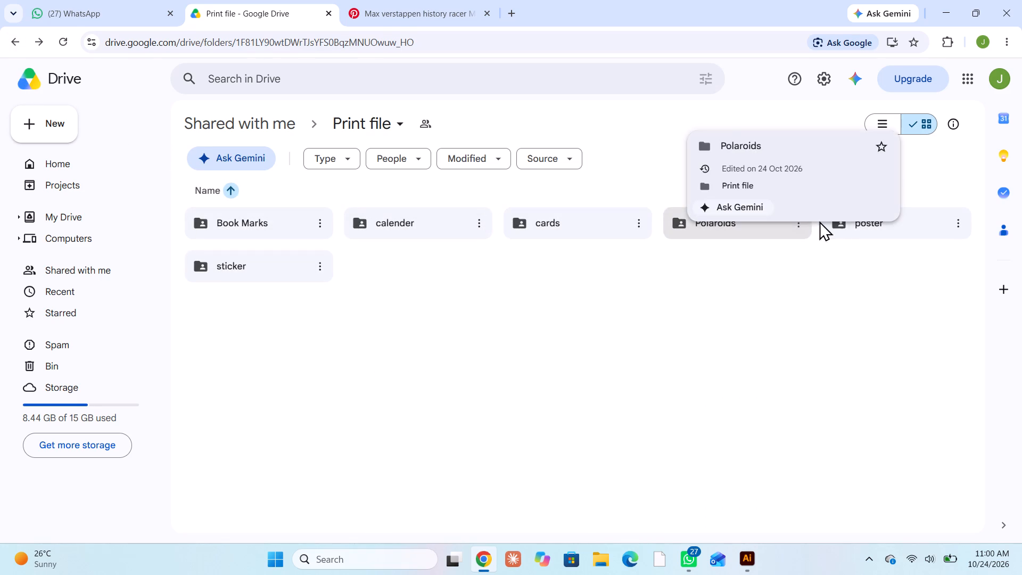
pyautogui.doubleClick(843, 226)
pyautogui.click(843, 226)
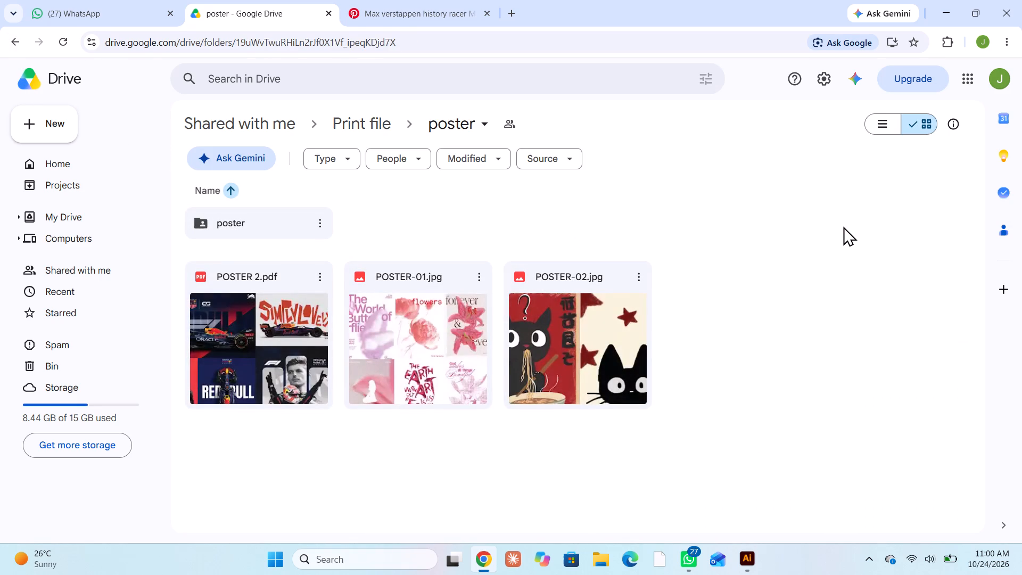
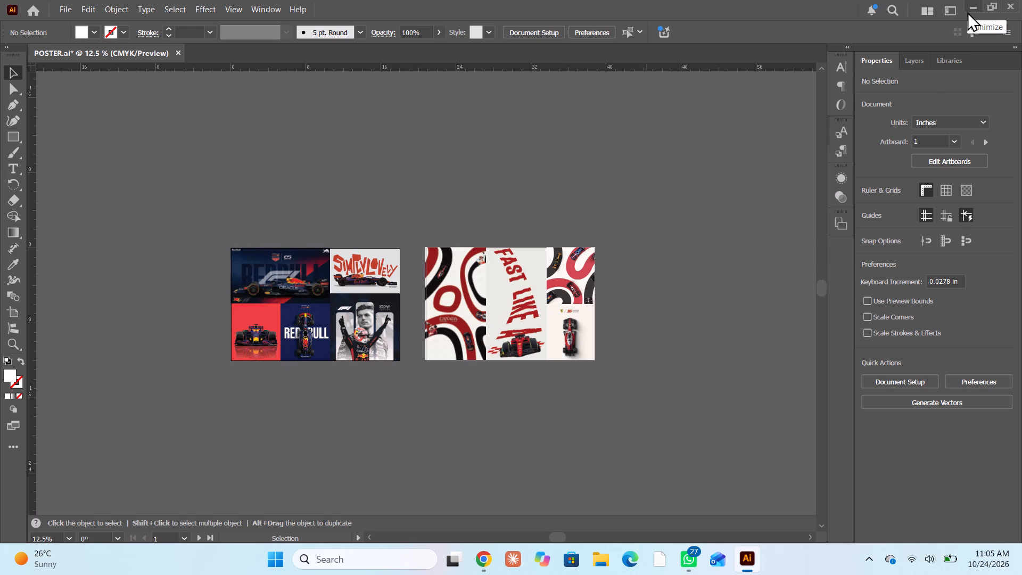
# Switch to Pinterest in Chrome, look through the pins related to the Max Verstappen poster and return to the Red Bull car pin.
pyautogui.click(477, 560)
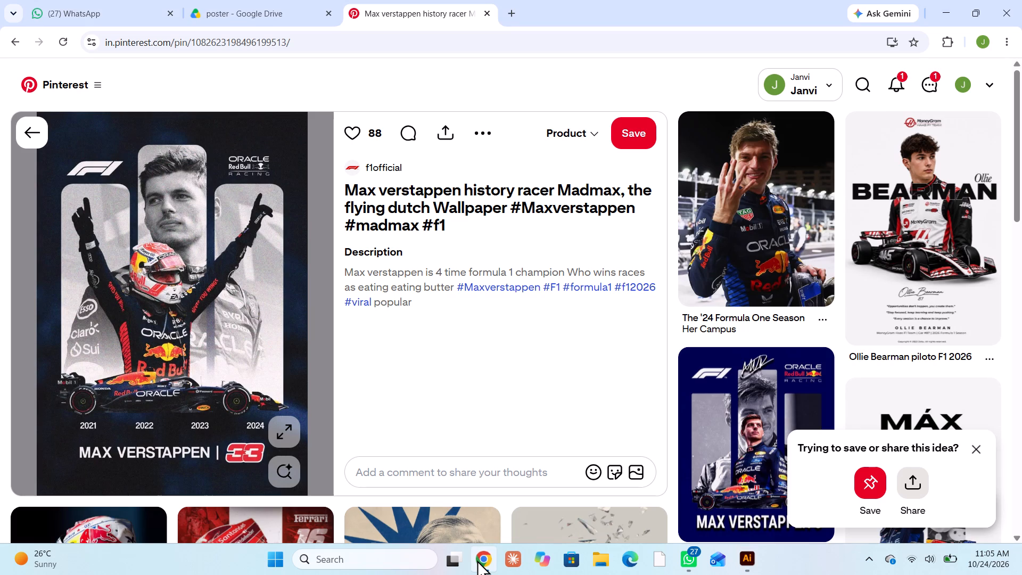
pyautogui.scroll(-4, 390, 434)
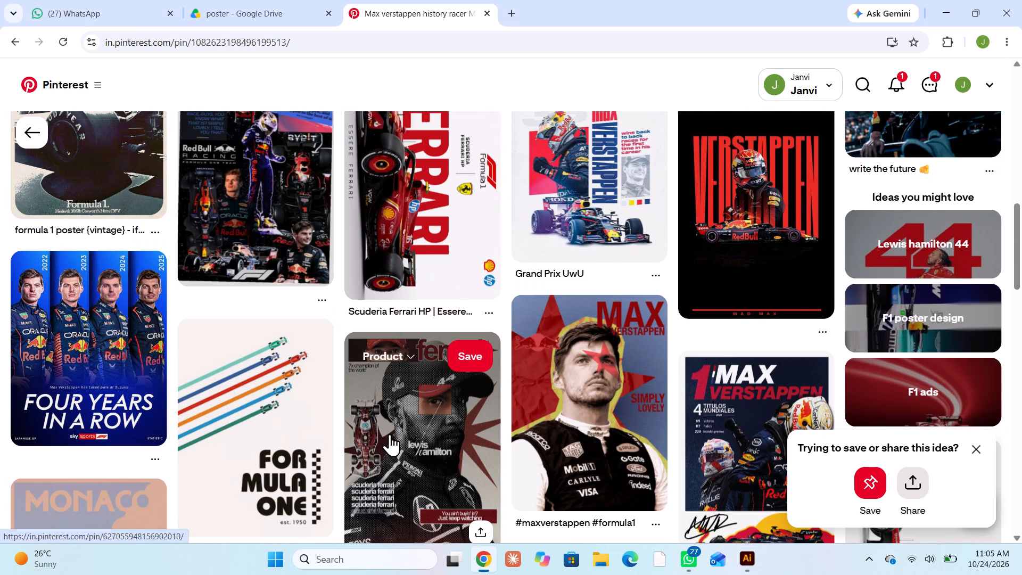
pyautogui.scroll(-6, 390, 434)
pyautogui.scroll(1, 390, 434)
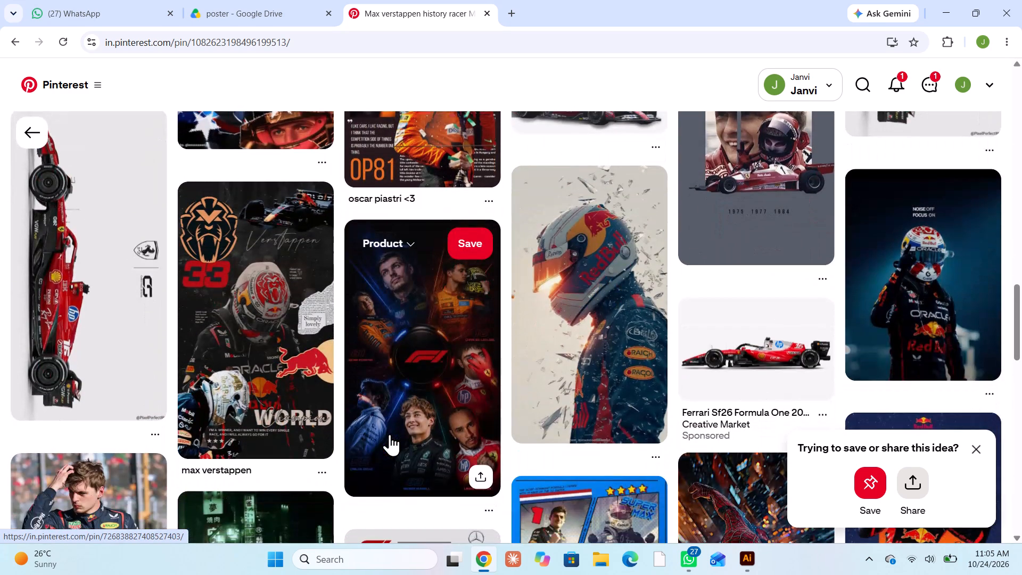
pyautogui.scroll(9, 390, 434)
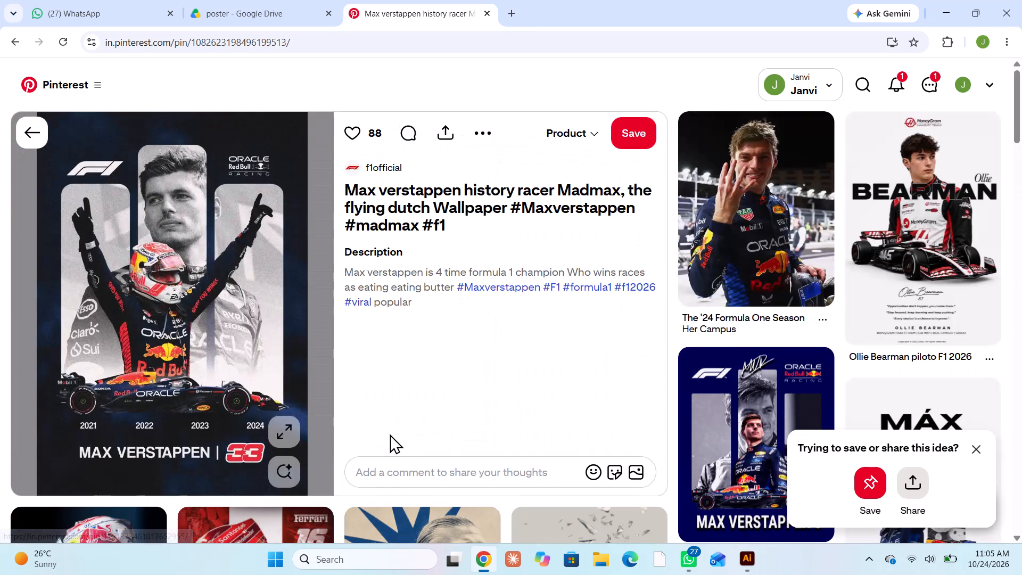
pyautogui.click(43, 129)
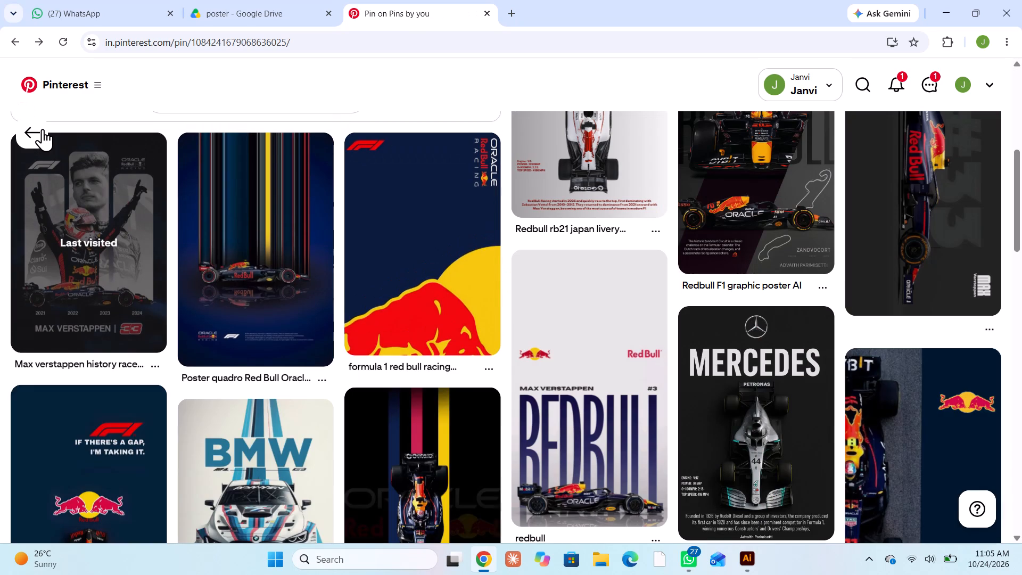
pyautogui.scroll(11, 392, 313)
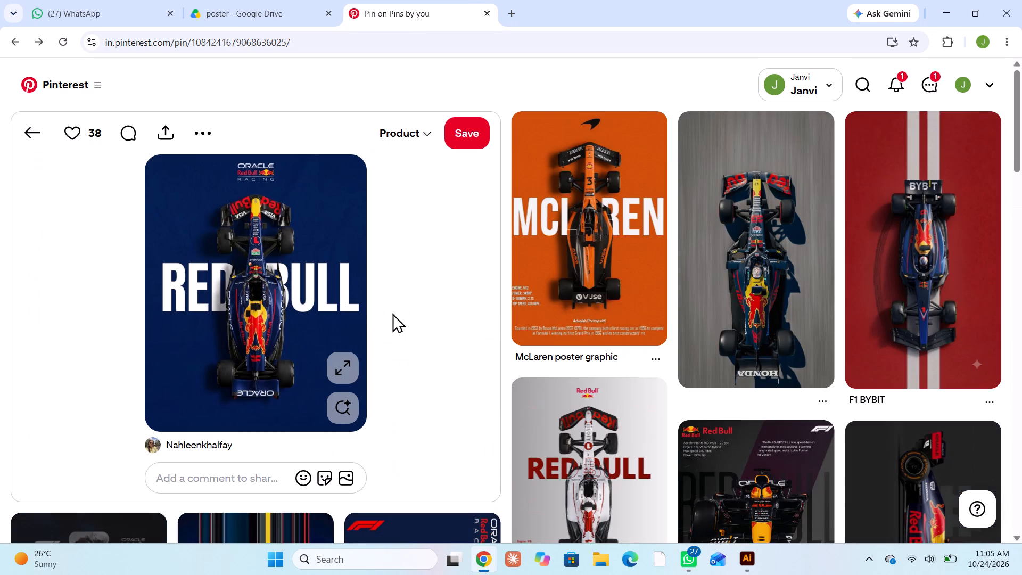
# Search Pinterest for "thor poster" and look through the Thor poster designs.
pyautogui.click(862, 83)
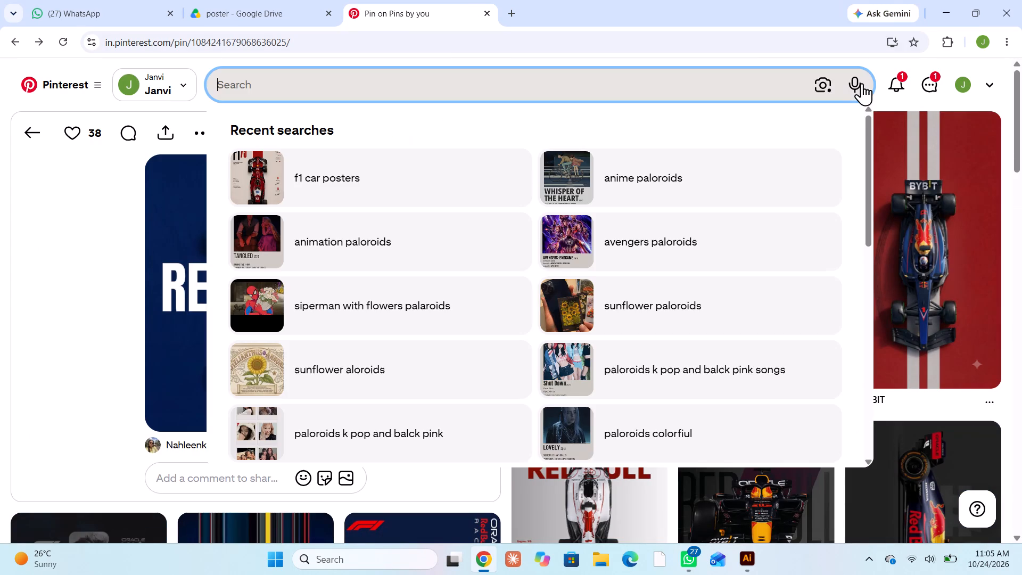
pyautogui.click(597, 97)
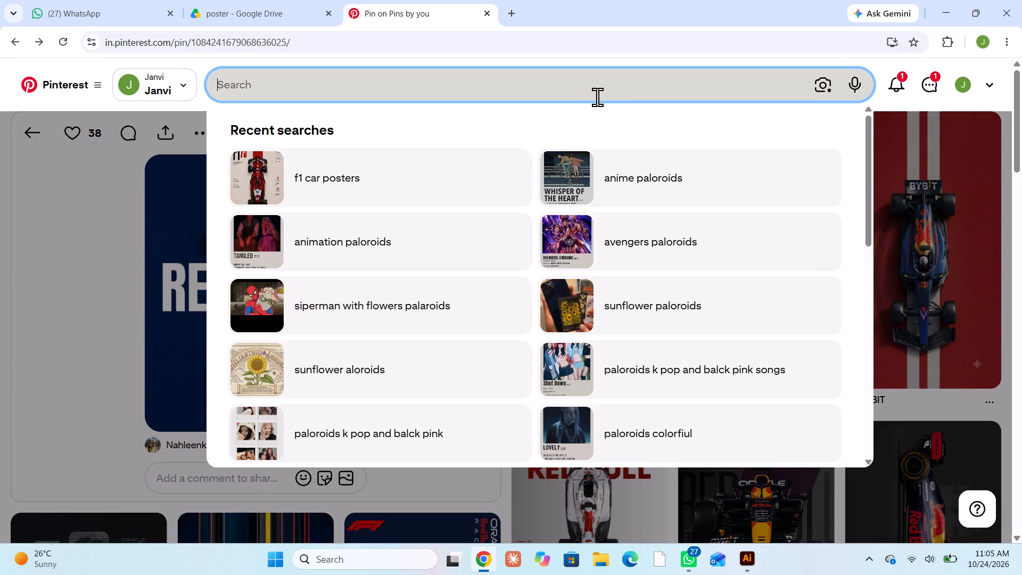
pyautogui.press('t')
pyautogui.write('ho')
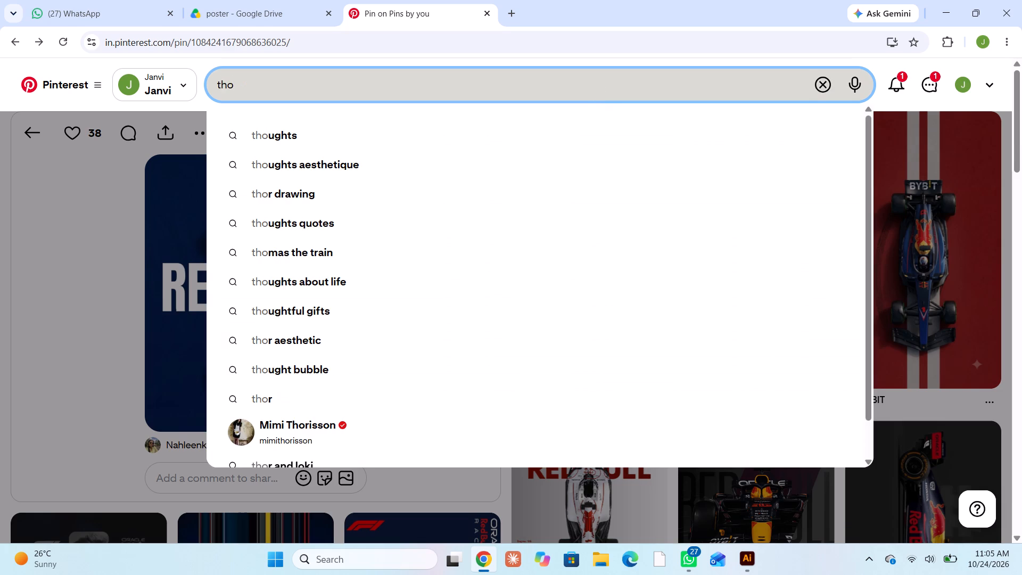
pyautogui.write('r poster')
pyautogui.press('Return')
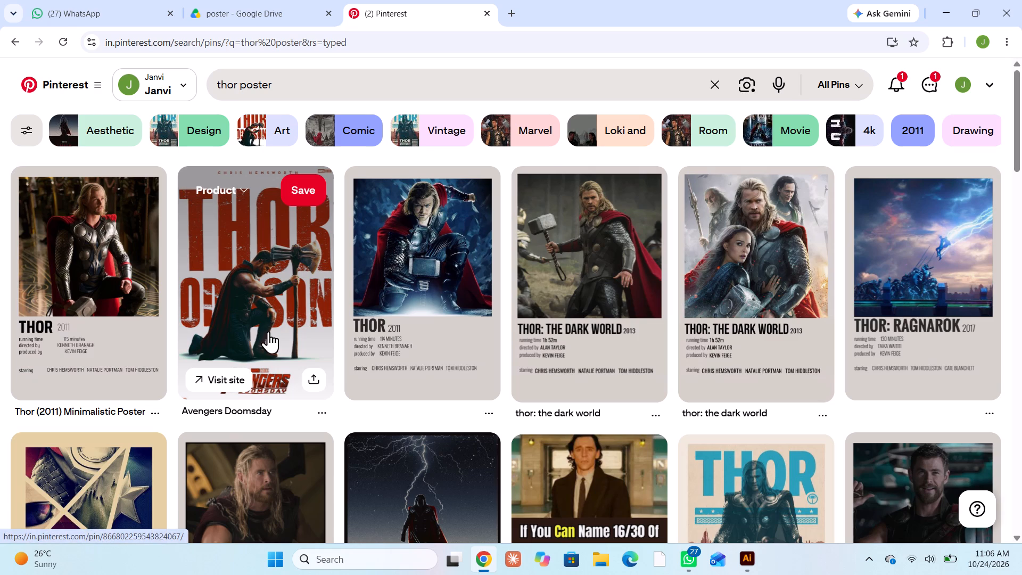
pyautogui.scroll(-2, 394, 348)
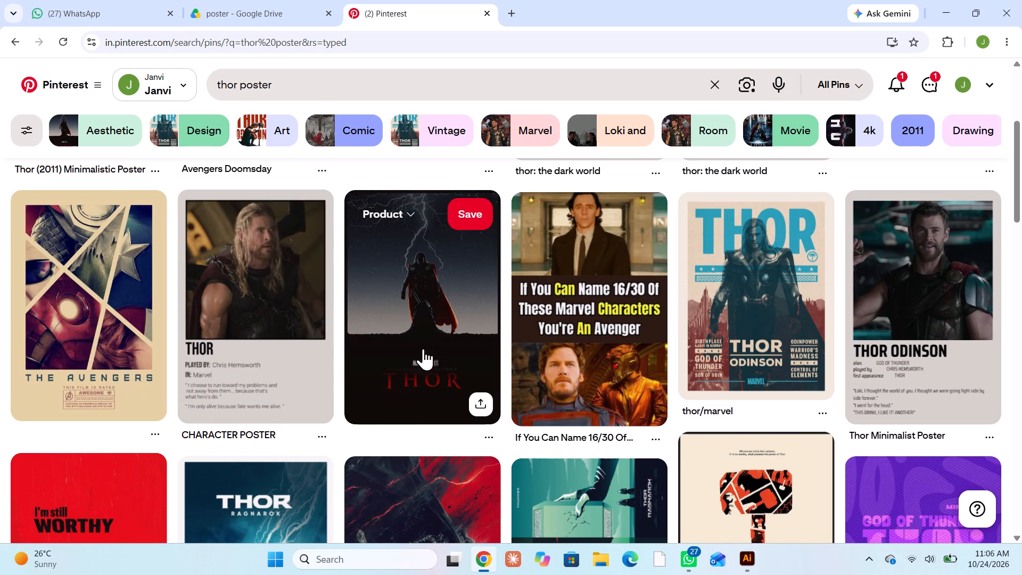
pyautogui.scroll(-3, 344, 406)
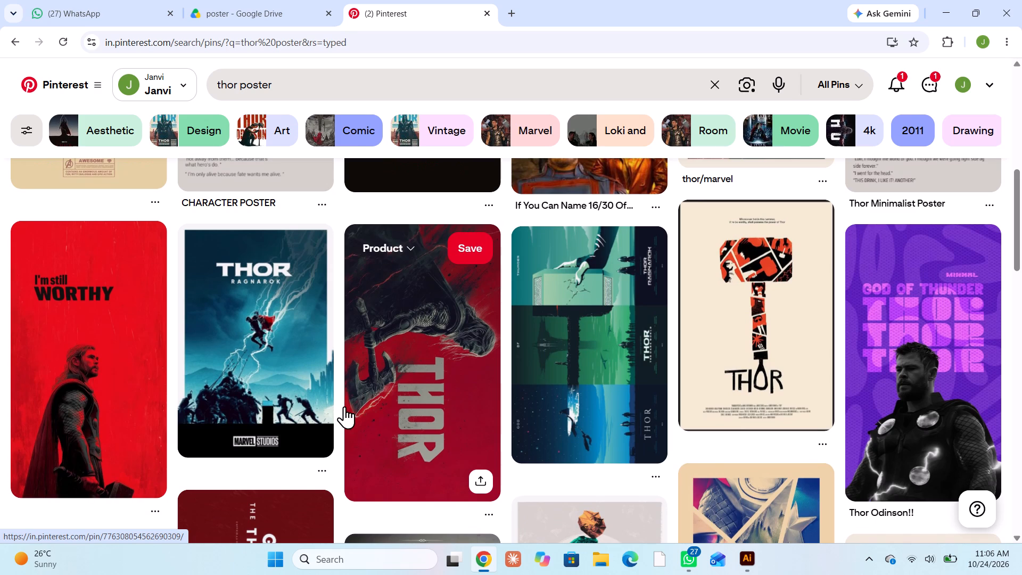
pyautogui.scroll(-1, 344, 406)
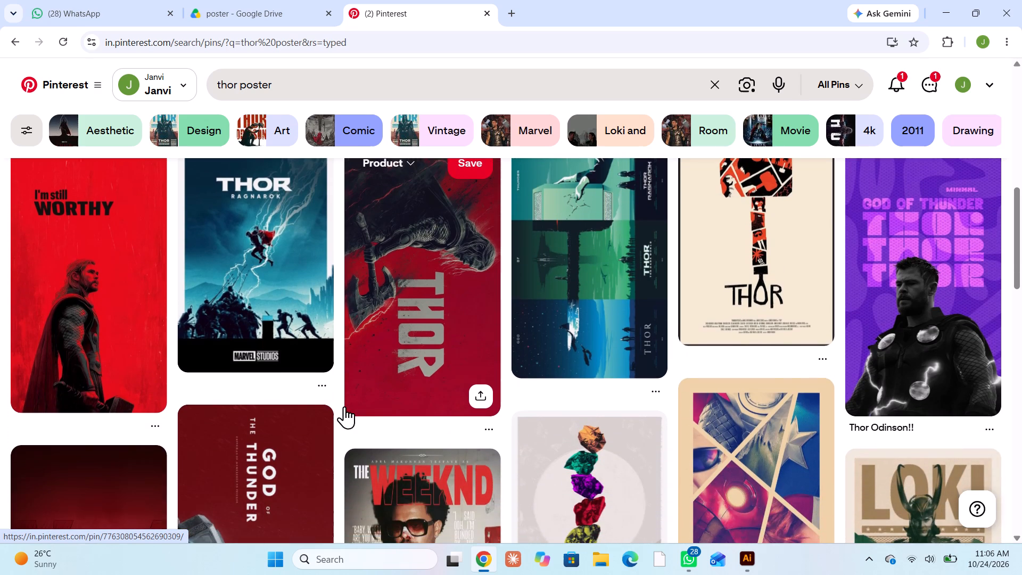
pyautogui.scroll(-1, 344, 406)
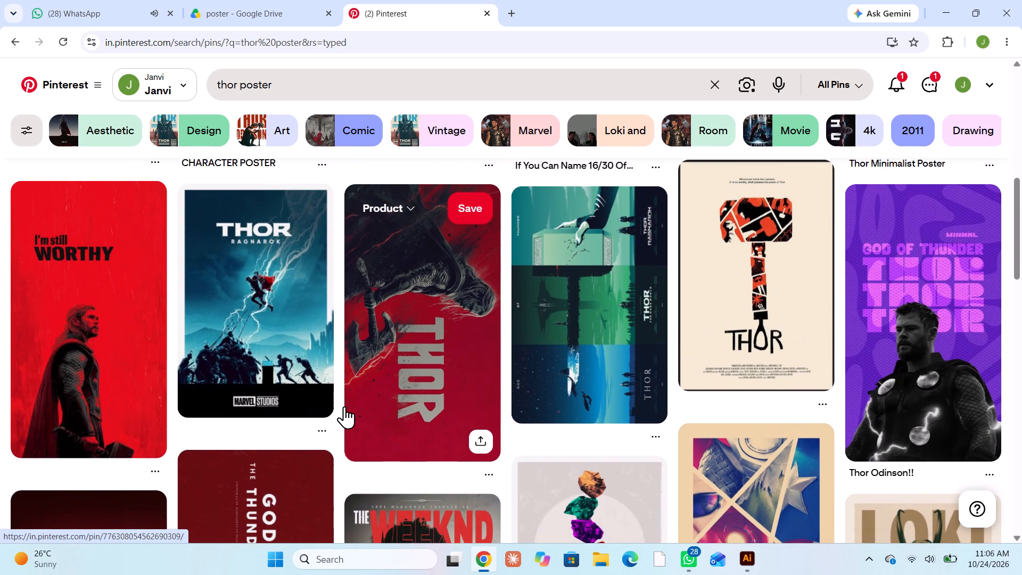
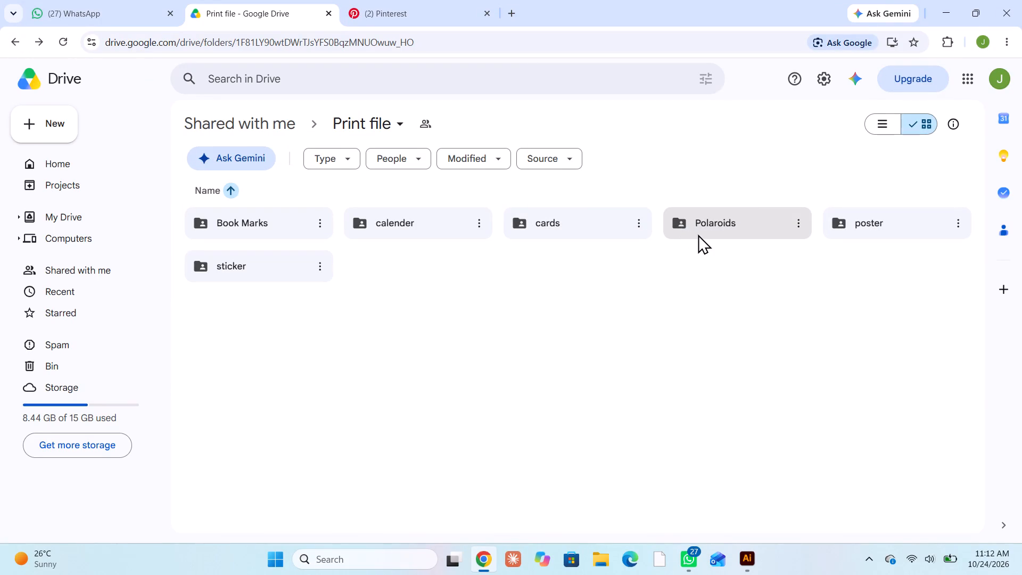
# Look through the Book Marks, calender and poster folders inside the shared Print file folder to review the print files.
pyautogui.doubleClick(281, 212)
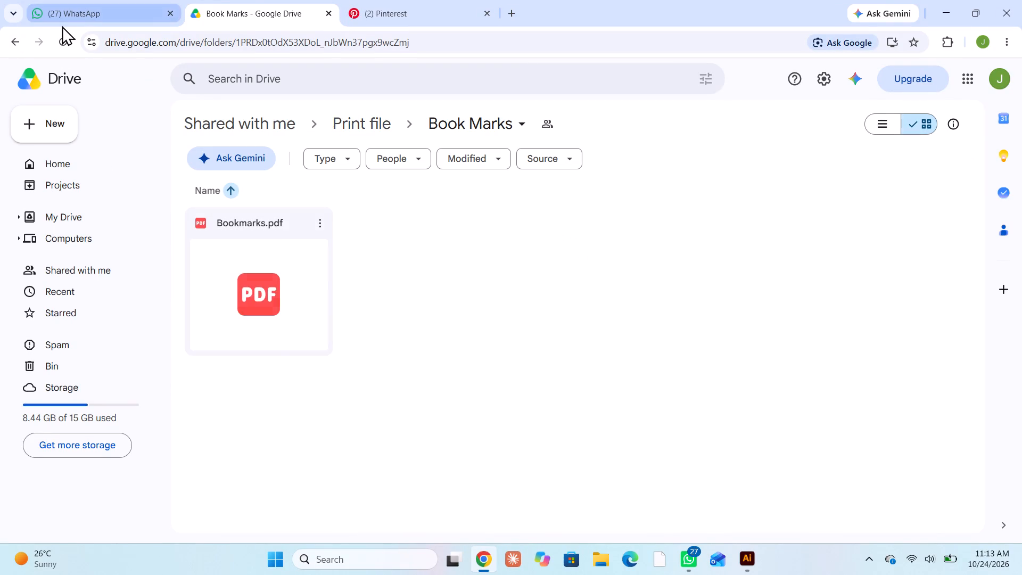
pyautogui.click(16, 45)
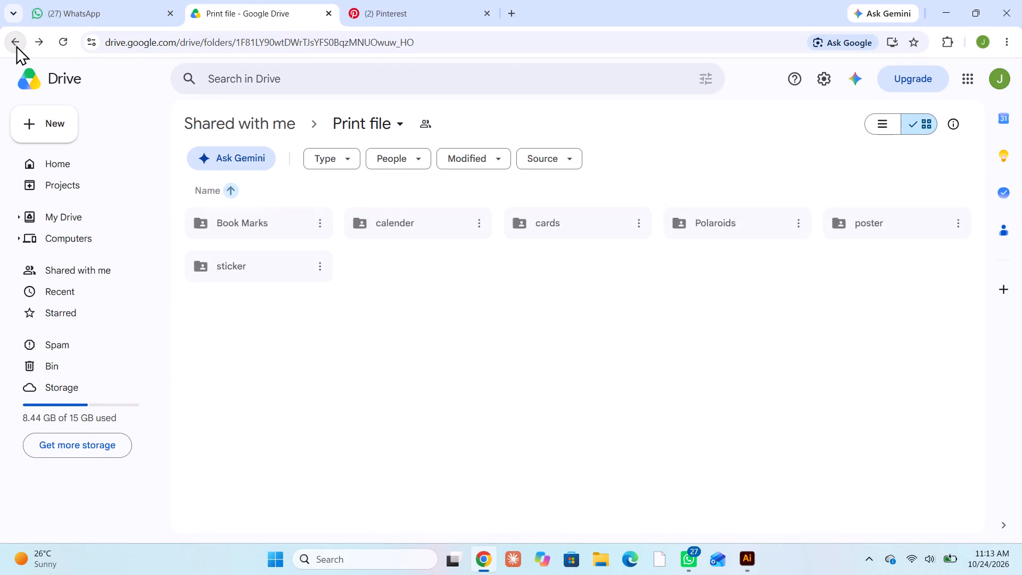
pyautogui.tripleClick(398, 220)
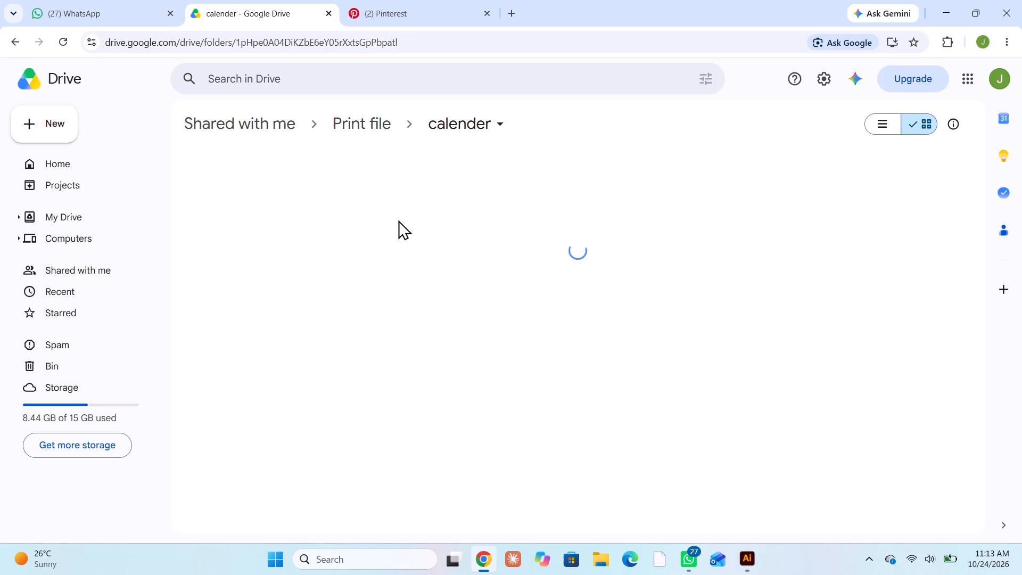
pyautogui.click(21, 41)
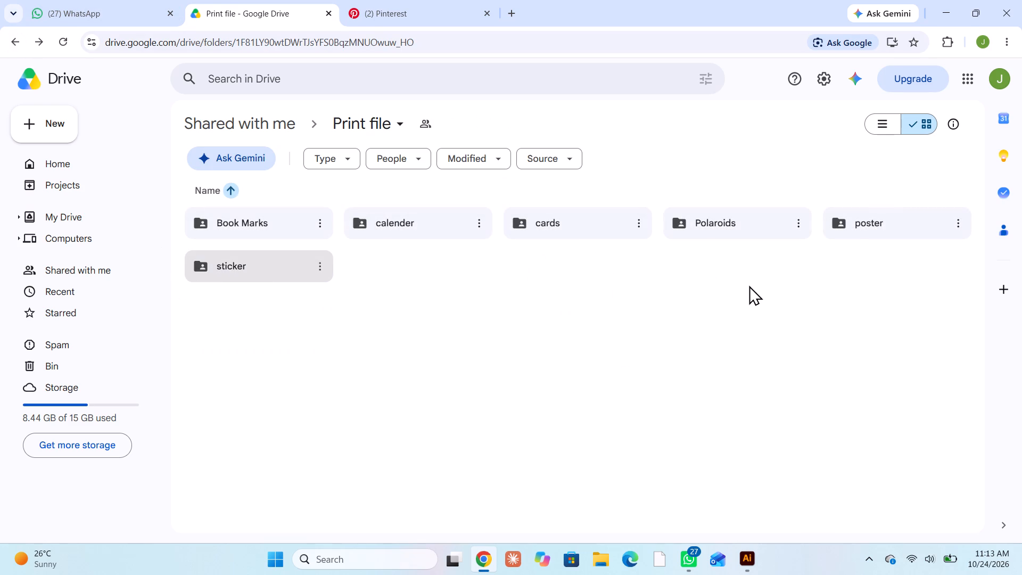
pyautogui.tripleClick(869, 229)
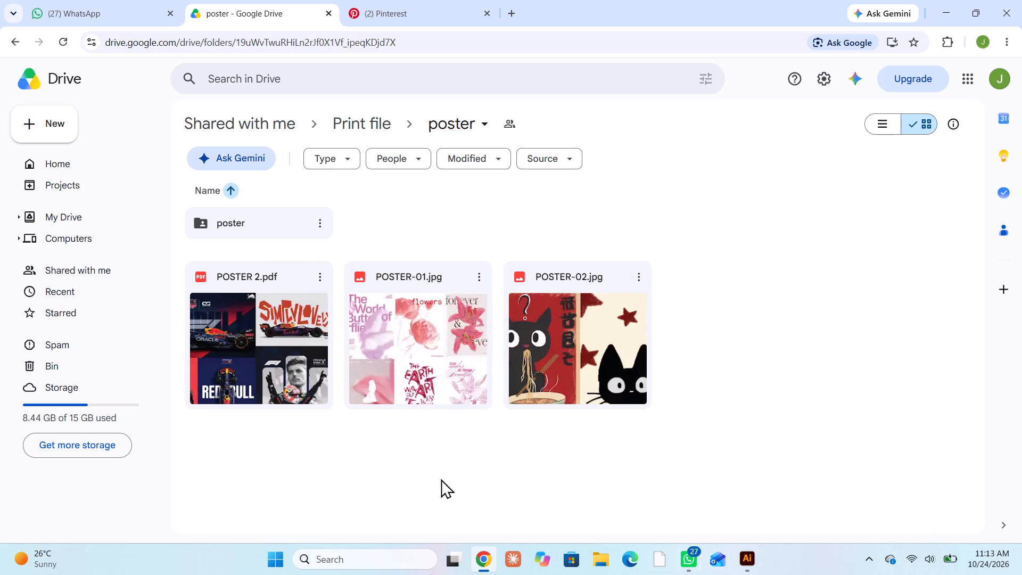
pyautogui.hscroll(-3, 490, 448)
pyautogui.hscroll(-2, 572, 395)
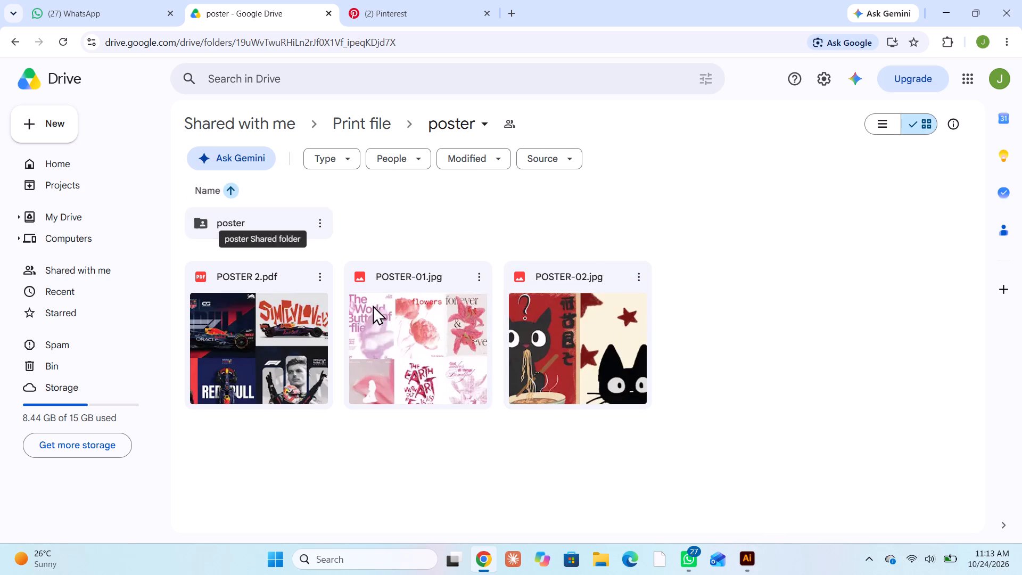
pyautogui.hscroll(-1, 431, 364)
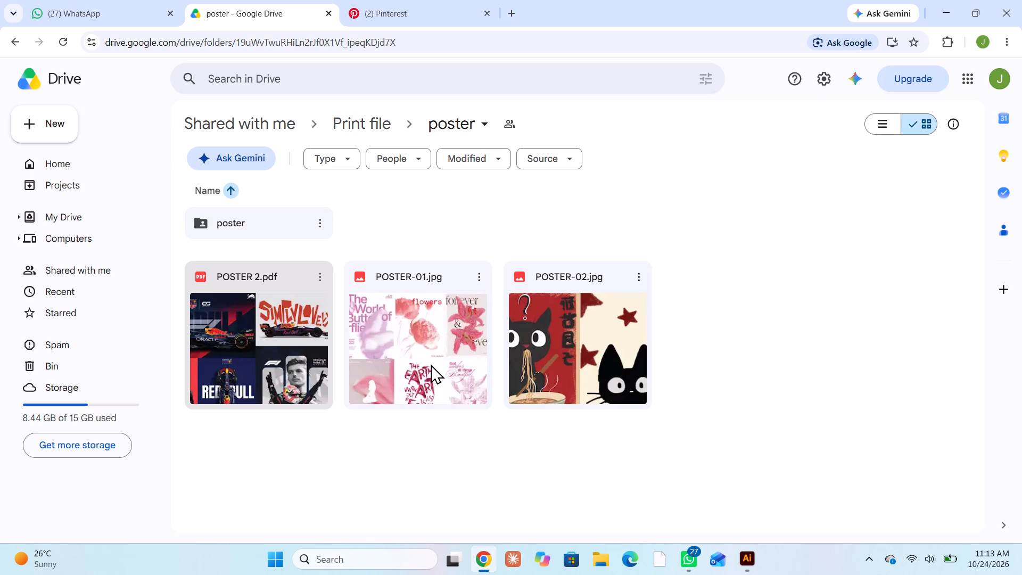
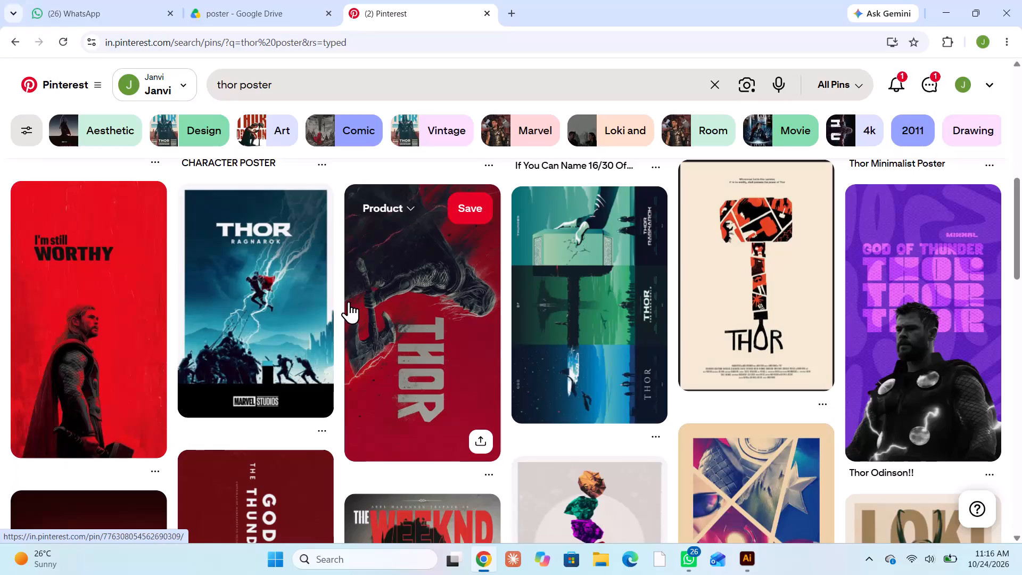
# Browse the Thor poster results, open the purple God of Thunder Thor pin and look over its related poster designs.
pyautogui.scroll(-2, 349, 301)
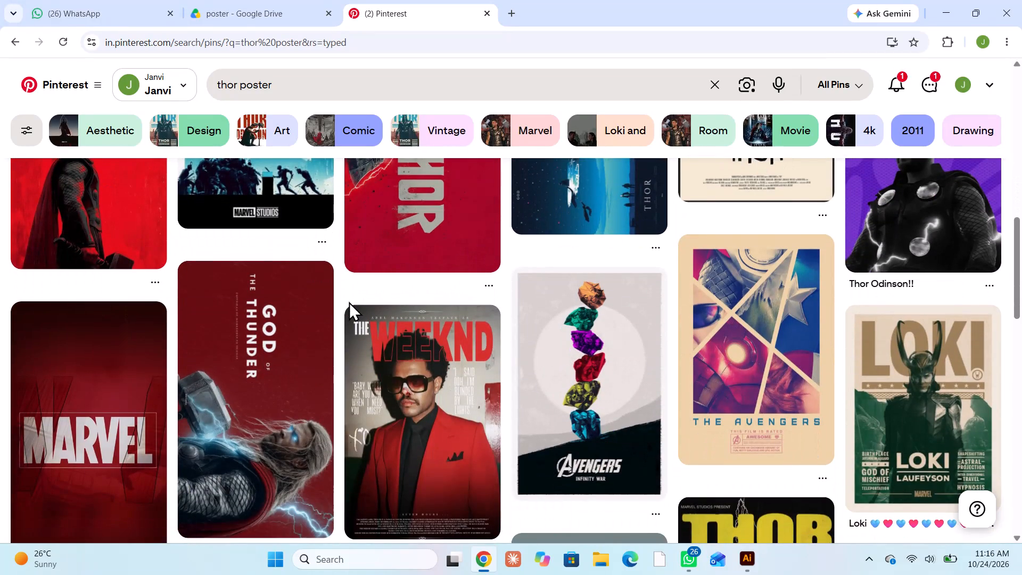
pyautogui.scroll(4, 349, 301)
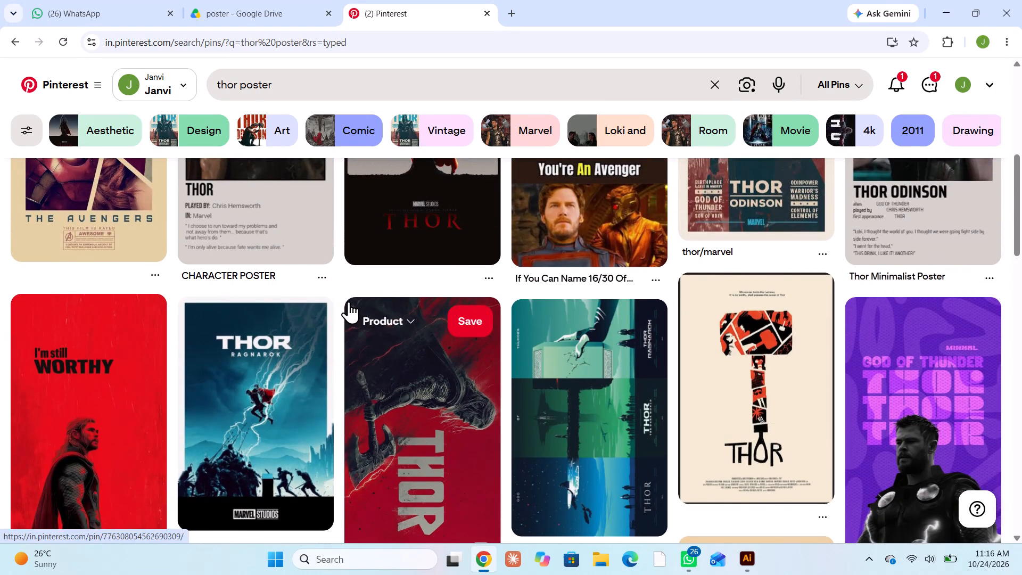
pyautogui.scroll(-1, 349, 301)
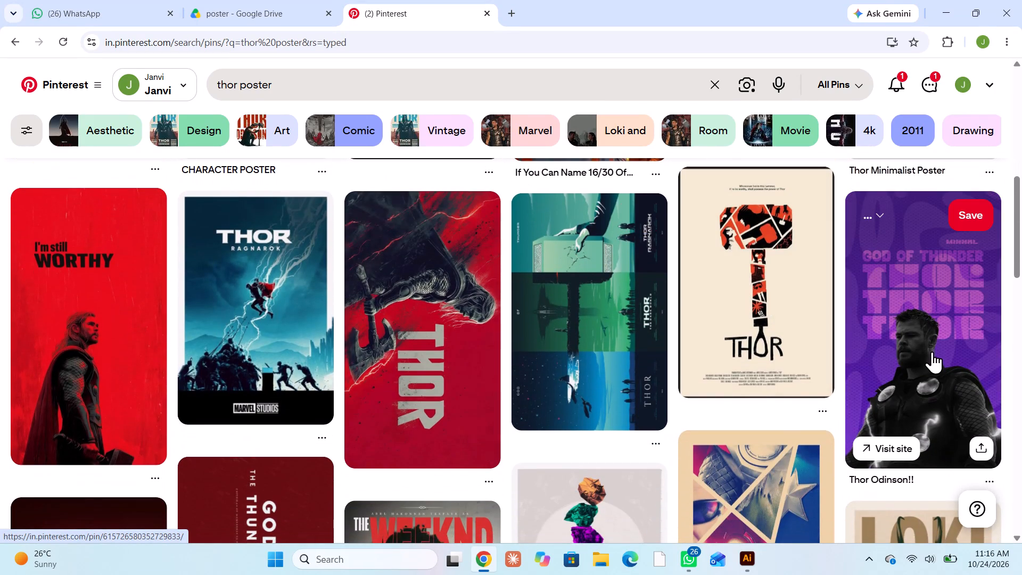
pyautogui.click(933, 356)
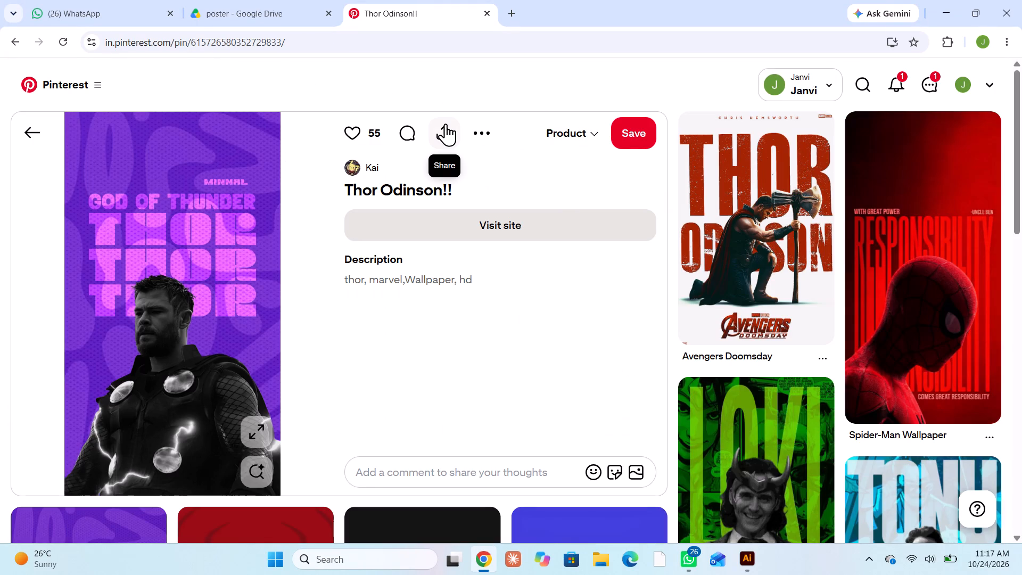
pyautogui.scroll(-1, 583, 143)
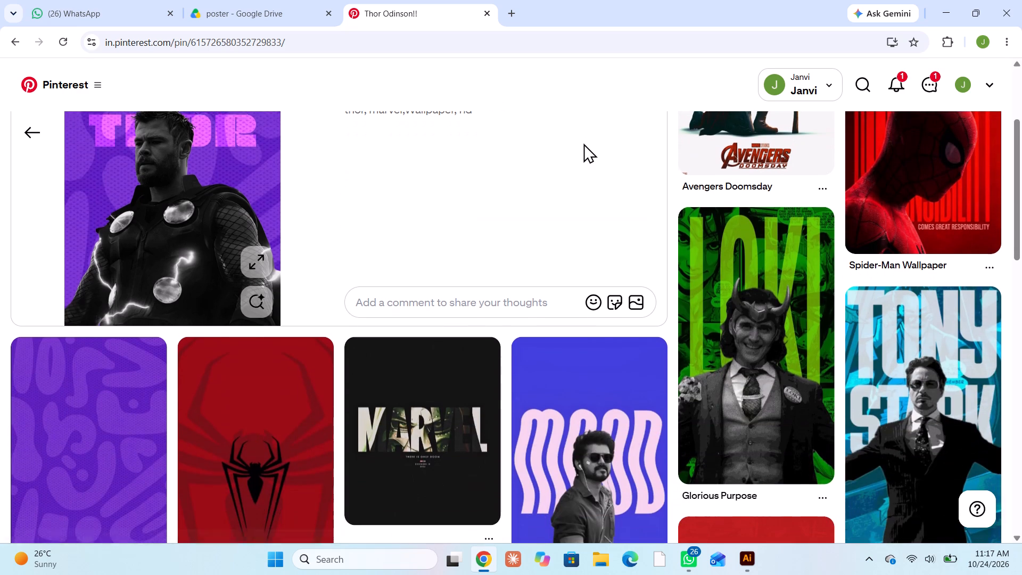
pyautogui.scroll(-1, 583, 143)
pyautogui.scroll(2, 583, 143)
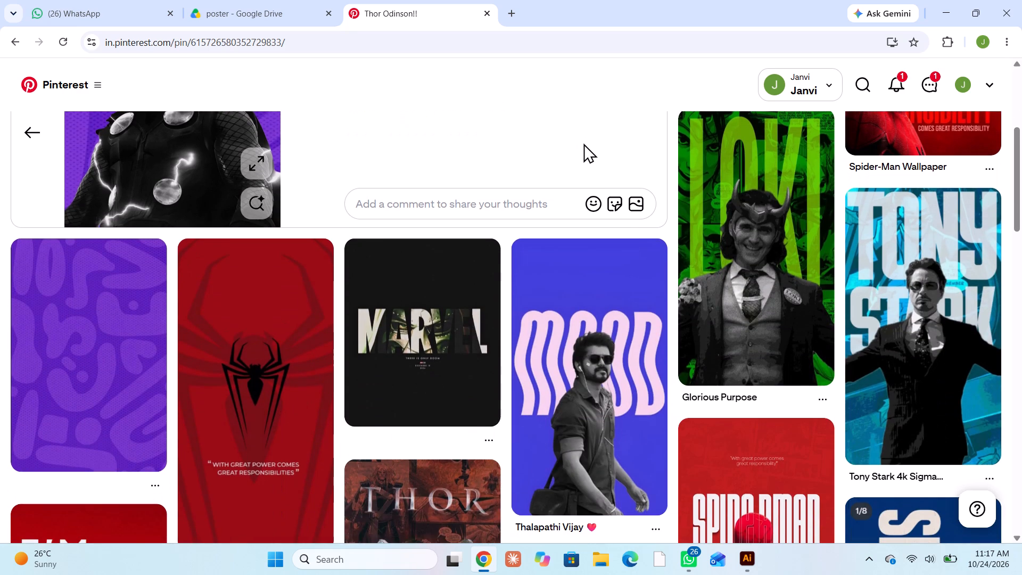
pyautogui.scroll(2, 583, 143)
# Dismiss the microphone permission request and search Pinterest for cards.
pyautogui.moveTo(851, 84); pyautogui.dragTo(897, 85)
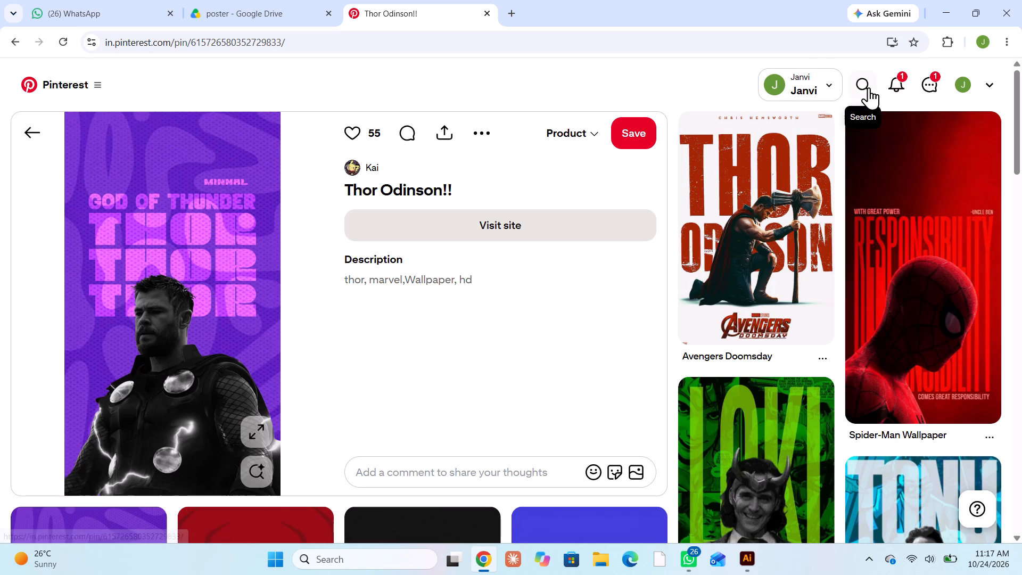
pyautogui.doubleClick(854, 79)
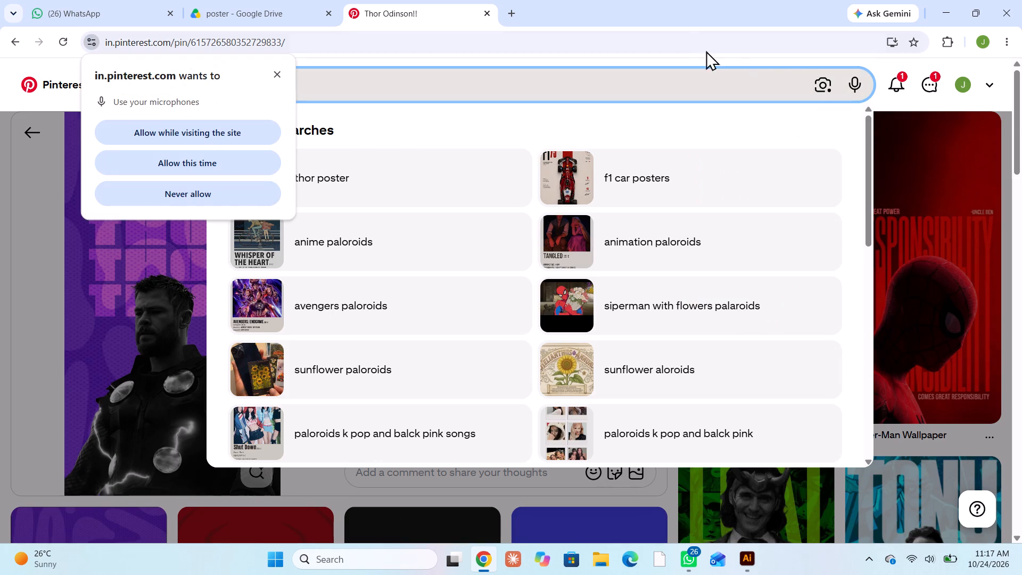
pyautogui.click(670, 77)
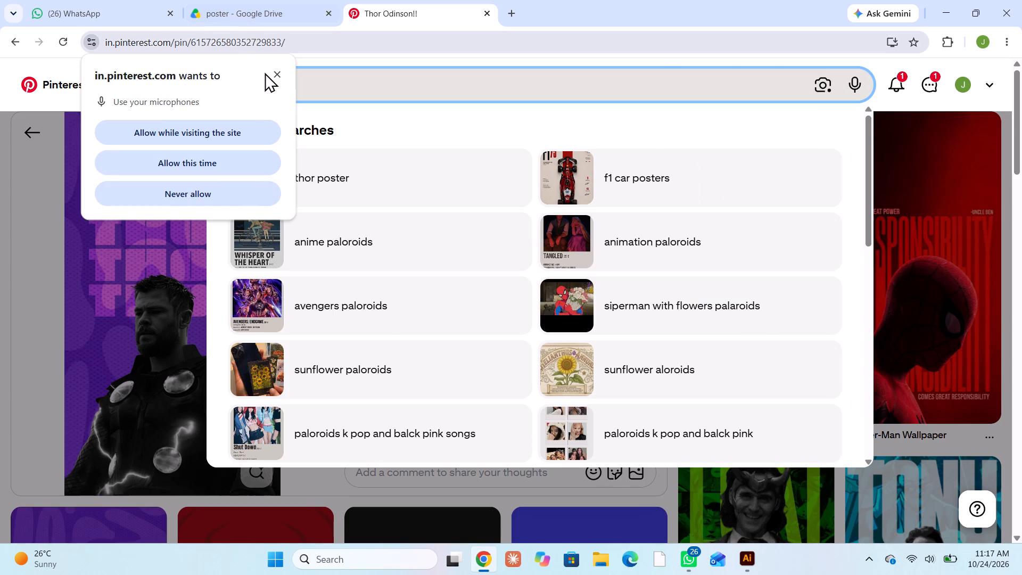
pyautogui.click(276, 76)
pyautogui.click(315, 87)
pyautogui.click(275, 73)
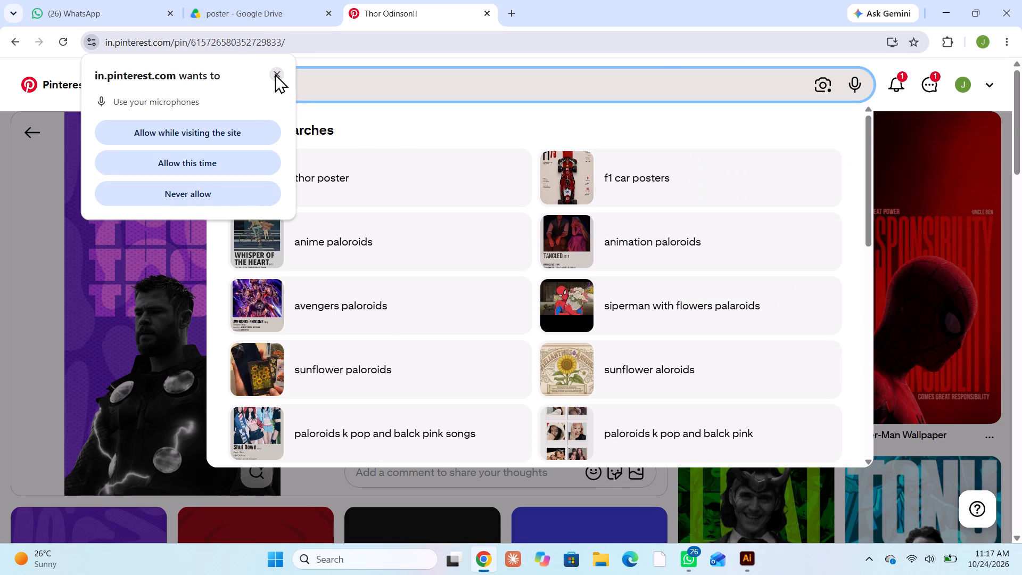
pyautogui.tripleClick(275, 73)
pyautogui.write('cards im')
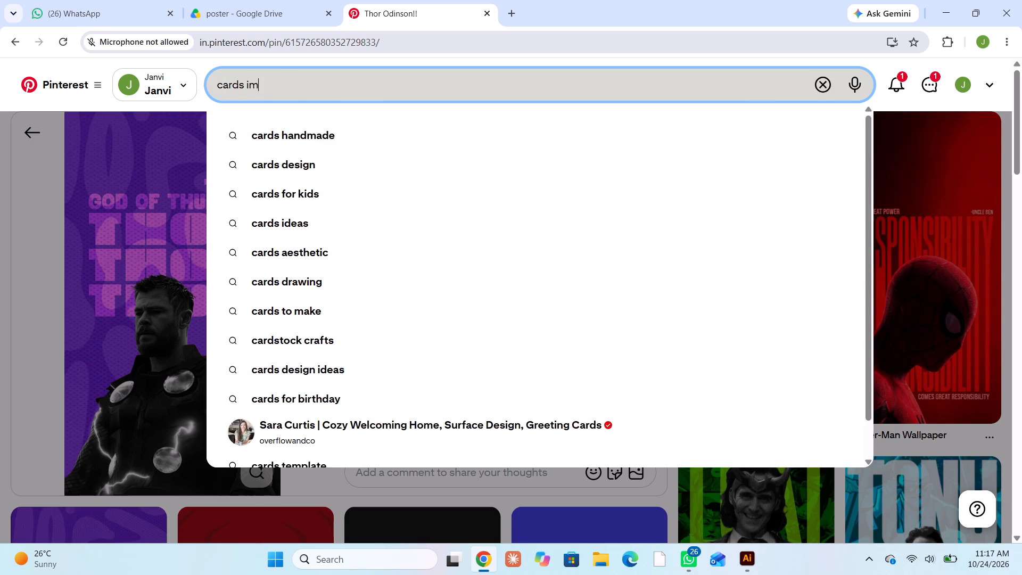
pyautogui.press('BackSpace')
pyautogui.press('BackSpace')
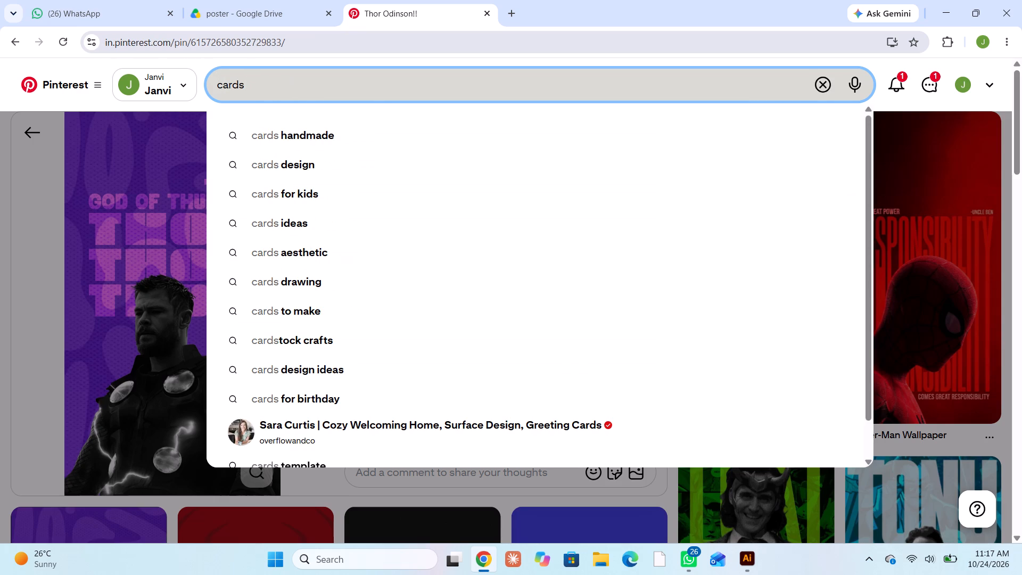
pyautogui.press('Return')
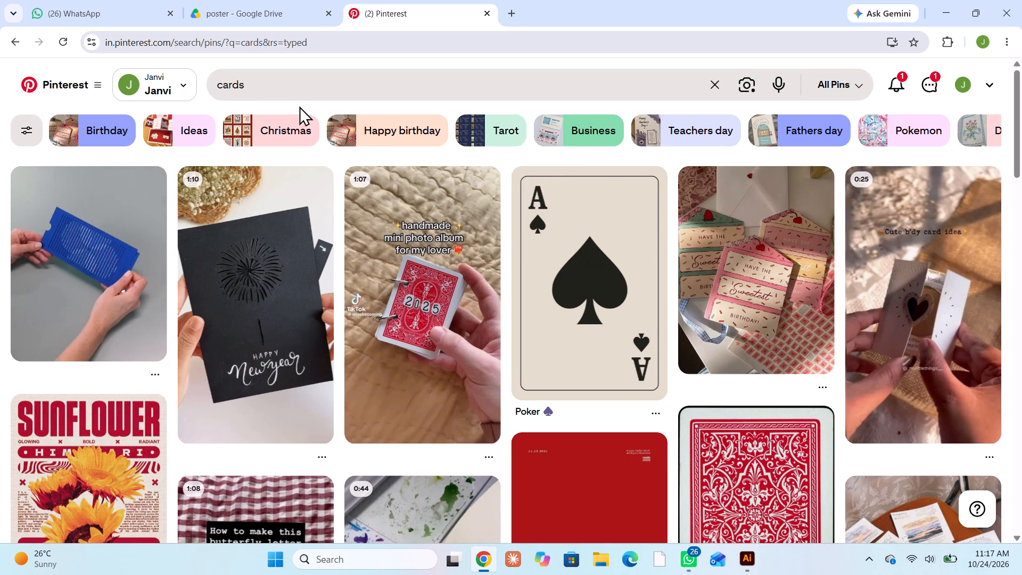
# Look through the cards search results for card design ideas.
pyautogui.rightClick(299, 106)
pyautogui.moveTo(283, 129); pyautogui.dragTo(262, 176, button='right')
pyautogui.rightClick(259, 180)
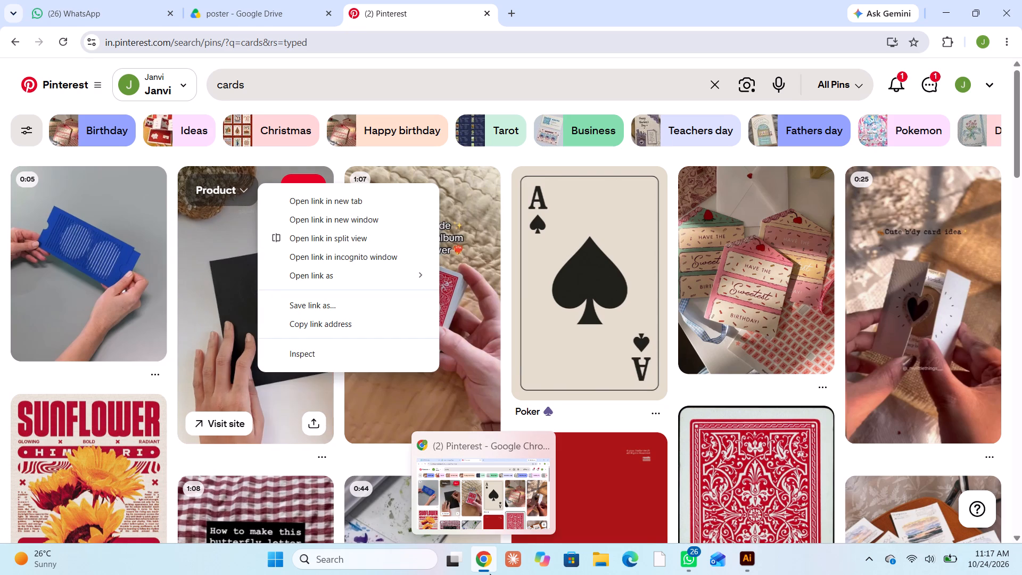
pyautogui.scroll(-3, 490, 573)
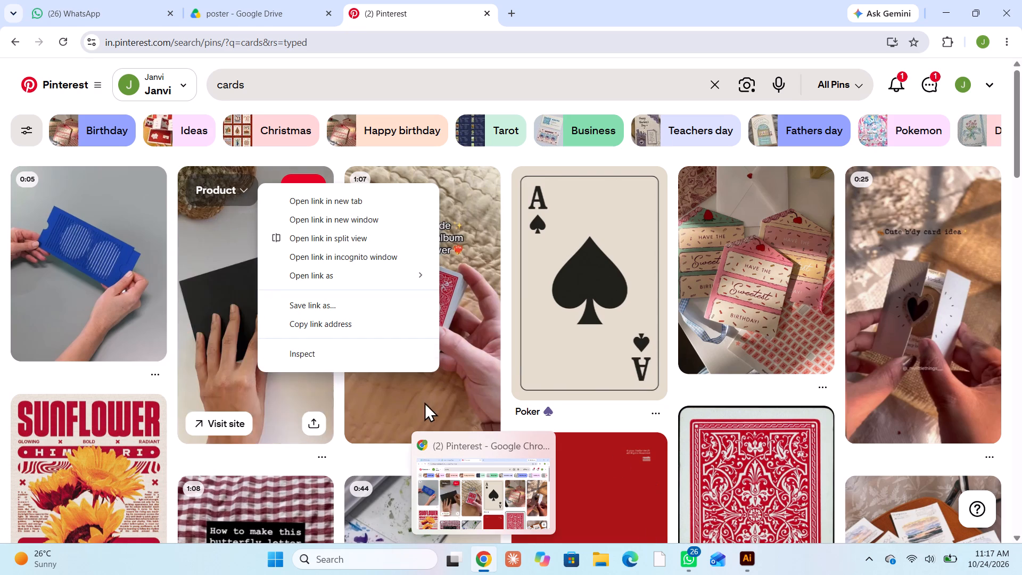
pyautogui.scroll(-2, 429, 408)
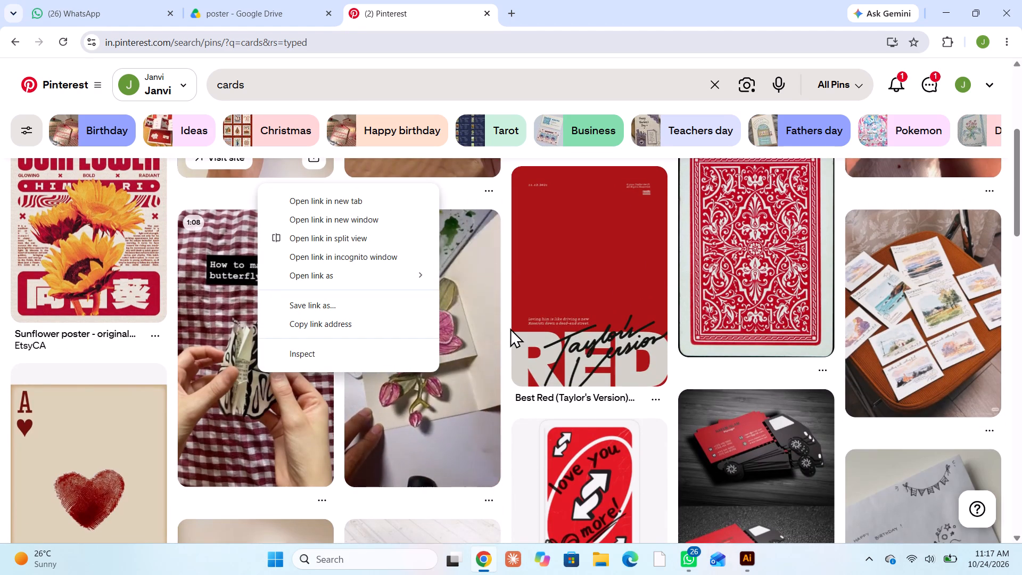
pyautogui.click(510, 328)
pyautogui.scroll(-4, 345, 382)
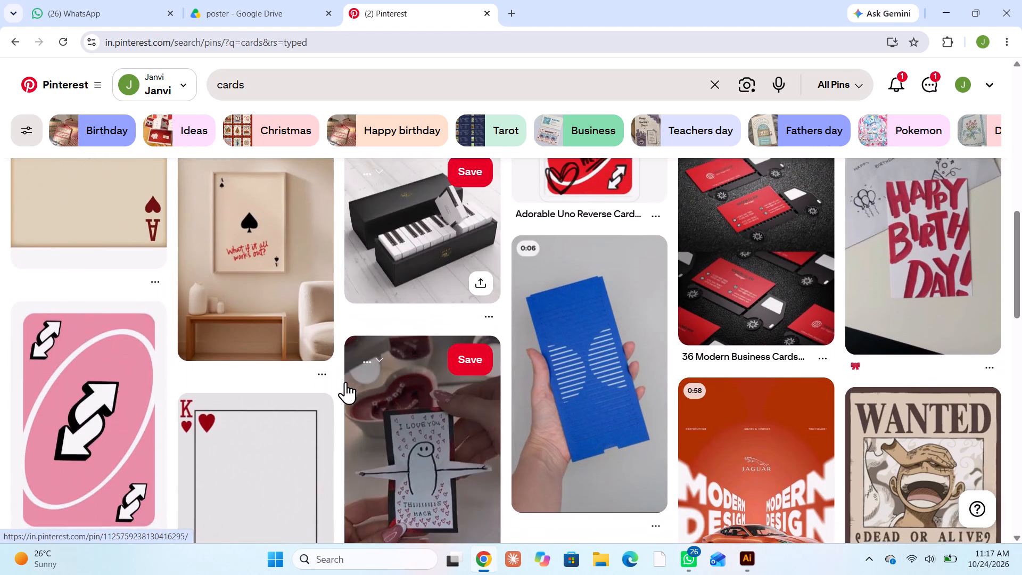
pyautogui.scroll(-5, 345, 382)
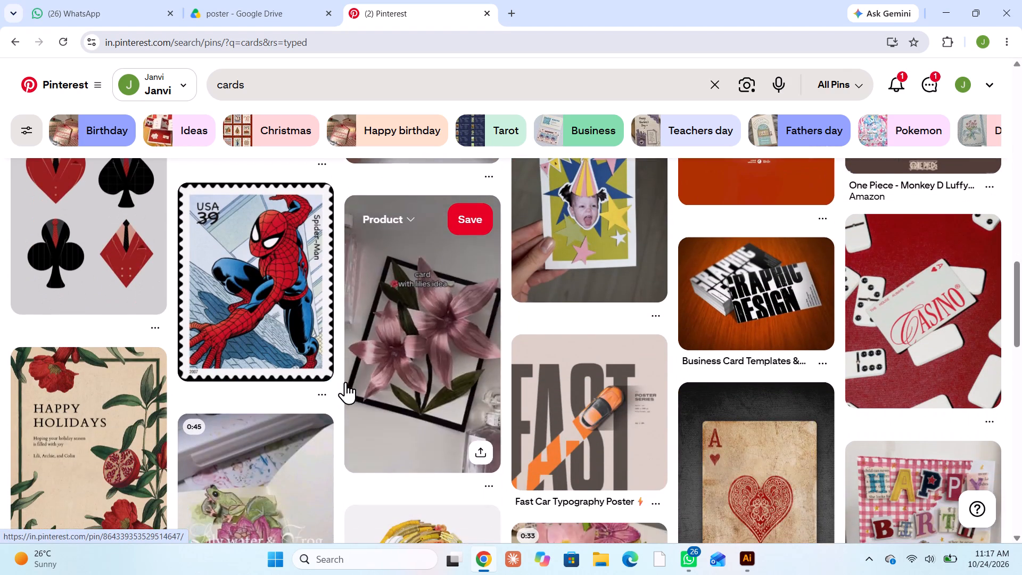
pyautogui.scroll(-2, 345, 382)
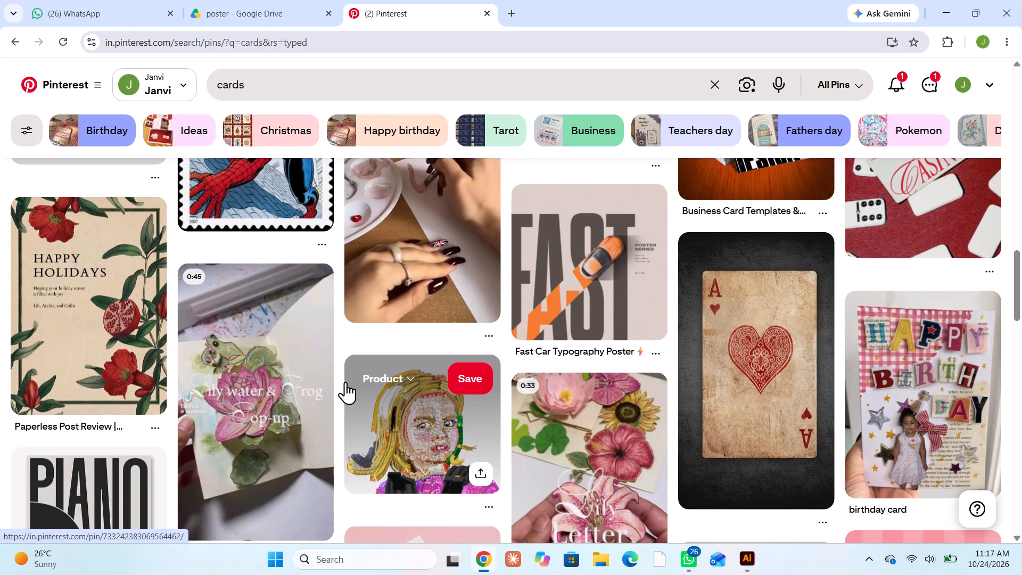
pyautogui.scroll(-4, 345, 382)
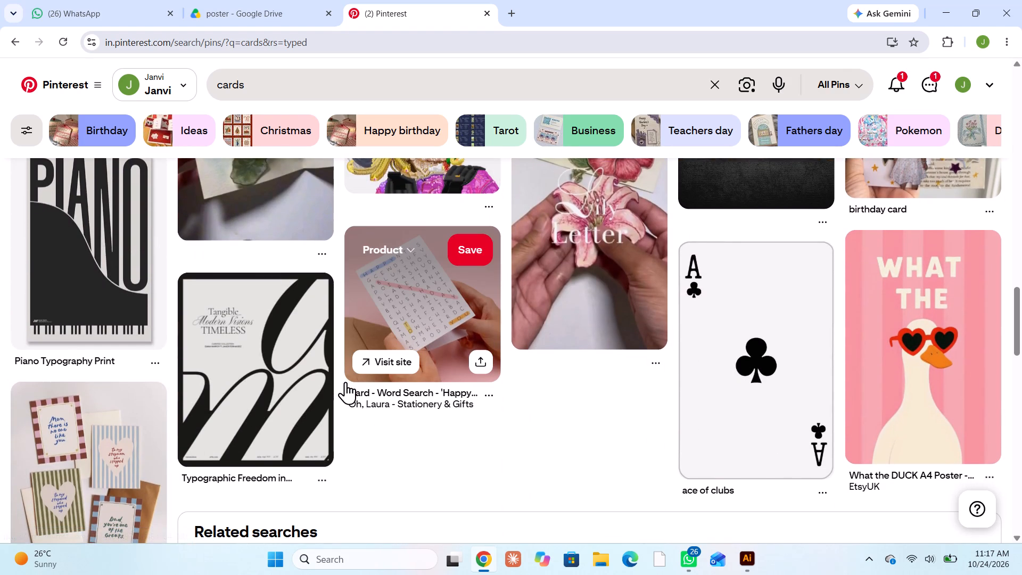
pyautogui.scroll(-8, 345, 382)
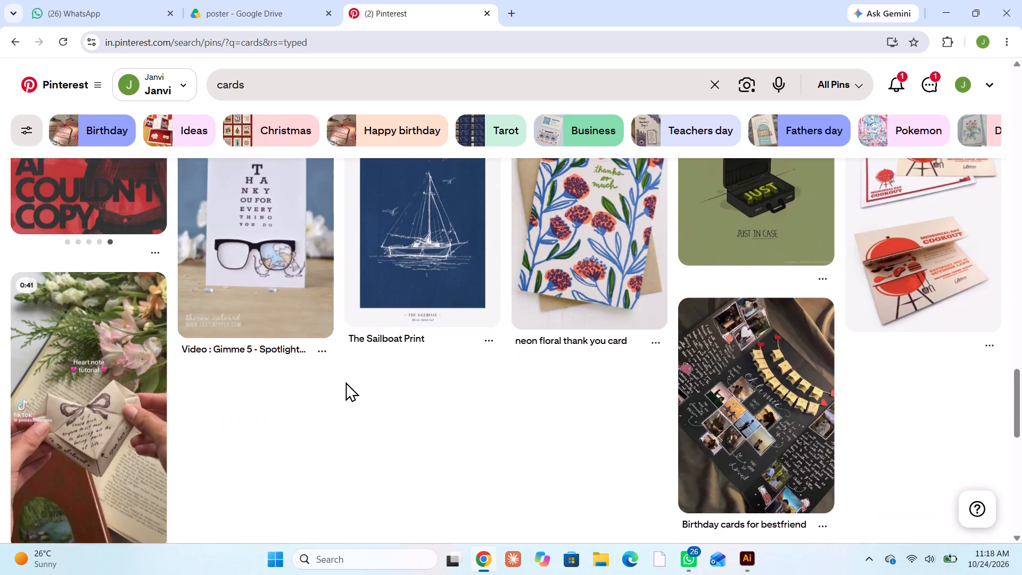
pyautogui.scroll(-1, 345, 382)
pyautogui.hscroll(-1, 345, 382)
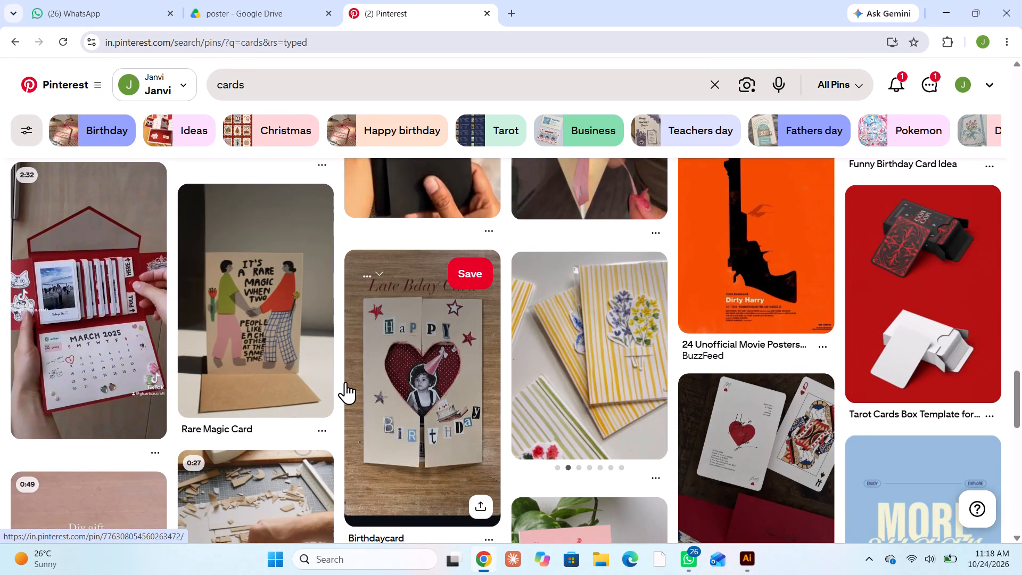
pyautogui.hscroll(-3, 345, 382)
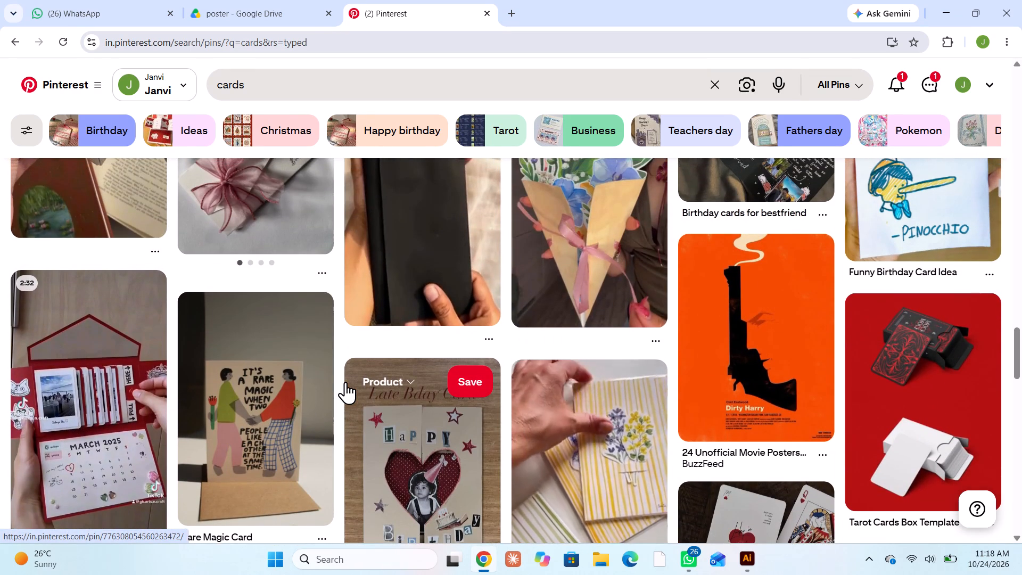
pyautogui.hscroll(-2, 345, 382)
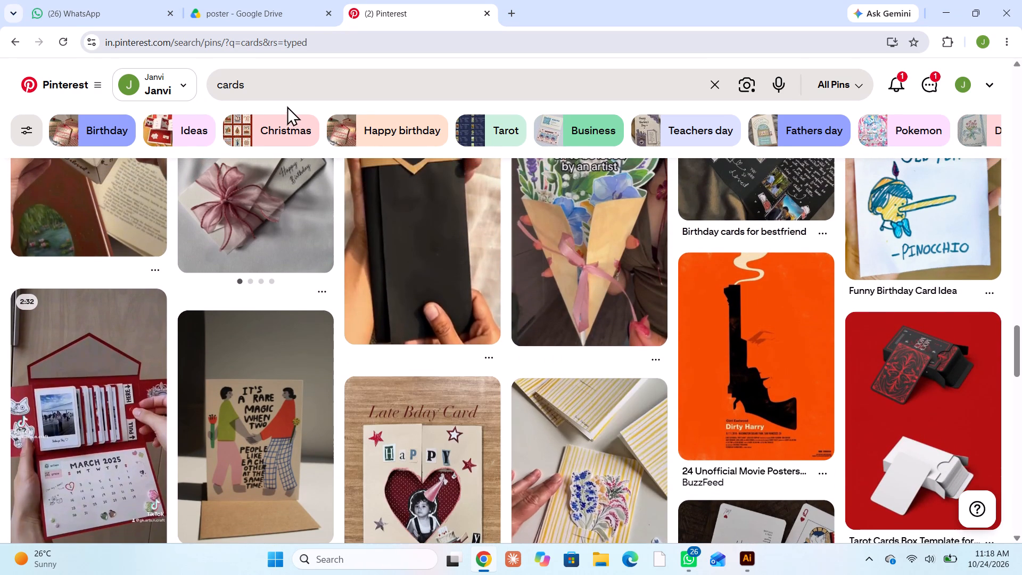
# Refine the Pinterest search to cards gifting.
pyautogui.click(292, 93)
pyautogui.press('space')
pyautogui.write('g')
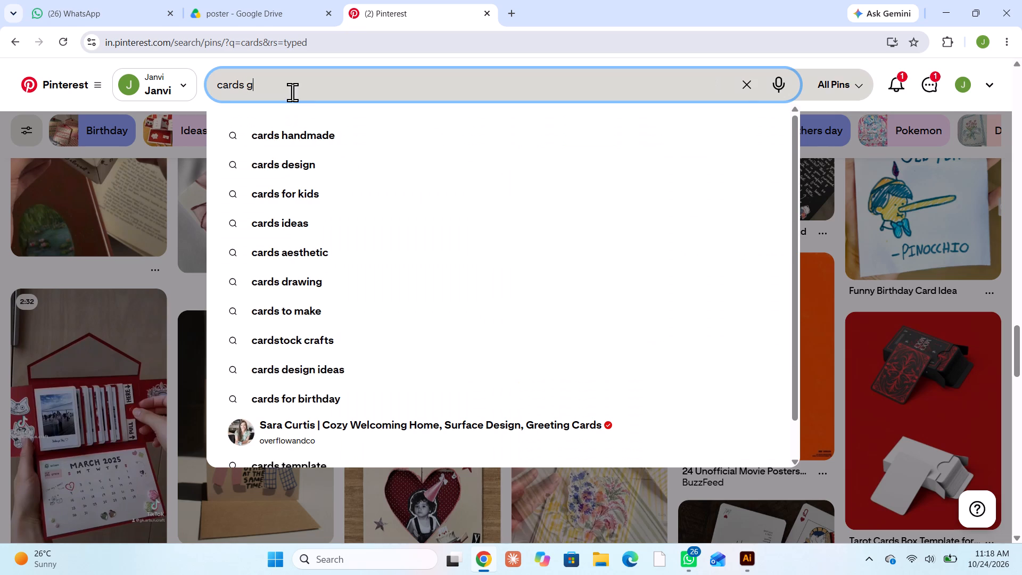
pyautogui.press('i')
pyautogui.write('fting')
pyautogui.press('Return')
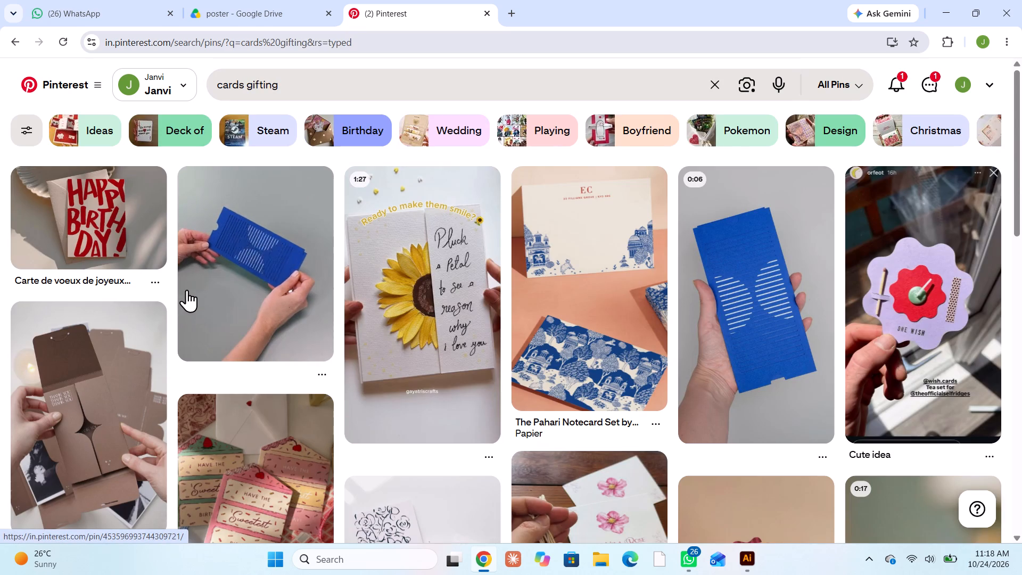
# Look through the gifting card results for ideas and open the video pin of the blue candy-shaped gift box.
pyautogui.scroll(-4, 323, 268)
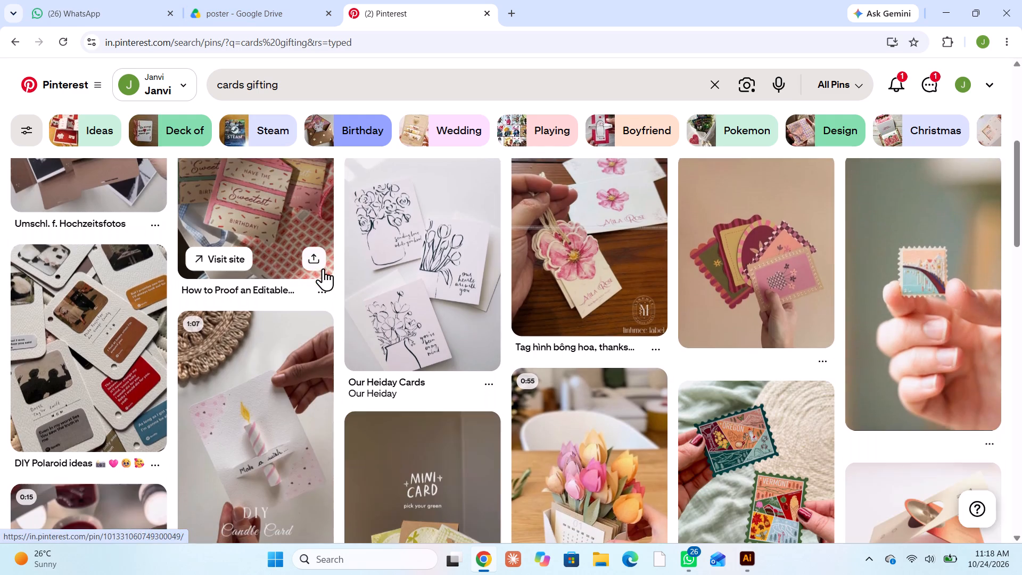
pyautogui.scroll(-6, 323, 268)
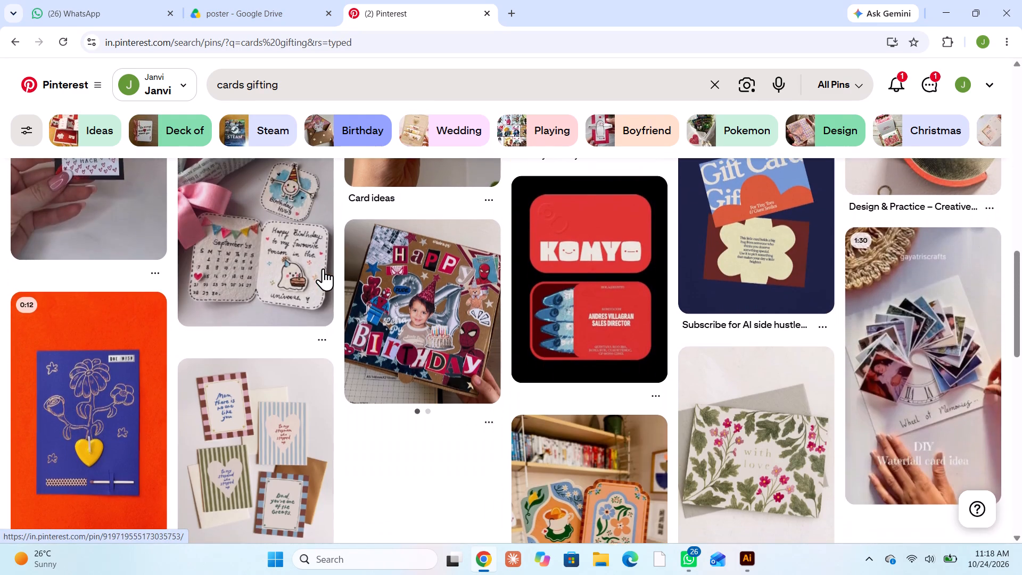
pyautogui.scroll(-3, 323, 268)
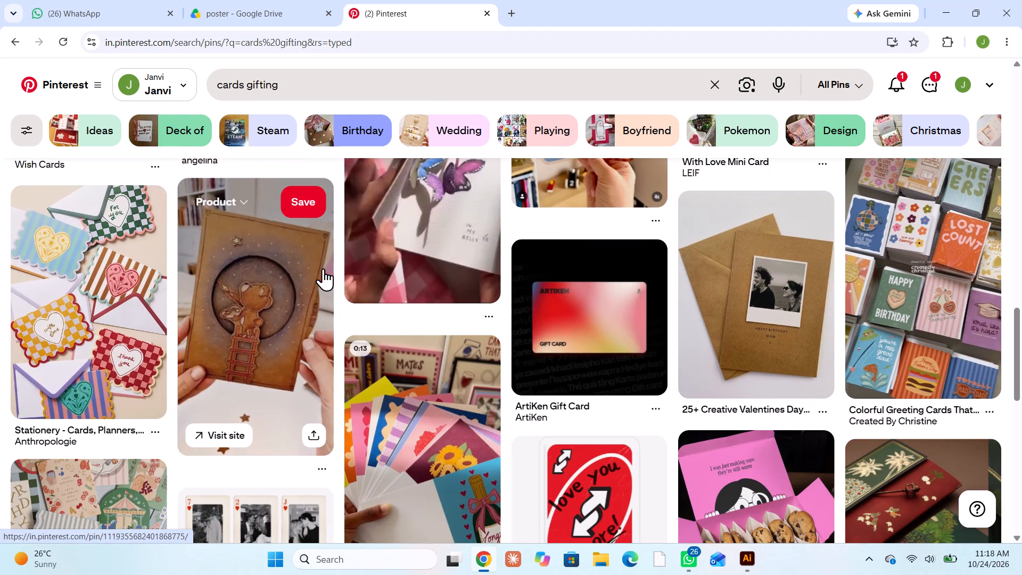
pyautogui.scroll(-4, 323, 268)
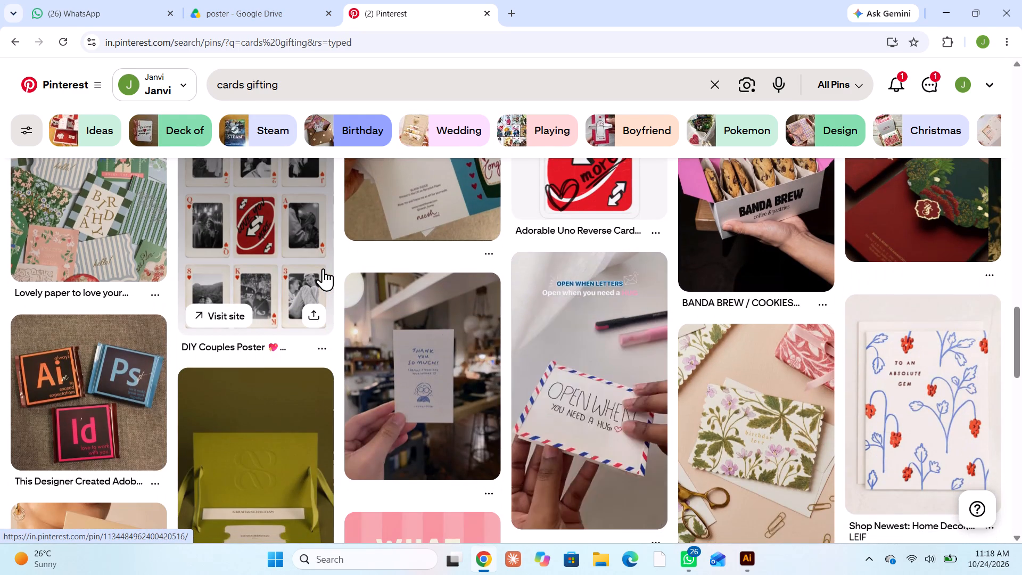
pyautogui.scroll(-2, 323, 268)
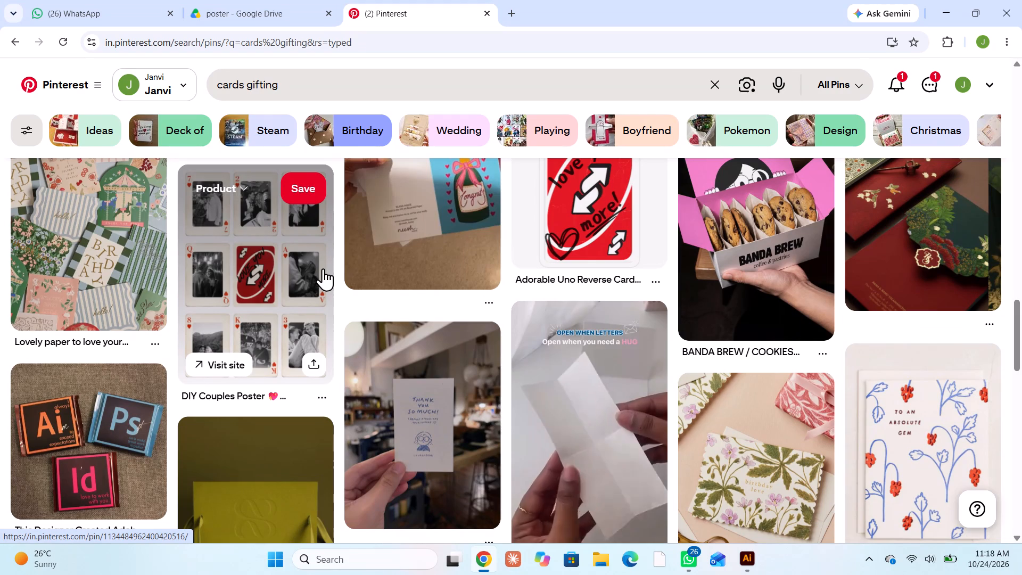
pyautogui.scroll(-4, 323, 268)
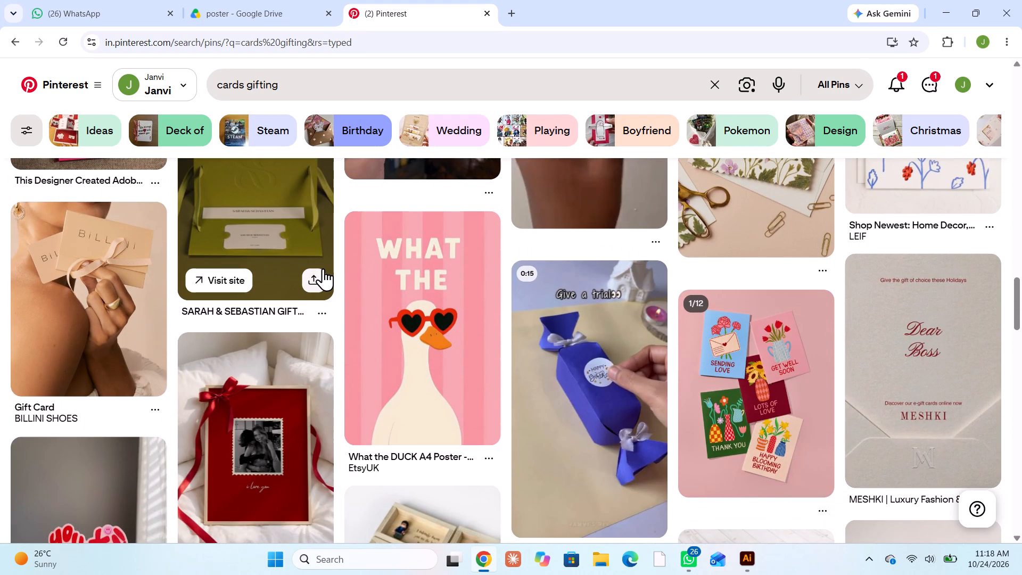
pyautogui.scroll(-2, 323, 268)
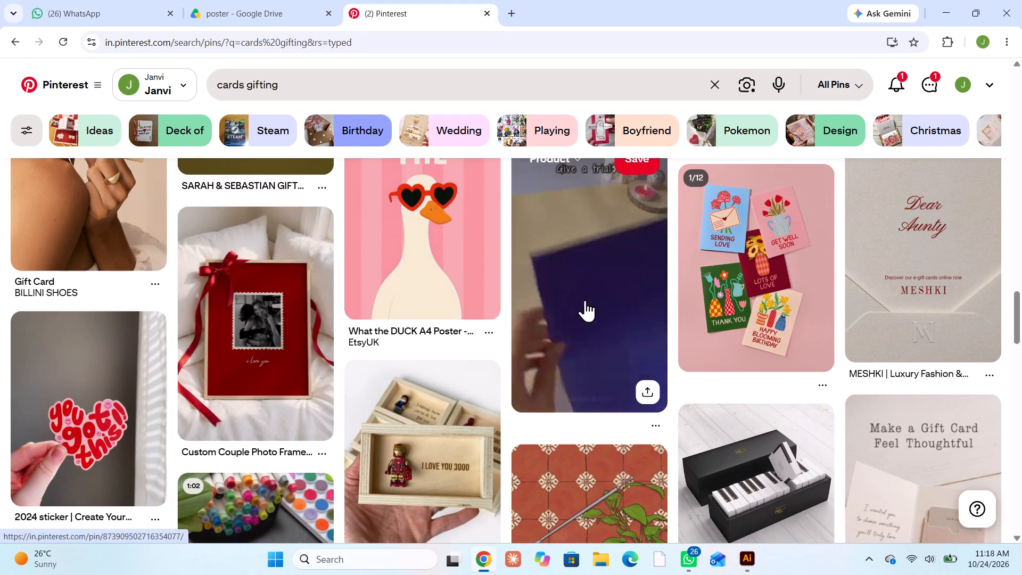
pyautogui.click(585, 300)
pyautogui.click(585, 300)
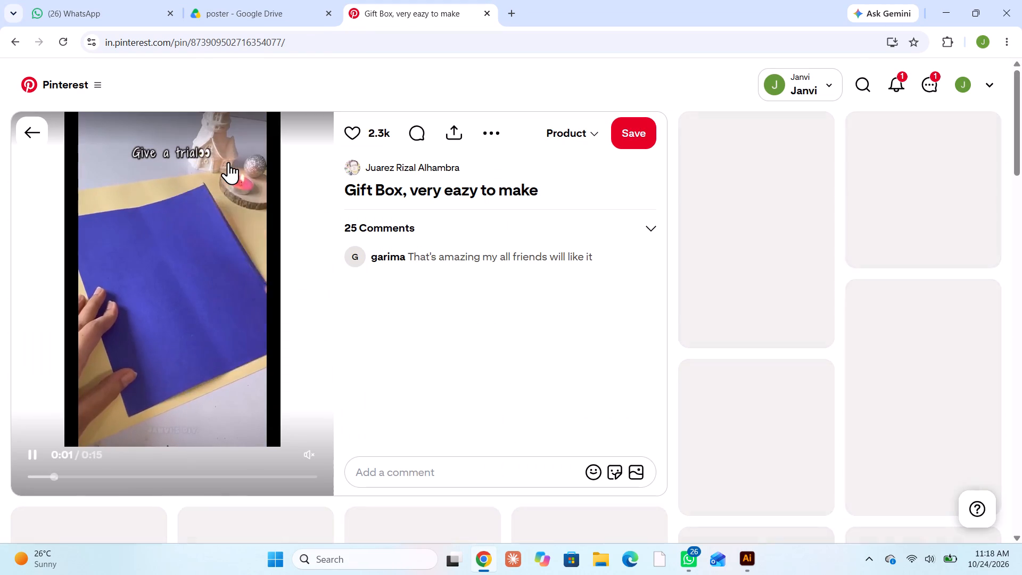
# Return from the gift box pin to the cards gifting results and look through further gift card and packaging ideas.
pyautogui.click(43, 128)
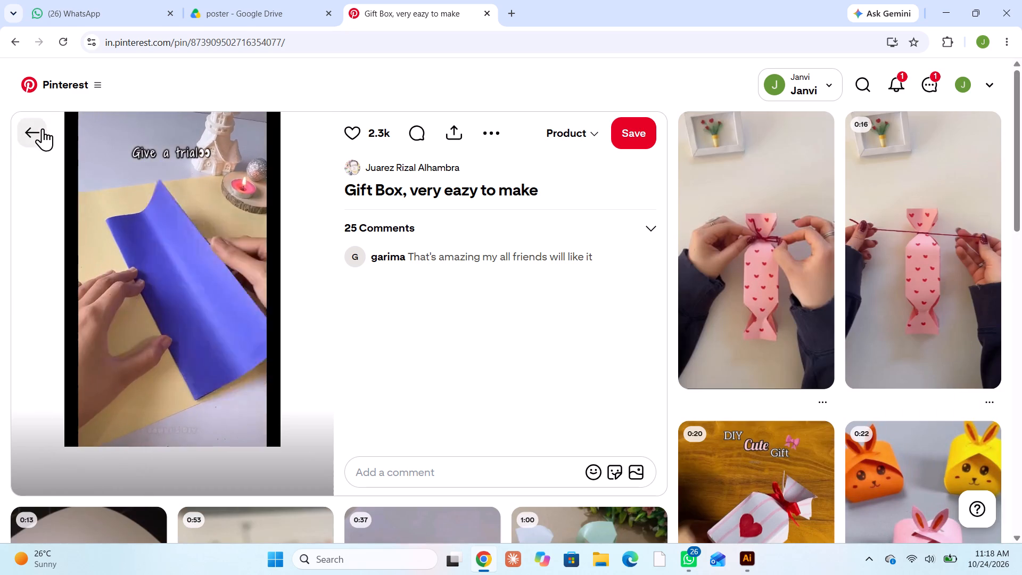
pyautogui.scroll(-3, 273, 418)
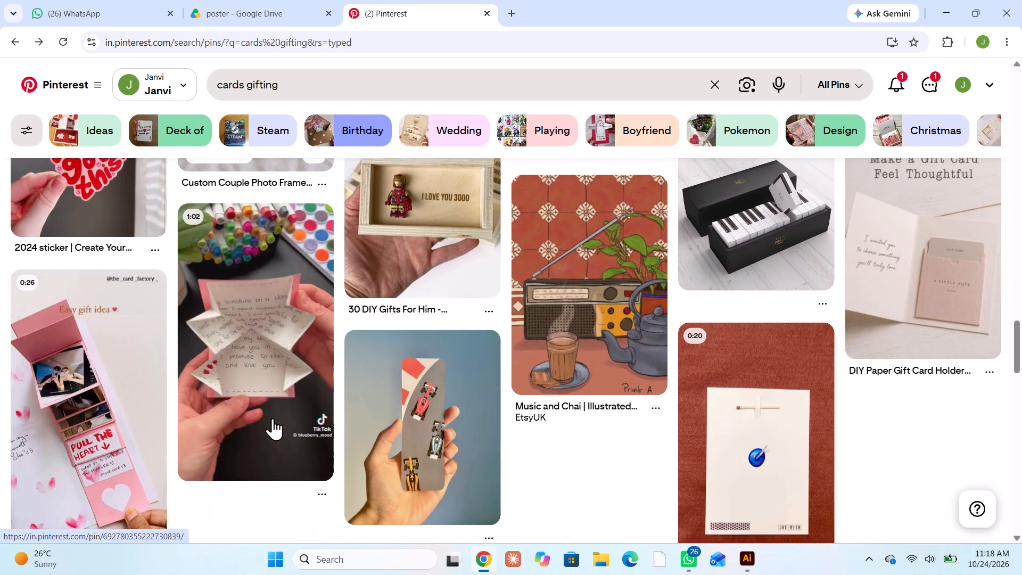
pyautogui.scroll(-2, 273, 418)
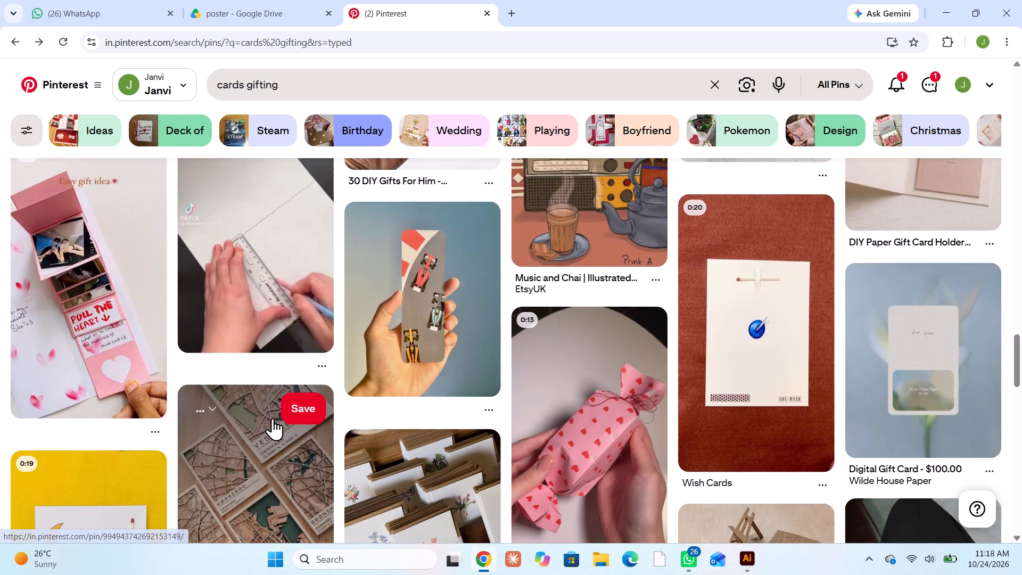
pyautogui.scroll(-2, 273, 418)
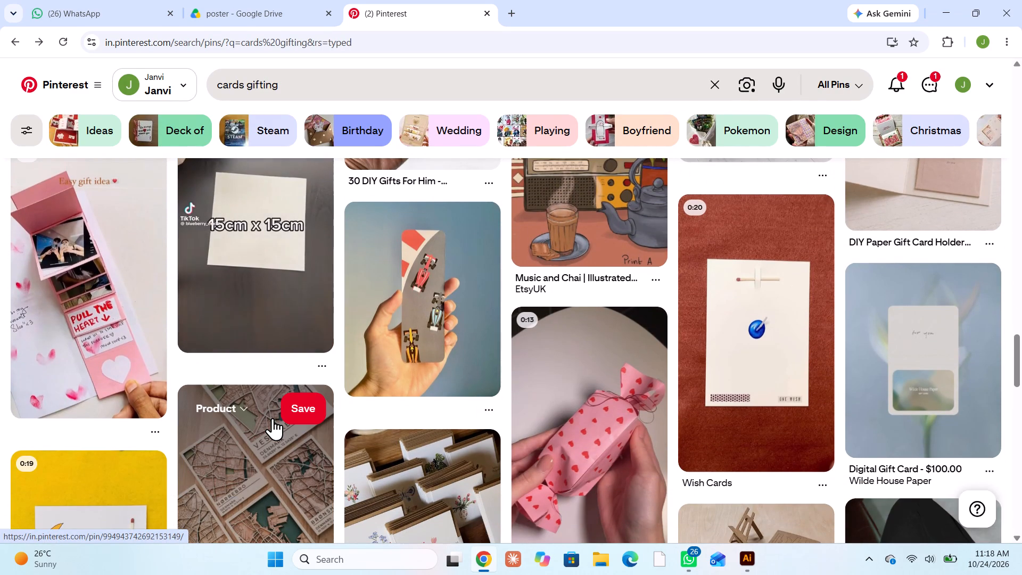
pyautogui.scroll(-1, 273, 418)
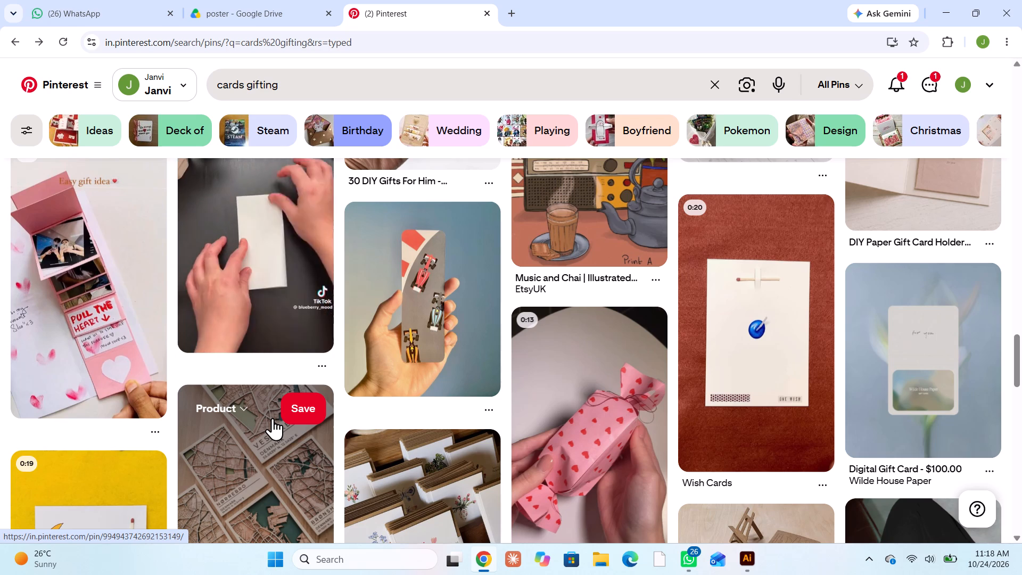
pyautogui.scroll(-1, 273, 418)
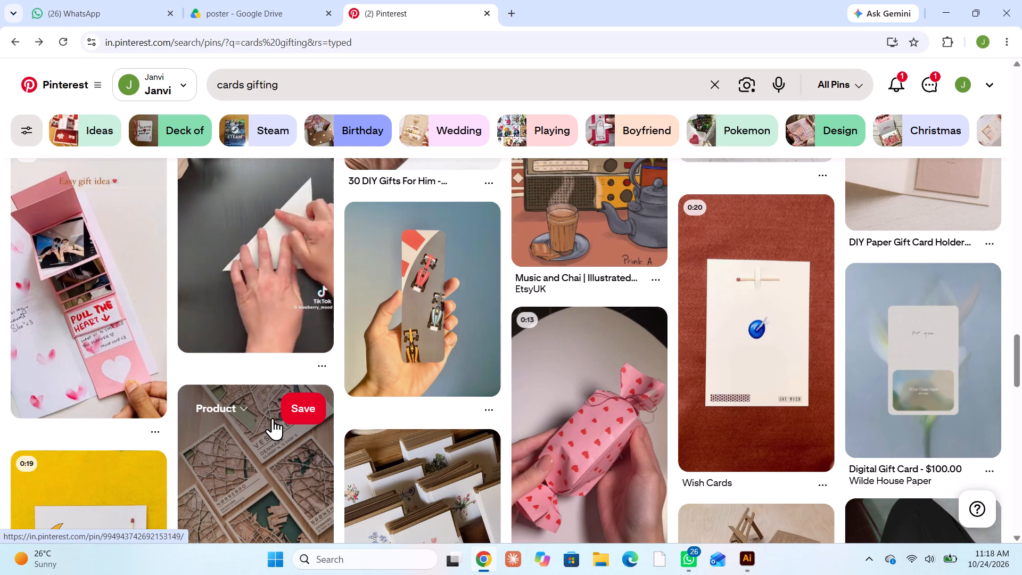
pyautogui.scroll(-1, 273, 418)
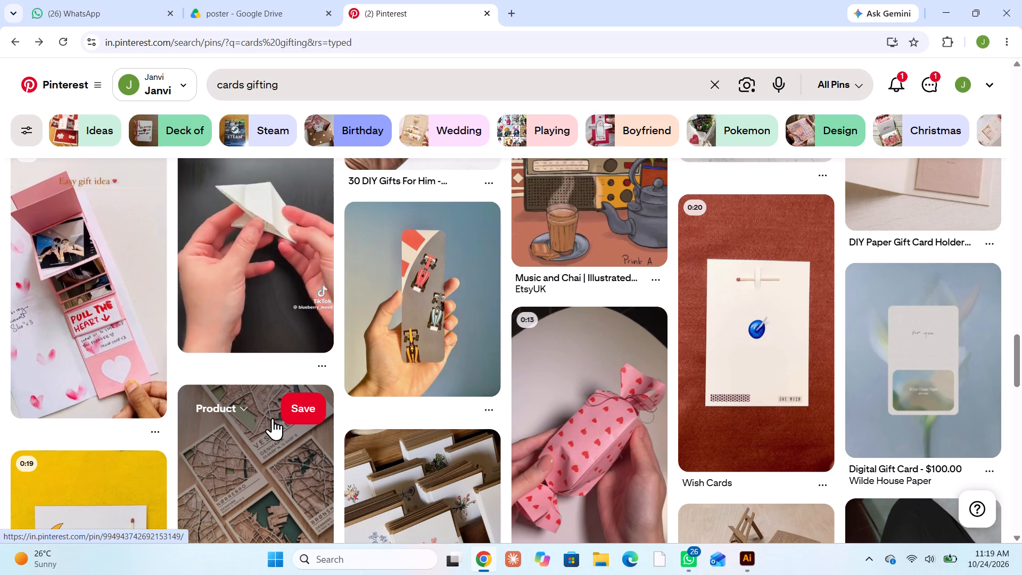
pyautogui.scroll(-3, 273, 418)
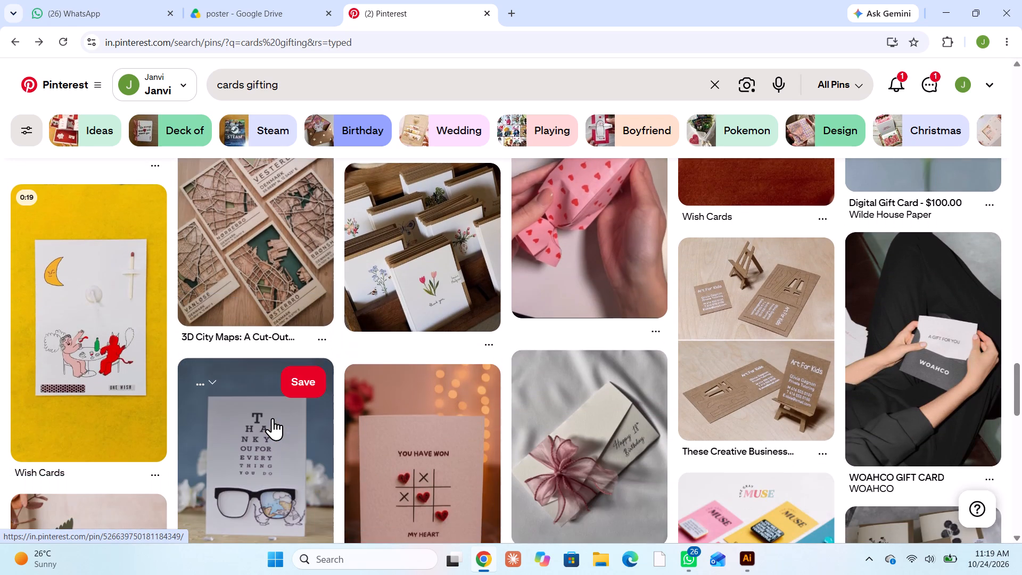
pyautogui.scroll(-2, 273, 418)
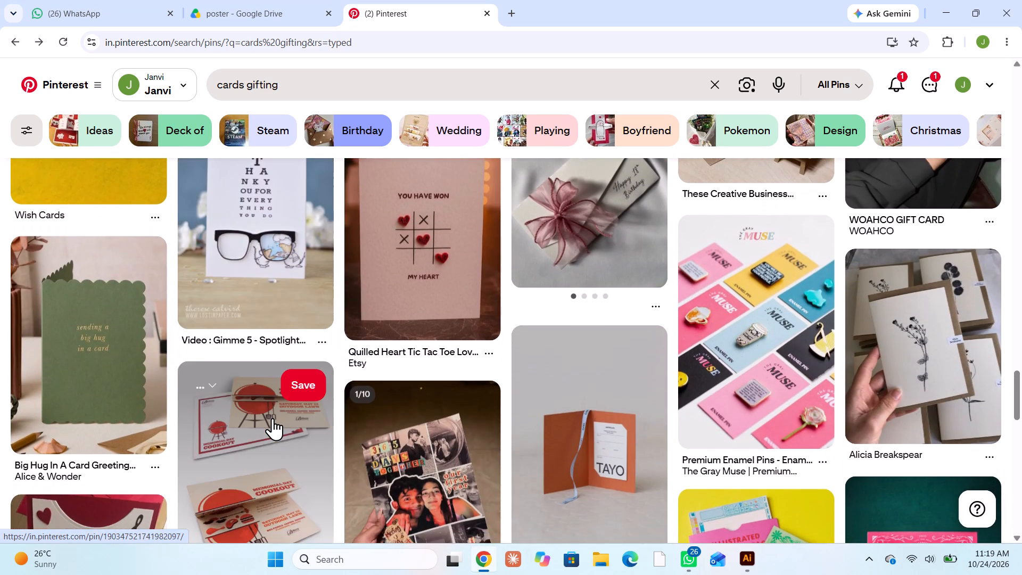
pyautogui.scroll(-5, 273, 418)
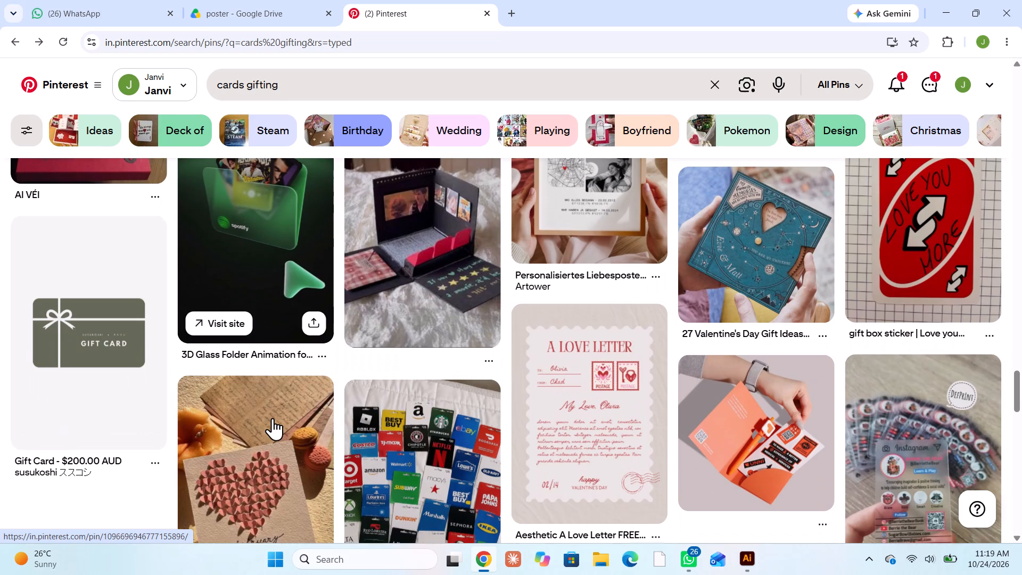
pyautogui.scroll(-1, 273, 418)
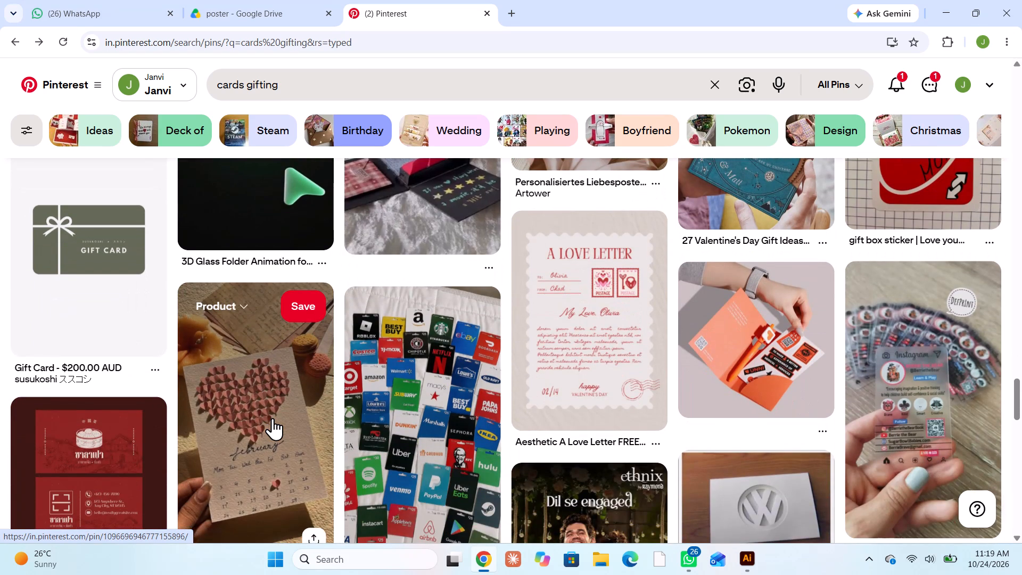
pyautogui.scroll(-2, 273, 418)
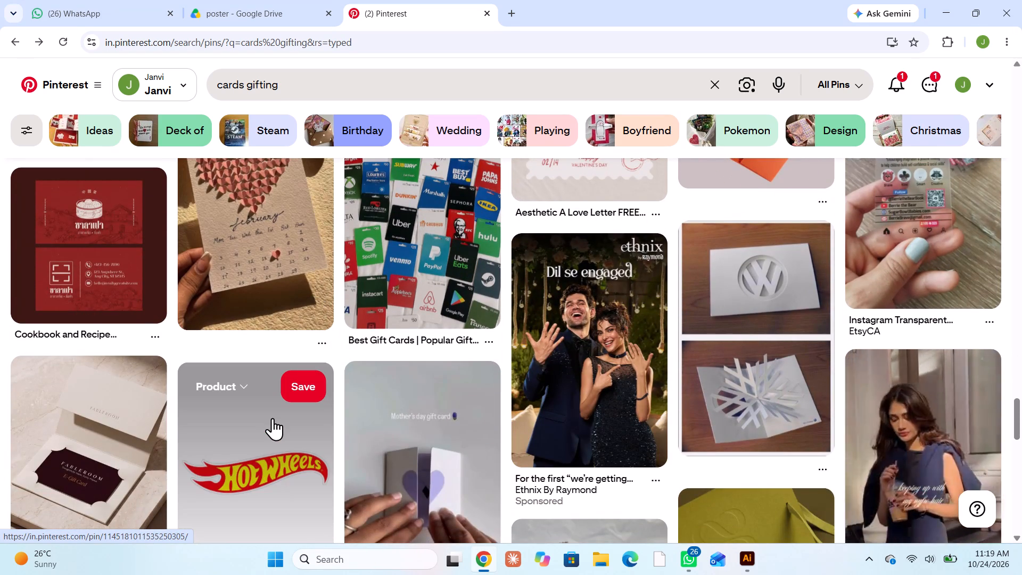
pyautogui.scroll(-1, 273, 418)
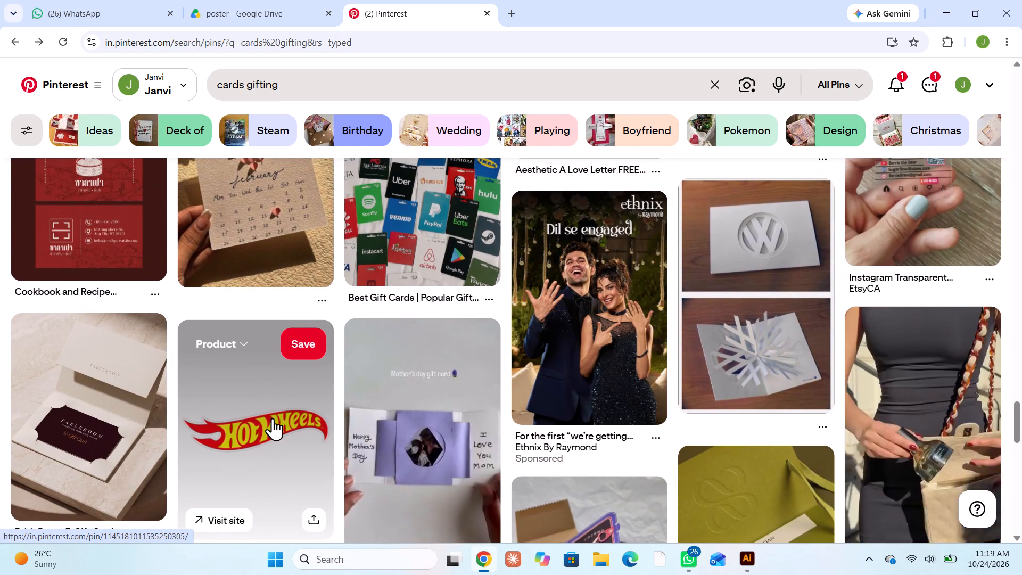
pyautogui.scroll(-3, 273, 418)
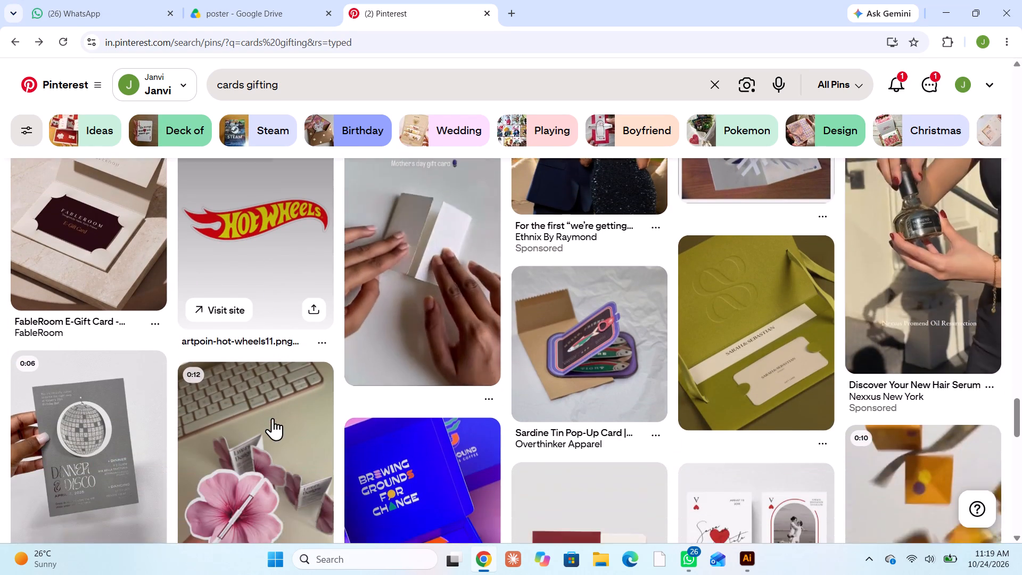
pyautogui.scroll(-2, 273, 418)
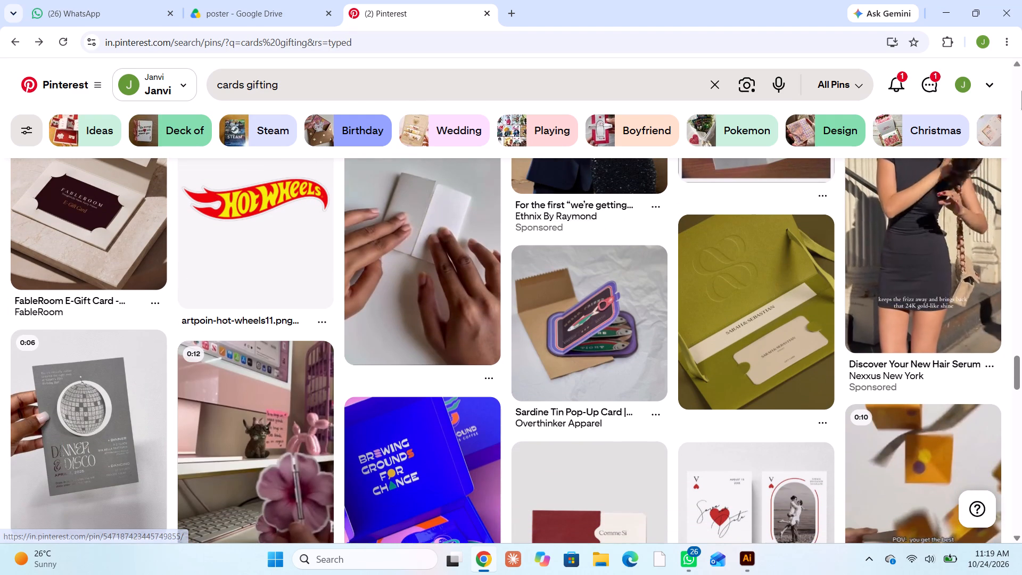
# Close the browser, dismiss the Adobe Genuine Service page, and quit Illustrator, saving the changes to POSTER.ai.
pyautogui.doubleClick(1011, 2)
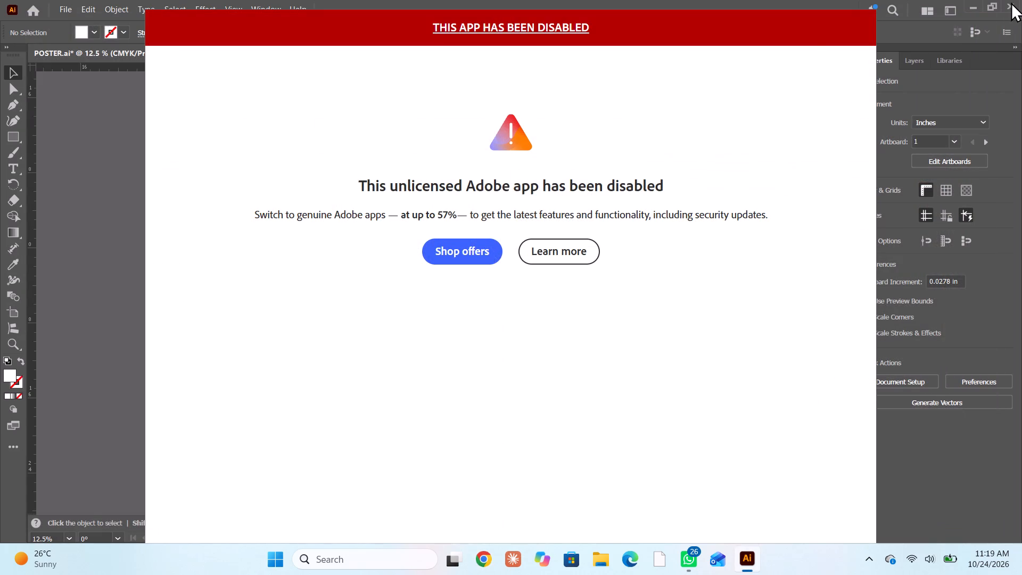
pyautogui.click(547, 252)
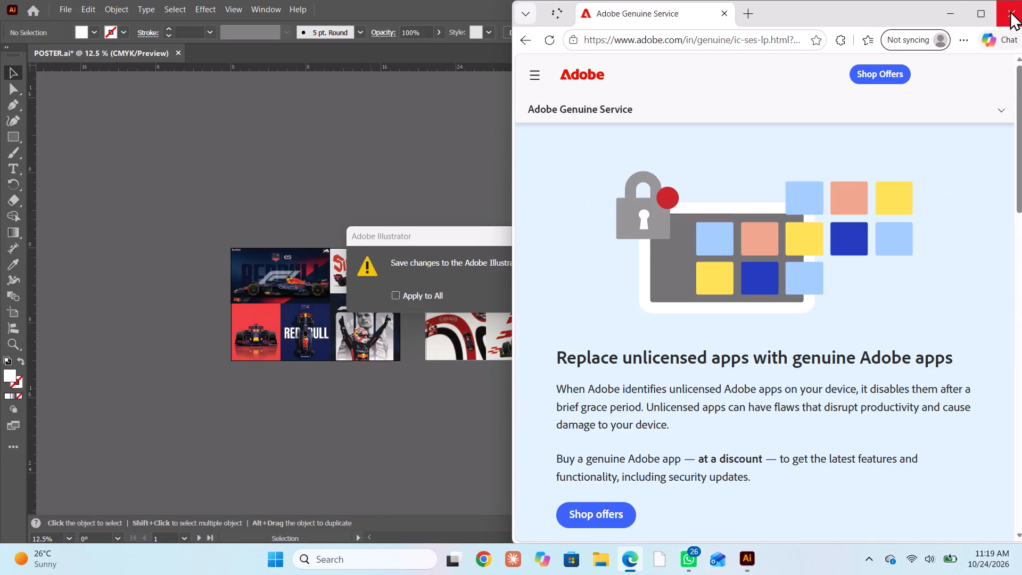
pyautogui.click(1010, 11)
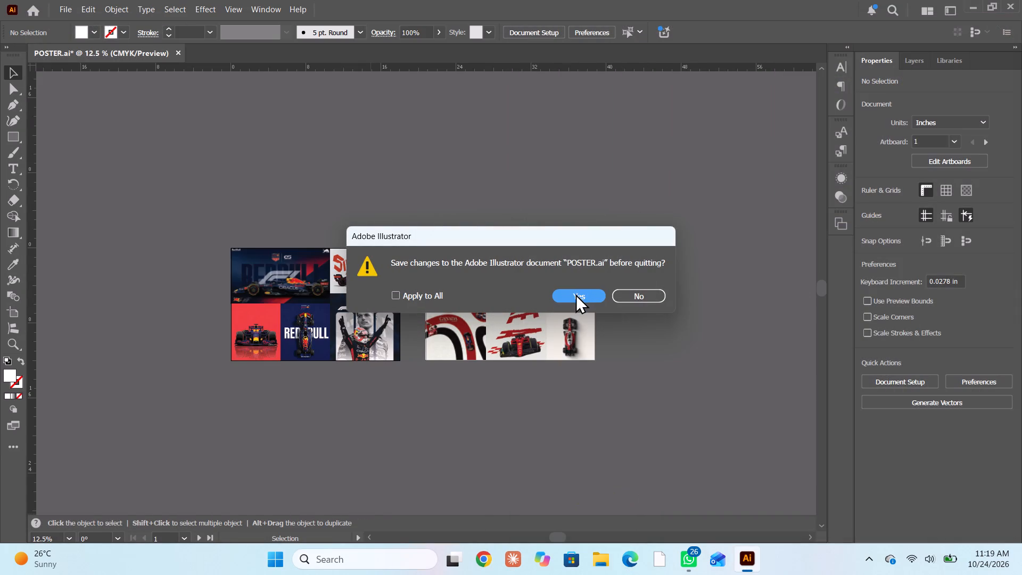
pyautogui.click(575, 294)
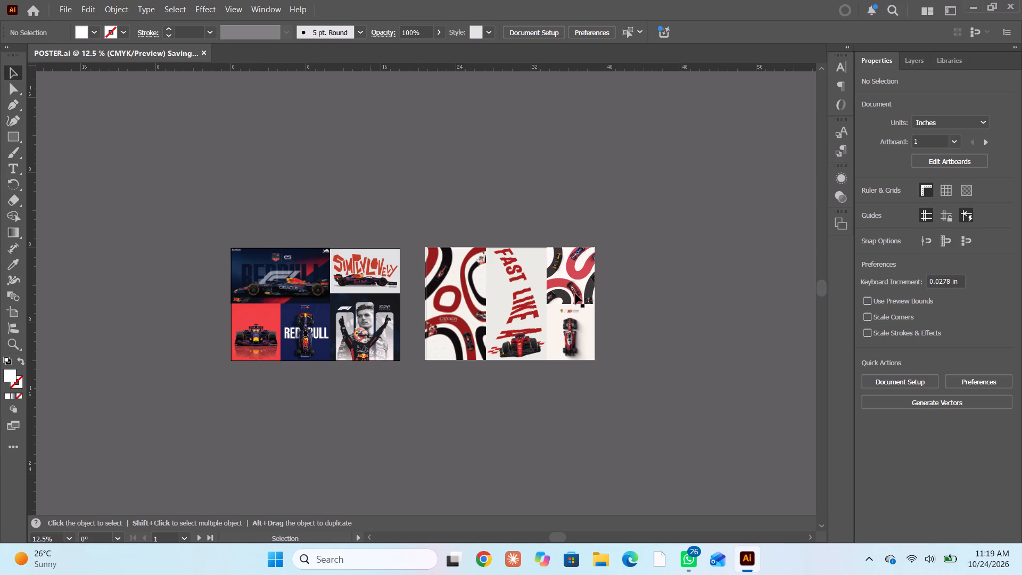
pyautogui.tripleClick(973, 15)
pyautogui.moveTo(973, 15); pyautogui.dragTo(1016, 12)
pyautogui.doubleClick(1016, 12)
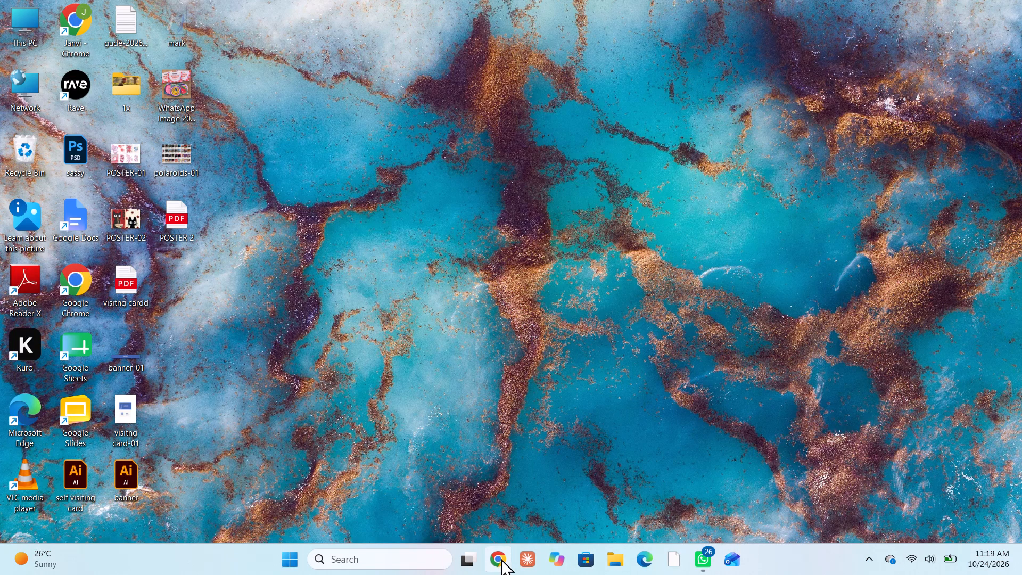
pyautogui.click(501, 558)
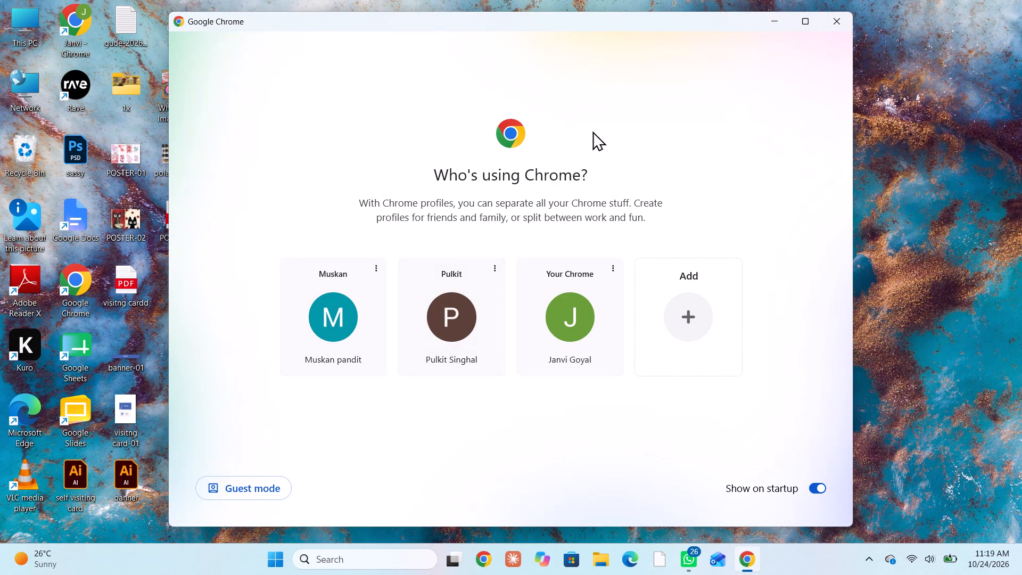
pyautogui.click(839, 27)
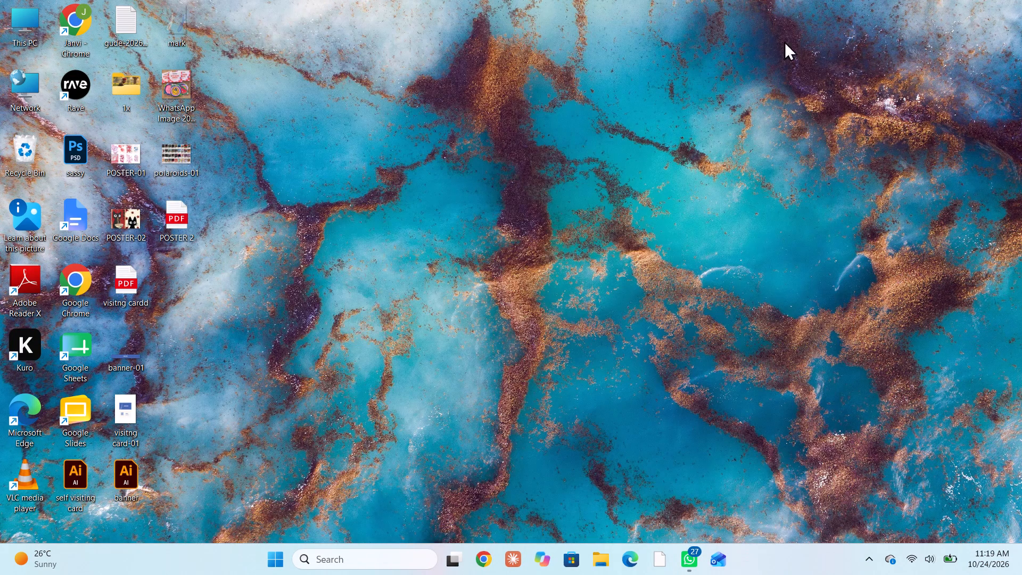
# Bring up the computer's power options for shutting it down.
pyautogui.click(362, 556)
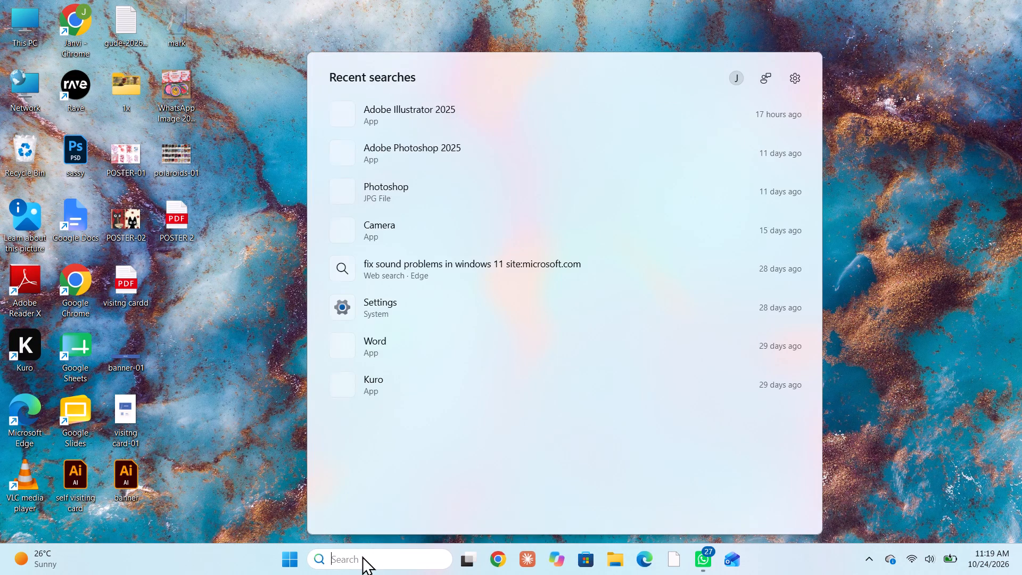
pyautogui.click(293, 565)
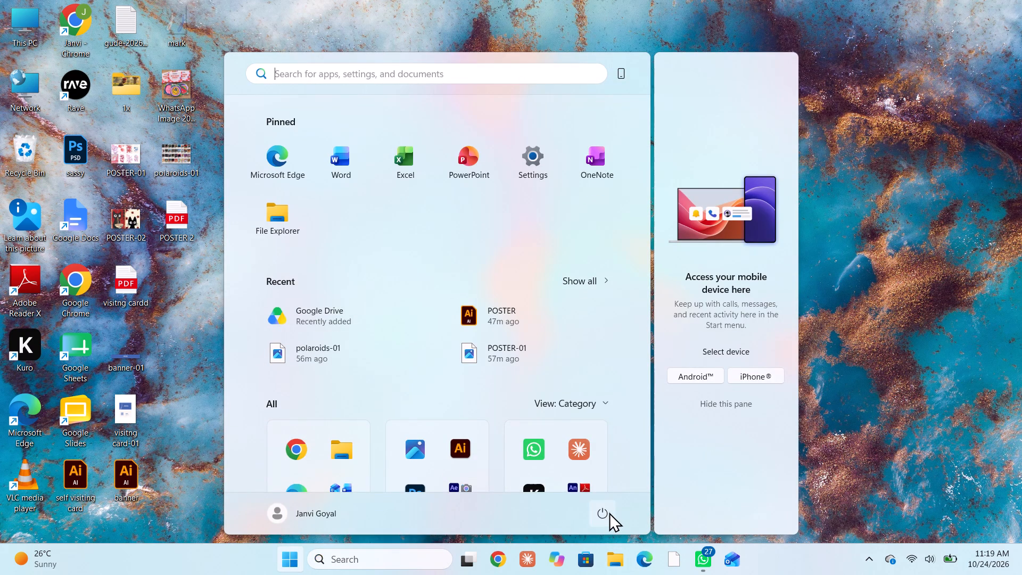
pyautogui.click(602, 512)
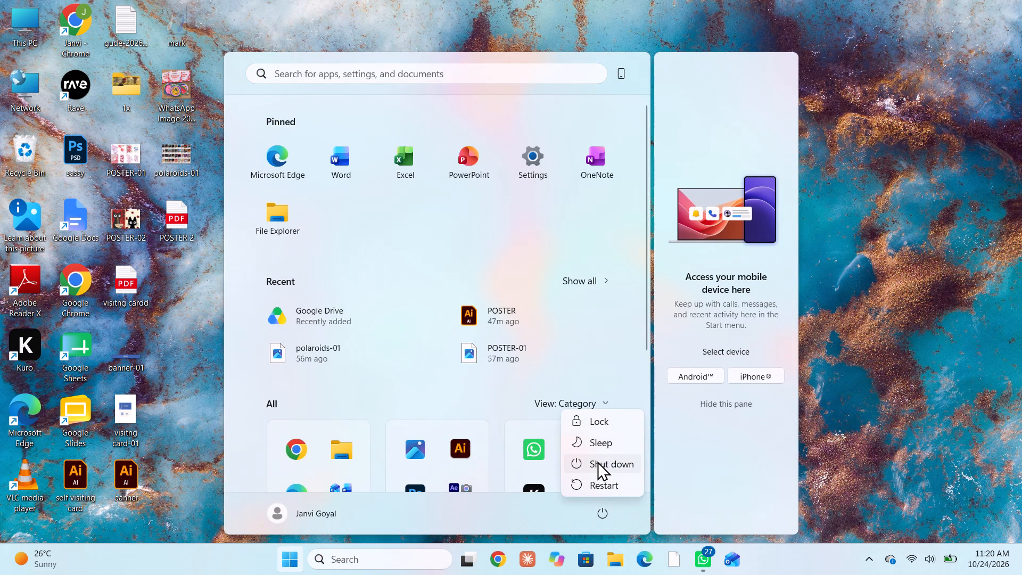